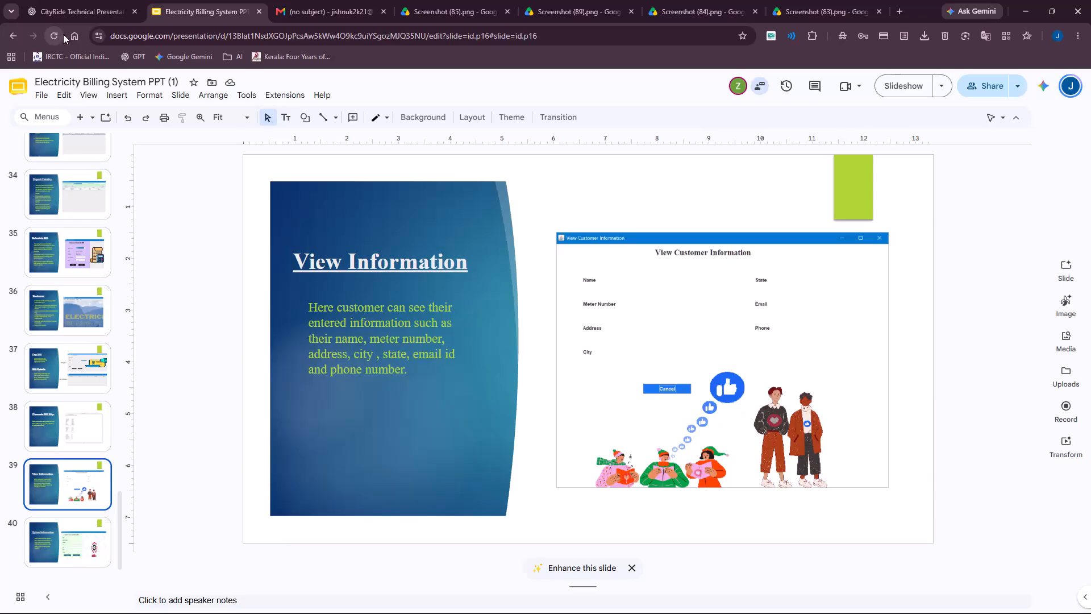
Reload the presentation and examine the last slides of the deck, including Generate Bill Slip and View Information.
{"action": "left_click", "coordinate": [59, 35]}
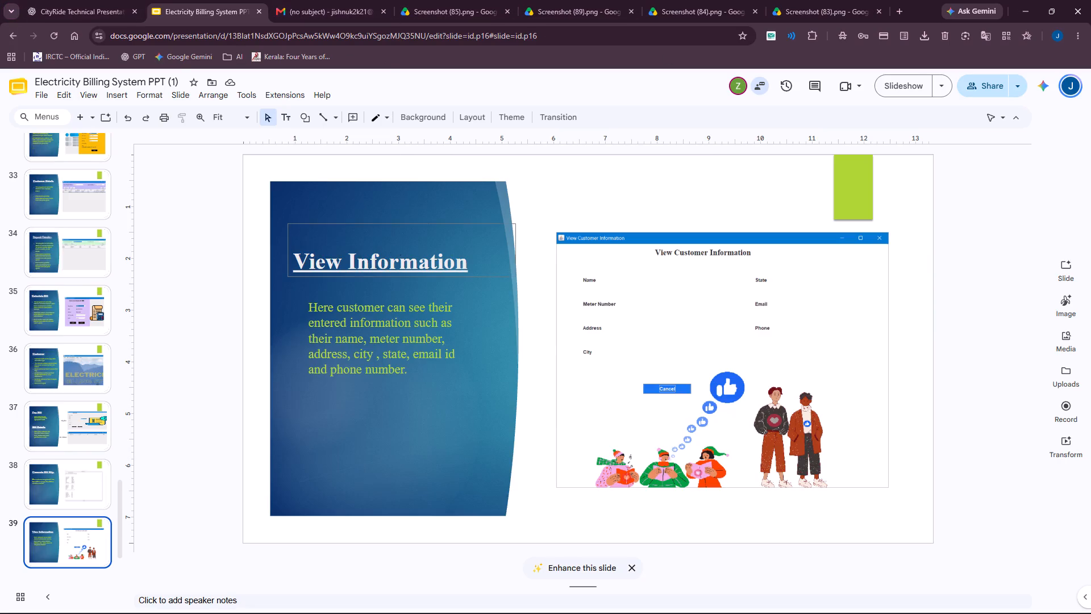
{"action": "scroll", "coordinate": [397, 258], "scroll_direction": "down", "scroll_amount": 1}
{"action": "scroll", "coordinate": [397, 260], "scroll_direction": "up", "scroll_amount": 1}
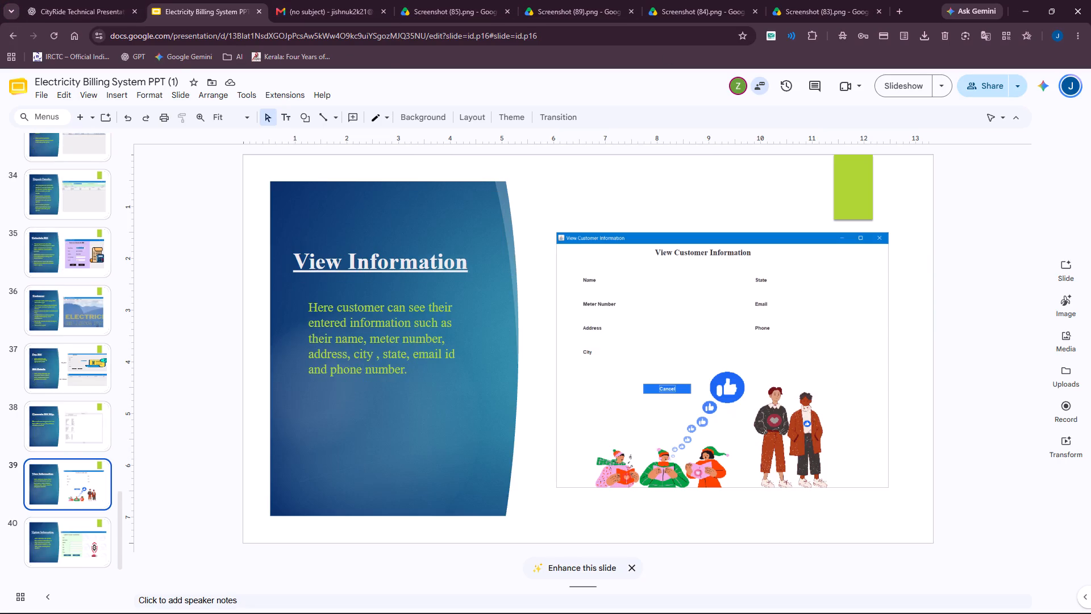
{"action": "scroll", "coordinate": [397, 260], "scroll_direction": "up", "scroll_amount": 1}
{"action": "scroll", "coordinate": [126, 409], "scroll_direction": "down", "scroll_amount": 3}
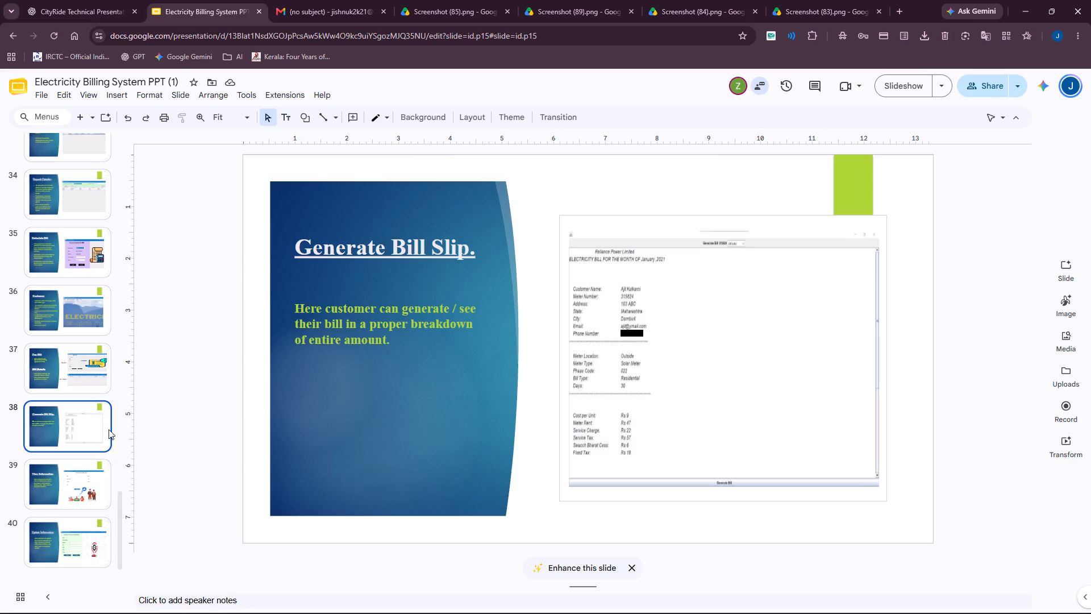
{"action": "scroll", "coordinate": [93, 449], "scroll_direction": "down", "scroll_amount": 7}
{"action": "scroll", "coordinate": [78, 518], "scroll_direction": "down", "scroll_amount": 2}
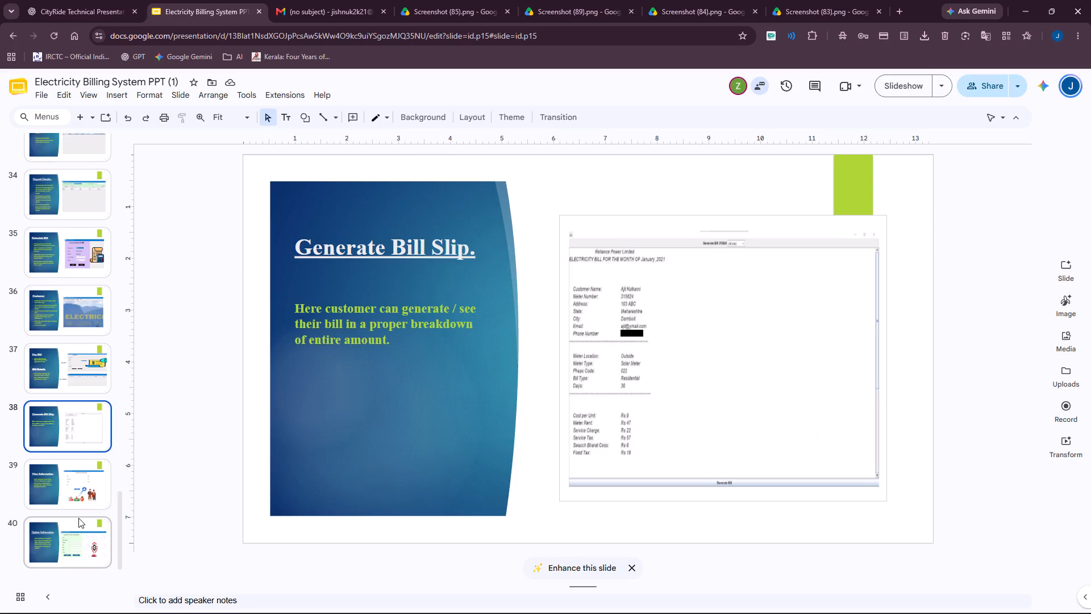
Delete slide 40, Update Information, from the end of the deck.
{"action": "left_click", "coordinate": [80, 522]}
{"action": "scroll", "coordinate": [222, 503], "scroll_direction": "down", "scroll_amount": 2}
{"action": "scroll", "coordinate": [347, 503], "scroll_direction": "down", "scroll_amount": 2}
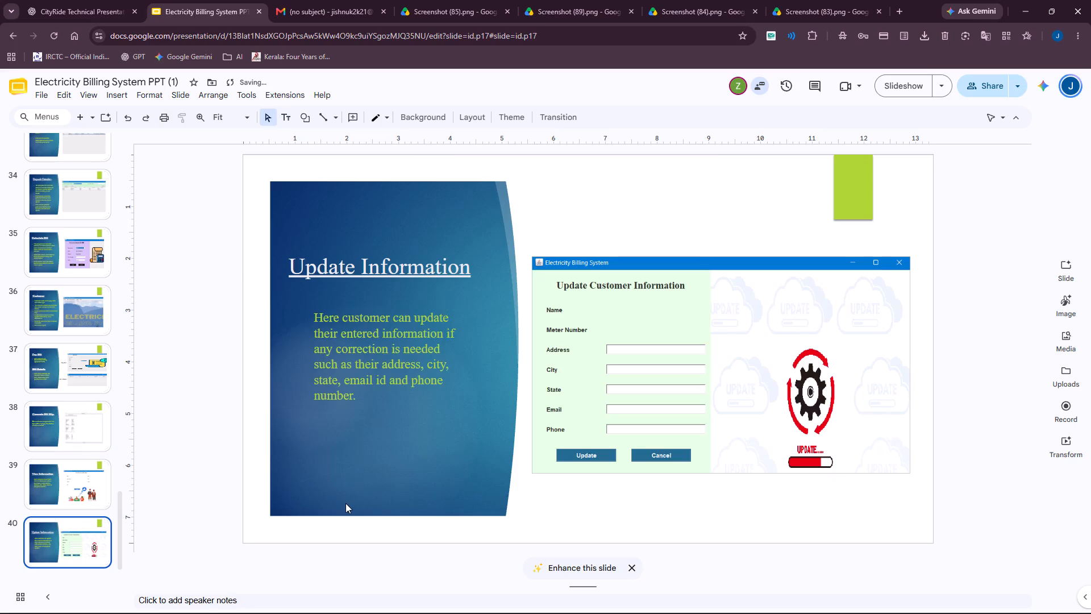
{"action": "scroll", "coordinate": [345, 503], "scroll_direction": "down", "scroll_amount": 3}
{"action": "left_click_drag", "start_coordinate": [84, 502], "coordinate": [83, 483]}
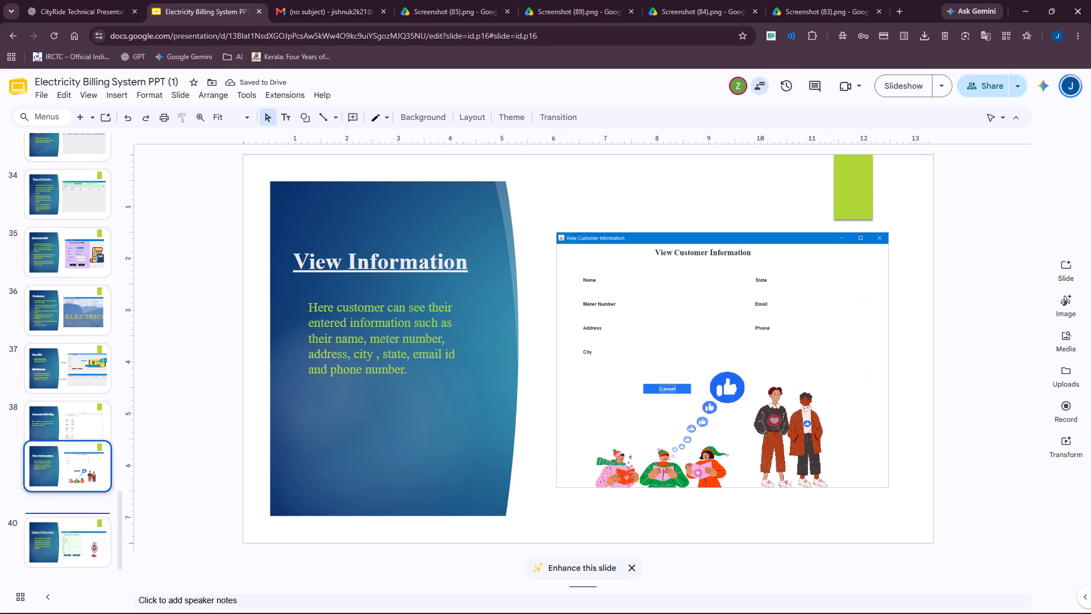
{"action": "left_click_drag", "start_coordinate": [83, 483], "coordinate": [84, 482]}
{"action": "left_click", "coordinate": [97, 528]}
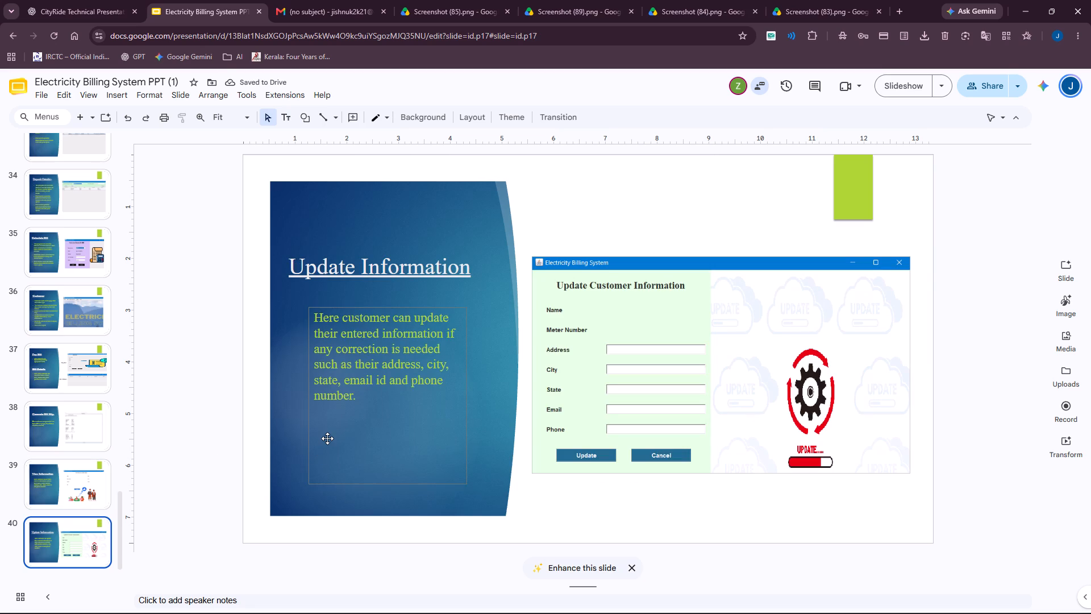
{"action": "right_click", "coordinate": [97, 517]}
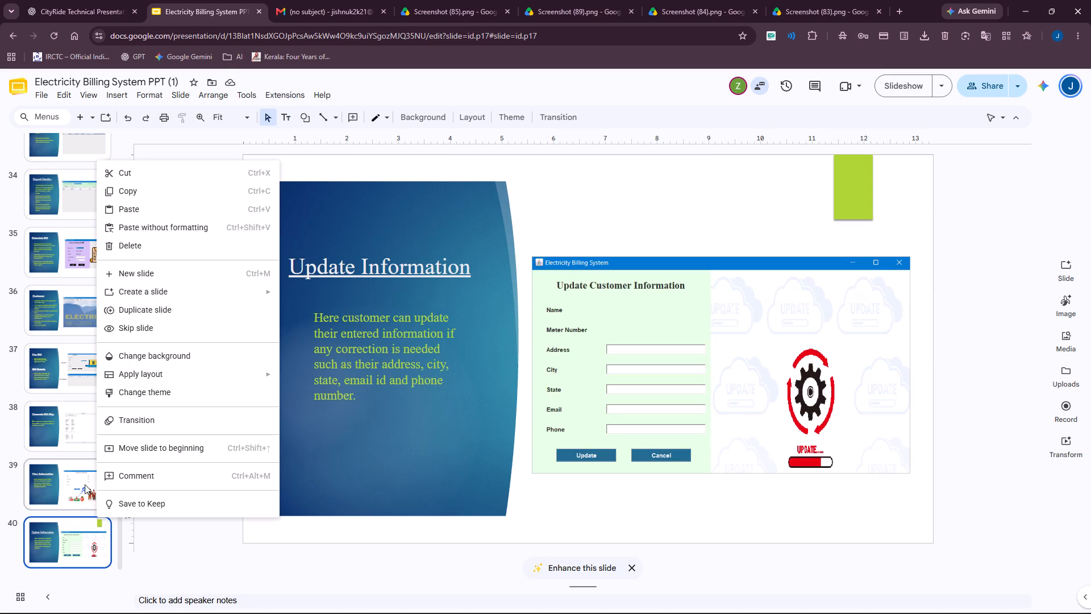
{"action": "left_click", "coordinate": [133, 248]}
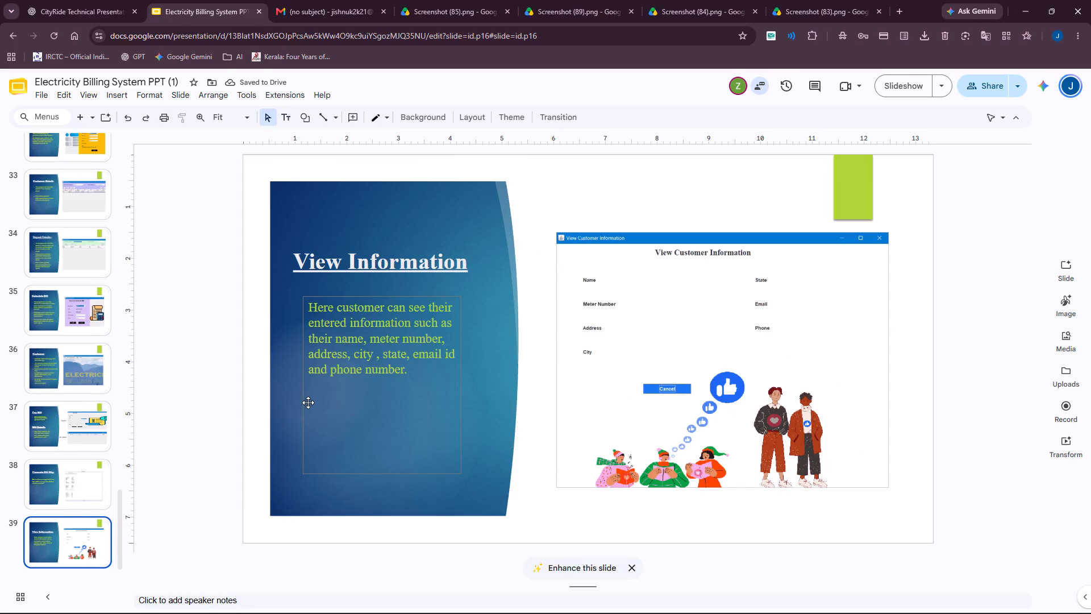
Look through the earlier slides of the deck, going back to around slide 8.
{"action": "scroll", "coordinate": [316, 395], "scroll_direction": "up", "scroll_amount": 3}
{"action": "scroll", "coordinate": [2, 305], "scroll_direction": "up", "scroll_amount": 1}
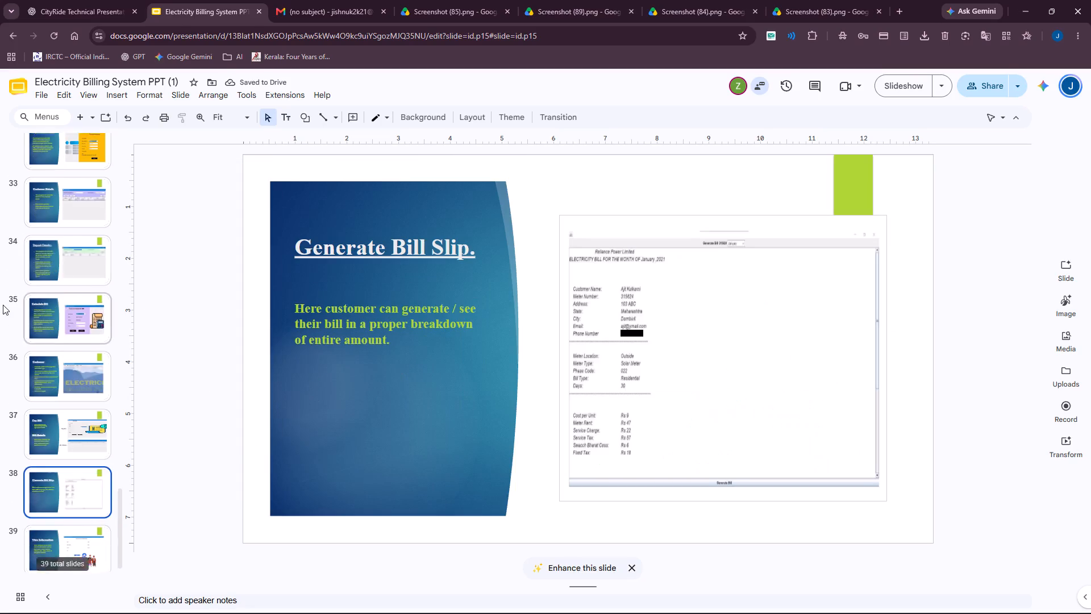
{"action": "scroll", "coordinate": [3, 305], "scroll_direction": "up", "scroll_amount": 12}
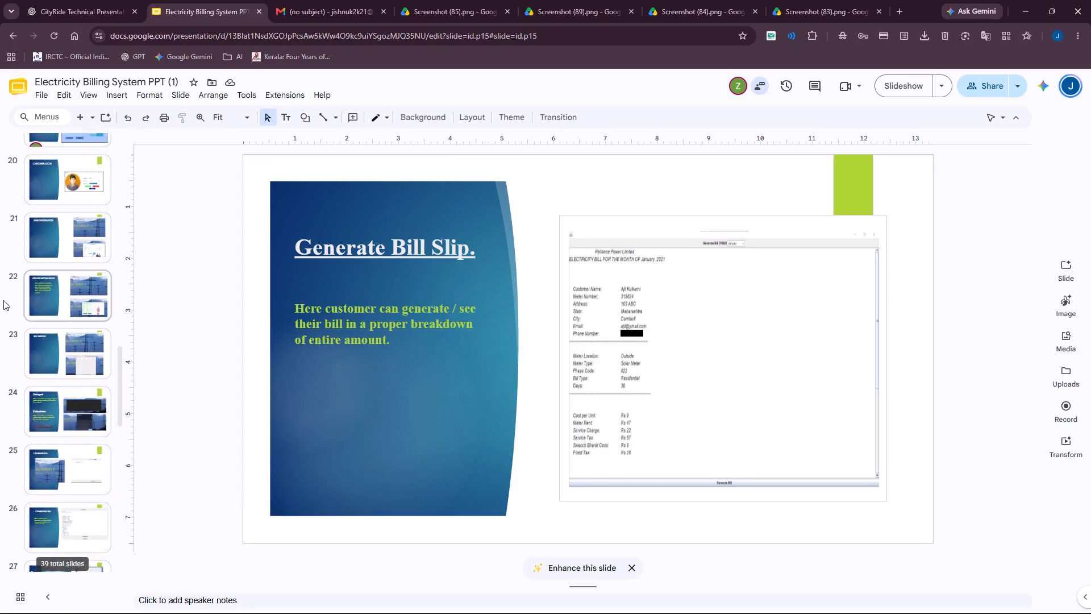
{"action": "scroll", "coordinate": [3, 300], "scroll_direction": "up", "scroll_amount": 9}
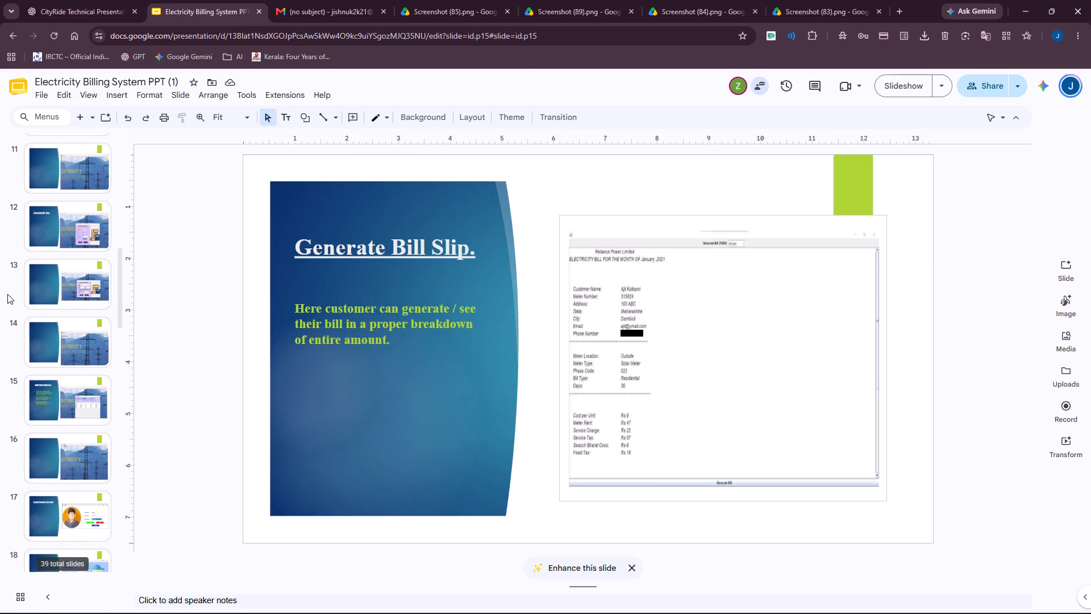
{"action": "scroll", "coordinate": [65, 234], "scroll_direction": "up", "scroll_amount": 1}
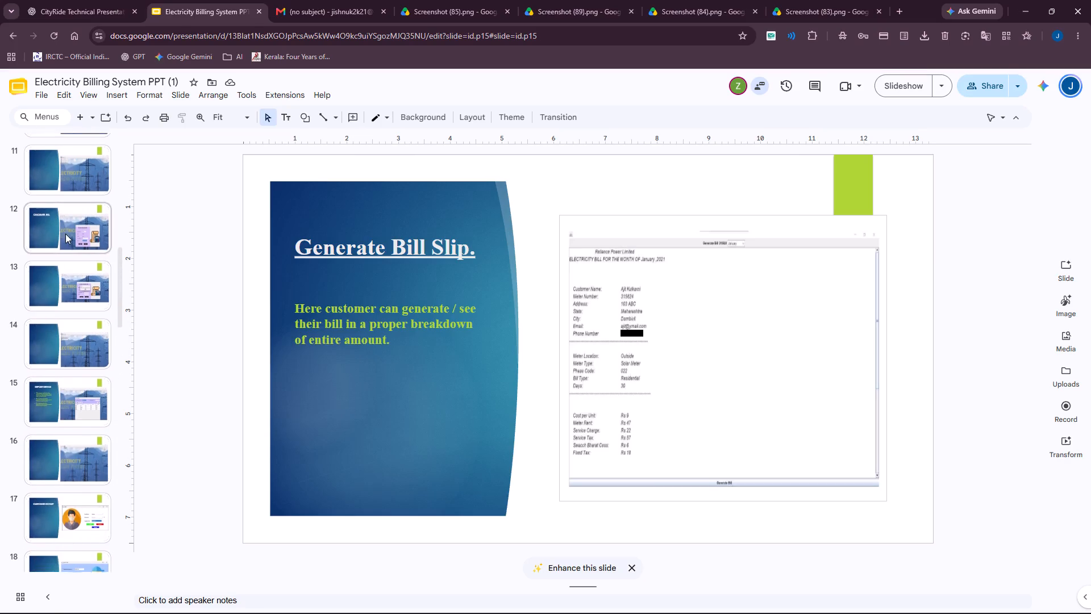
{"action": "scroll", "coordinate": [65, 234], "scroll_direction": "up", "scroll_amount": 2}
{"action": "scroll", "coordinate": [68, 226], "scroll_direction": "down", "scroll_amount": 1}
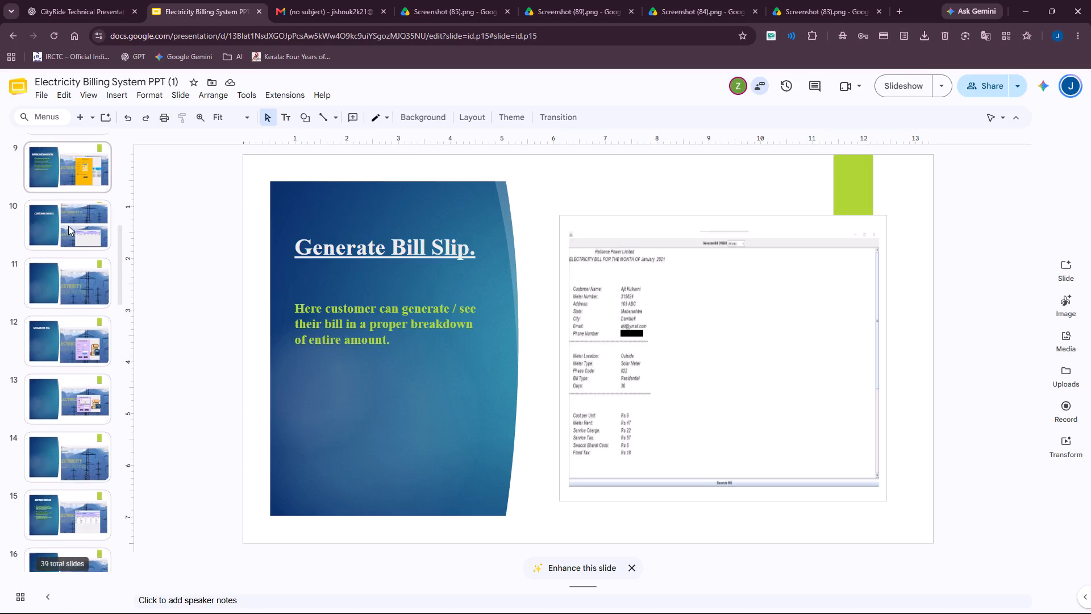
{"action": "scroll", "coordinate": [68, 226], "scroll_direction": "up", "scroll_amount": 2}
{"action": "scroll", "coordinate": [68, 225], "scroll_direction": "down", "scroll_amount": 1}
{"action": "scroll", "coordinate": [68, 225], "scroll_direction": "up", "scroll_amount": 4}
{"action": "scroll", "coordinate": [69, 225], "scroll_direction": "down", "scroll_amount": 4}
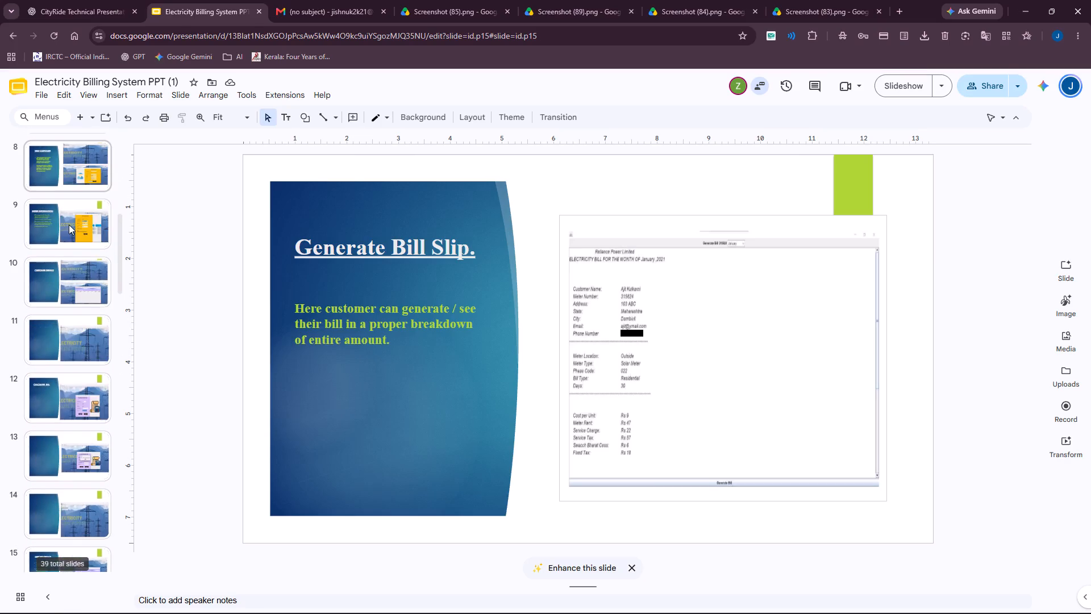
Examine the UPDATE INFORMATION slide 22 and the VIEW INFORMATION slide 21 for their description text.
{"action": "scroll", "coordinate": [69, 225], "scroll_direction": "down", "scroll_amount": 3}
{"action": "scroll", "coordinate": [64, 302], "scroll_direction": "down", "scroll_amount": 2}
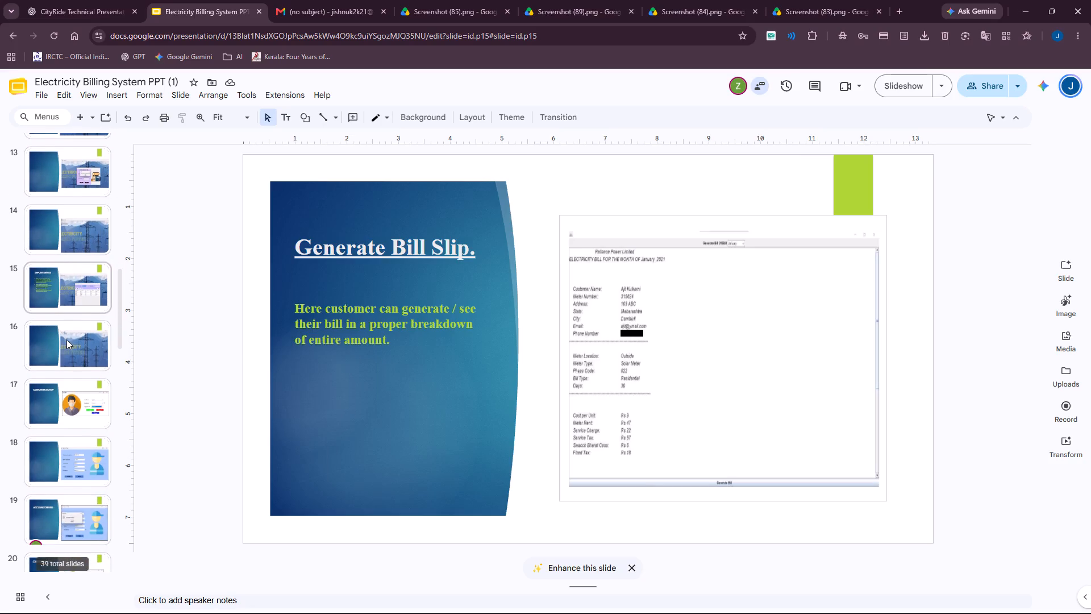
{"action": "scroll", "coordinate": [73, 366], "scroll_direction": "down", "scroll_amount": 1}
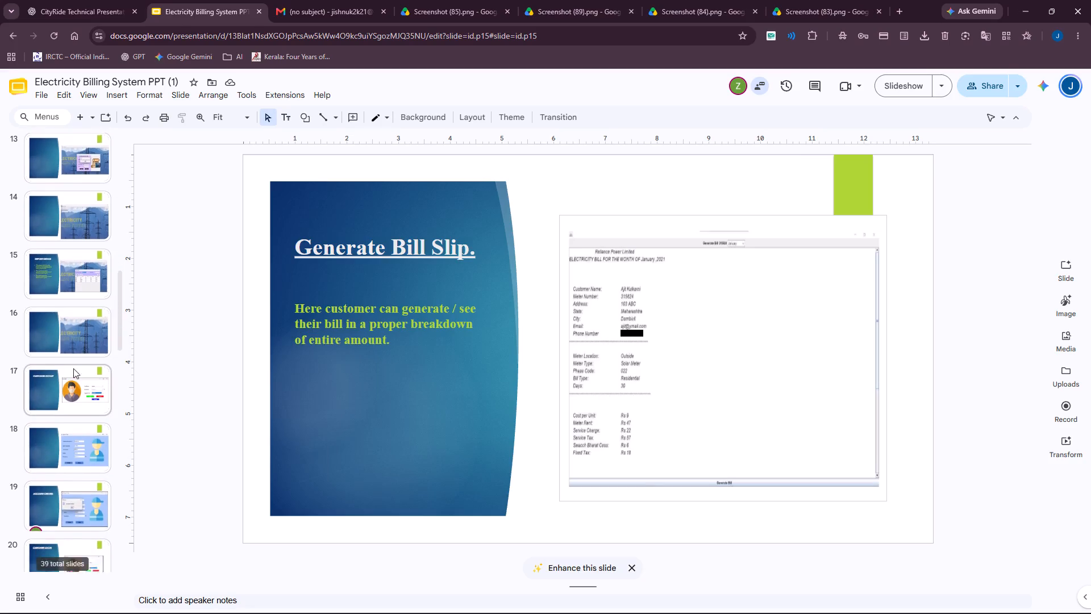
{"action": "scroll", "coordinate": [73, 368], "scroll_direction": "down", "scroll_amount": 4}
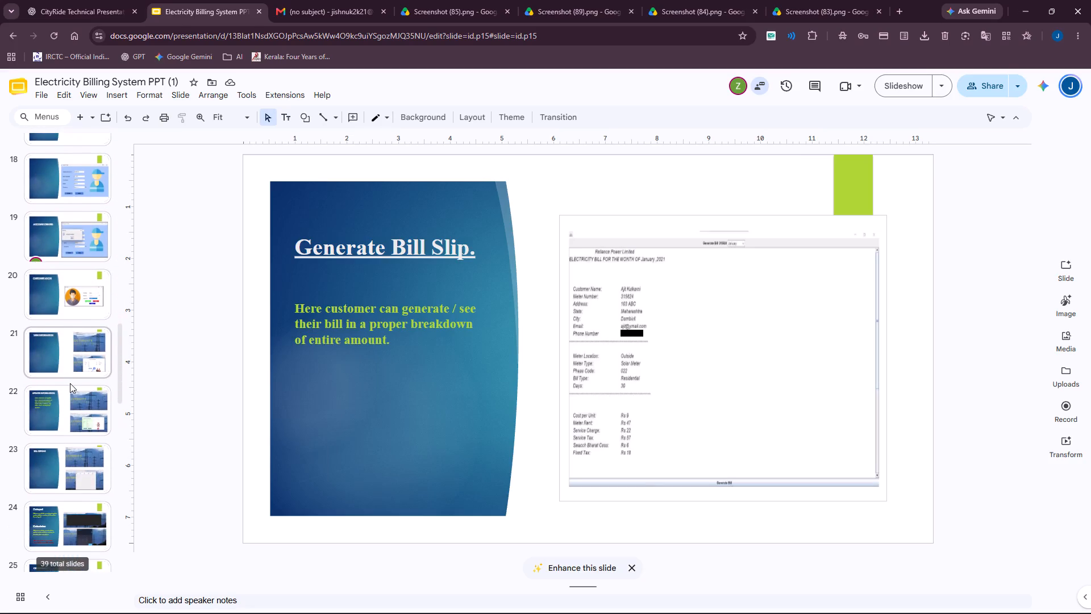
{"action": "scroll", "coordinate": [70, 383], "scroll_direction": "down", "scroll_amount": 1}
{"action": "left_click", "coordinate": [70, 376]}
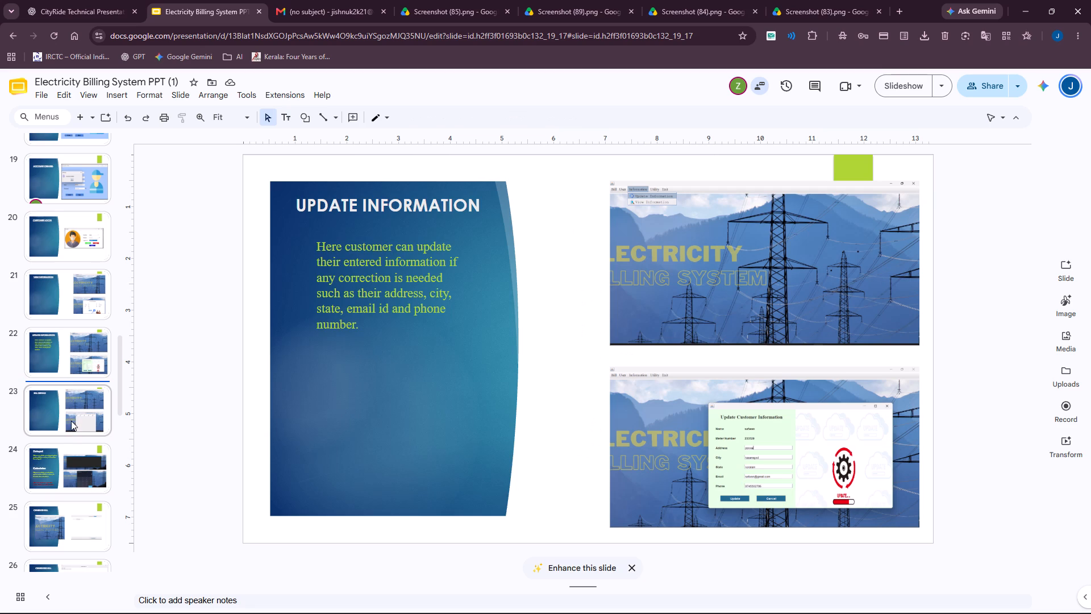
{"action": "left_click", "coordinate": [67, 413]}
{"action": "left_click", "coordinate": [62, 371]}
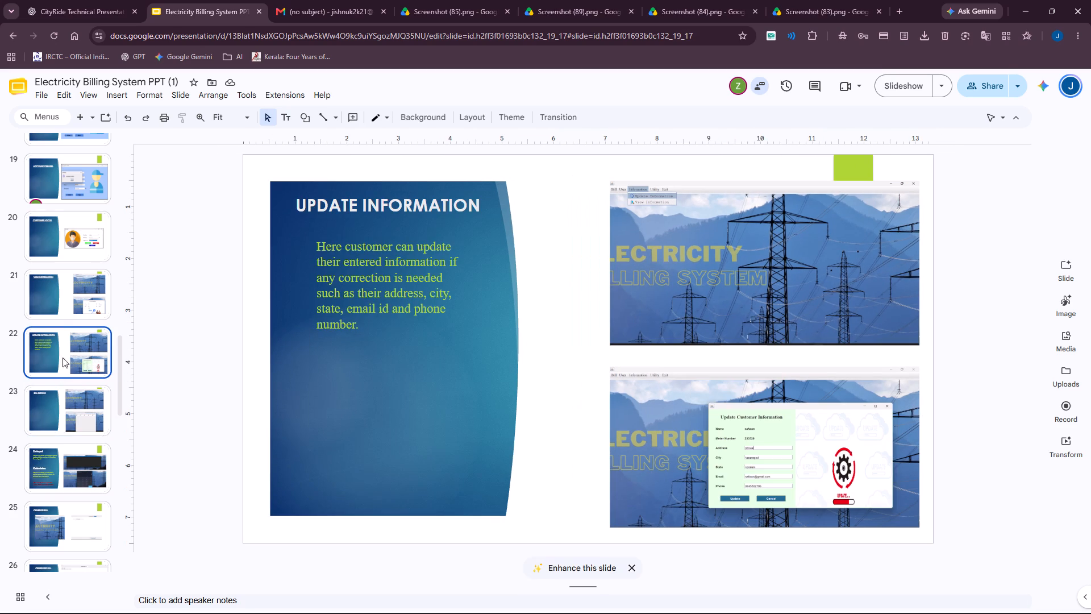
{"action": "left_click", "coordinate": [61, 308]}
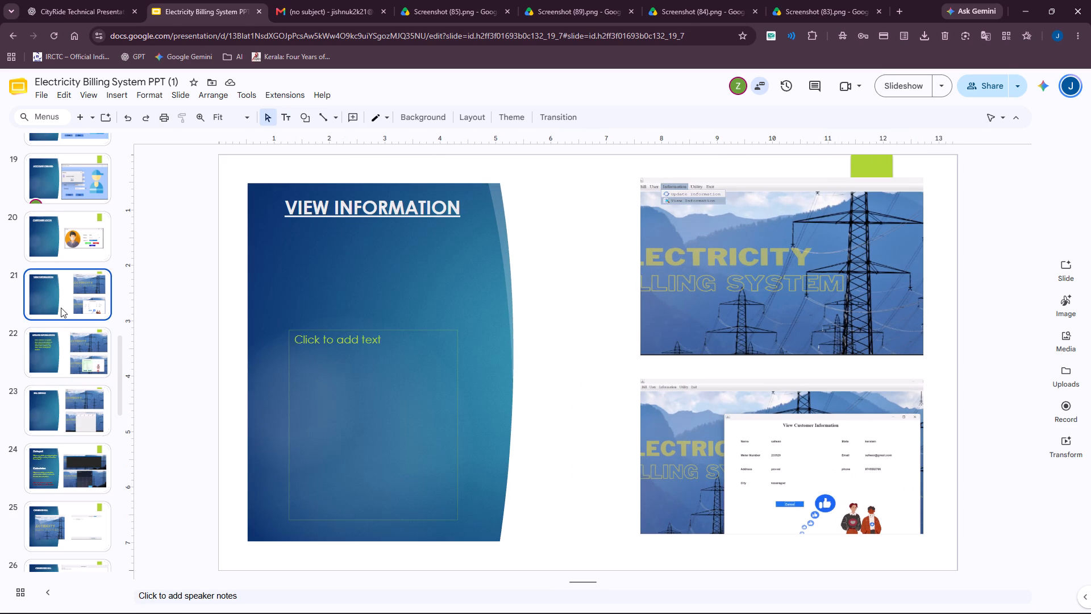
Copy the full description text from the View Information slide 39 at the end of the deck.
{"action": "scroll", "coordinate": [45, 546], "scroll_direction": "down", "scroll_amount": 2}
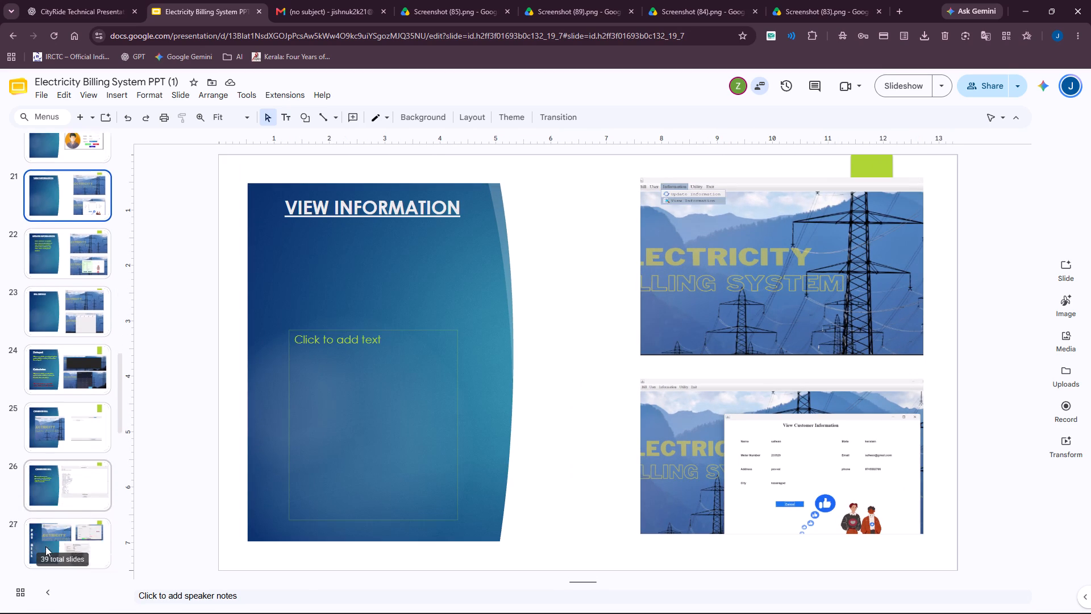
{"action": "scroll", "coordinate": [47, 546], "scroll_direction": "down", "scroll_amount": 7}
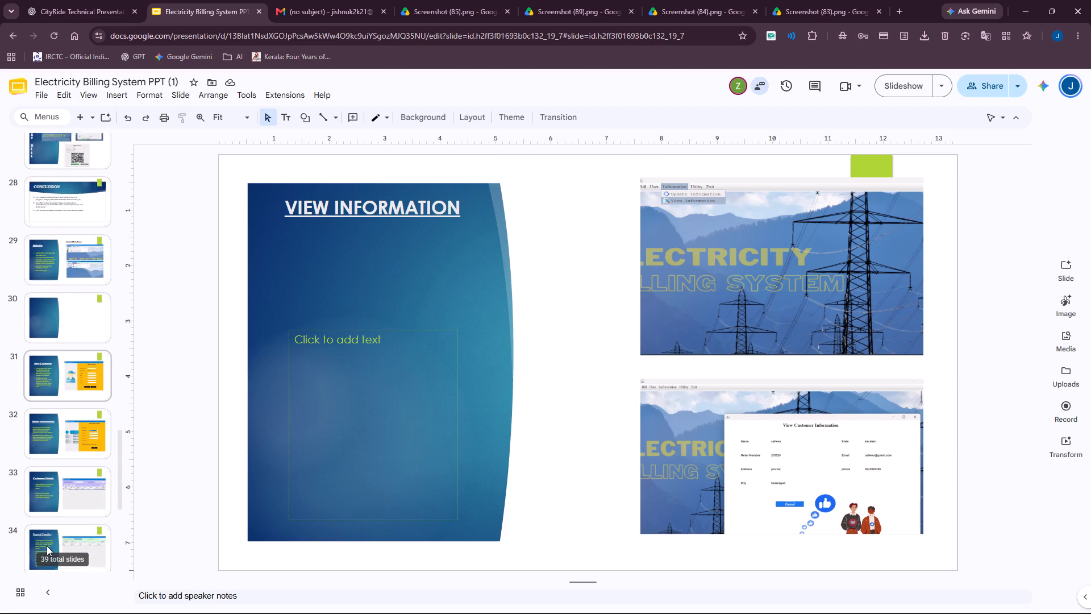
{"action": "scroll", "coordinate": [47, 546], "scroll_direction": "down", "scroll_amount": 7}
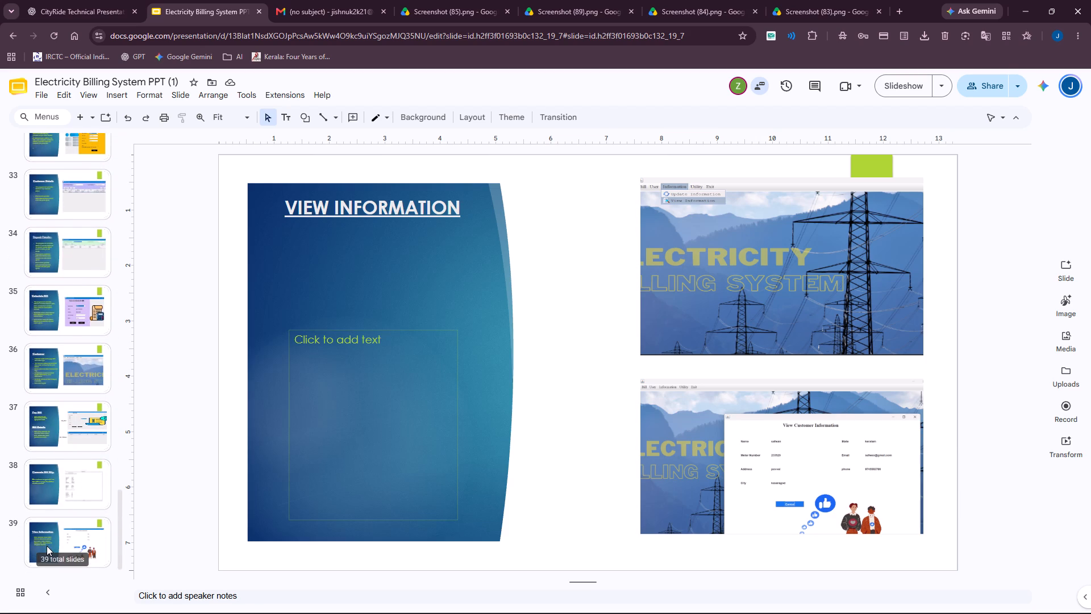
{"action": "scroll", "coordinate": [47, 546], "scroll_direction": "down", "scroll_amount": 1}
{"action": "left_click", "coordinate": [47, 541]}
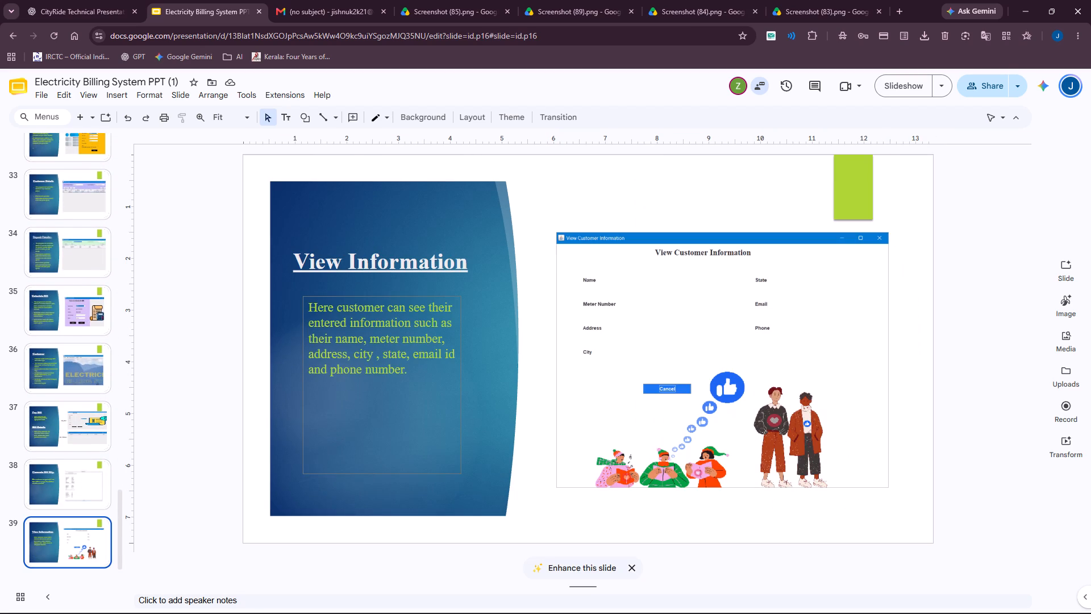
{"action": "left_click", "coordinate": [311, 305]}
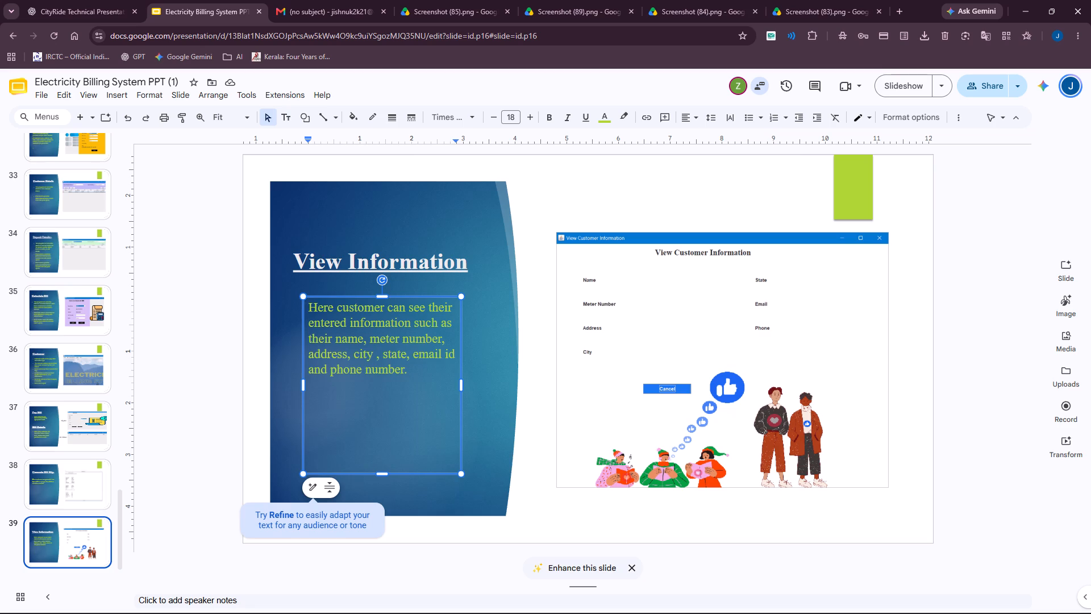
{"action": "key", "text": "ctrl+a"}
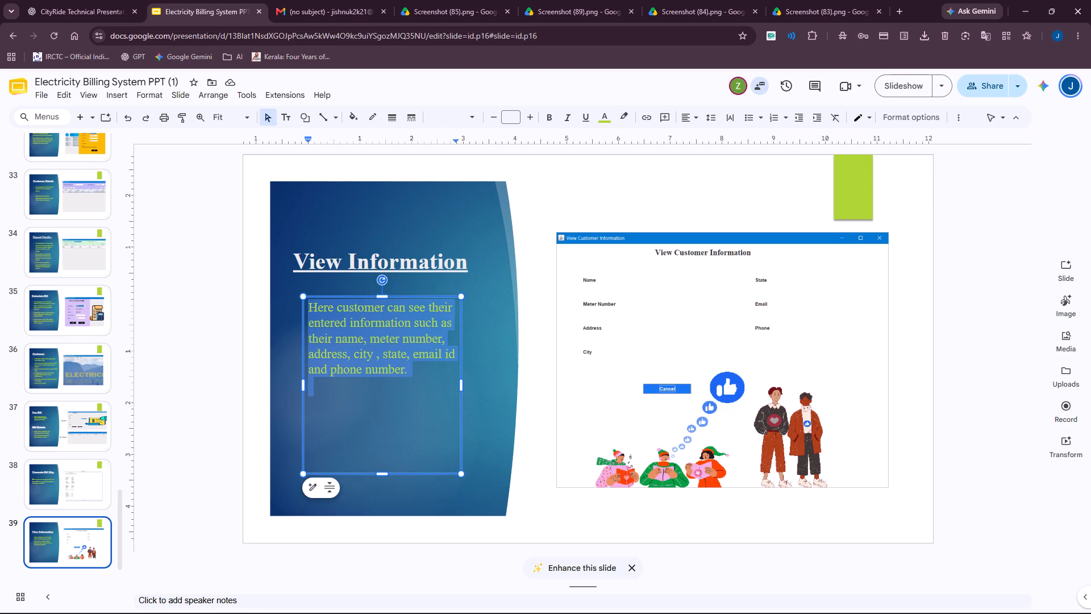
{"action": "key", "text": "ctrl+c"}
Paste the copied description into the empty text placeholder on slide 21, VIEW INFORMATION.
{"action": "scroll", "coordinate": [106, 210], "scroll_direction": "up", "scroll_amount": 4}
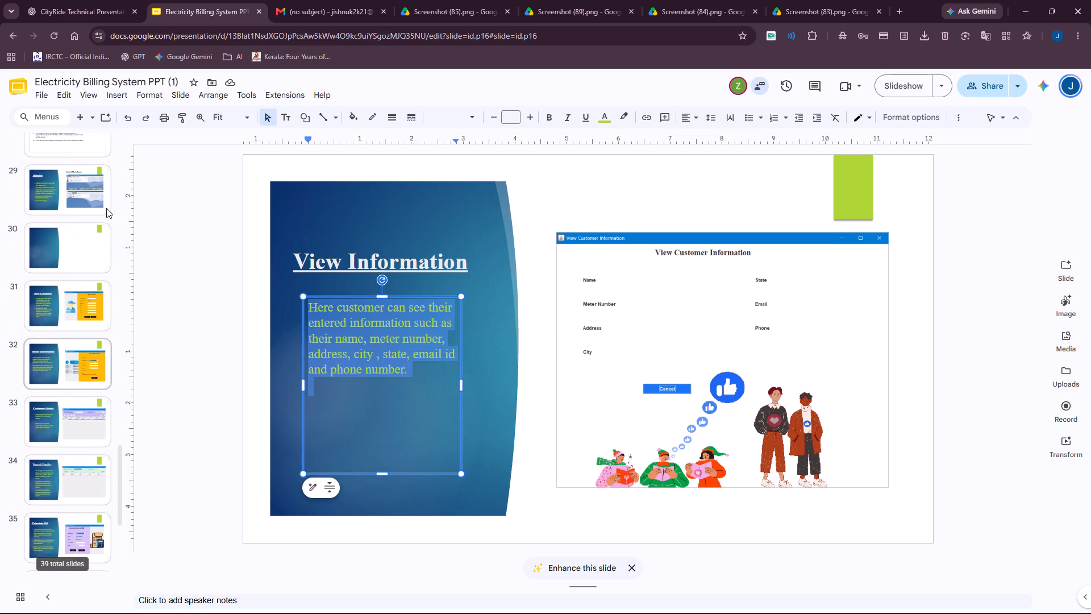
{"action": "scroll", "coordinate": [106, 208], "scroll_direction": "up", "scroll_amount": 7}
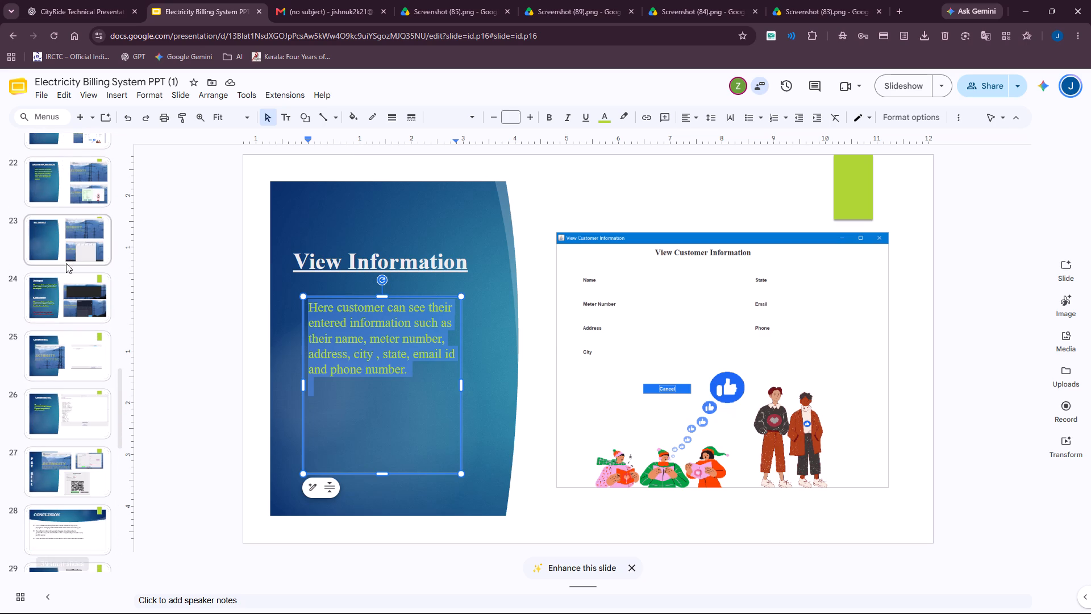
{"action": "left_click", "coordinate": [64, 247]}
{"action": "scroll", "coordinate": [64, 247], "scroll_direction": "up", "scroll_amount": 4}
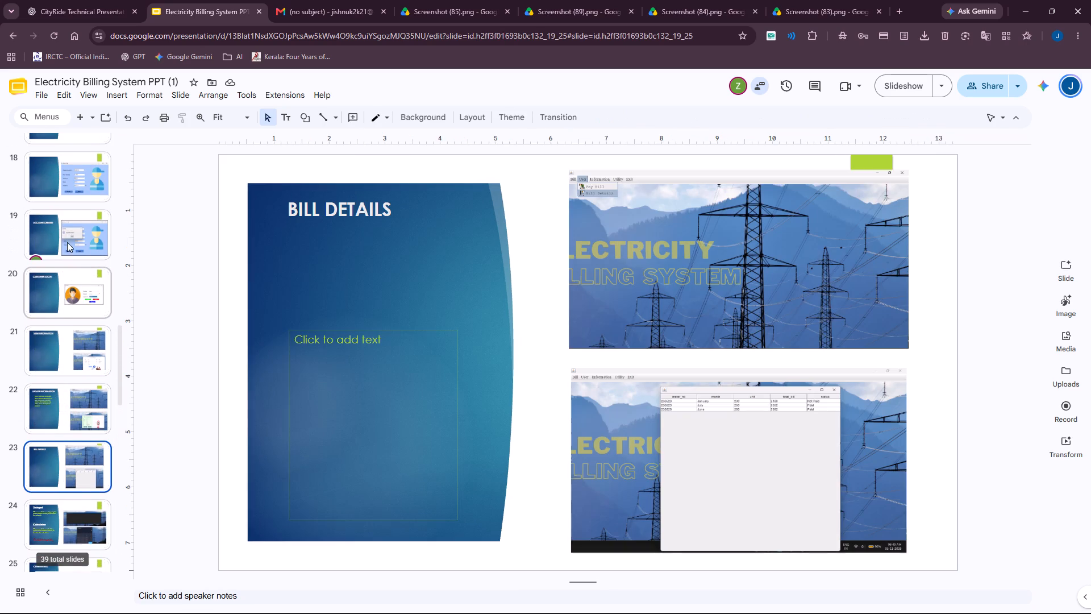
{"action": "left_click", "coordinate": [53, 340]}
{"action": "left_click", "coordinate": [297, 345]}
{"action": "right_click", "coordinate": [297, 345]}
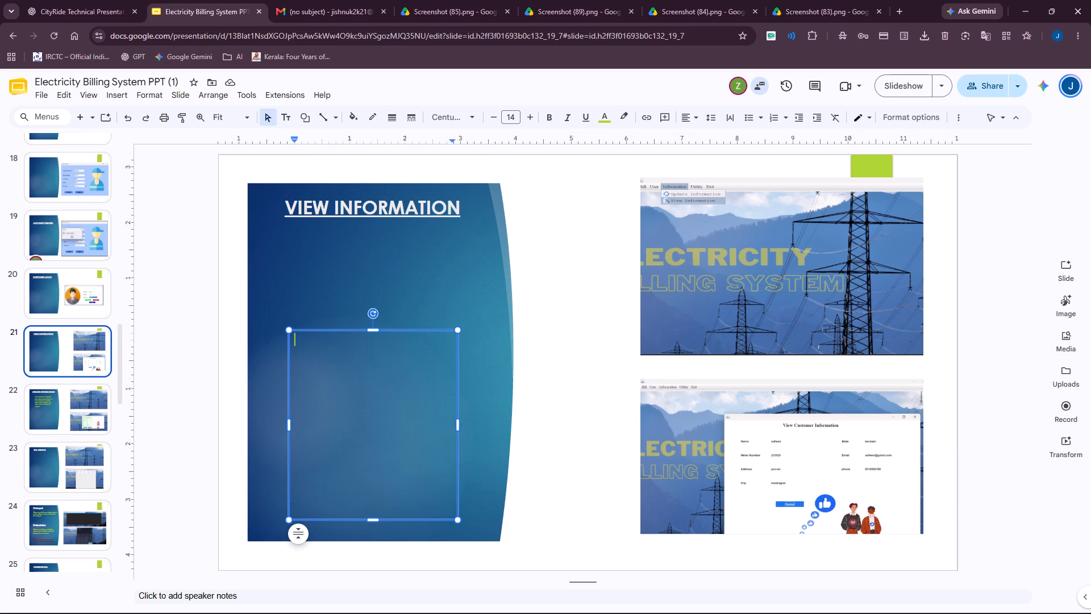
{"action": "key", "text": "ctrl+v"}
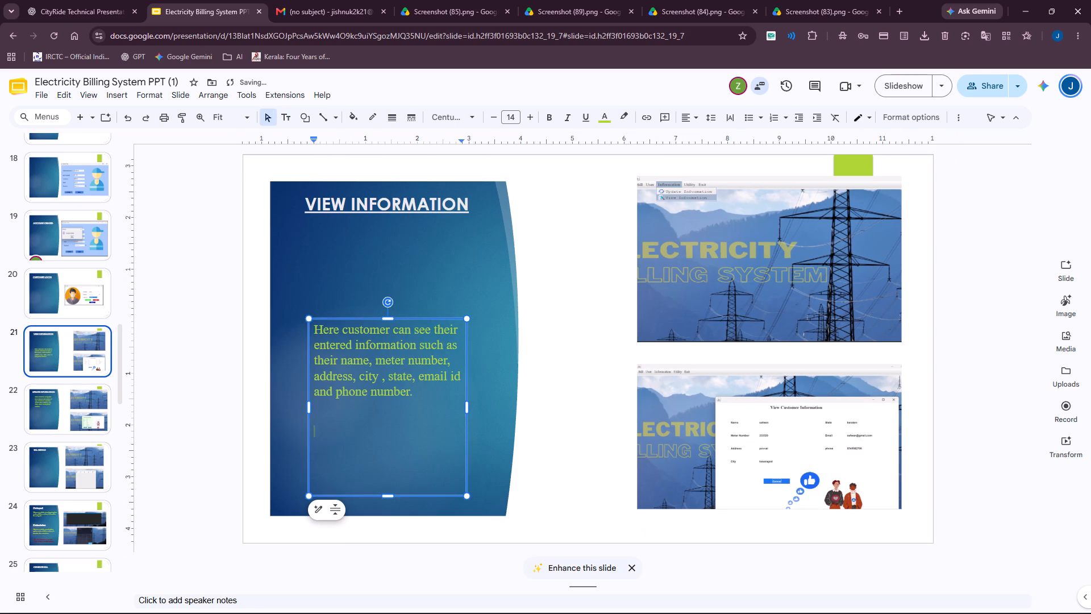
Move the pasted description text box on slide 21 up to just beneath the VIEW INFORMATION title.
{"action": "left_click", "coordinate": [282, 346]}
{"action": "left_click", "coordinate": [316, 416]}
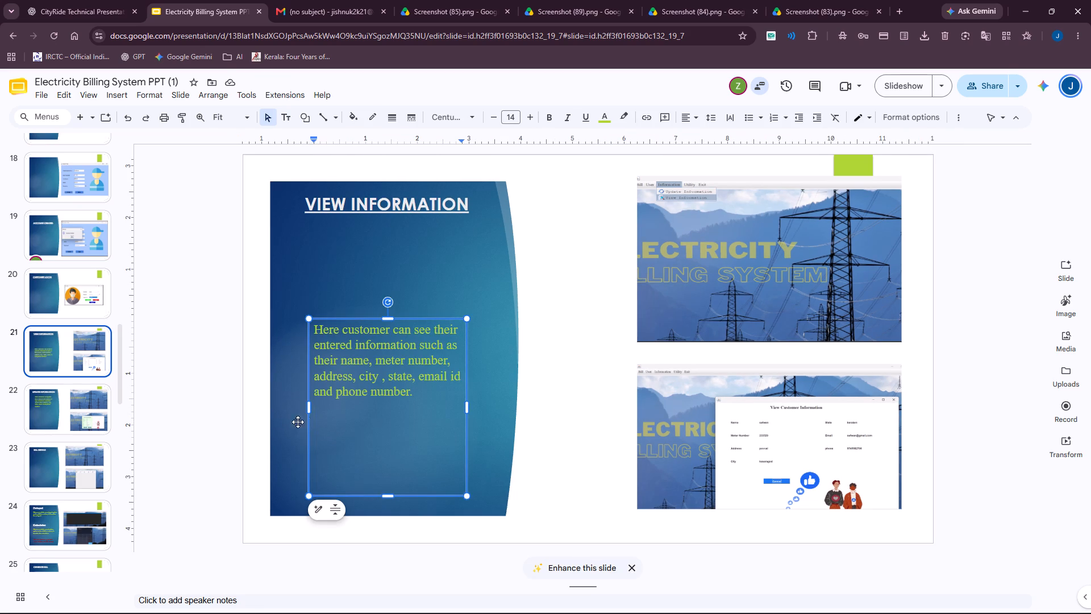
{"action": "left_click", "coordinate": [291, 422]}
{"action": "left_click_drag", "start_coordinate": [310, 426], "coordinate": [317, 410]}
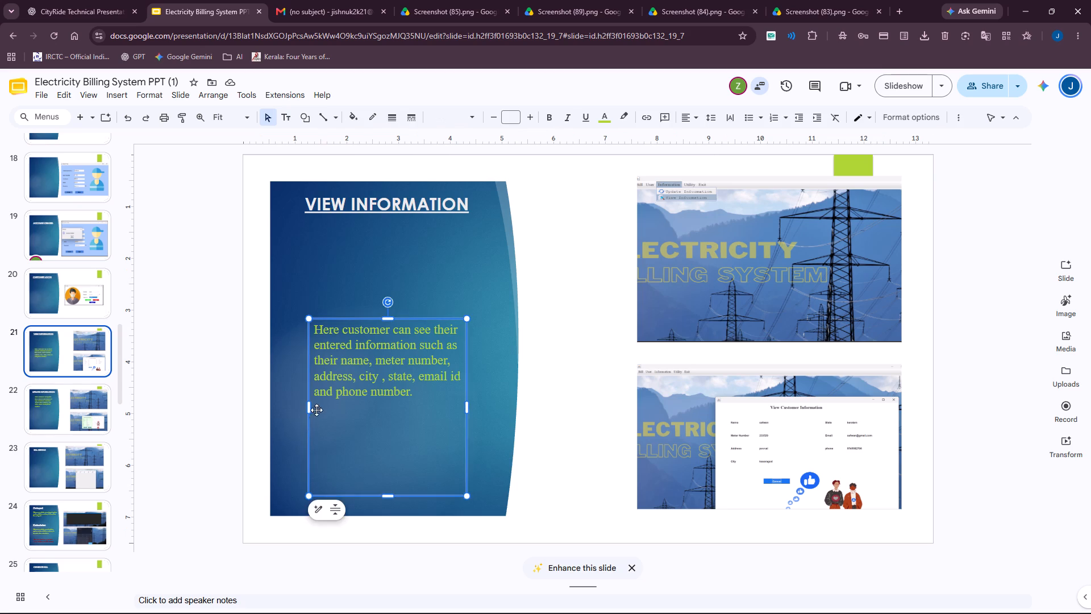
{"action": "left_click_drag", "start_coordinate": [317, 410], "coordinate": [318, 365]}
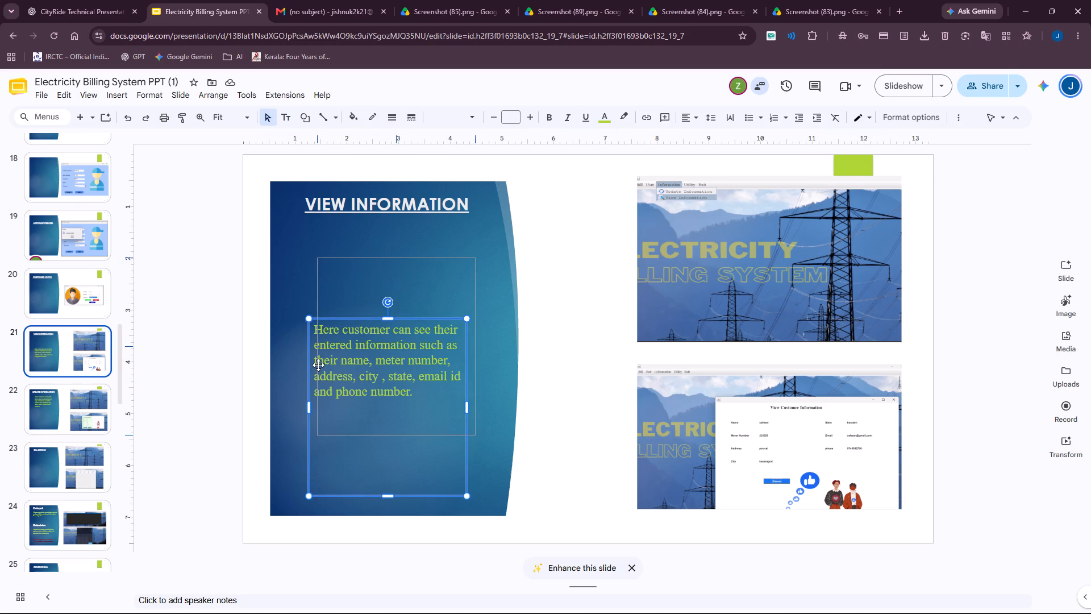
{"action": "left_click_drag", "start_coordinate": [318, 365], "coordinate": [319, 355]}
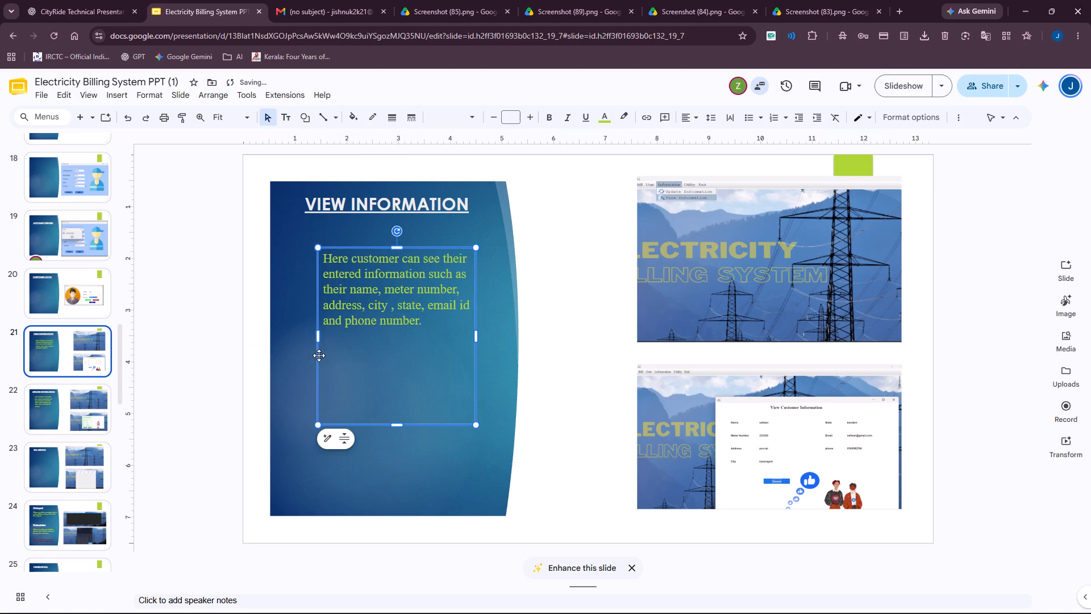
{"action": "left_click", "coordinate": [294, 367]}
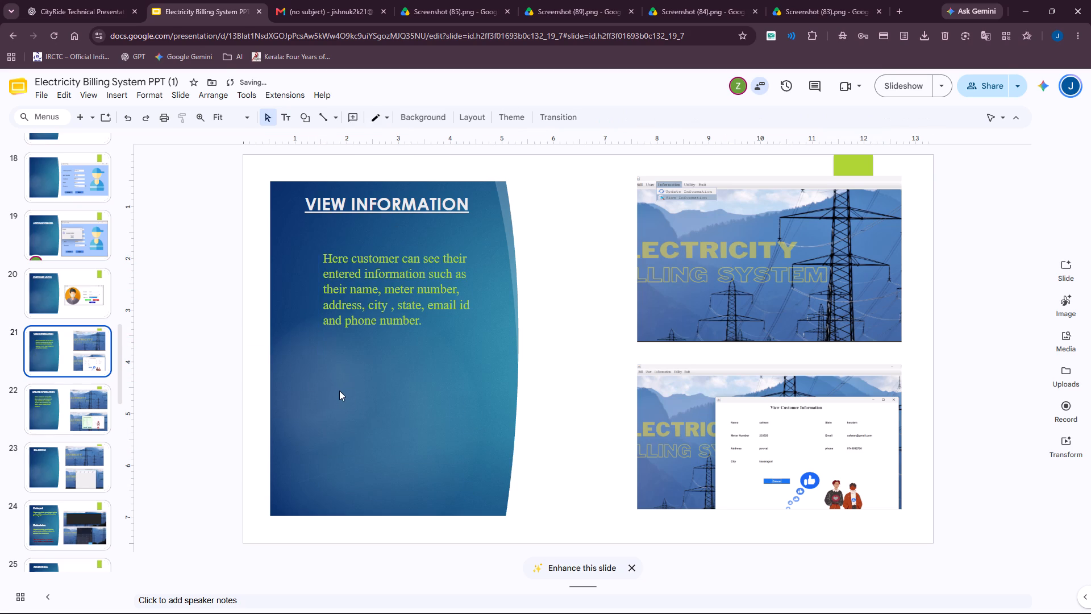
Review slides 21 to 23 to check which ones still need a description.
{"action": "scroll", "coordinate": [390, 414], "scroll_direction": "down", "scroll_amount": 1}
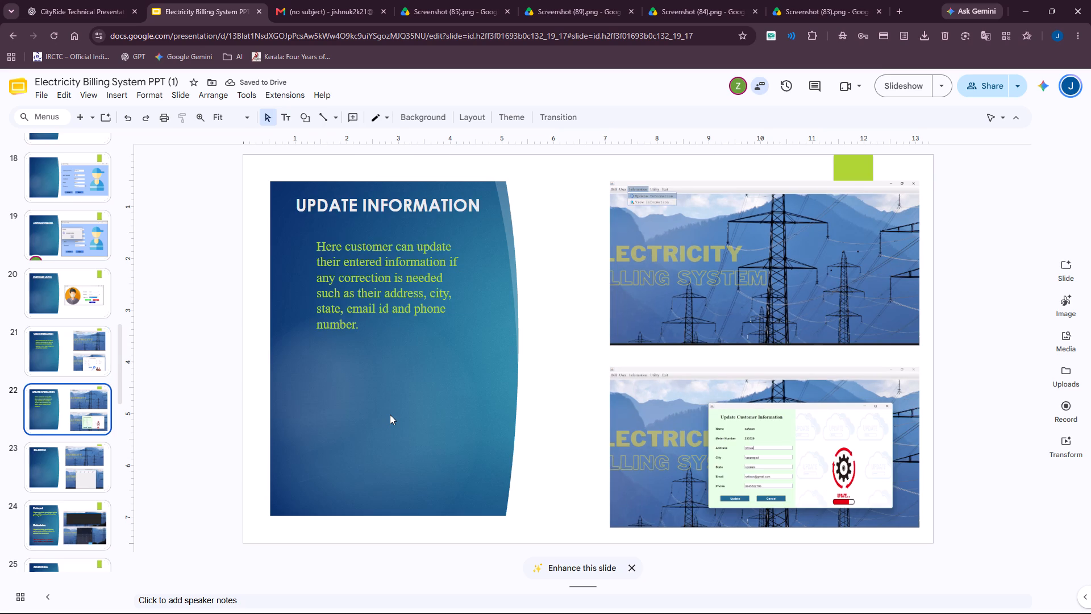
{"action": "scroll", "coordinate": [390, 414], "scroll_direction": "down", "scroll_amount": 2}
{"action": "scroll", "coordinate": [390, 414], "scroll_direction": "up", "scroll_amount": 3}
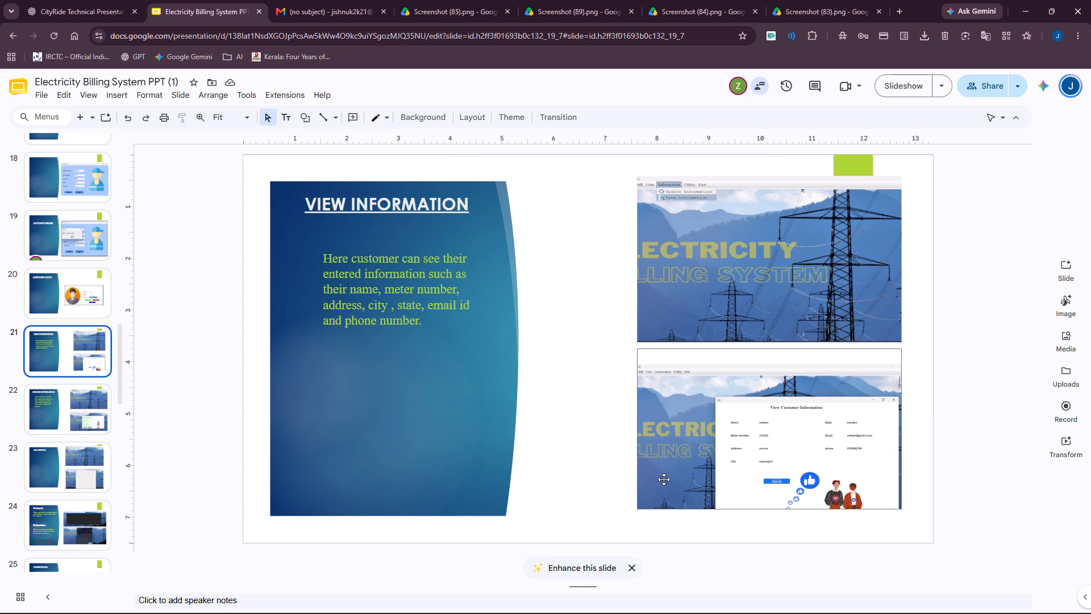
{"action": "left_click", "coordinate": [713, 300]}
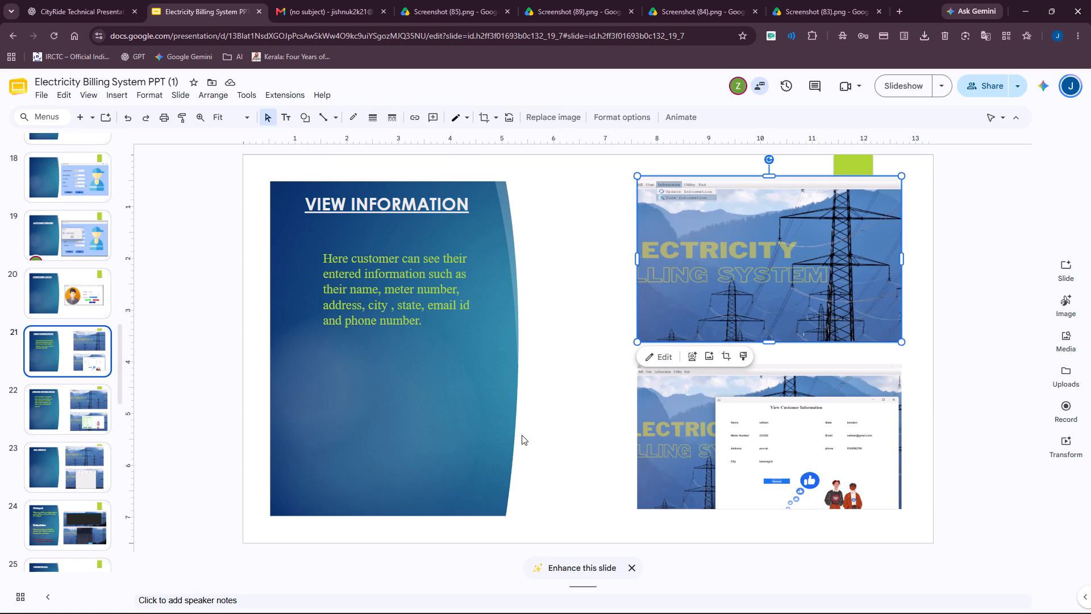
{"action": "left_click", "coordinate": [105, 412]}
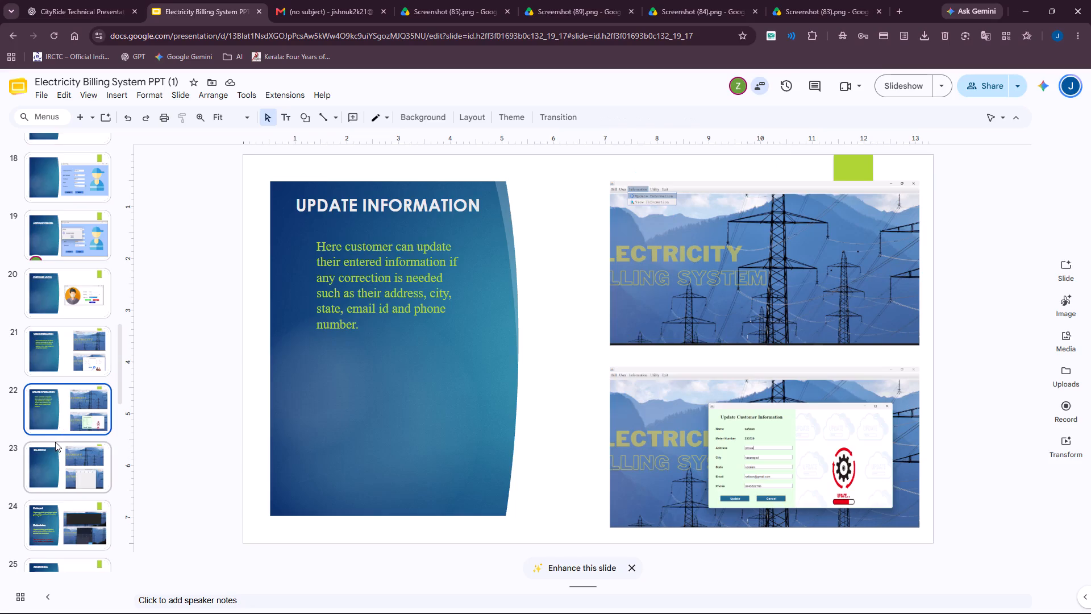
{"action": "left_click", "coordinate": [54, 449]}
Copy the full Bill Details description text from slide 37, the old Pay Bill and Bill Details slide.
{"action": "scroll", "coordinate": [59, 460], "scroll_direction": "down", "scroll_amount": 6}
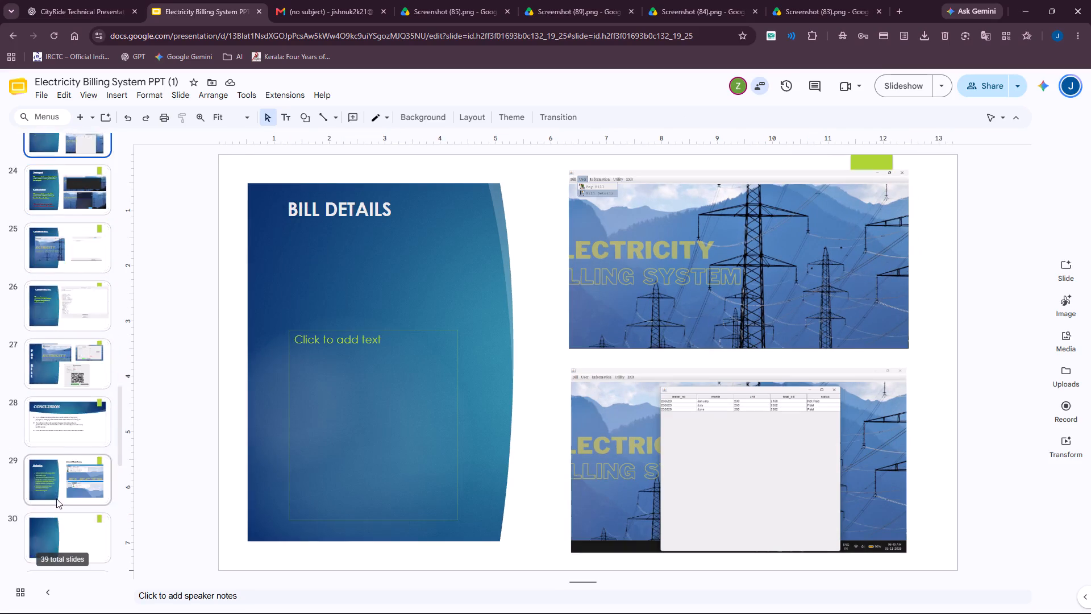
{"action": "scroll", "coordinate": [56, 499], "scroll_direction": "down", "scroll_amount": 10}
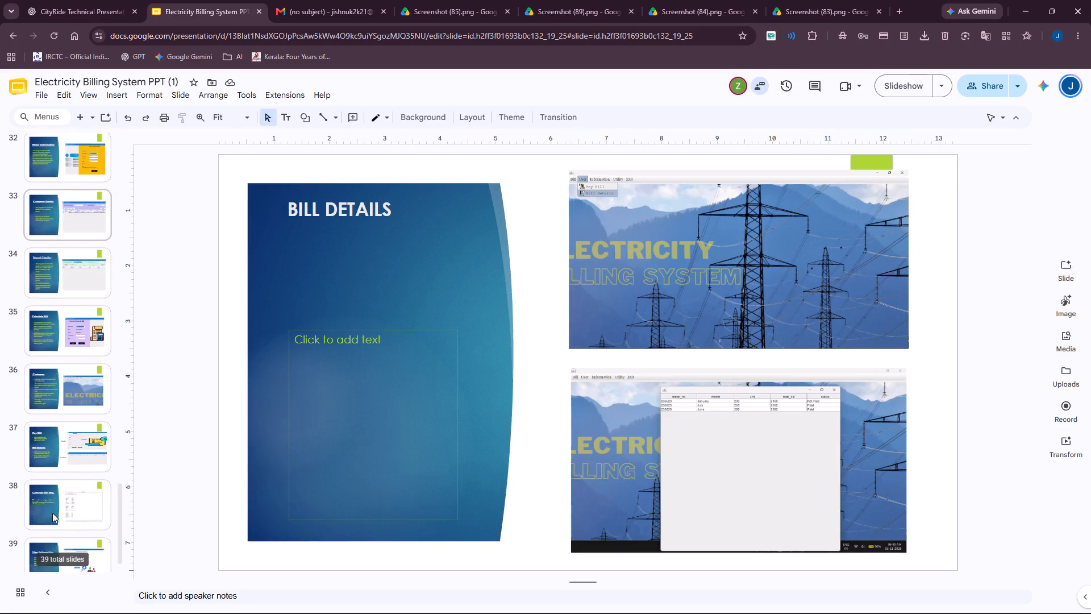
{"action": "left_click", "coordinate": [64, 496]}
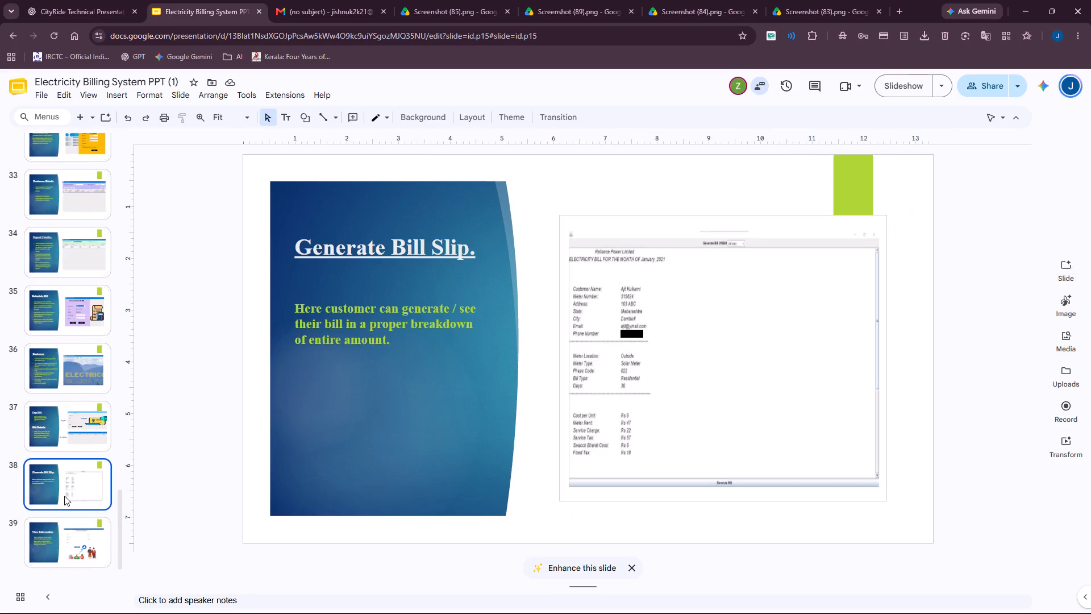
{"action": "left_click", "coordinate": [79, 439]}
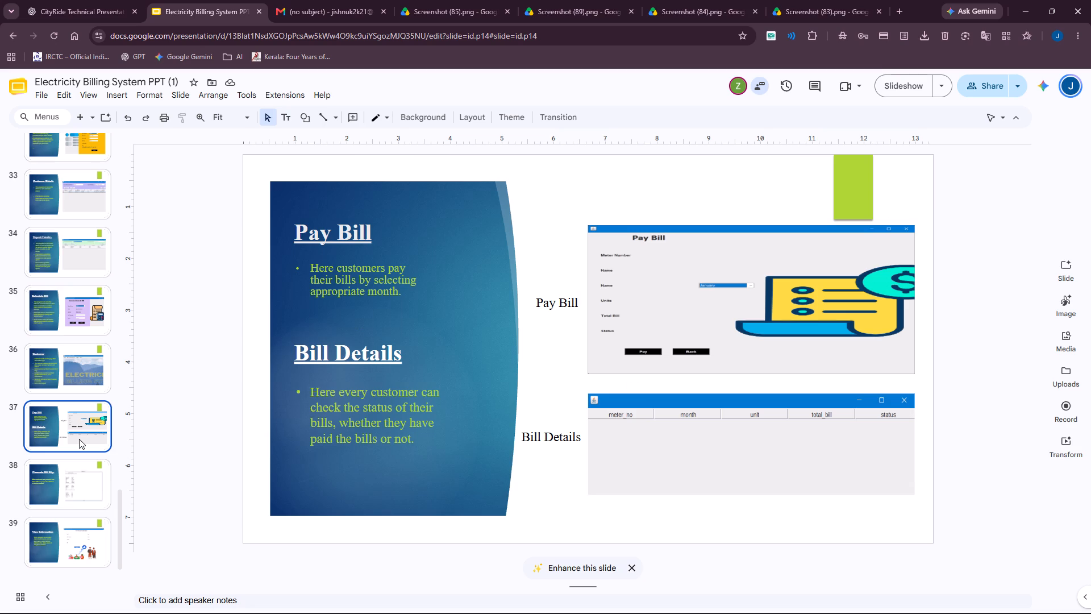
{"action": "left_click", "coordinate": [313, 392]}
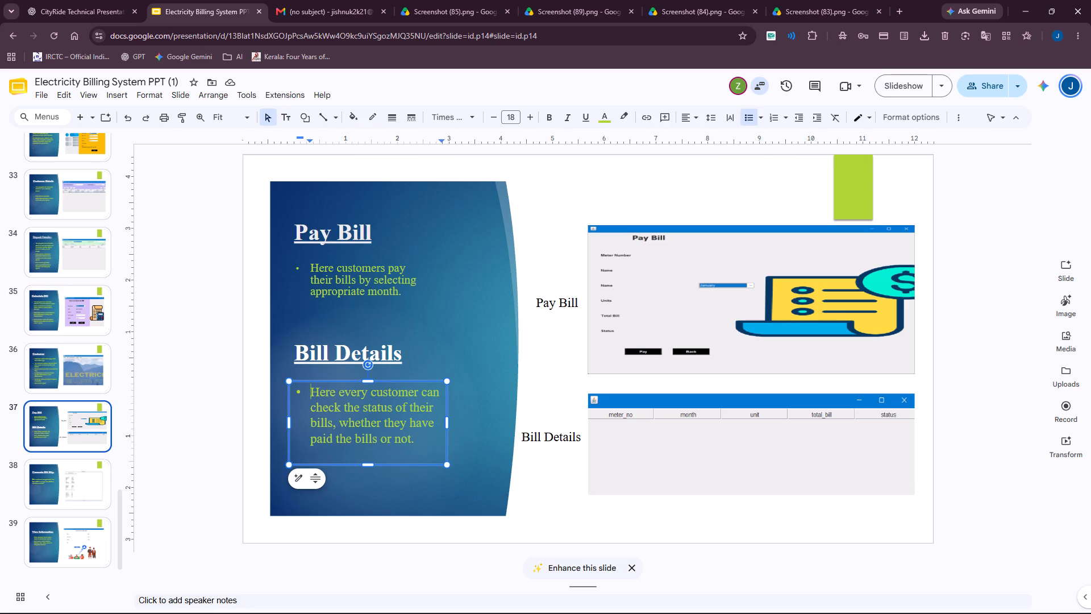
{"action": "key", "text": "ctrl+a"}
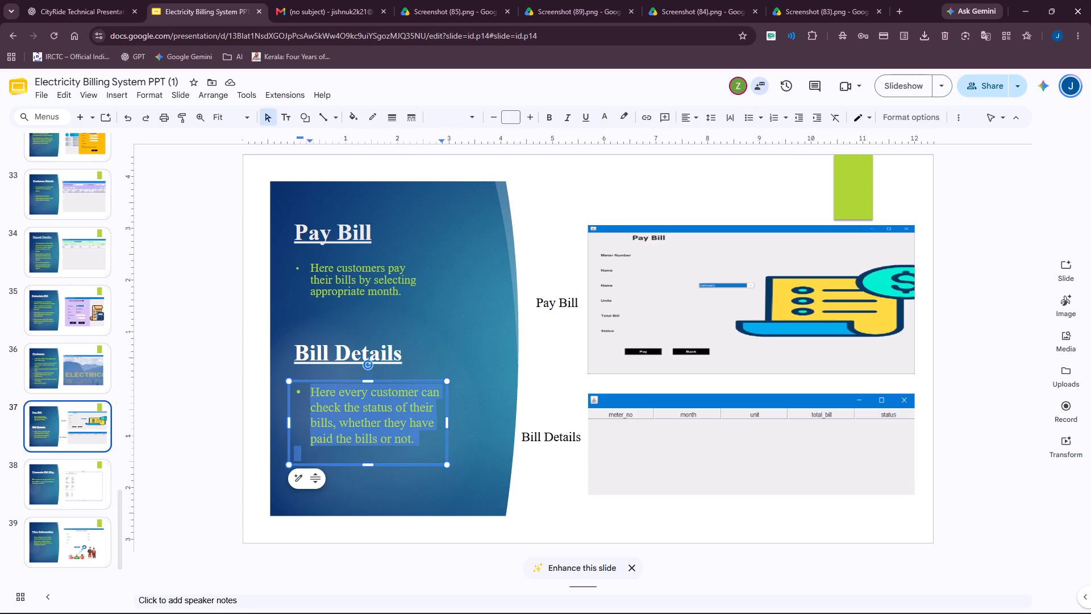
{"action": "key", "text": "ctrl+c"}
Paste the copied description into the empty text placeholder on slide 23, BILL DETAILS.
{"action": "scroll", "coordinate": [109, 217], "scroll_direction": "up", "scroll_amount": 3}
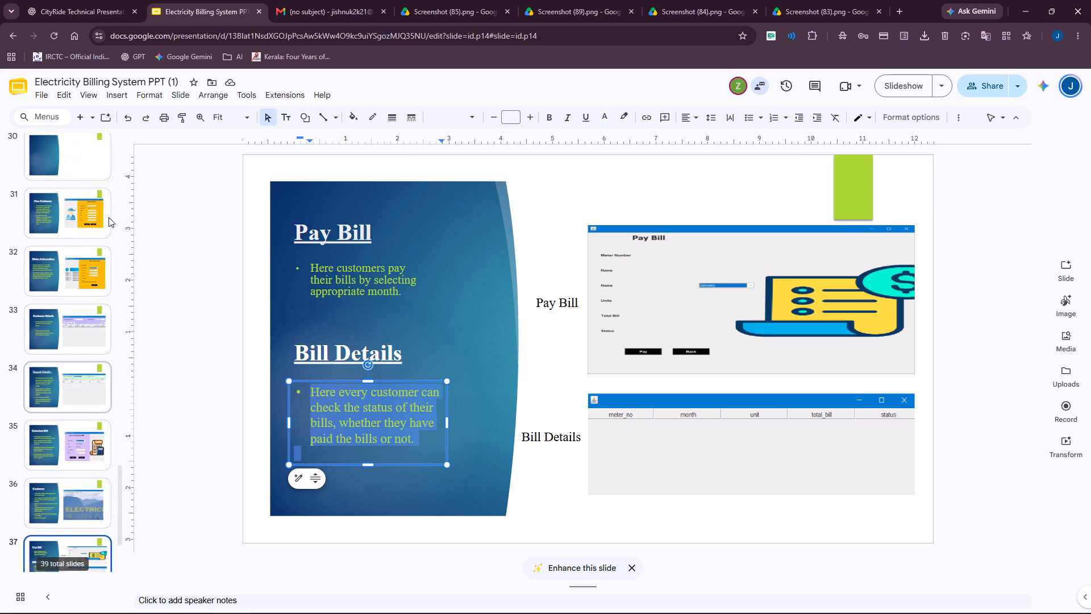
{"action": "scroll", "coordinate": [109, 217], "scroll_direction": "up", "scroll_amount": 2}
{"action": "left_click", "coordinate": [78, 233]}
{"action": "scroll", "coordinate": [78, 233], "scroll_direction": "up", "scroll_amount": 2}
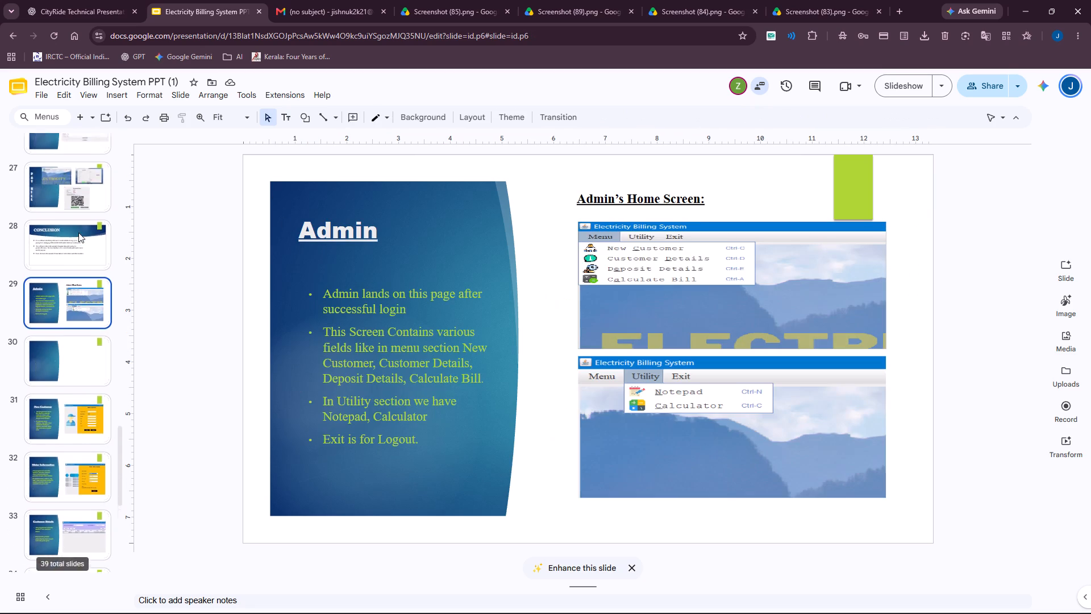
{"action": "scroll", "coordinate": [78, 233], "scroll_direction": "up", "scroll_amount": 4}
{"action": "left_click", "coordinate": [78, 233]}
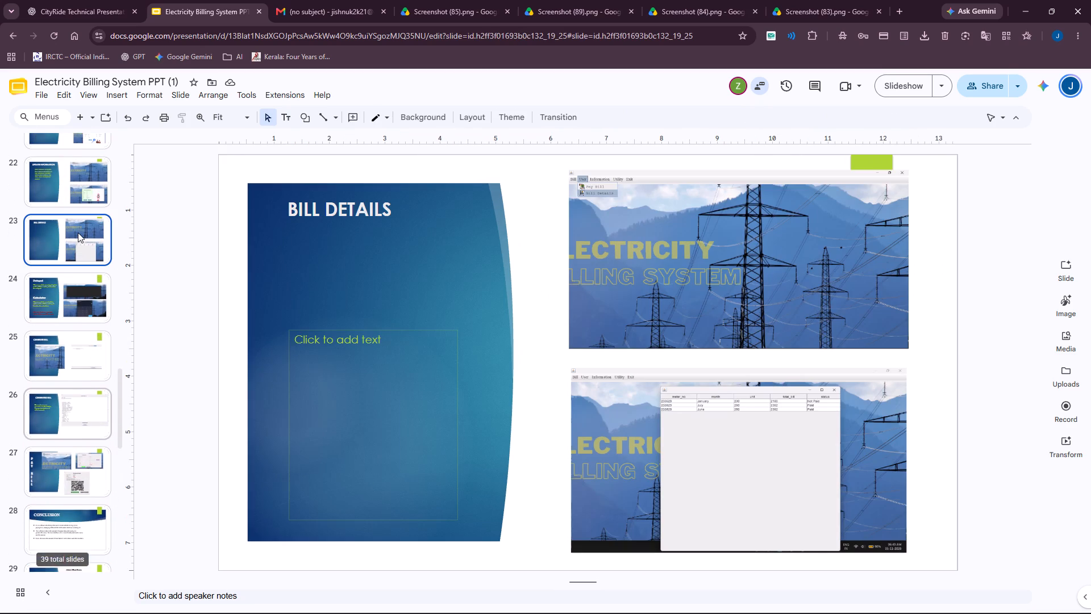
{"action": "left_click", "coordinate": [310, 347]}
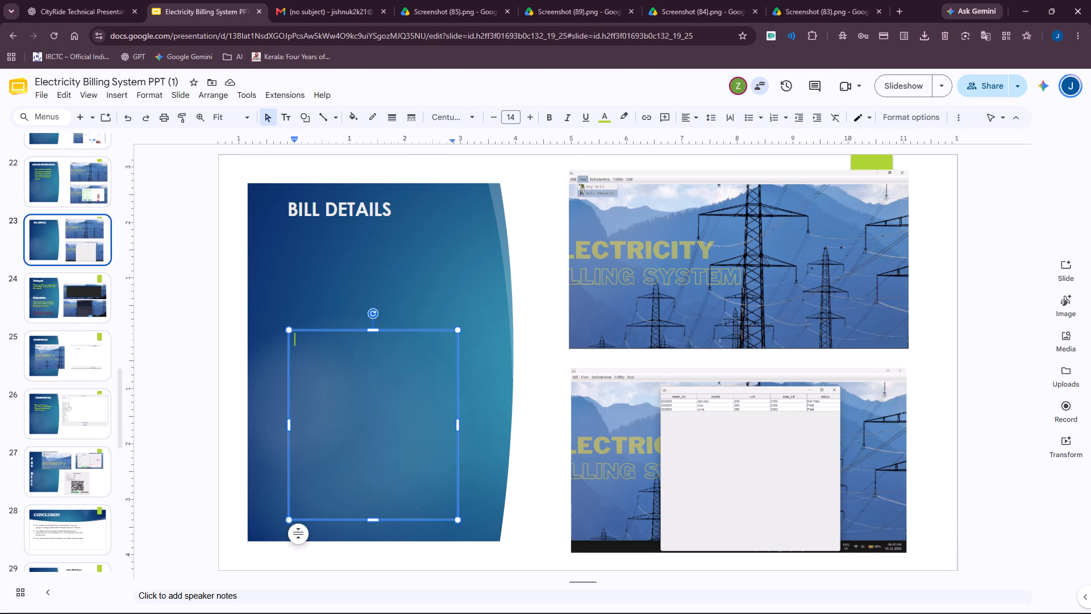
{"action": "key", "text": "ctrl+v"}
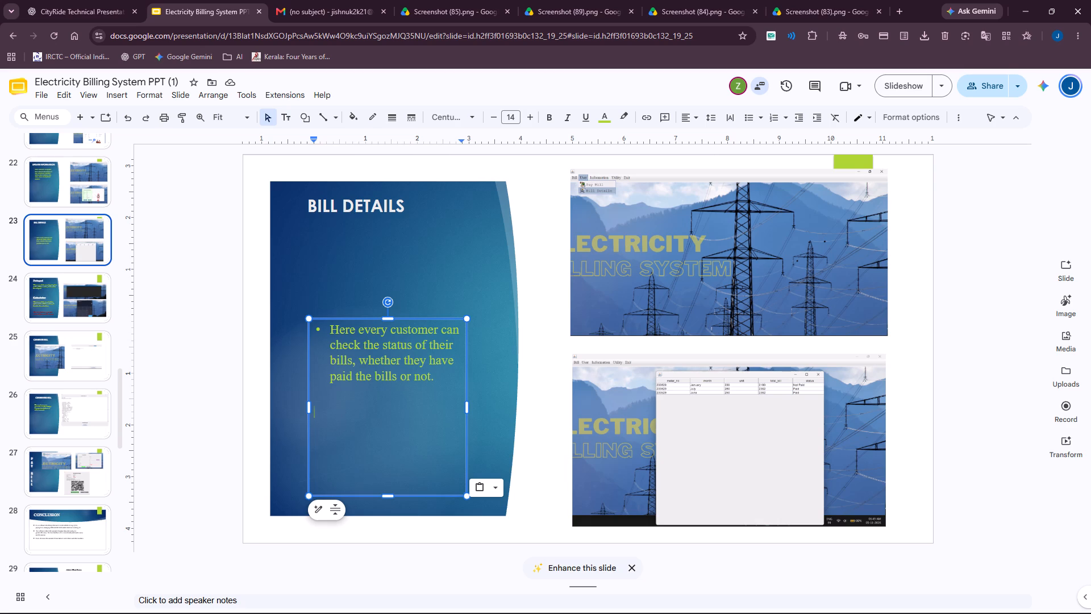
Move the description text box on slide 23 up to just beneath the BILL DETAILS title.
{"action": "left_click", "coordinate": [295, 391]}
{"action": "left_click_drag", "start_coordinate": [295, 391], "coordinate": [300, 371]}
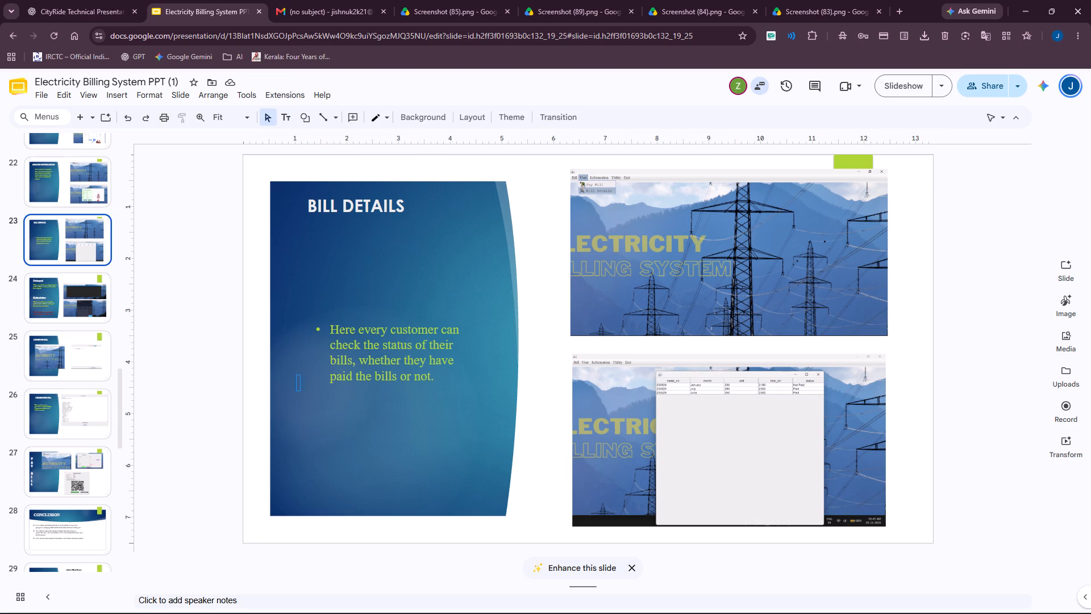
{"action": "left_click_drag", "start_coordinate": [300, 371], "coordinate": [304, 353]}
{"action": "left_click", "coordinate": [305, 357]}
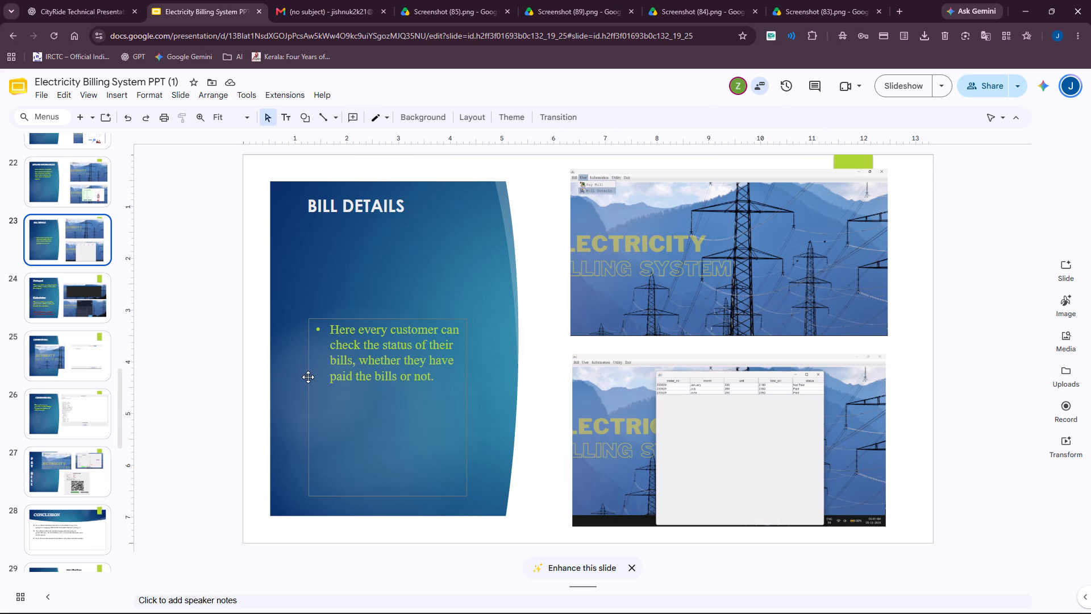
{"action": "left_click_drag", "start_coordinate": [308, 377], "coordinate": [306, 301]}
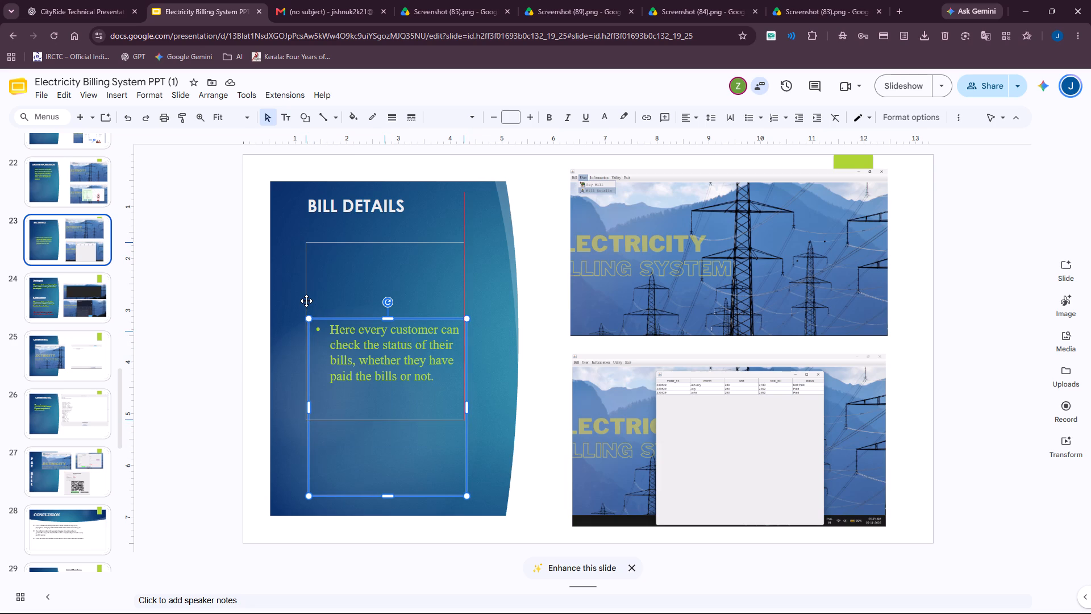
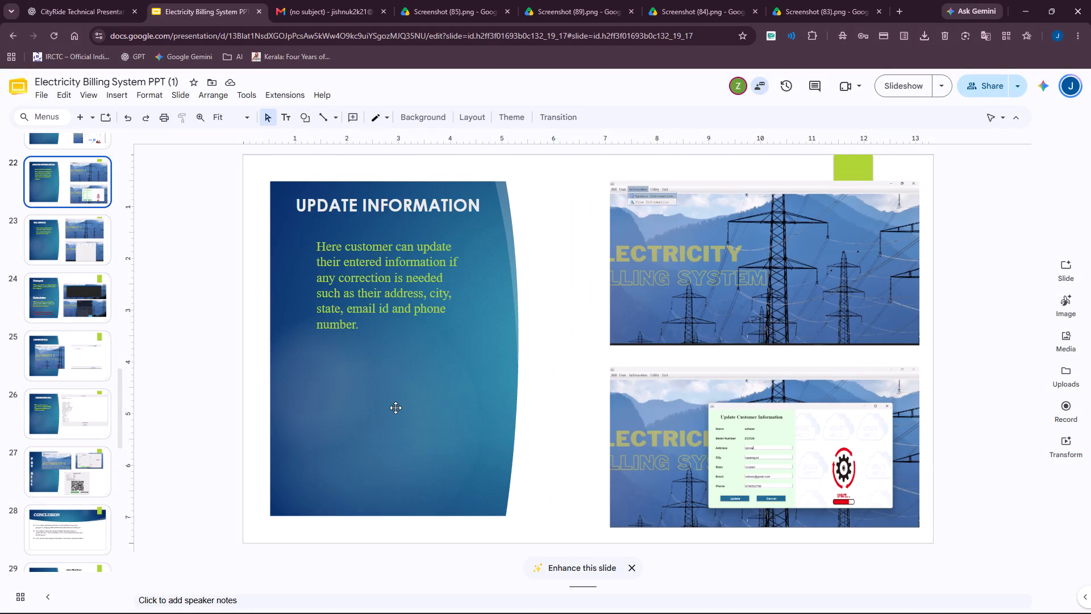
Change the Notepad heading on slide 24 to upper case.
{"action": "scroll", "coordinate": [395, 408], "scroll_direction": "up", "scroll_amount": 2}
{"action": "scroll", "coordinate": [395, 408], "scroll_direction": "down", "scroll_amount": 1}
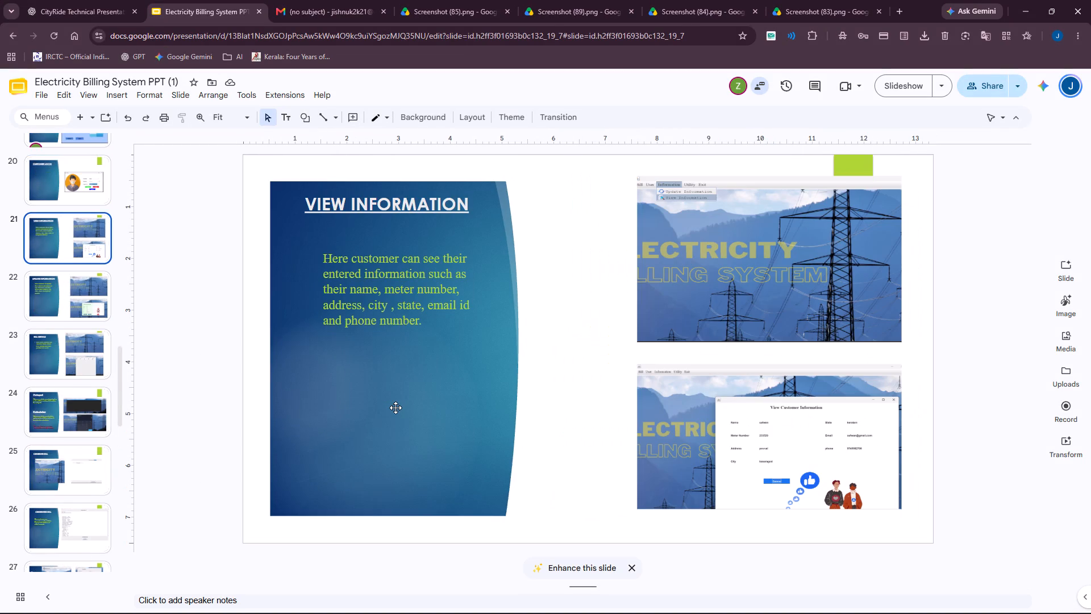
{"action": "scroll", "coordinate": [395, 408], "scroll_direction": "down", "scroll_amount": 5}
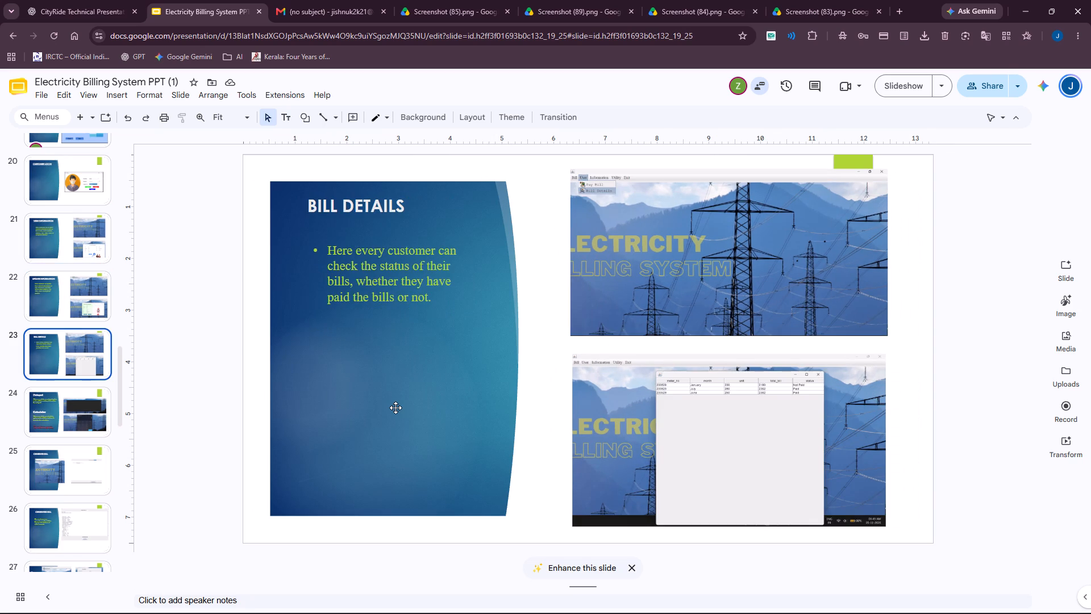
{"action": "scroll", "coordinate": [395, 408], "scroll_direction": "down", "scroll_amount": 1}
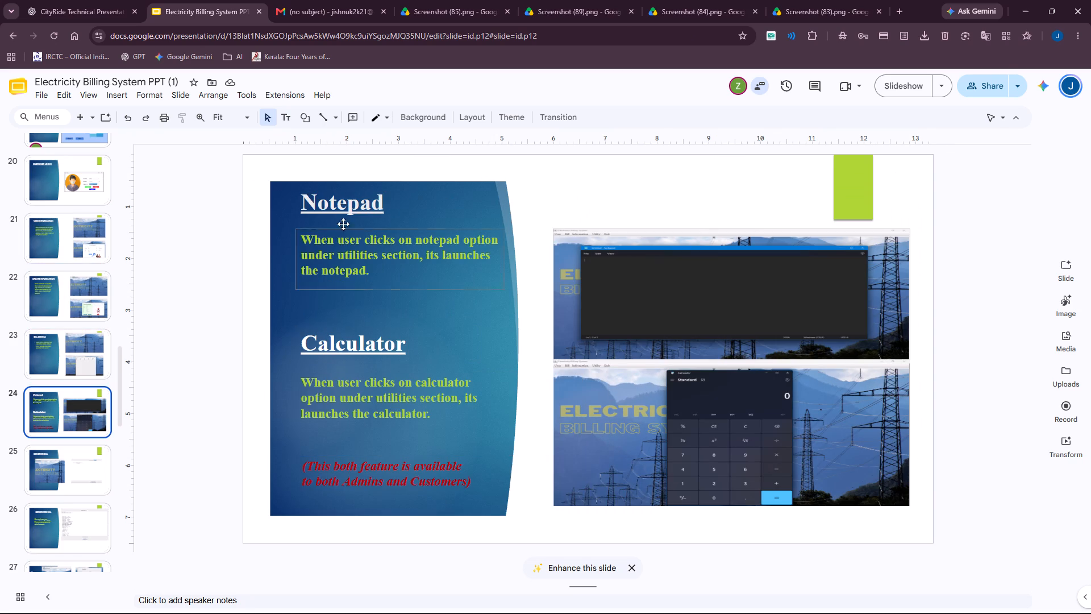
{"action": "left_click", "coordinate": [339, 197]}
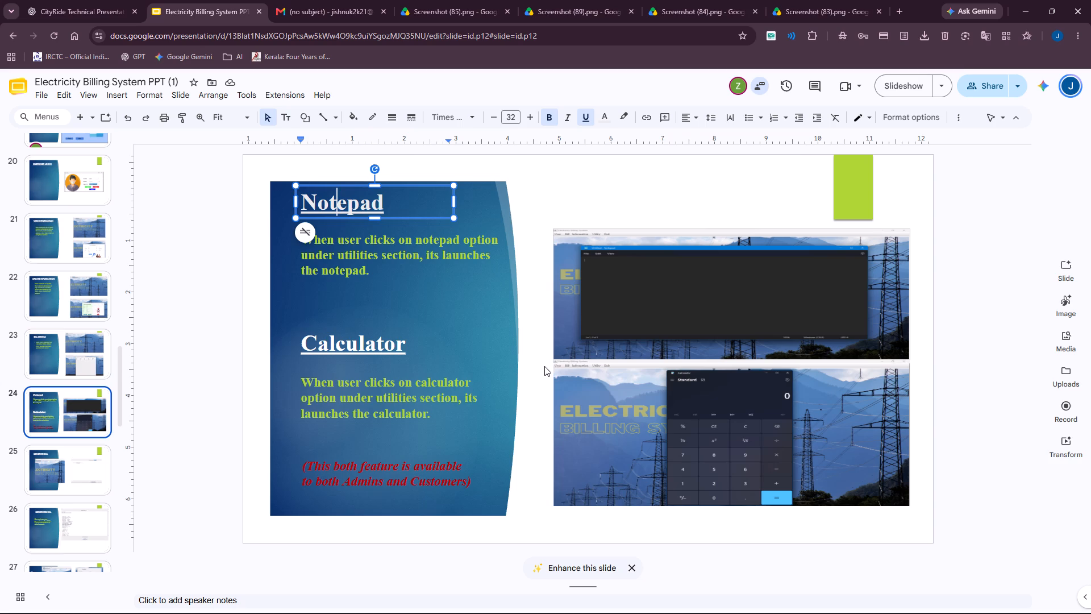
{"action": "key", "text": "ctrl+a"}
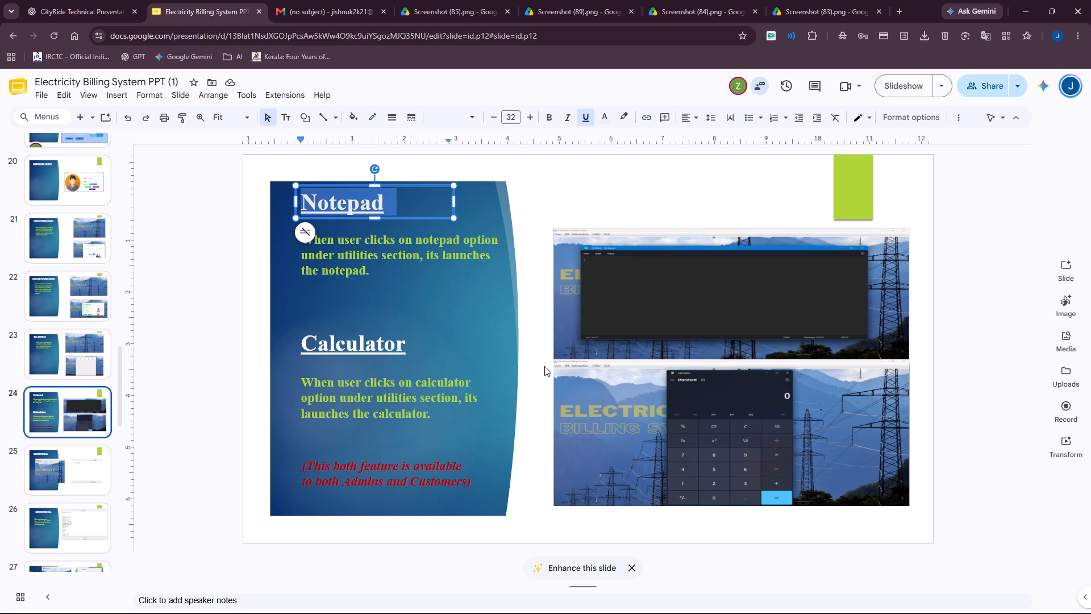
{"action": "key", "text": "ctrl+slash"}
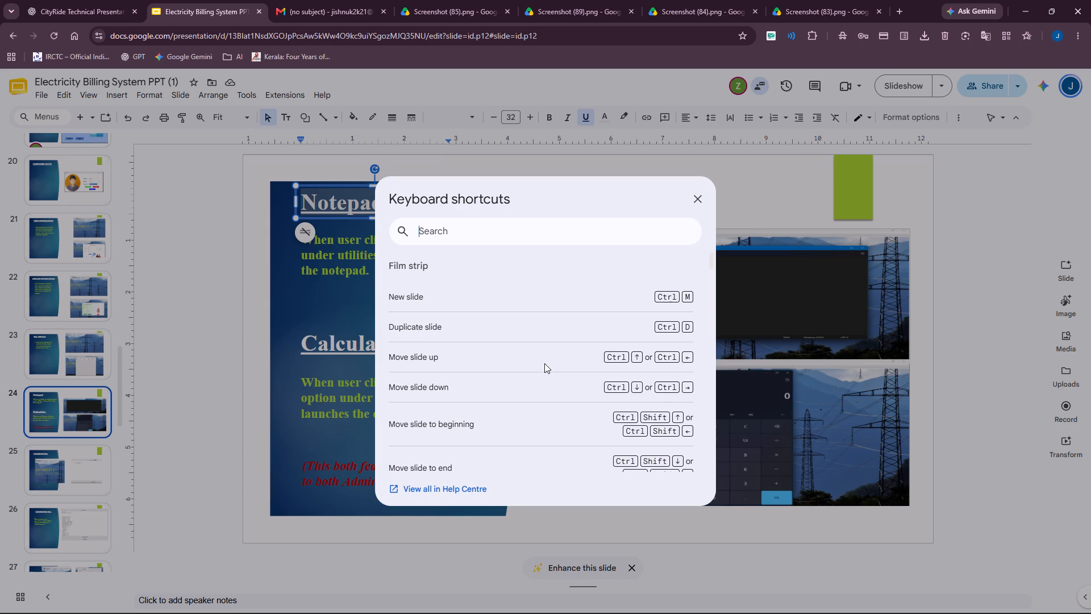
{"action": "left_click", "coordinate": [707, 198]}
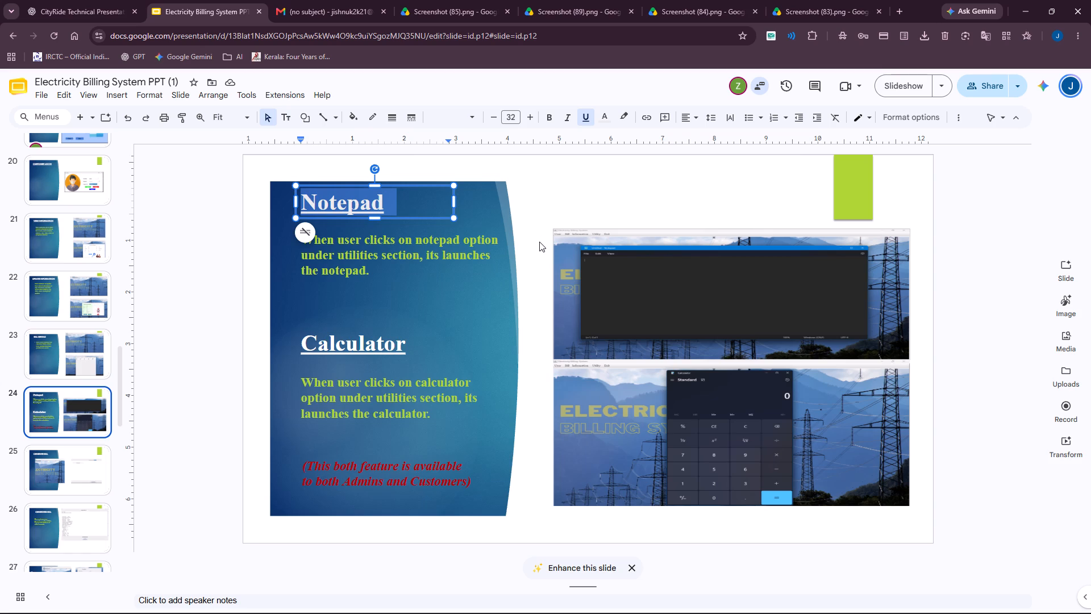
{"action": "key", "text": "alt+slash"}
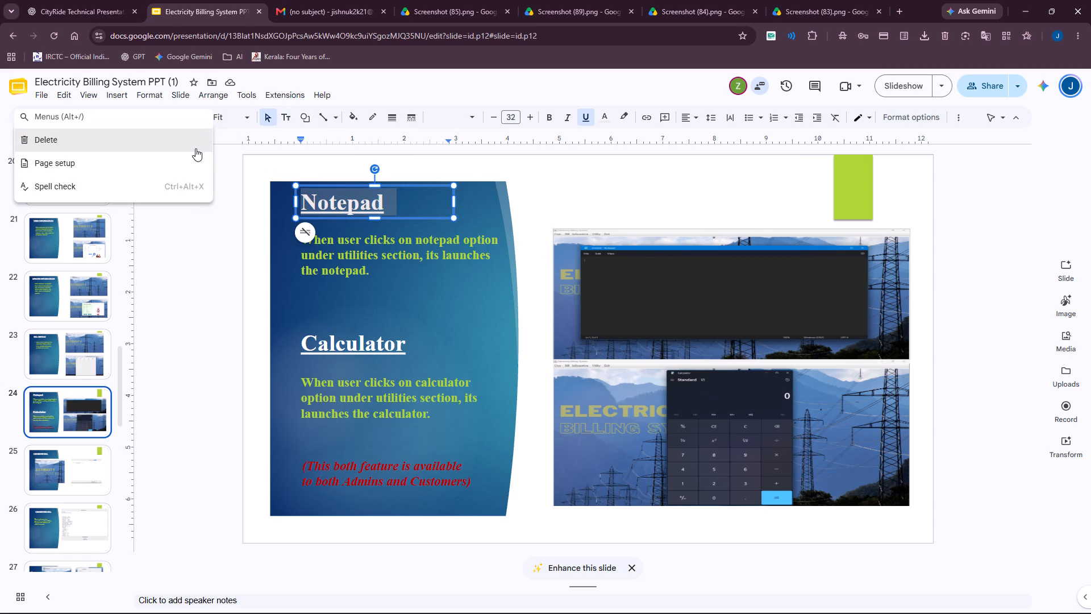
{"action": "left_click", "coordinate": [166, 121]}
{"action": "key", "text": "u"}
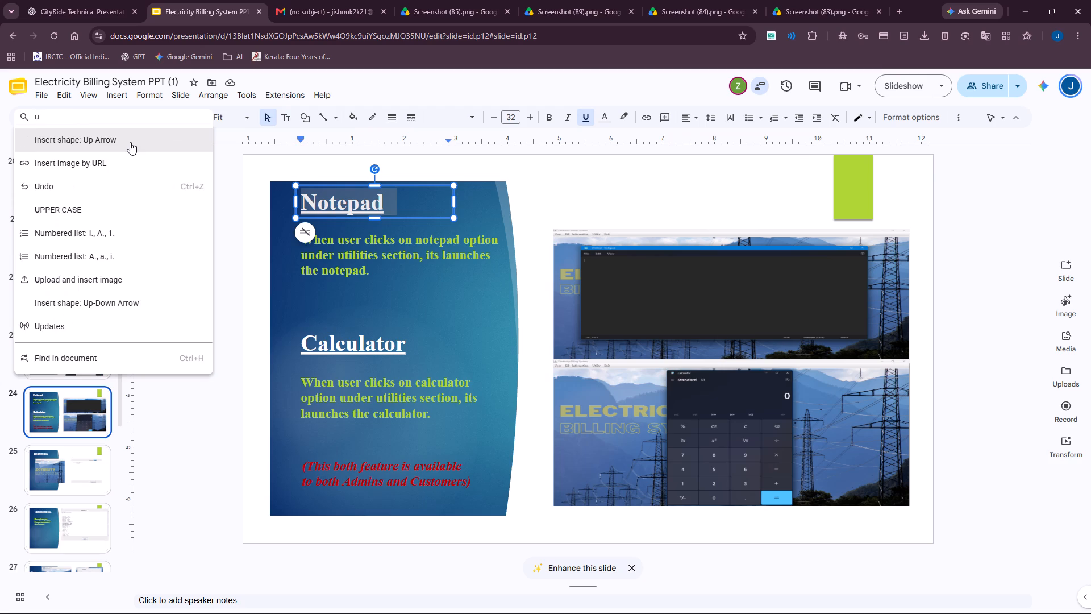
{"action": "left_click", "coordinate": [106, 199]}
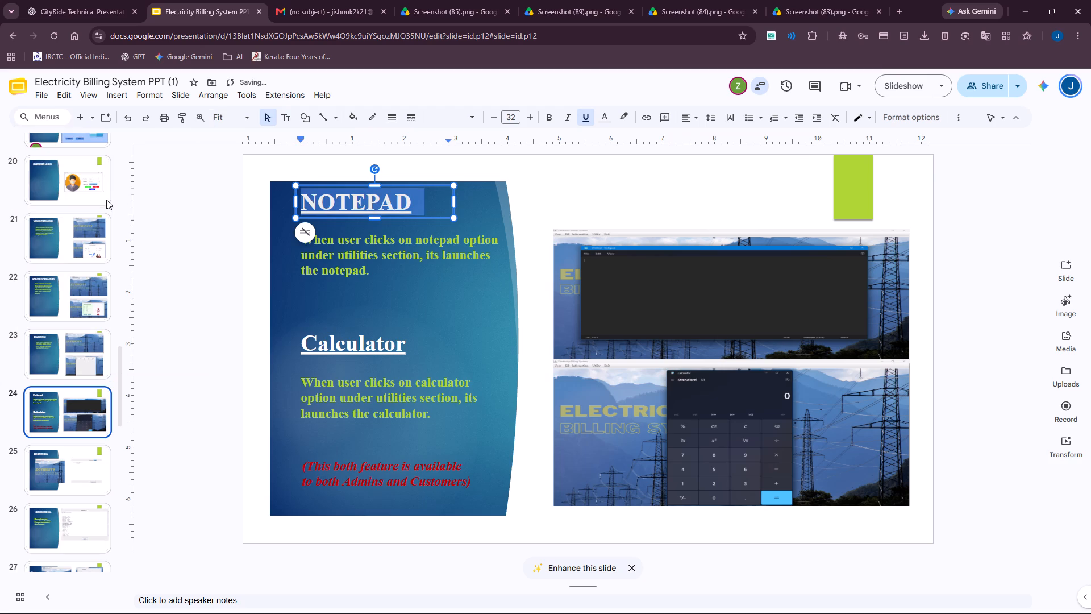
{"action": "left_click", "coordinate": [475, 214]}
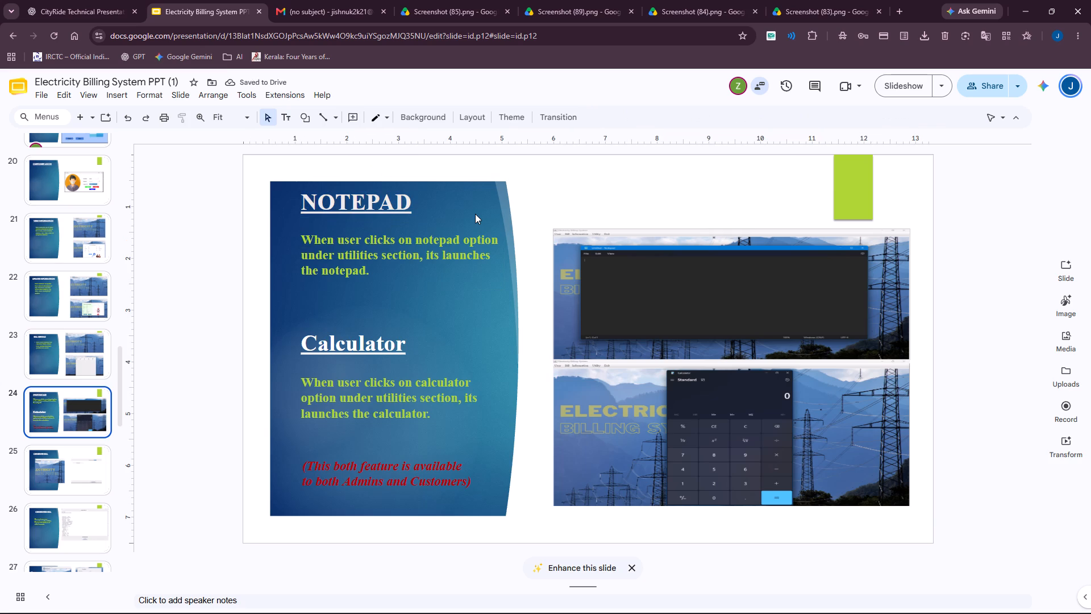
Change the Calculator heading on slide 24 to upper case.
{"action": "left_click", "coordinate": [339, 335]}
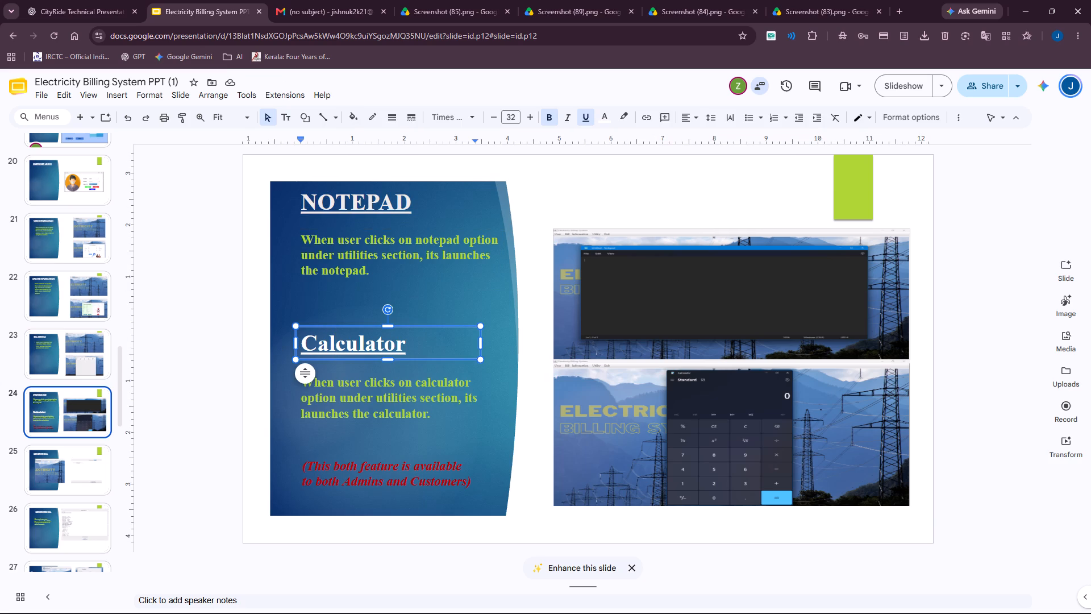
{"action": "key", "text": "ctrl+a"}
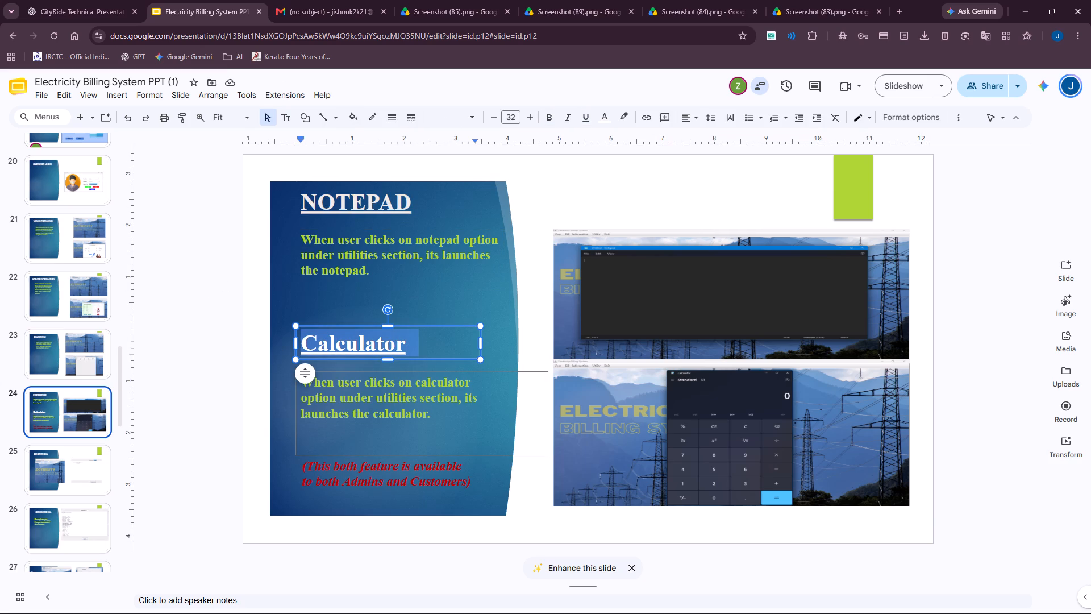
{"action": "key", "text": "alt+slash"}
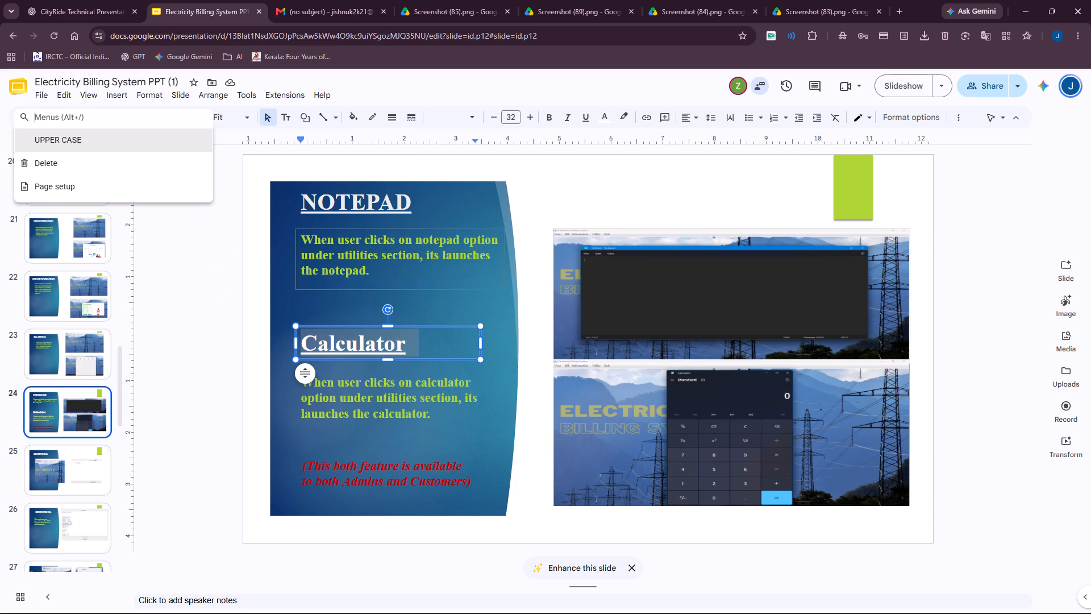
{"action": "left_click", "coordinate": [172, 141]}
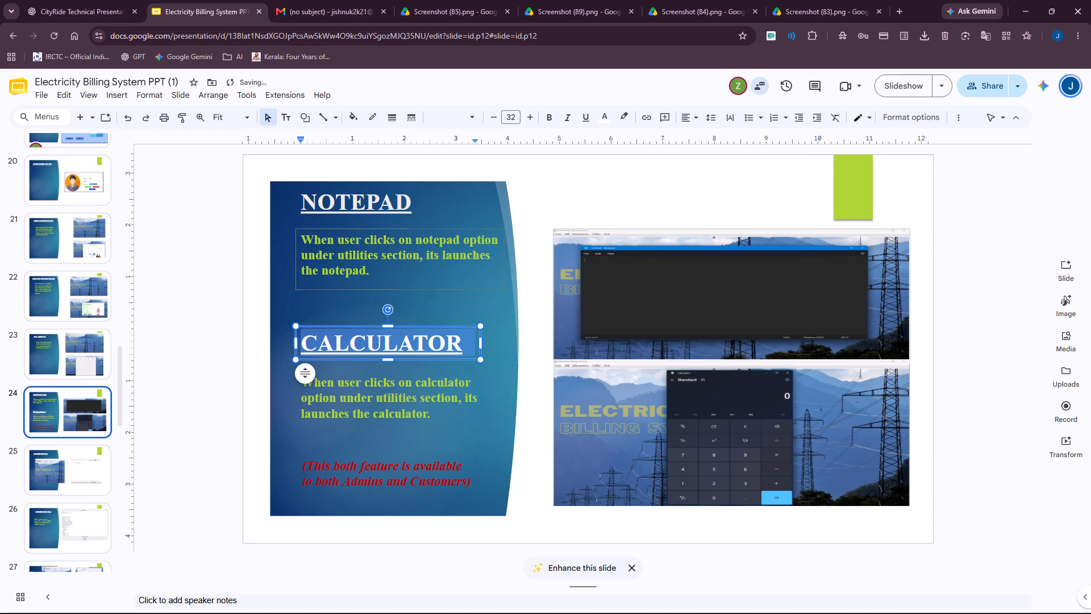
{"action": "left_click", "coordinate": [430, 321]}
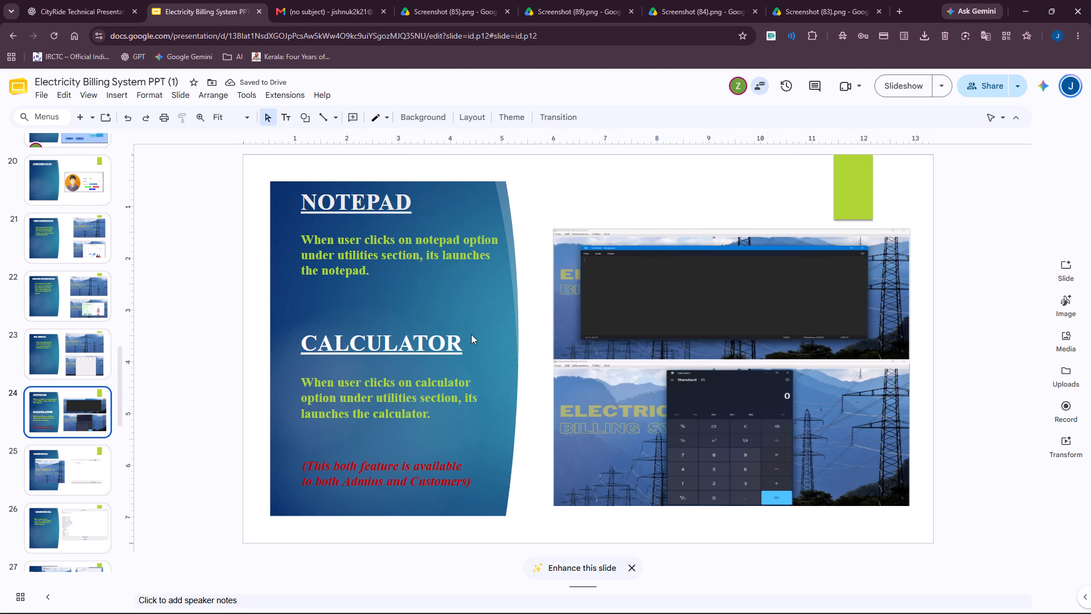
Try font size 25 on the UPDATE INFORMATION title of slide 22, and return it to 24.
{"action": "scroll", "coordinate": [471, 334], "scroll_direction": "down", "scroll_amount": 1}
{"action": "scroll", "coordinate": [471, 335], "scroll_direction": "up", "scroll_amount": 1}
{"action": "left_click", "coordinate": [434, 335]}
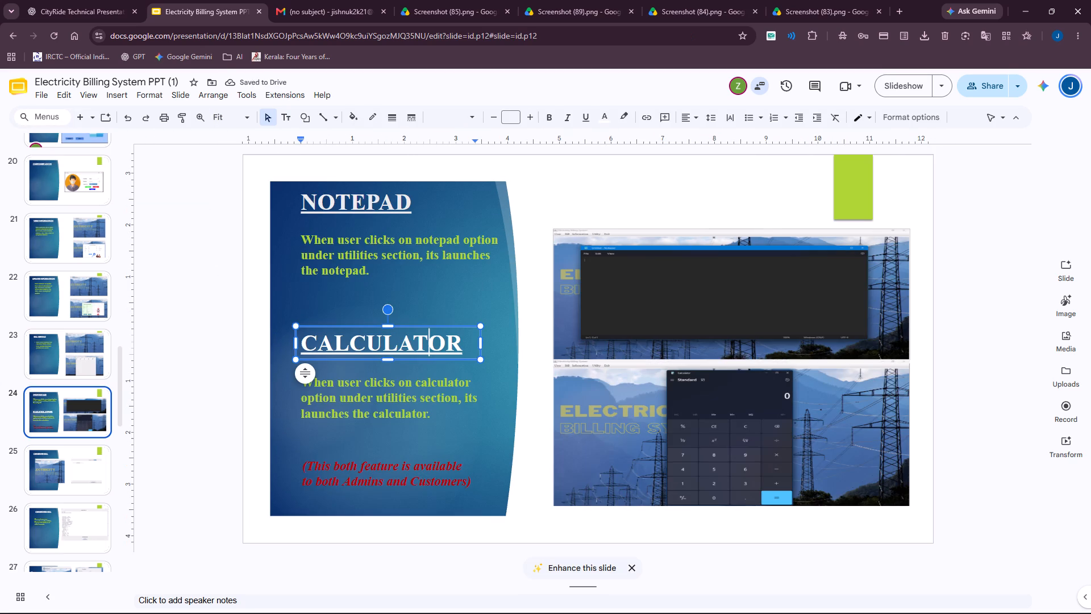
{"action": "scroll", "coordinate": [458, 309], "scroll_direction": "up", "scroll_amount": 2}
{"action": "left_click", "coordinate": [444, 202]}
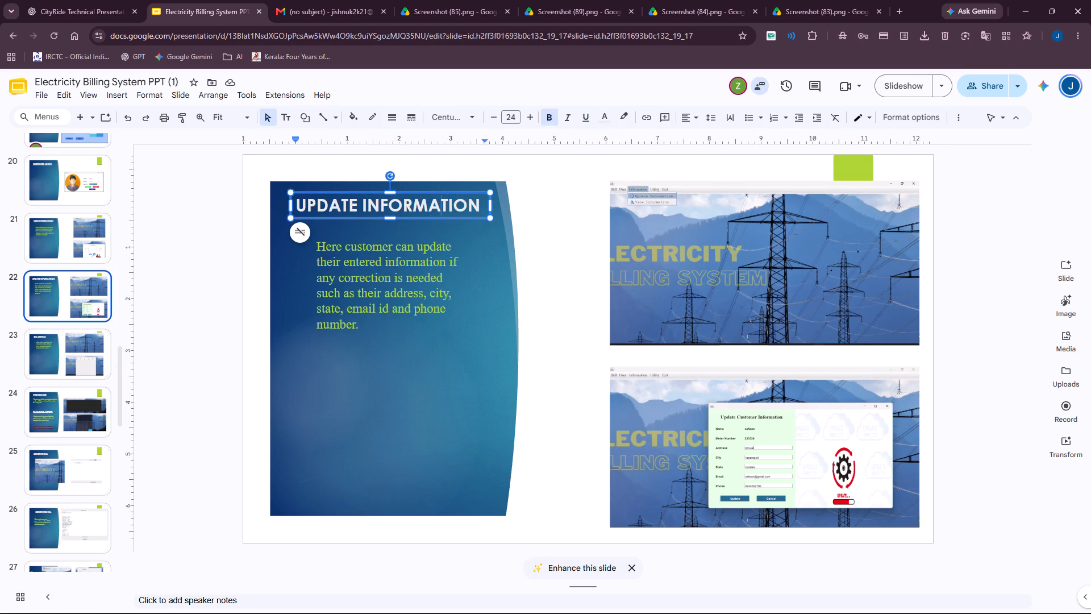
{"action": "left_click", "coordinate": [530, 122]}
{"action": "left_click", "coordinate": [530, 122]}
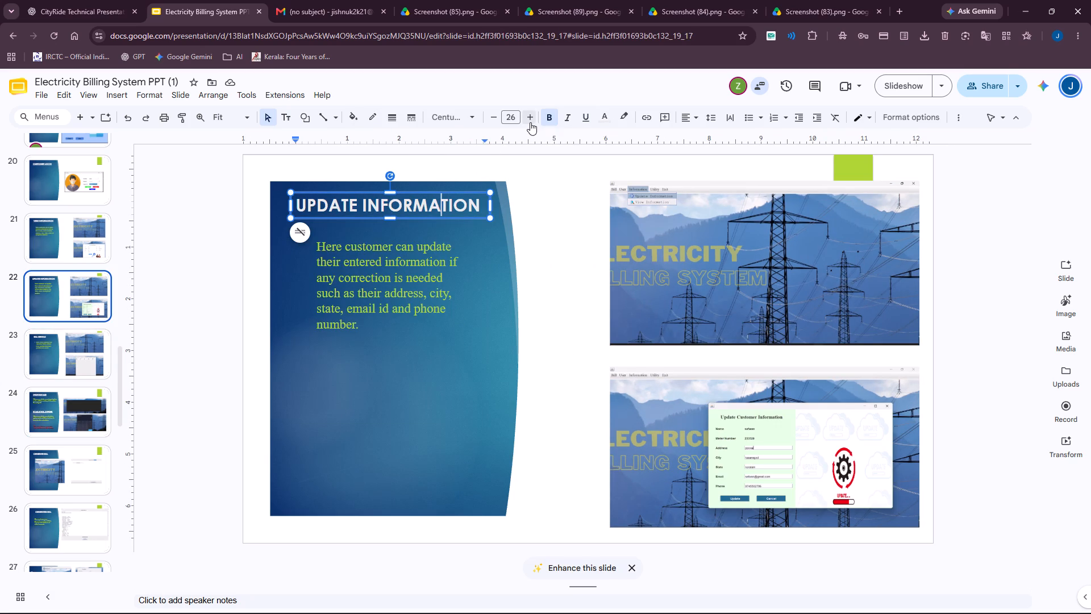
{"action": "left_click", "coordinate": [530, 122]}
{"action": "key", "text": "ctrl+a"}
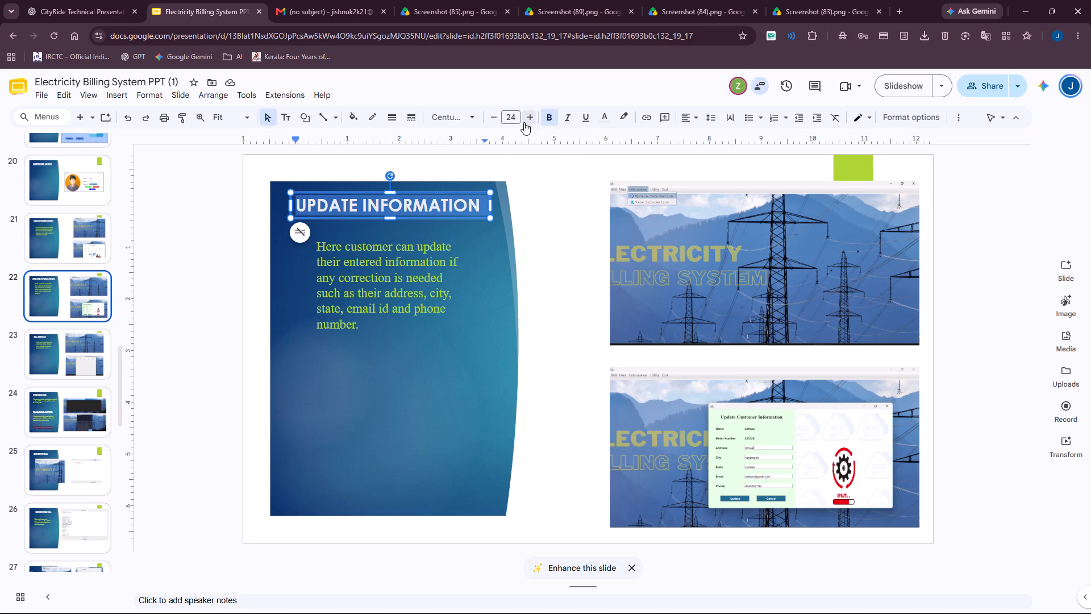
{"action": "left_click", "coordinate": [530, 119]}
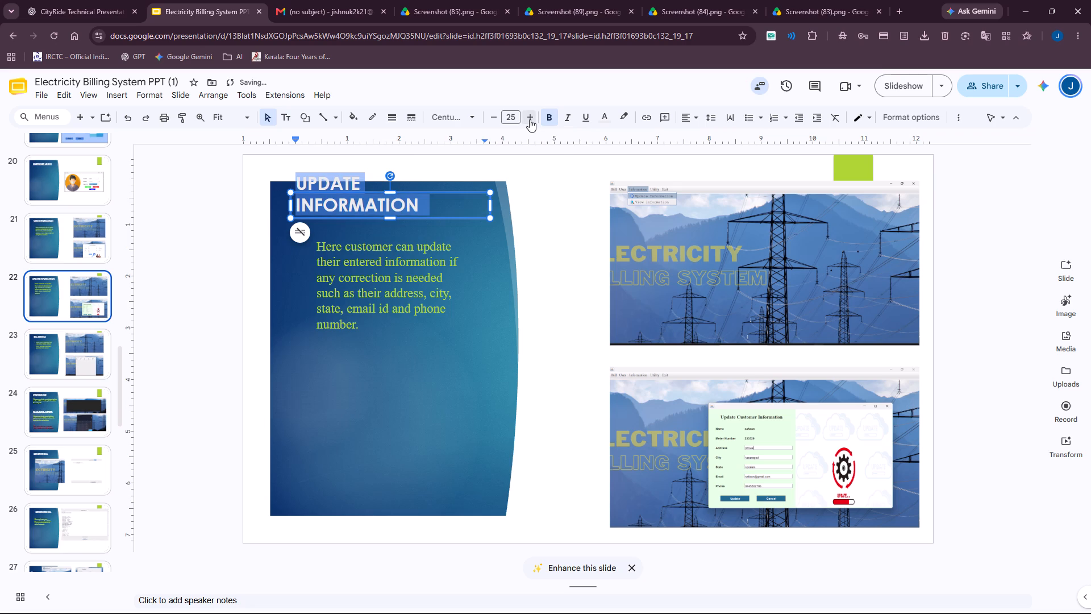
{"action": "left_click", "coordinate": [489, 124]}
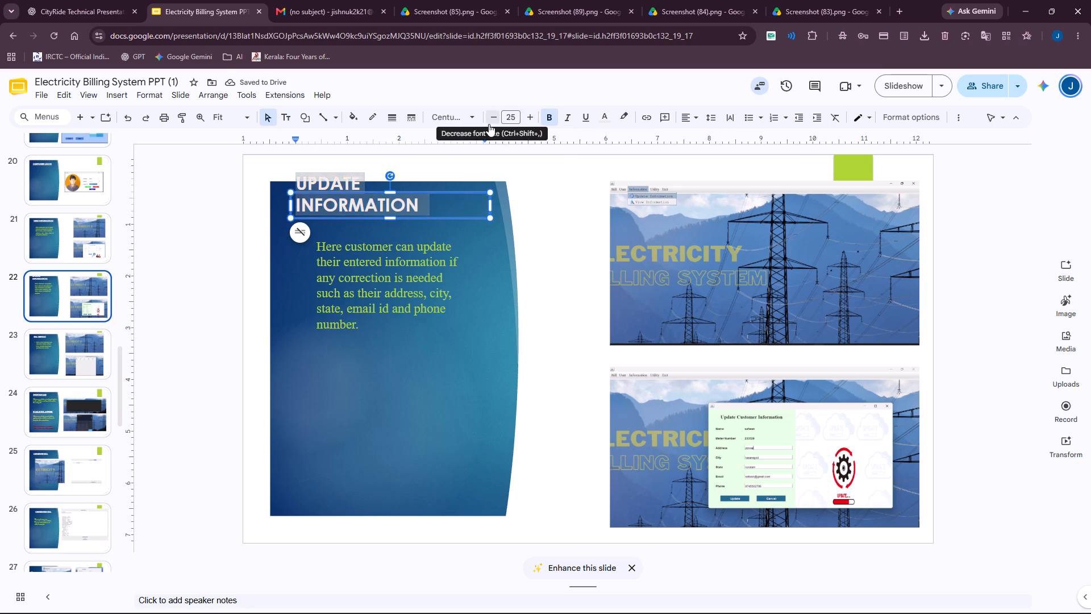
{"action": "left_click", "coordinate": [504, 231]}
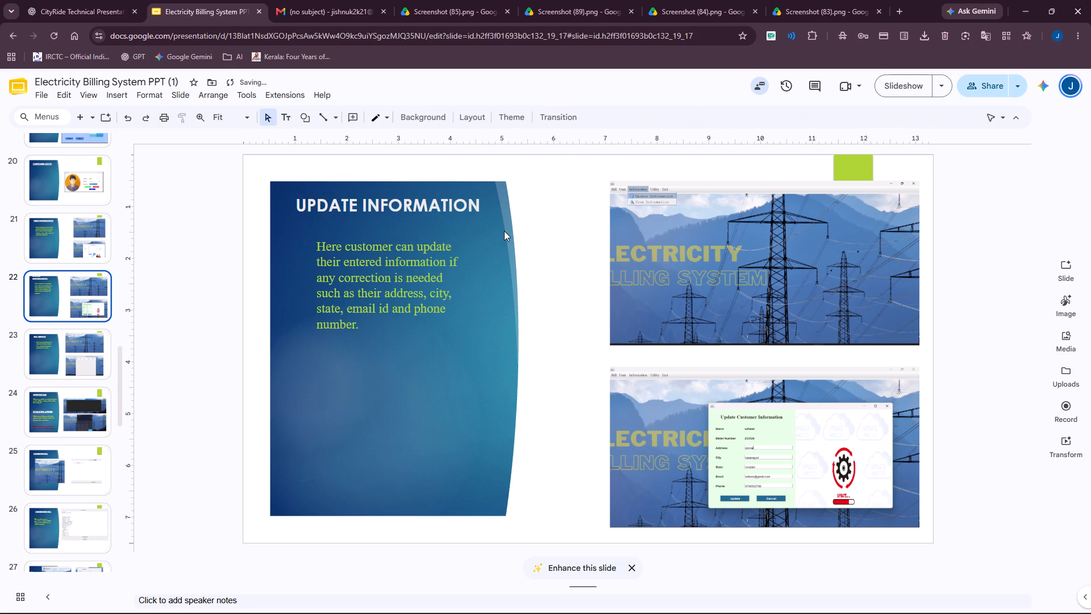
Review the Generate Bill, Generated Bill and Pay Bill slides, 25 to 27, checking their titles, descriptions and image placement.
{"action": "scroll", "coordinate": [498, 264], "scroll_direction": "down", "scroll_amount": 2}
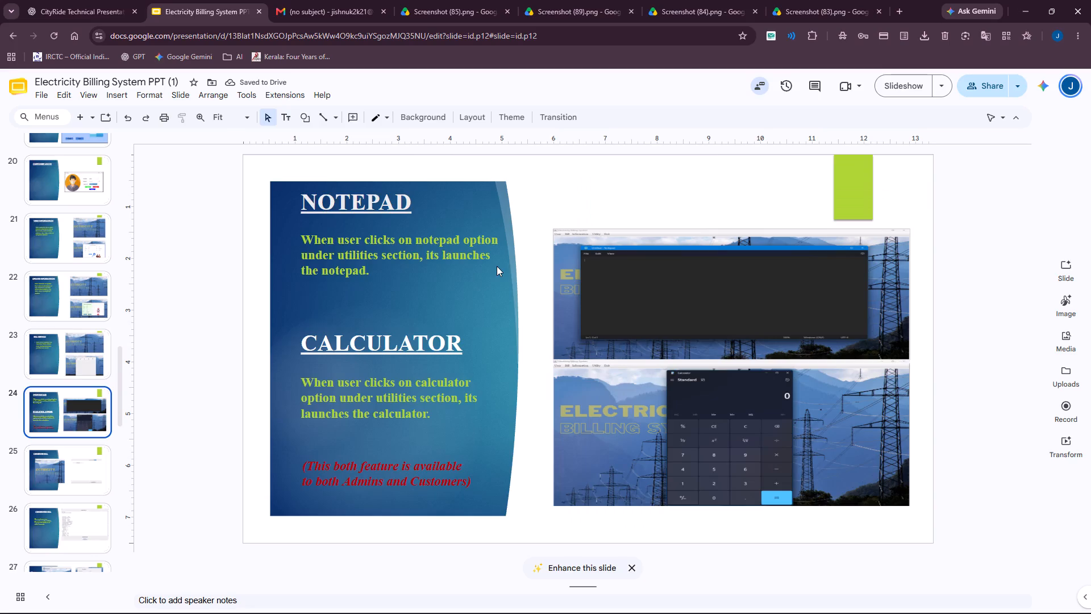
{"action": "scroll", "coordinate": [492, 271], "scroll_direction": "down", "scroll_amount": 2}
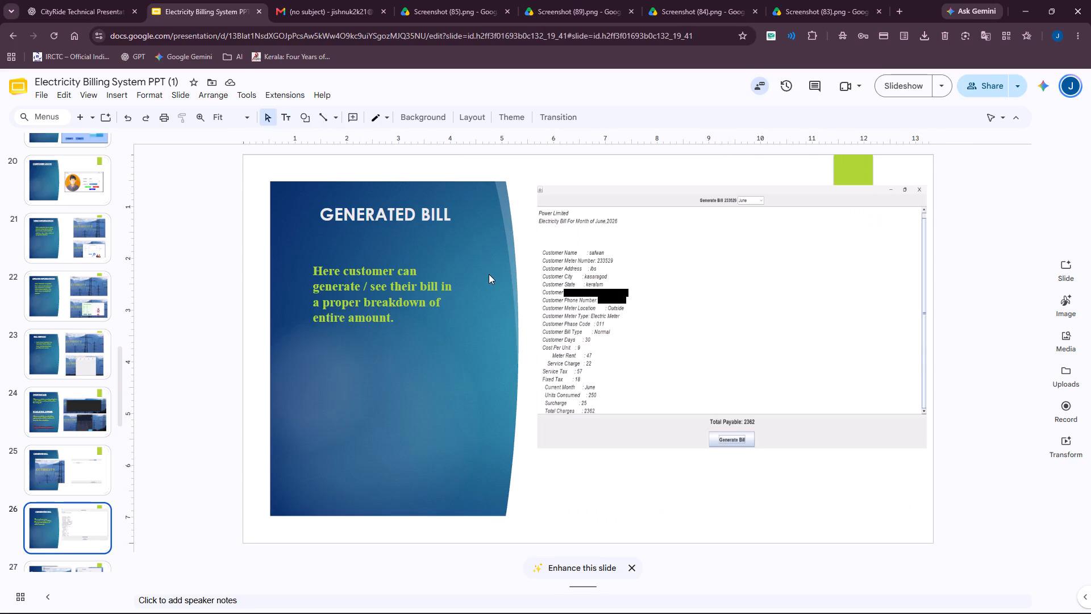
{"action": "scroll", "coordinate": [385, 306], "scroll_direction": "up", "scroll_amount": 1}
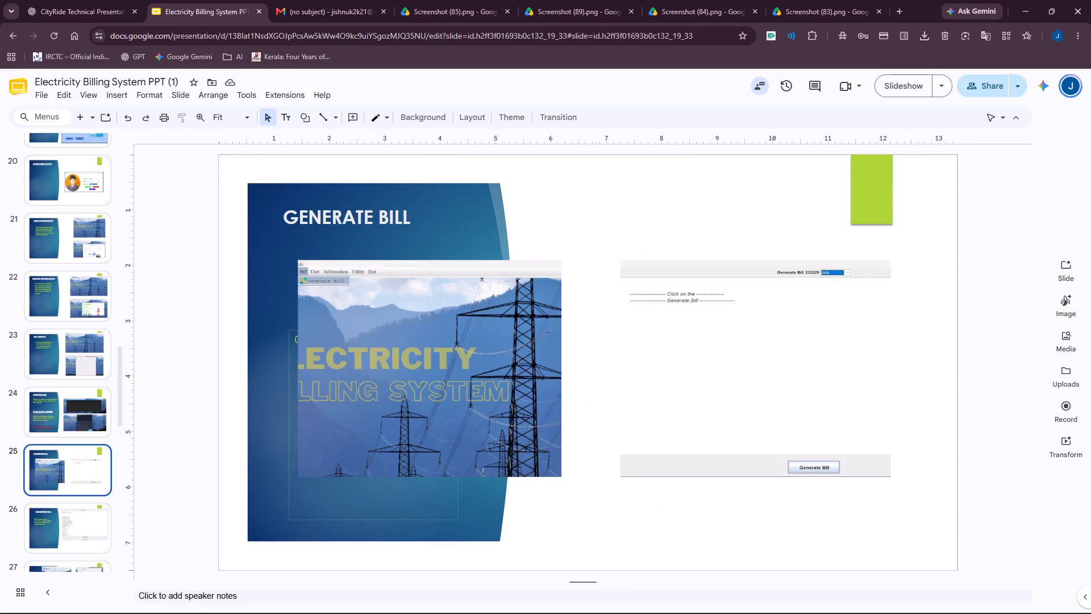
{"action": "scroll", "coordinate": [385, 306], "scroll_direction": "down", "scroll_amount": 2}
{"action": "scroll", "coordinate": [385, 306], "scroll_direction": "up", "scroll_amount": 2}
{"action": "scroll", "coordinate": [385, 306], "scroll_direction": "down", "scroll_amount": 2}
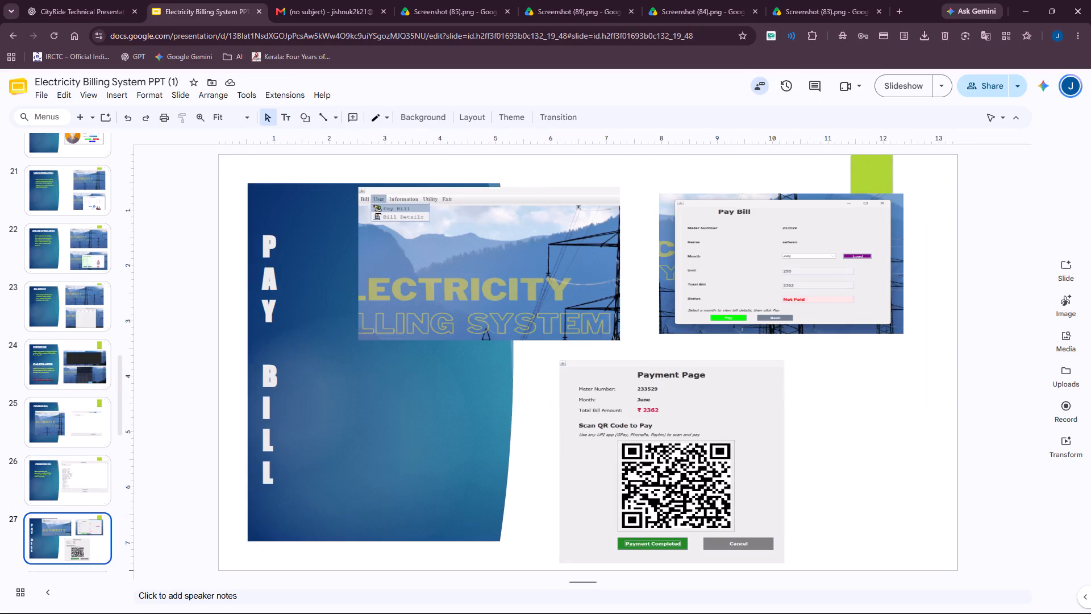
{"action": "scroll", "coordinate": [385, 306], "scroll_direction": "up", "scroll_amount": 2}
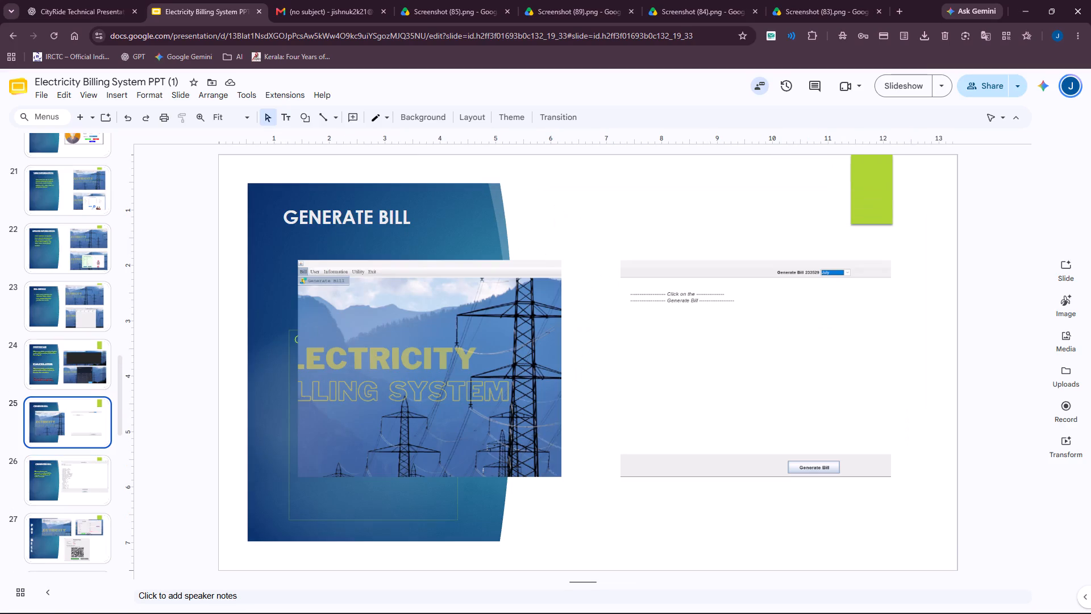
{"action": "scroll", "coordinate": [385, 308], "scroll_direction": "down", "scroll_amount": 1}
Look through slides 26 to 30, past the Conclusion, to examine the old slides left at the deck's end.
{"action": "left_click", "coordinate": [110, 464]}
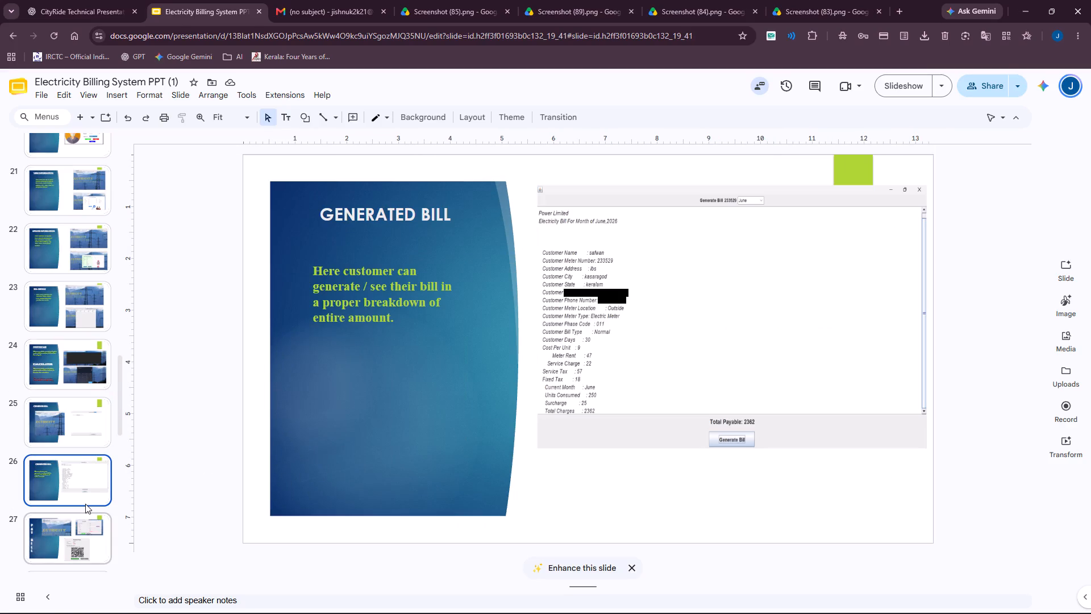
{"action": "left_click", "coordinate": [85, 504]}
{"action": "scroll", "coordinate": [85, 504], "scroll_direction": "down", "scroll_amount": 2}
{"action": "left_click", "coordinate": [73, 504]}
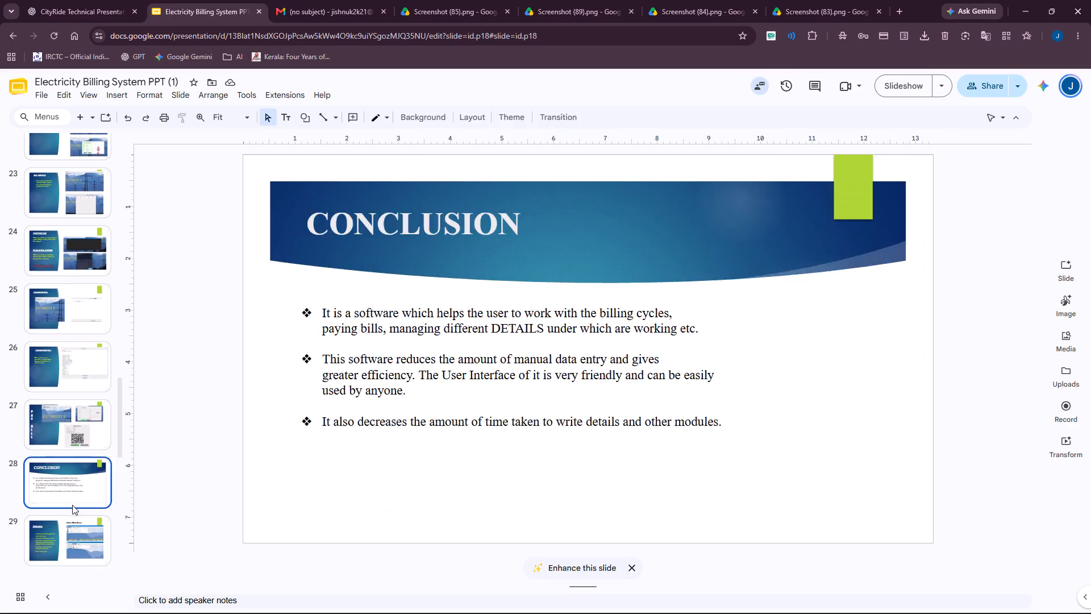
{"action": "scroll", "coordinate": [93, 466], "scroll_direction": "down", "scroll_amount": 1}
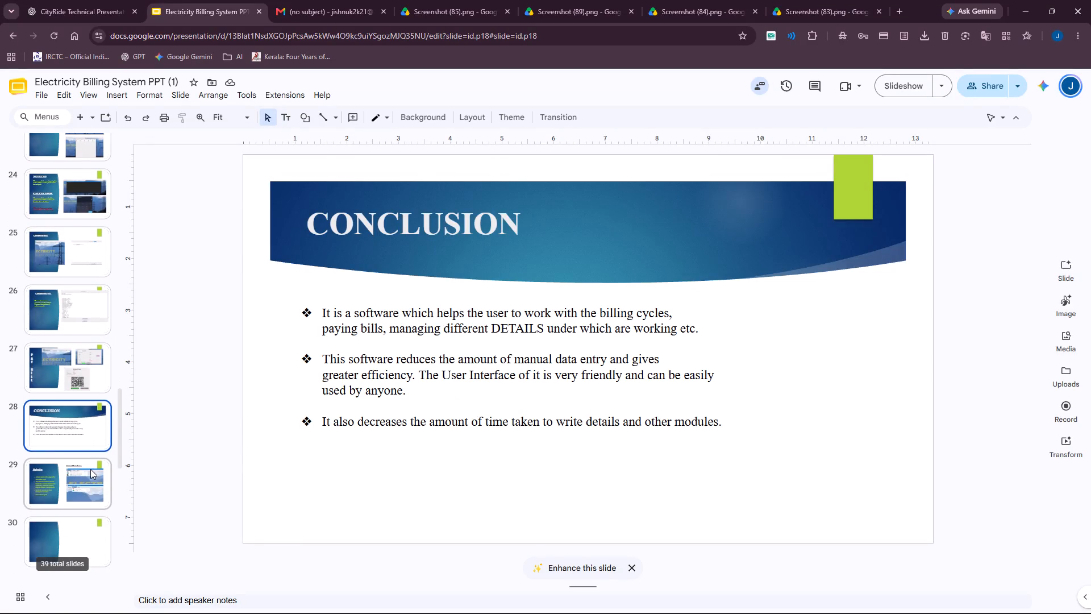
{"action": "left_click", "coordinate": [81, 481]}
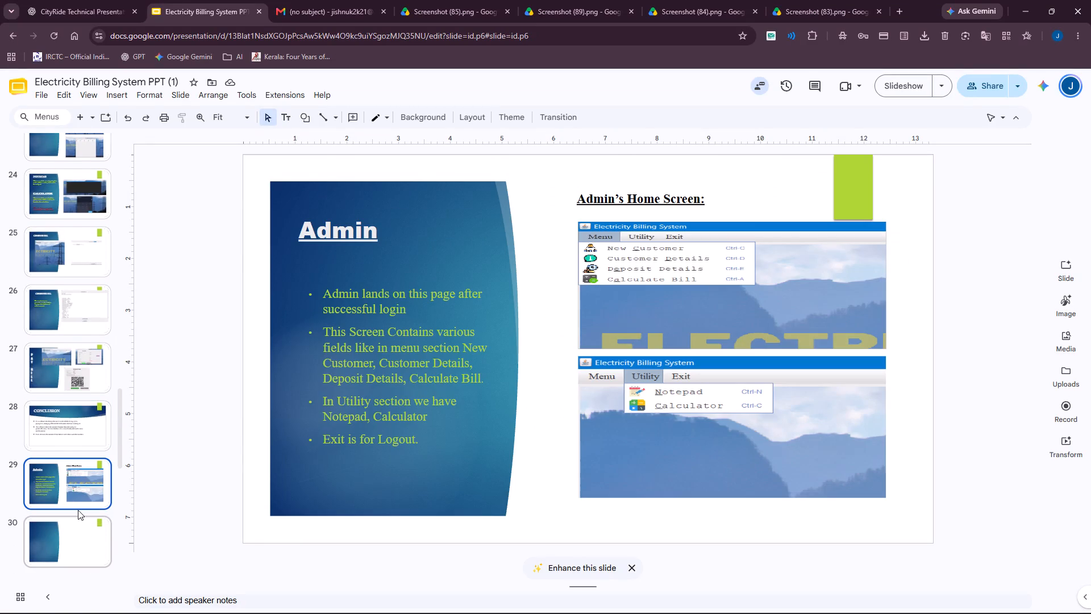
{"action": "left_click", "coordinate": [78, 510]}
{"action": "left_click", "coordinate": [85, 496]}
{"action": "left_click", "coordinate": [81, 529]}
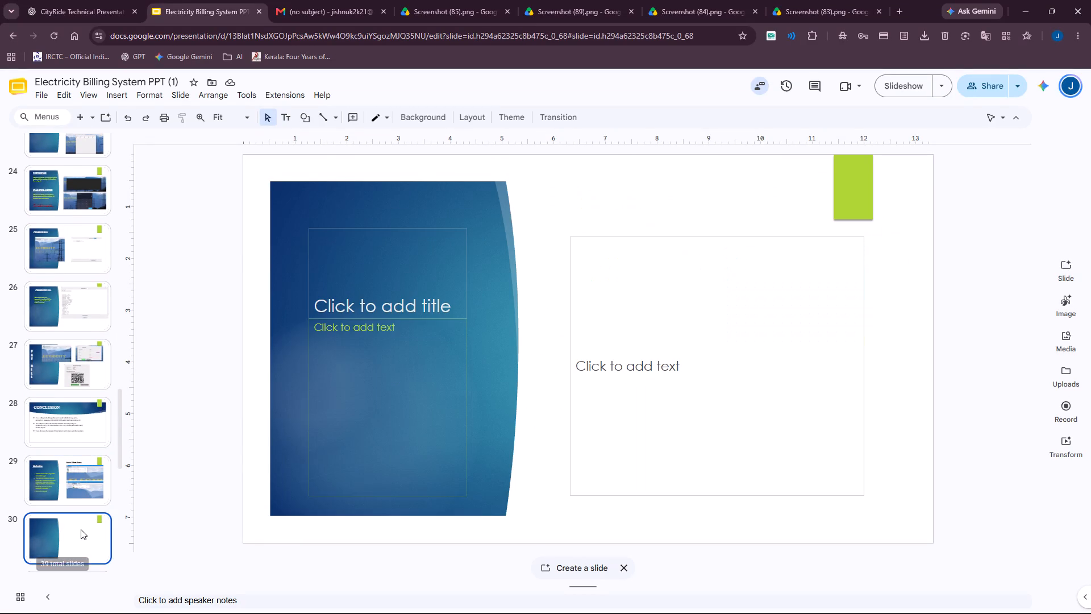
Examine the old slides 31 to 39 at the deck's end, opening the New Customer and Meter Information slides.
{"action": "scroll", "coordinate": [81, 529], "scroll_direction": "down", "scroll_amount": 1}
{"action": "left_click", "coordinate": [73, 529]}
{"action": "scroll", "coordinate": [72, 530], "scroll_direction": "down", "scroll_amount": 1}
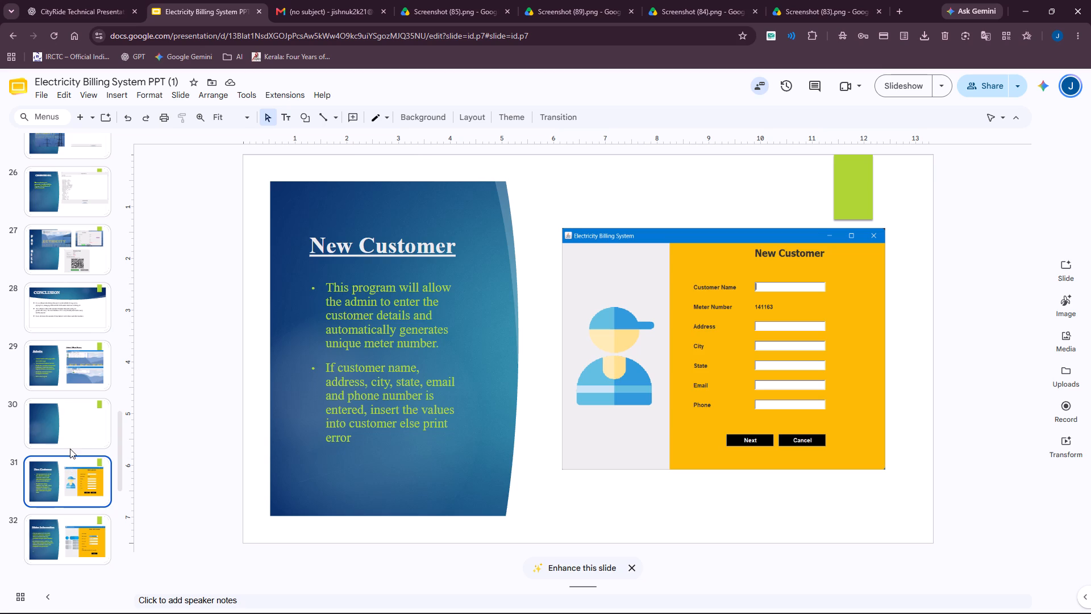
{"action": "left_click", "coordinate": [64, 528]}
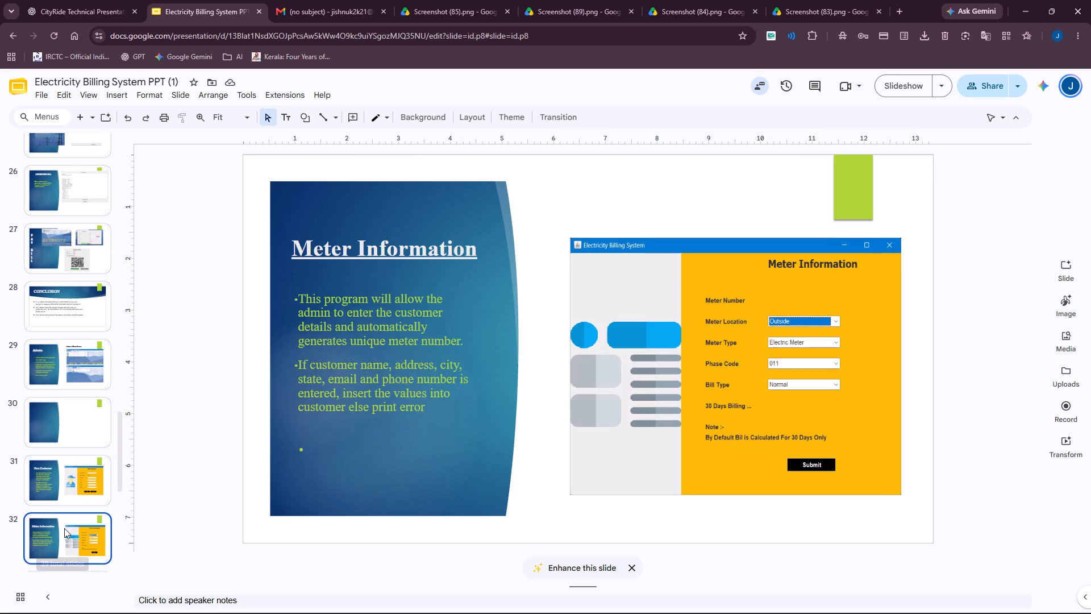
{"action": "scroll", "coordinate": [131, 345], "scroll_direction": "up", "scroll_amount": 5}
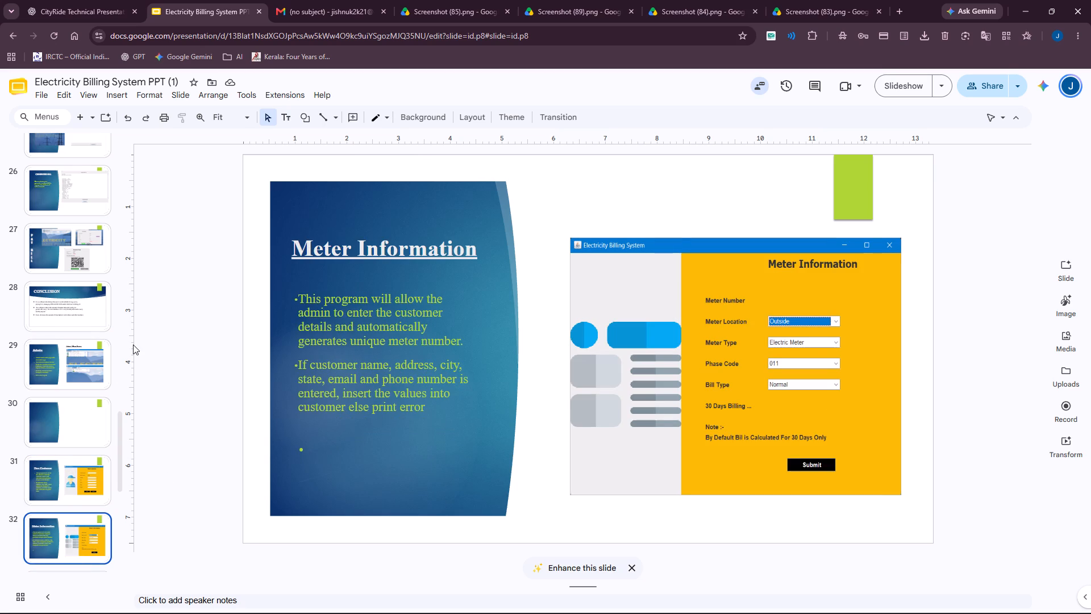
{"action": "scroll", "coordinate": [0, 271], "scroll_direction": "up", "scroll_amount": 1}
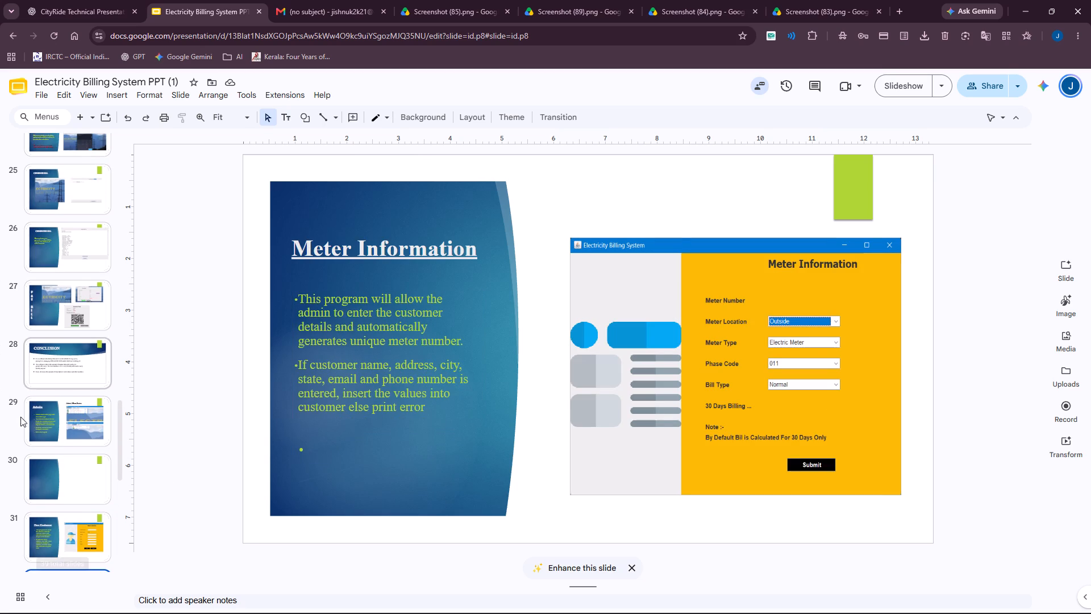
{"action": "scroll", "coordinate": [41, 431], "scroll_direction": "down", "scroll_amount": 8}
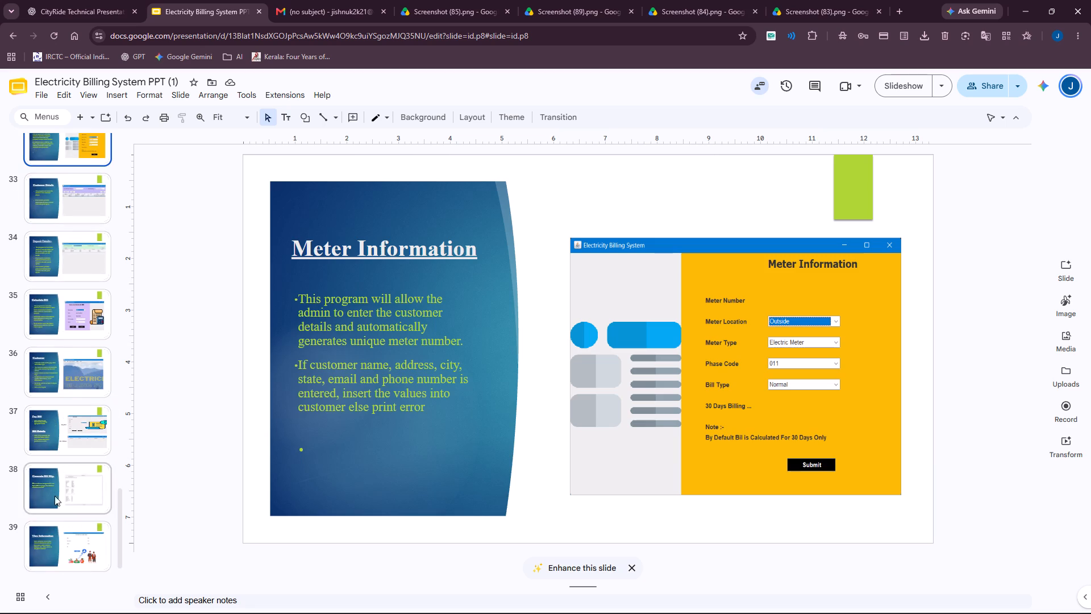
Review the opening slides 1 to 5, from the deck's title slide through the Introduction and Objective to the Login slide.
{"action": "scroll", "coordinate": [60, 409], "scroll_direction": "up", "scroll_amount": 18}
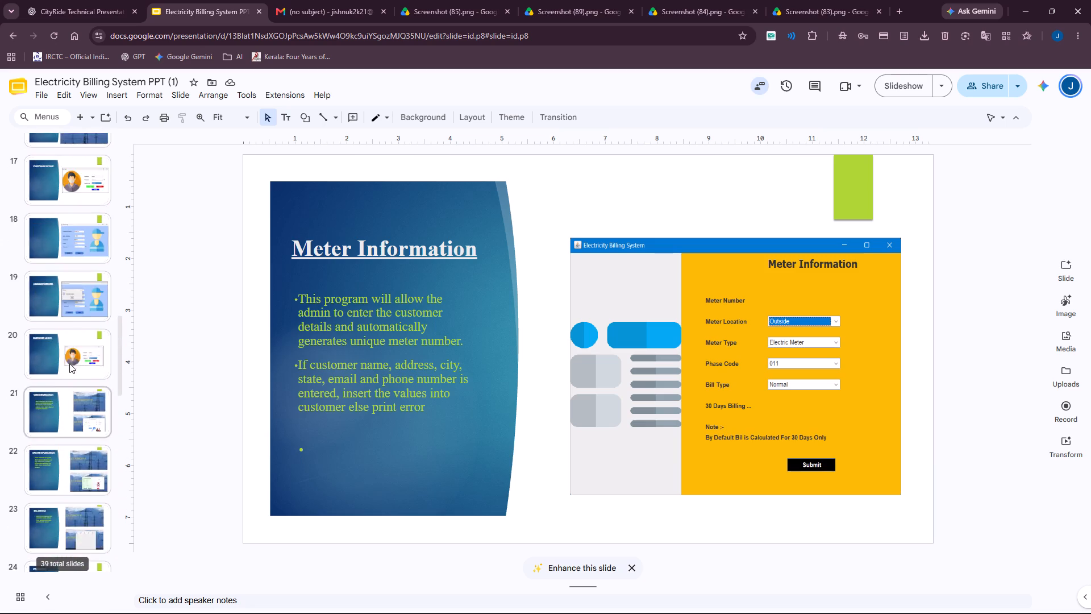
{"action": "scroll", "coordinate": [69, 363], "scroll_direction": "up", "scroll_amount": 20}
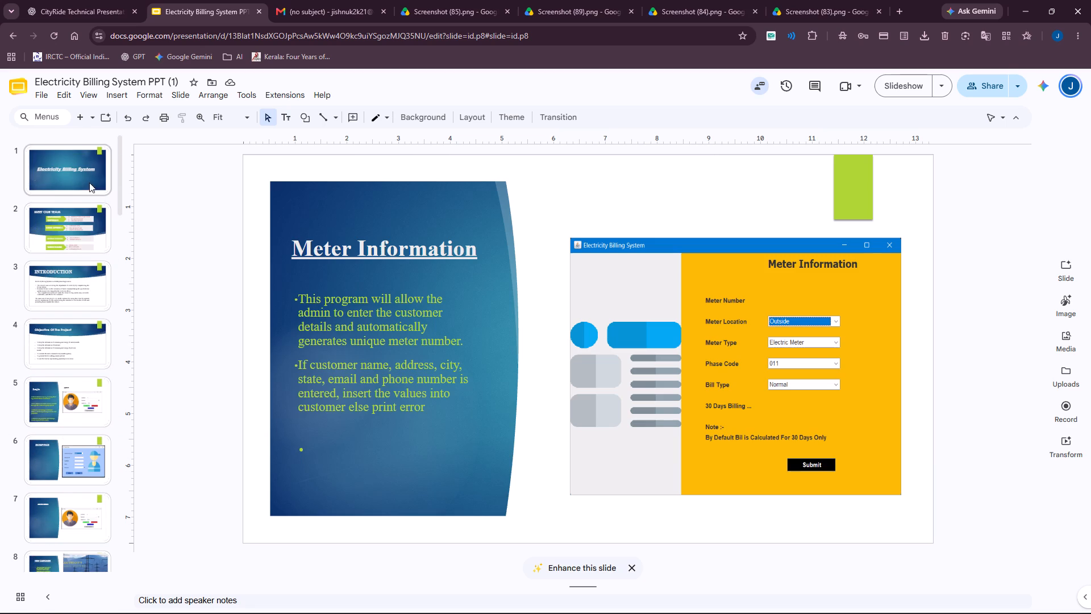
{"action": "left_click", "coordinate": [69, 182]}
{"action": "left_click", "coordinate": [56, 223]}
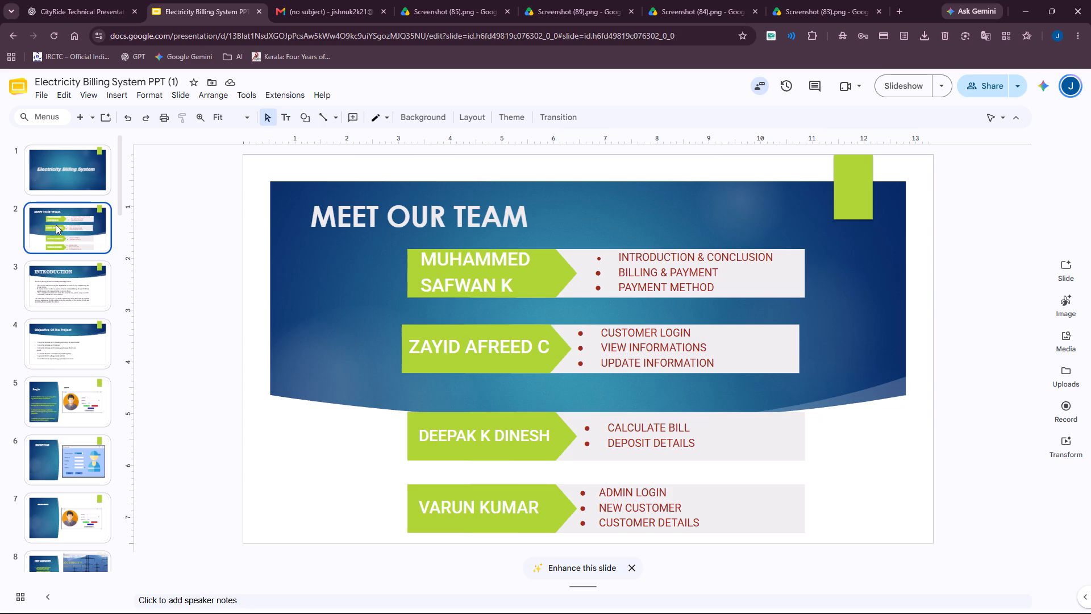
{"action": "left_click", "coordinate": [41, 270]}
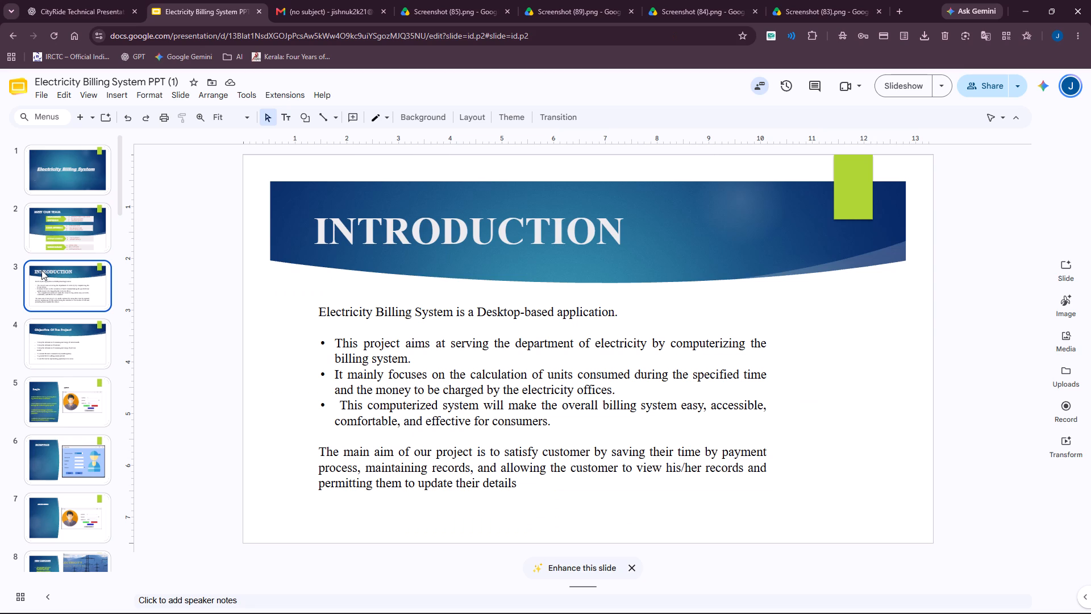
{"action": "left_click", "coordinate": [61, 346]}
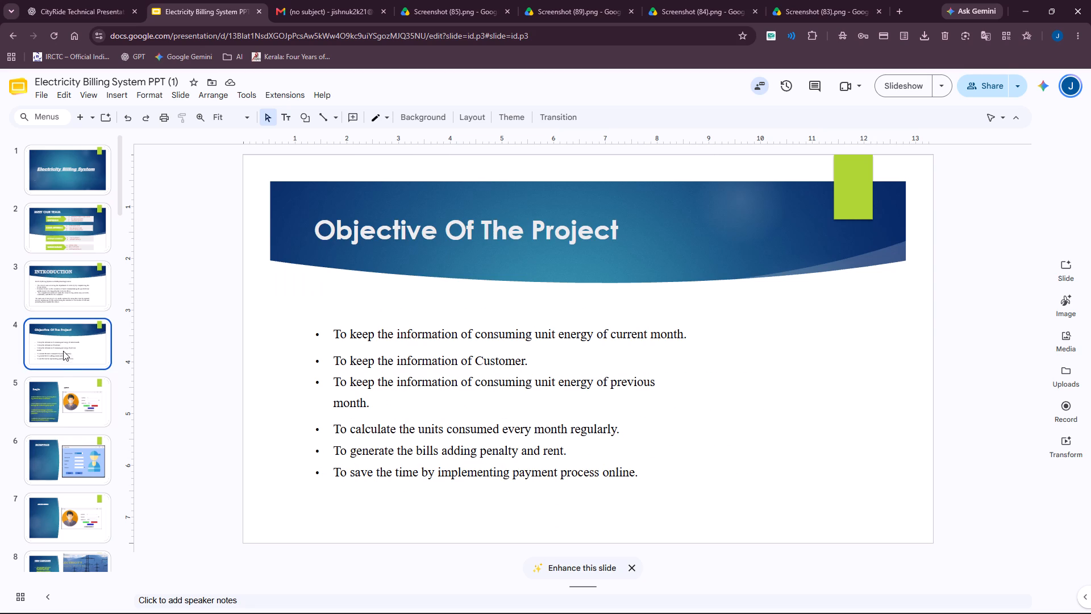
{"action": "left_click", "coordinate": [53, 393]}
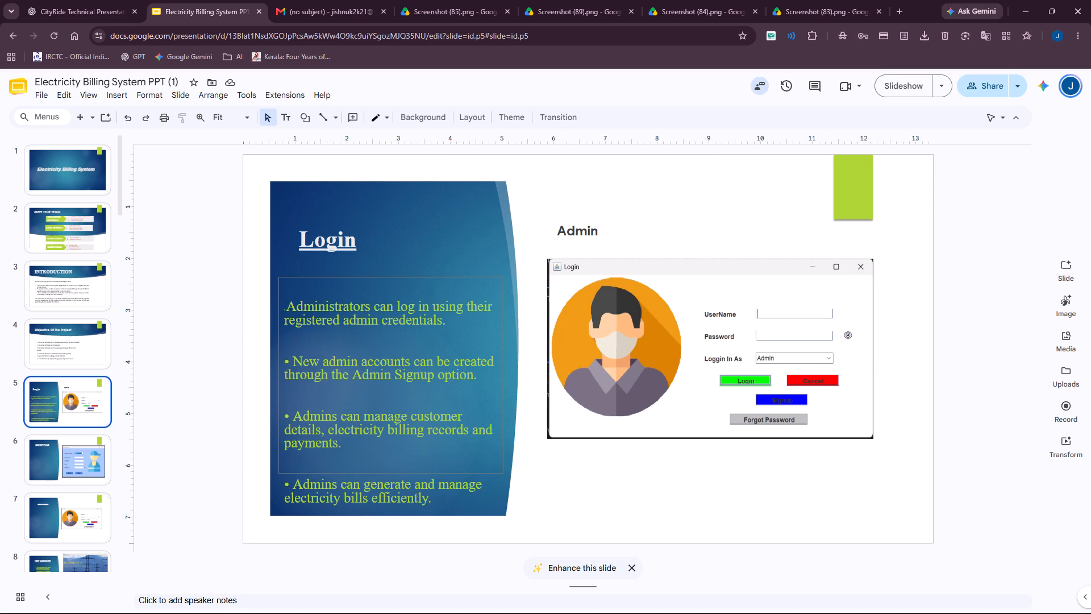
Review slides 6 to 11, from Signup Page to the slide after Customer Details, checking their titles and descriptions.
{"action": "left_click", "coordinate": [51, 442]}
{"action": "scroll", "coordinate": [51, 442], "scroll_direction": "down", "scroll_amount": 1}
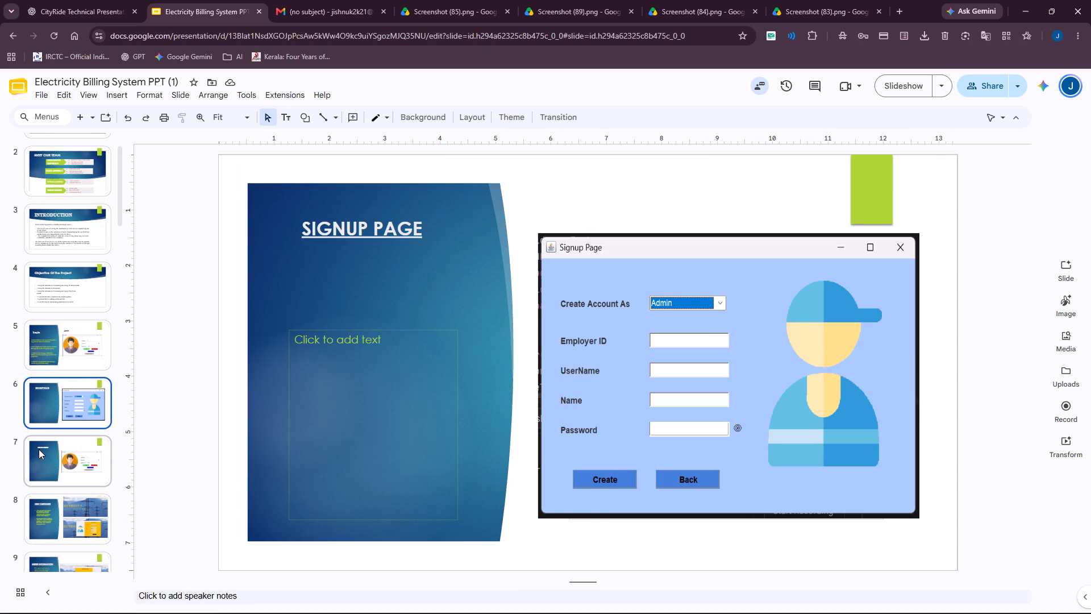
{"action": "left_click", "coordinate": [39, 449]}
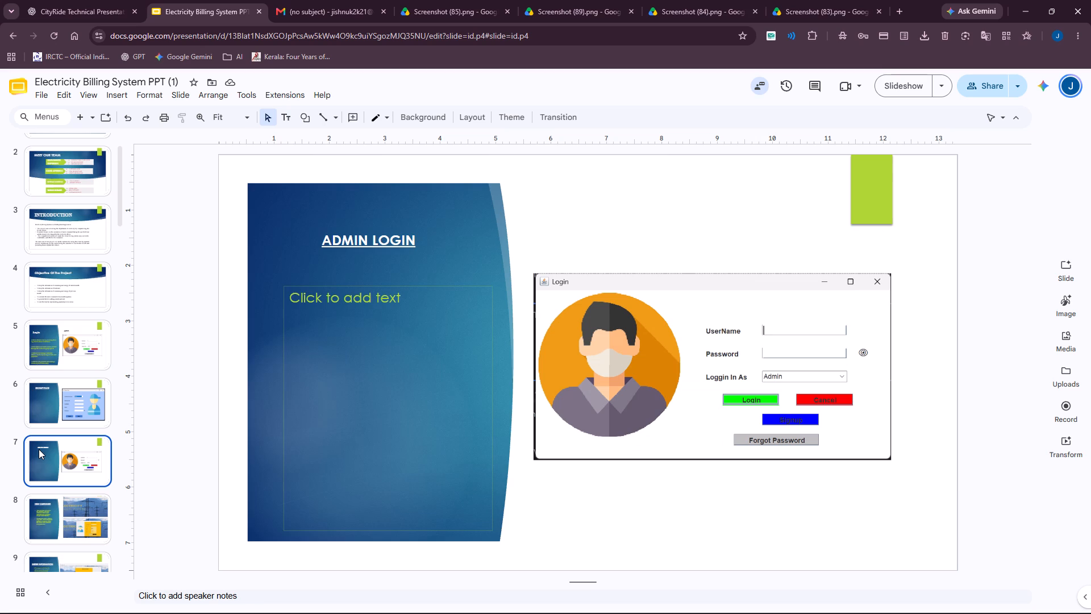
{"action": "left_click", "coordinate": [55, 416]}
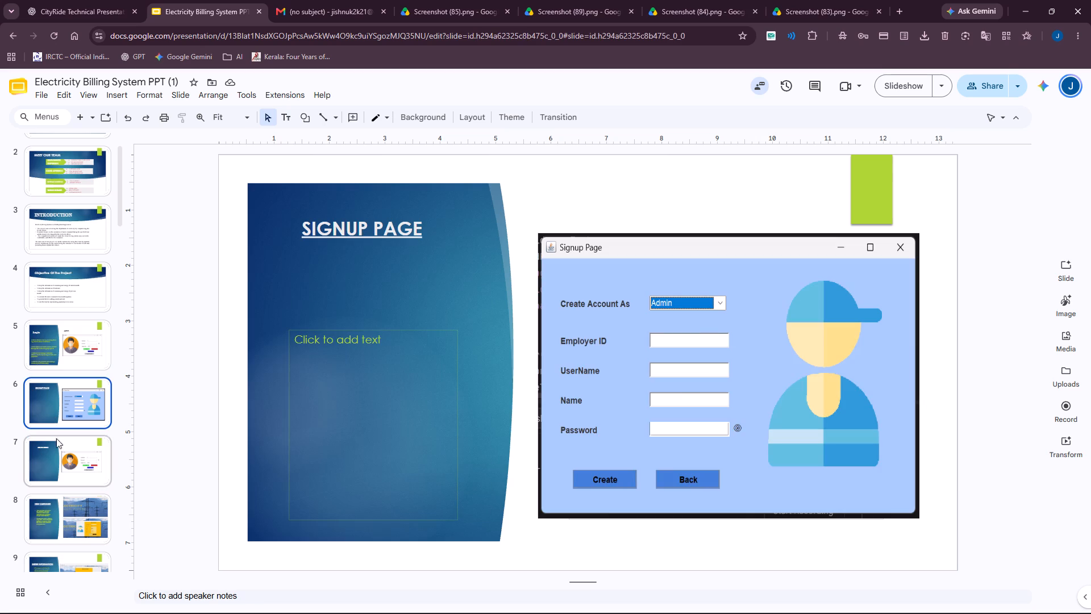
{"action": "left_click", "coordinate": [53, 456]}
{"action": "scroll", "coordinate": [53, 456], "scroll_direction": "down", "scroll_amount": 1}
{"action": "left_click", "coordinate": [52, 457]}
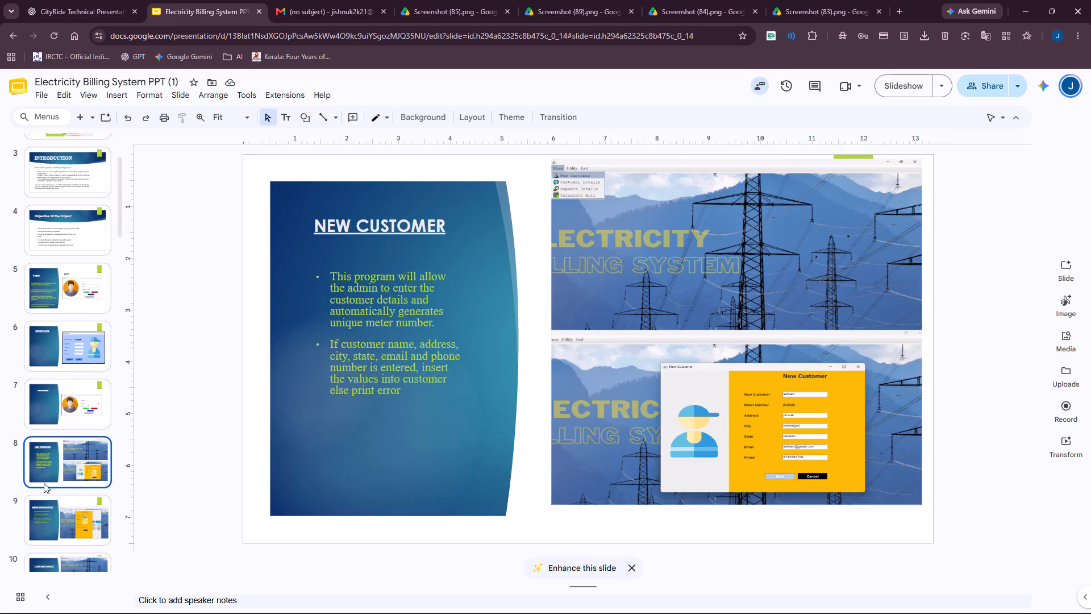
{"action": "left_click", "coordinate": [43, 502]}
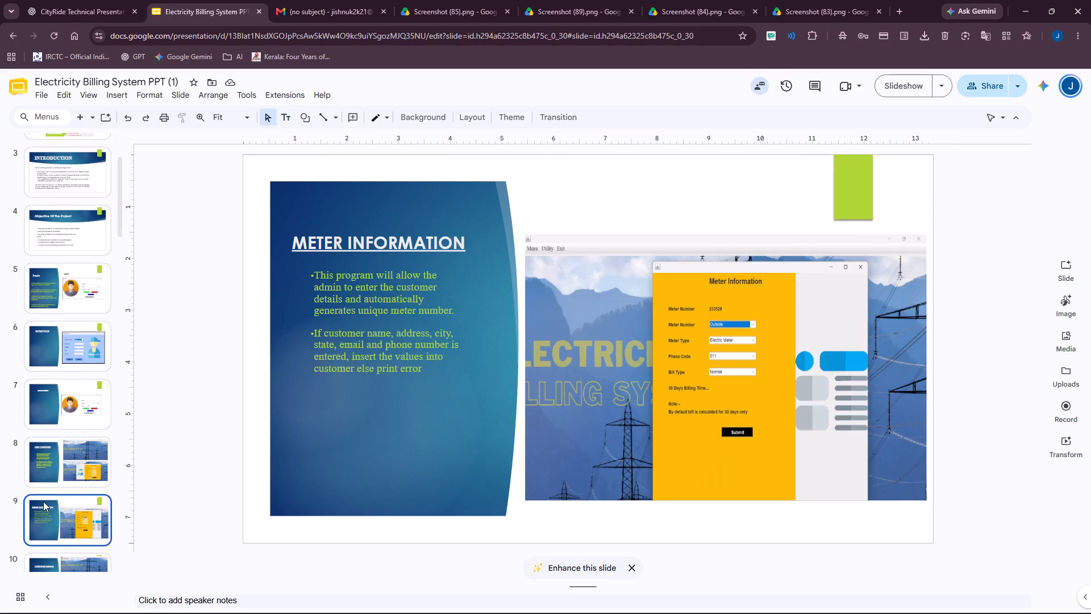
{"action": "scroll", "coordinate": [43, 501], "scroll_direction": "down", "scroll_amount": 1}
{"action": "left_click", "coordinate": [43, 501]}
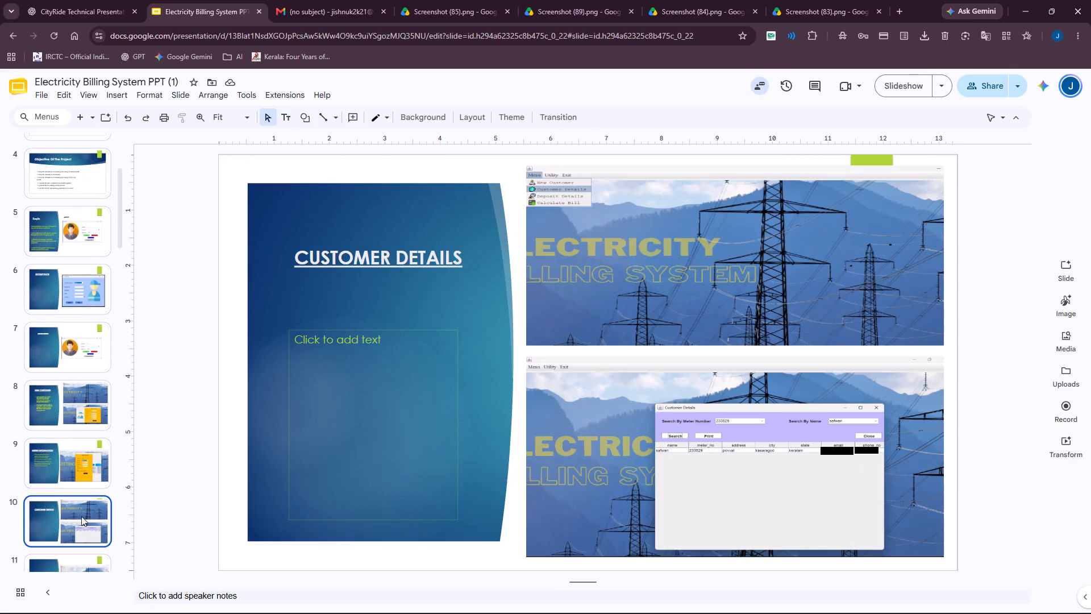
{"action": "scroll", "coordinate": [134, 510], "scroll_direction": "down", "scroll_amount": 5}
{"action": "scroll", "coordinate": [164, 476], "scroll_direction": "down", "scroll_amount": 3}
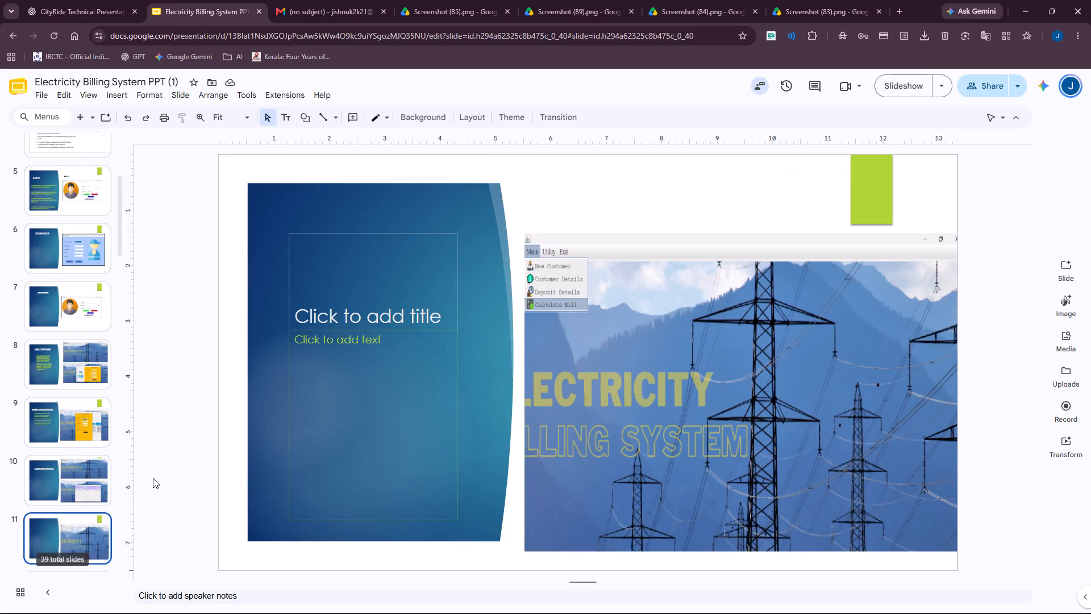
Look through the old slides at the deck's end and read the description on the Customer slide, 36.
{"action": "scroll", "coordinate": [112, 487], "scroll_direction": "down", "scroll_amount": 20}
{"action": "scroll", "coordinate": [112, 487], "scroll_direction": "down", "scroll_amount": 2}
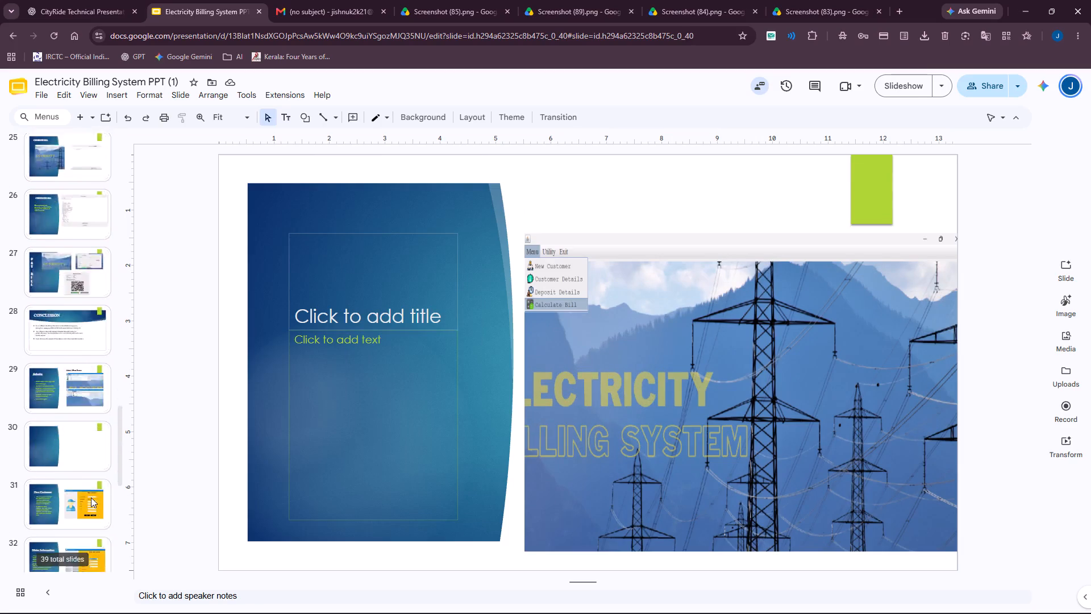
{"action": "scroll", "coordinate": [91, 497], "scroll_direction": "down", "scroll_amount": 7}
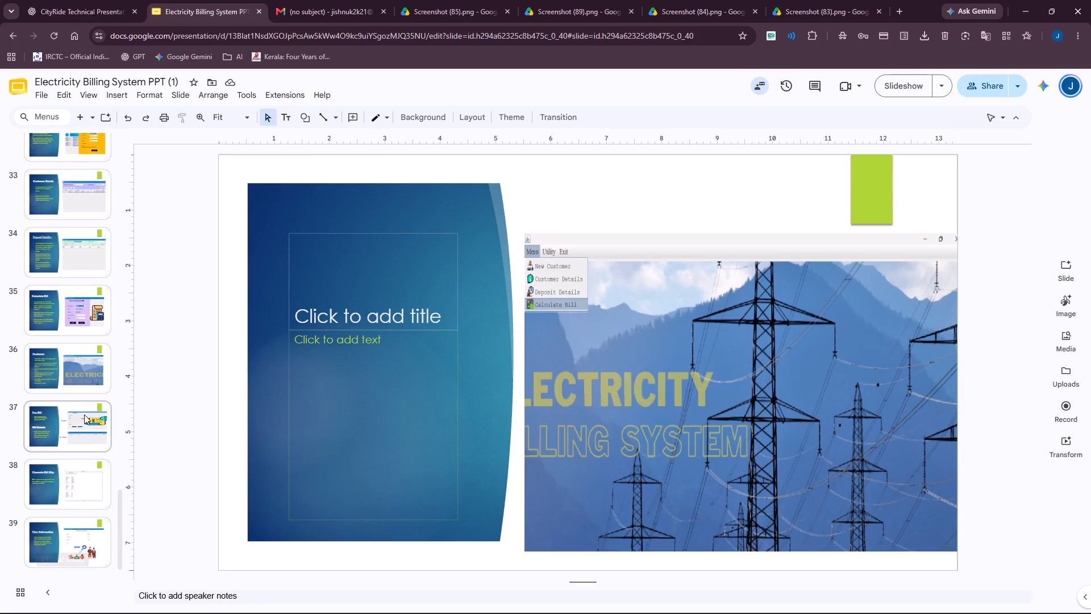
{"action": "left_click", "coordinate": [76, 373]}
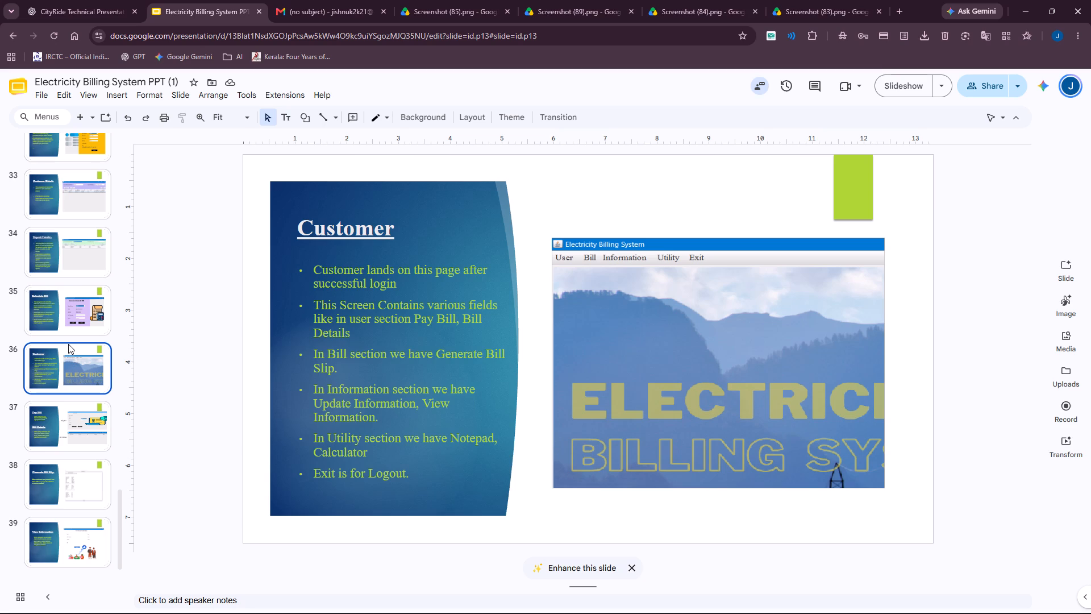
{"action": "scroll", "coordinate": [68, 344], "scroll_direction": "up", "scroll_amount": 2}
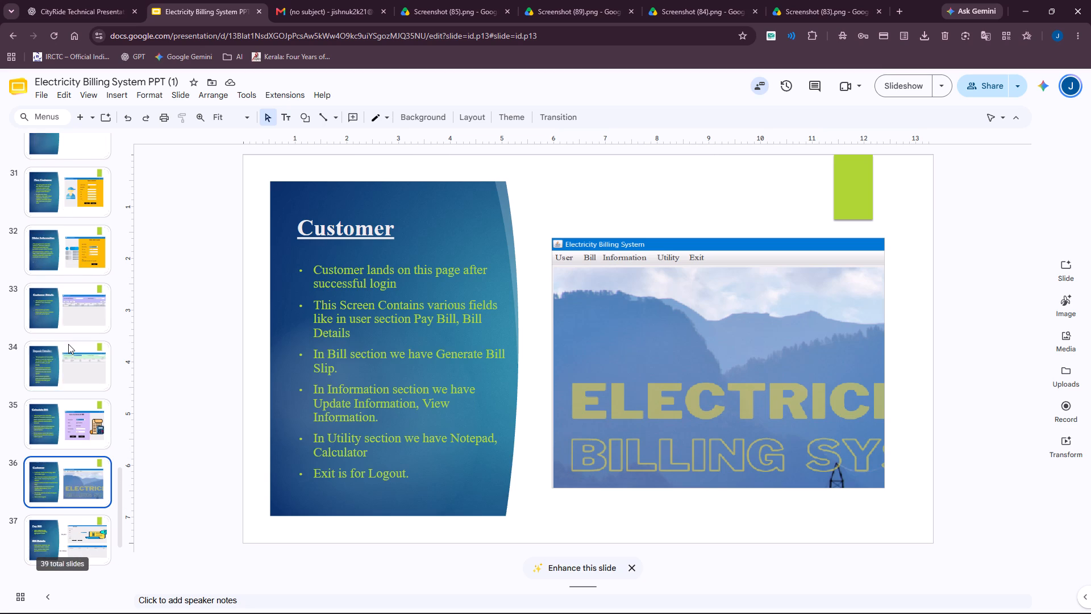
{"action": "scroll", "coordinate": [68, 344], "scroll_direction": "down", "scroll_amount": 1}
Look back through the new slides, from the Conclusion to the Login slide, comparing their content with the old Customer slide.
{"action": "scroll", "coordinate": [61, 408], "scroll_direction": "up", "scroll_amount": 10}
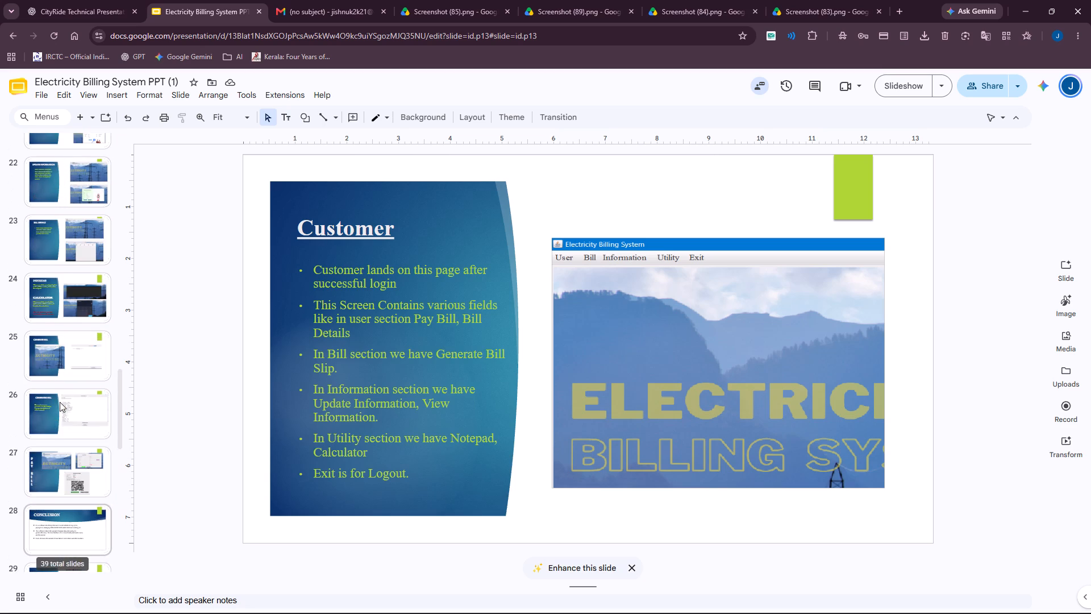
{"action": "scroll", "coordinate": [60, 402], "scroll_direction": "up", "scroll_amount": 4}
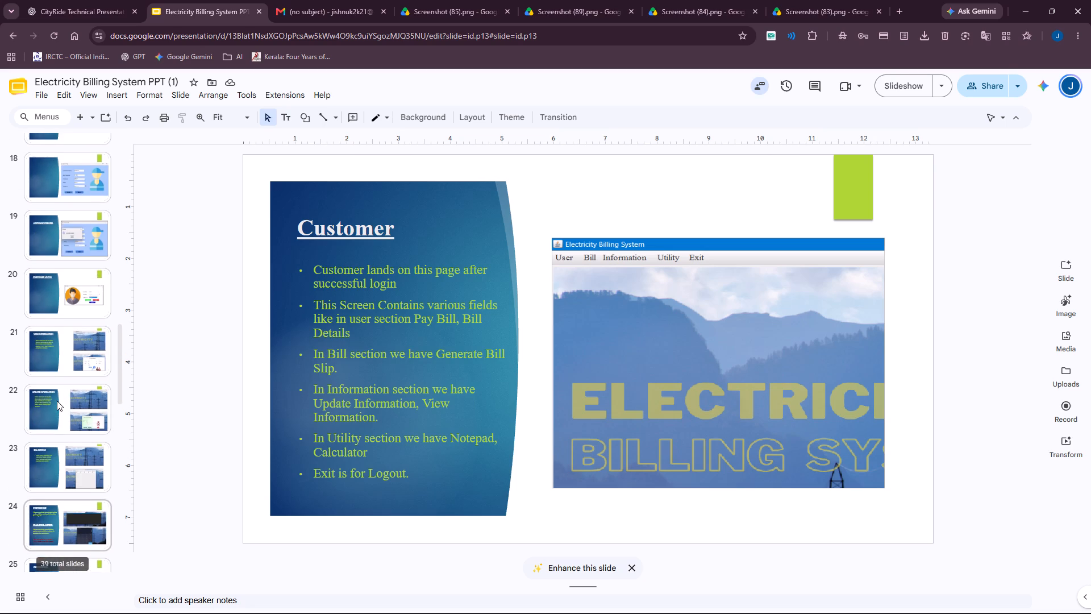
{"action": "scroll", "coordinate": [57, 401], "scroll_direction": "up", "scroll_amount": 4}
{"action": "scroll", "coordinate": [57, 397], "scroll_direction": "down", "scroll_amount": 1}
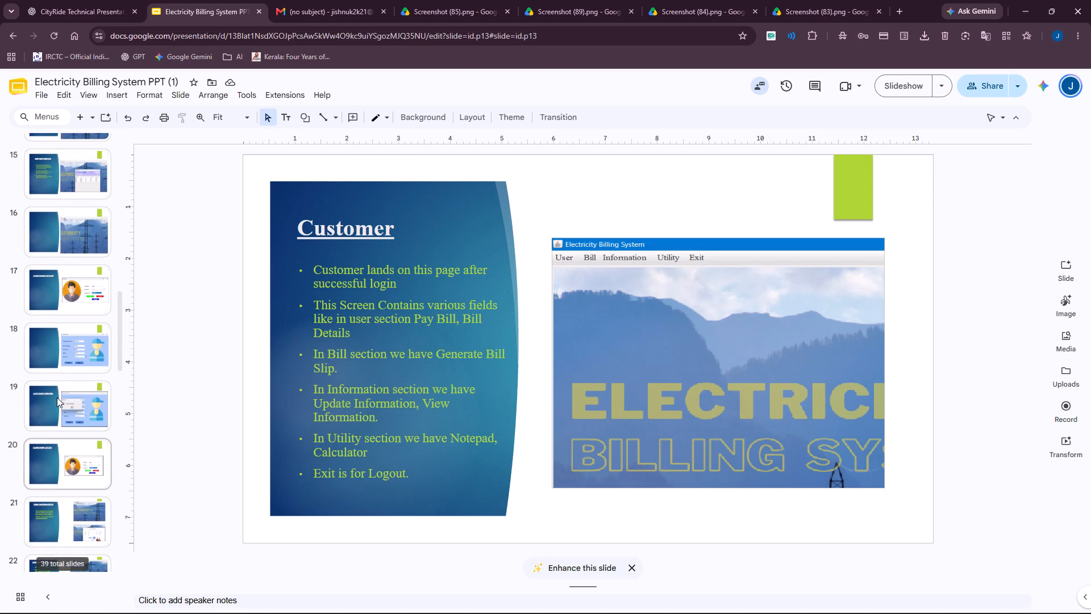
{"action": "scroll", "coordinate": [57, 397], "scroll_direction": "up", "scroll_amount": 6}
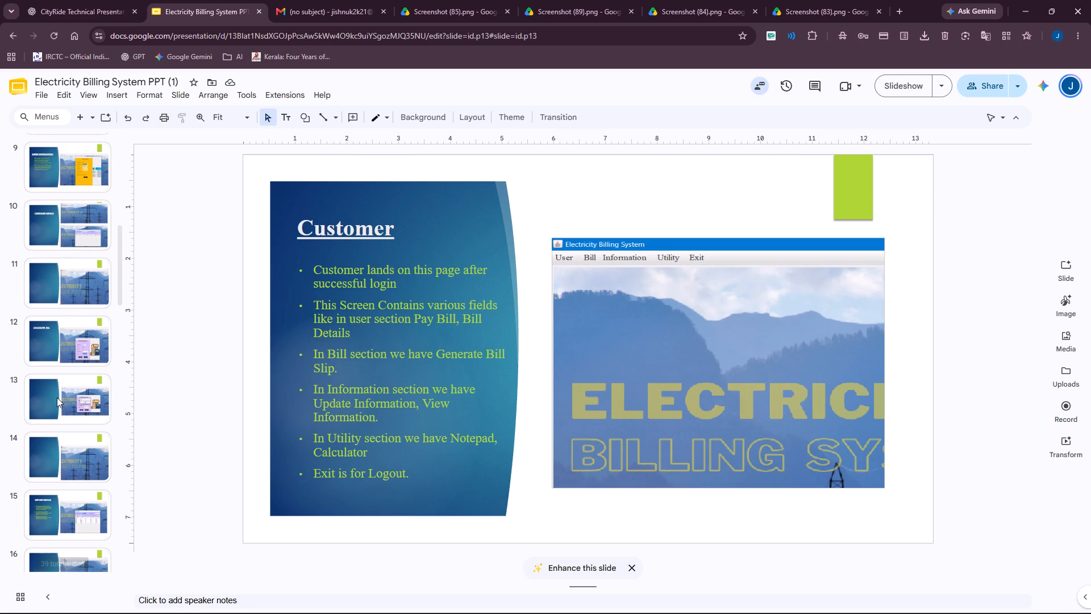
{"action": "scroll", "coordinate": [57, 397], "scroll_direction": "up", "scroll_amount": 4}
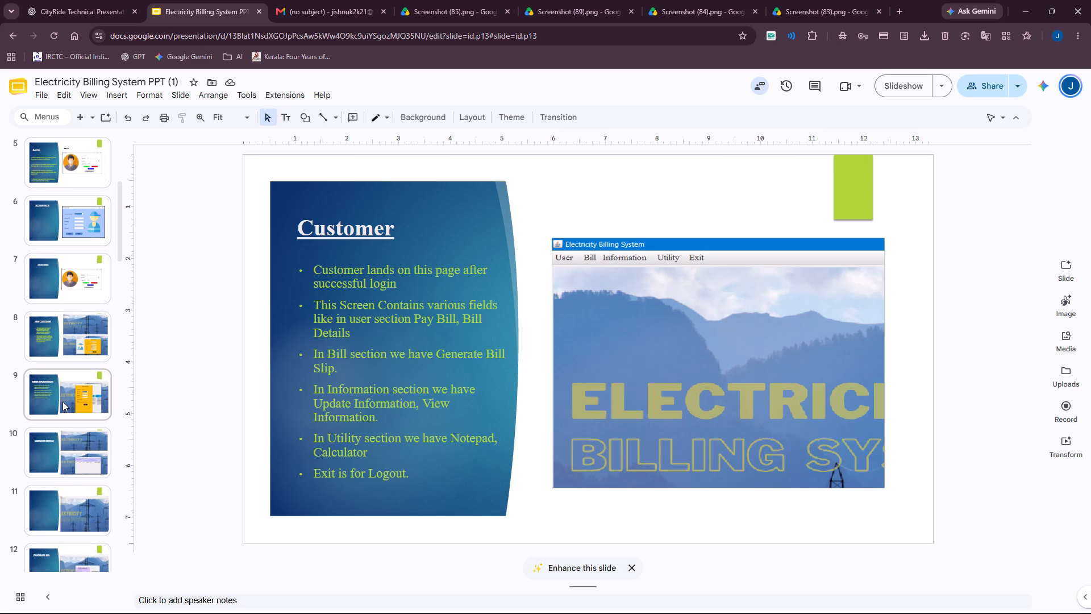
Recheck the titles and descriptions on slides 7 to 11, from Admin Login to the slide after Customer Details.
{"action": "left_click", "coordinate": [63, 392]}
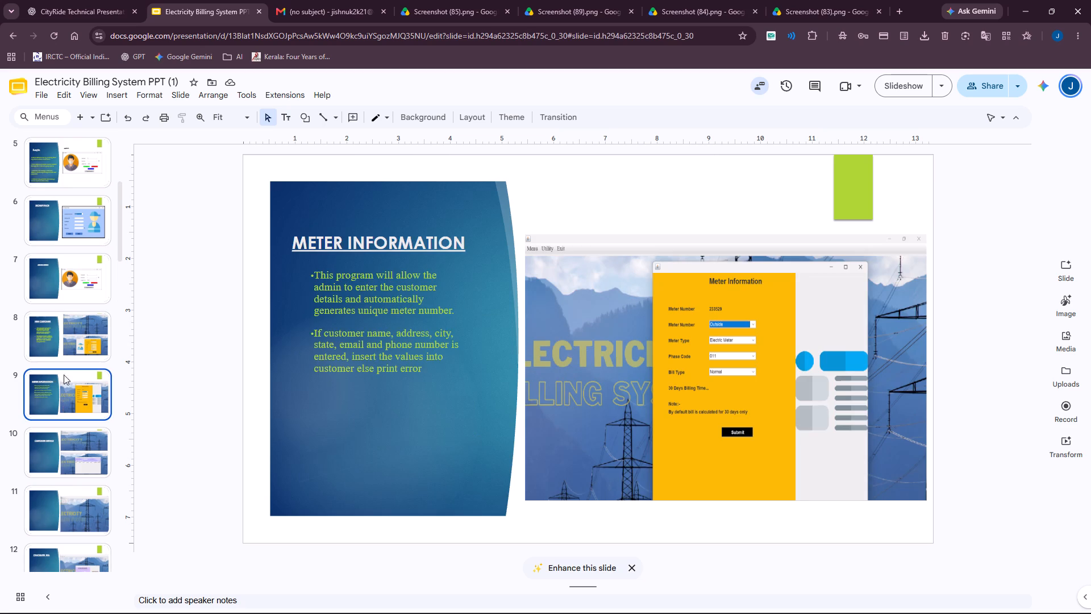
{"action": "left_click", "coordinate": [65, 350]}
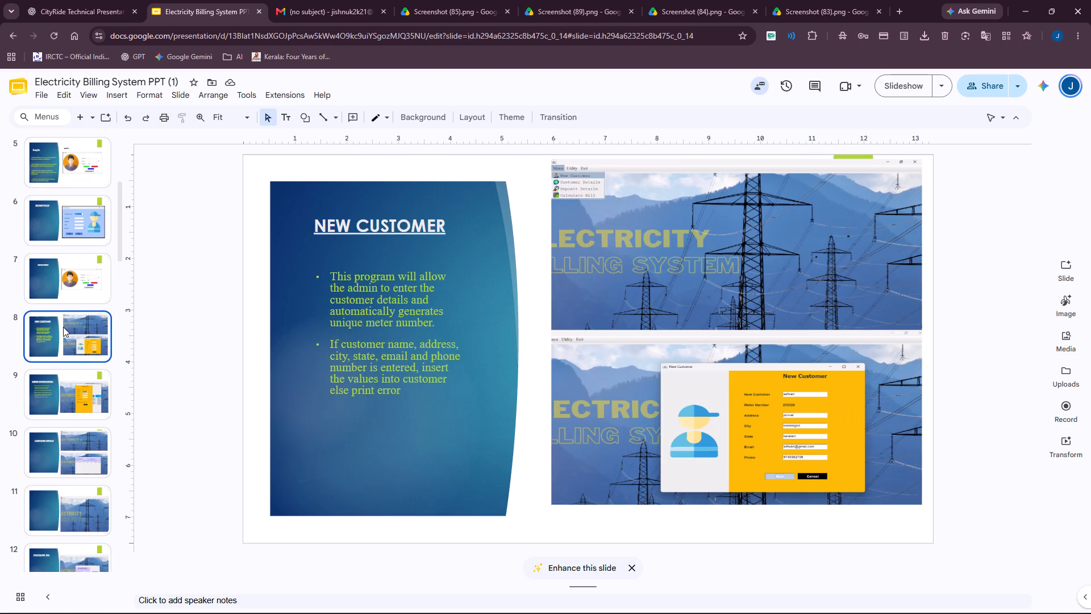
{"action": "left_click", "coordinate": [64, 389]}
{"action": "left_click", "coordinate": [78, 293]}
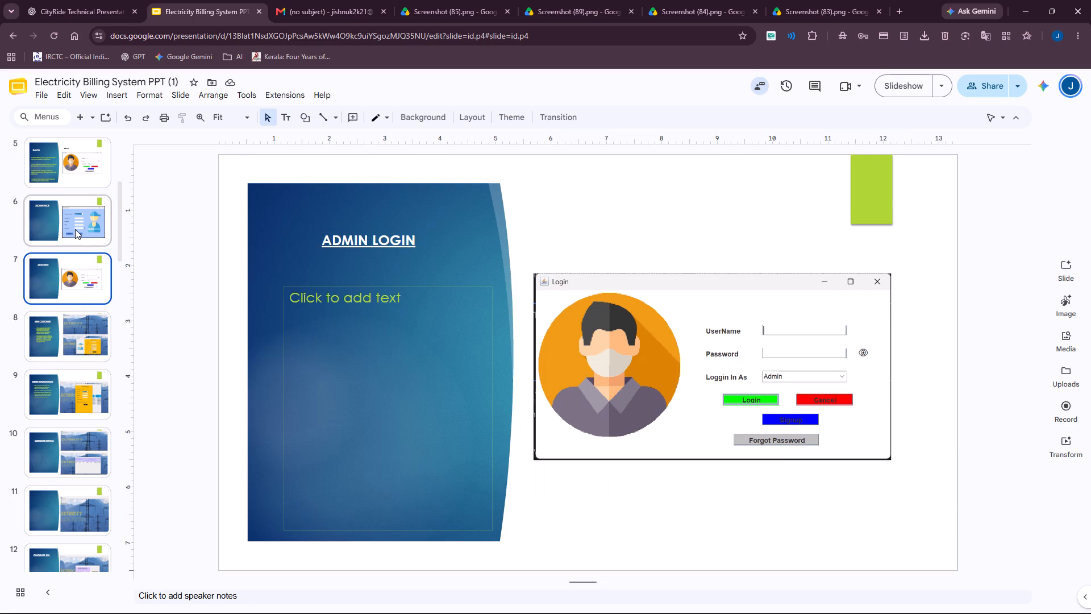
{"action": "left_click", "coordinate": [78, 324]}
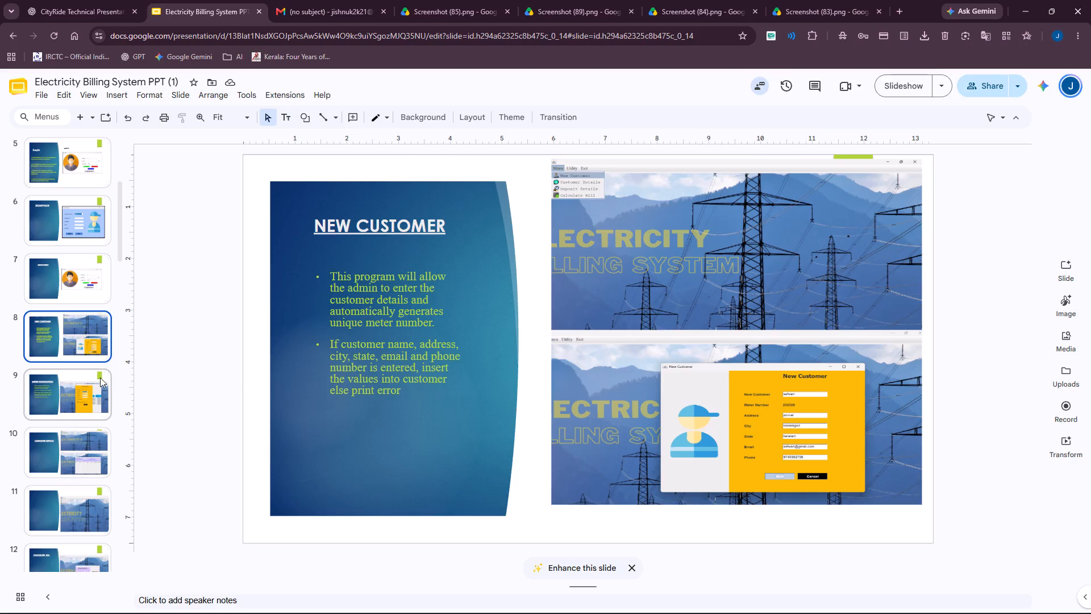
{"action": "left_click", "coordinate": [81, 393]}
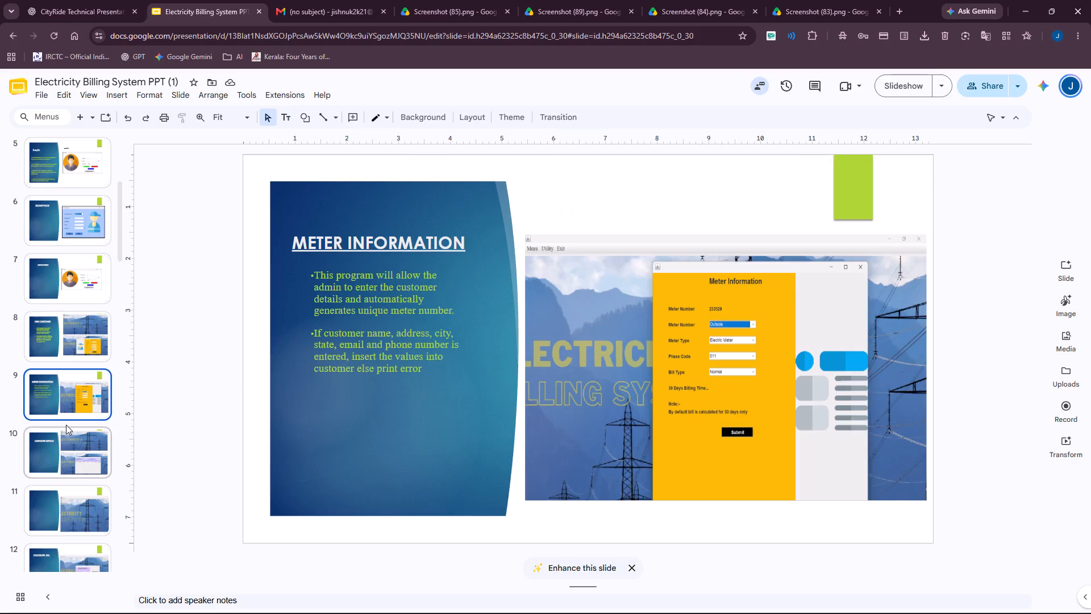
{"action": "left_click", "coordinate": [61, 434]}
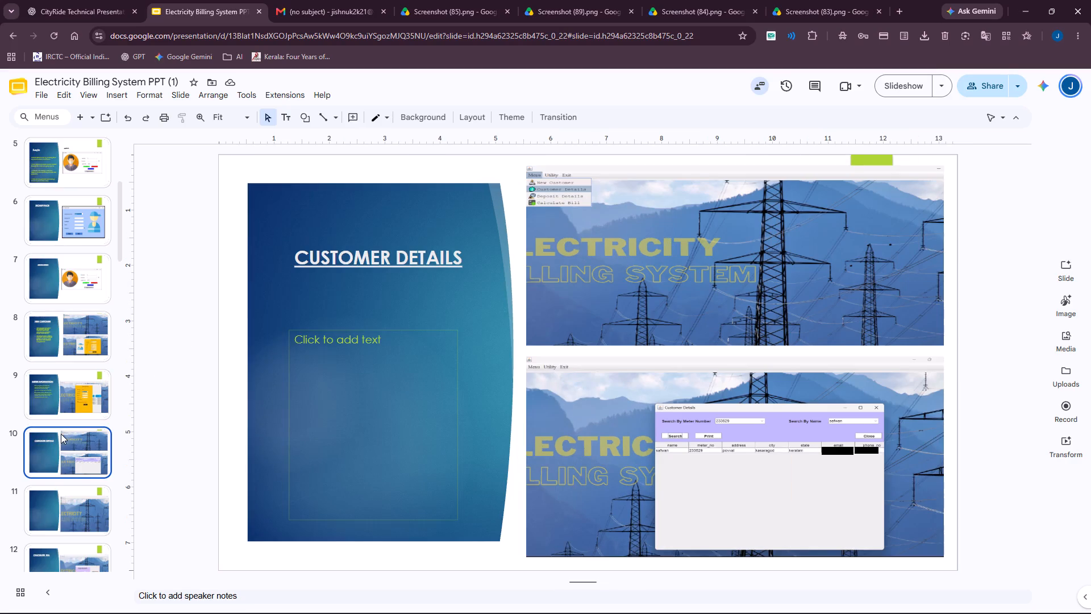
{"action": "scroll", "coordinate": [60, 440], "scroll_direction": "down", "scroll_amount": 1}
{"action": "left_click", "coordinate": [66, 467]}
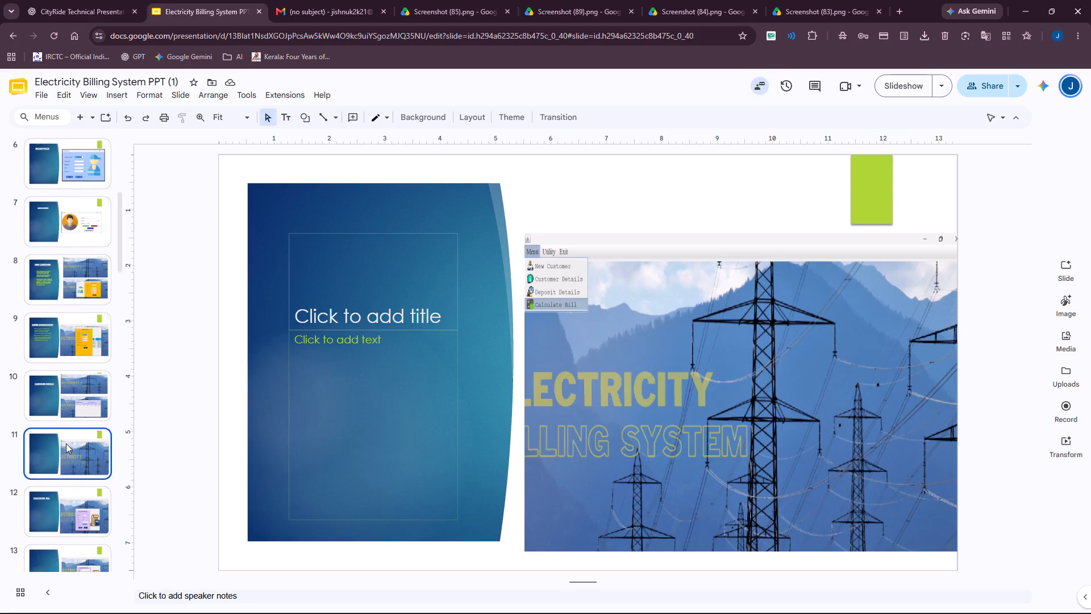
Review slides 12 to 16, from Calculate Bill to the slide after Deposit Details, checking their titles and descriptions.
{"action": "left_click", "coordinate": [59, 485]}
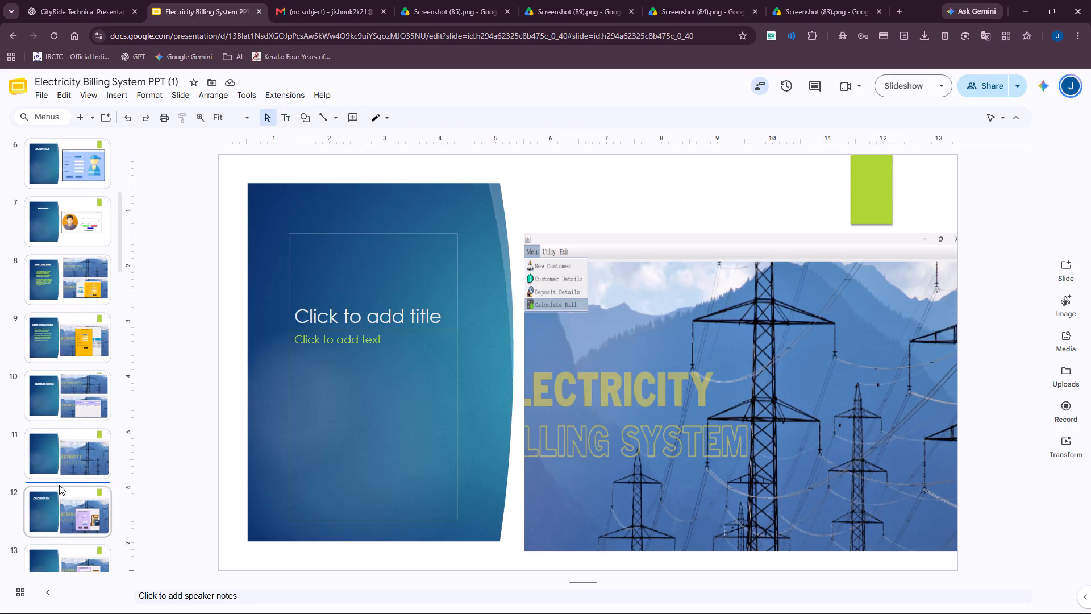
{"action": "left_click", "coordinate": [59, 498]}
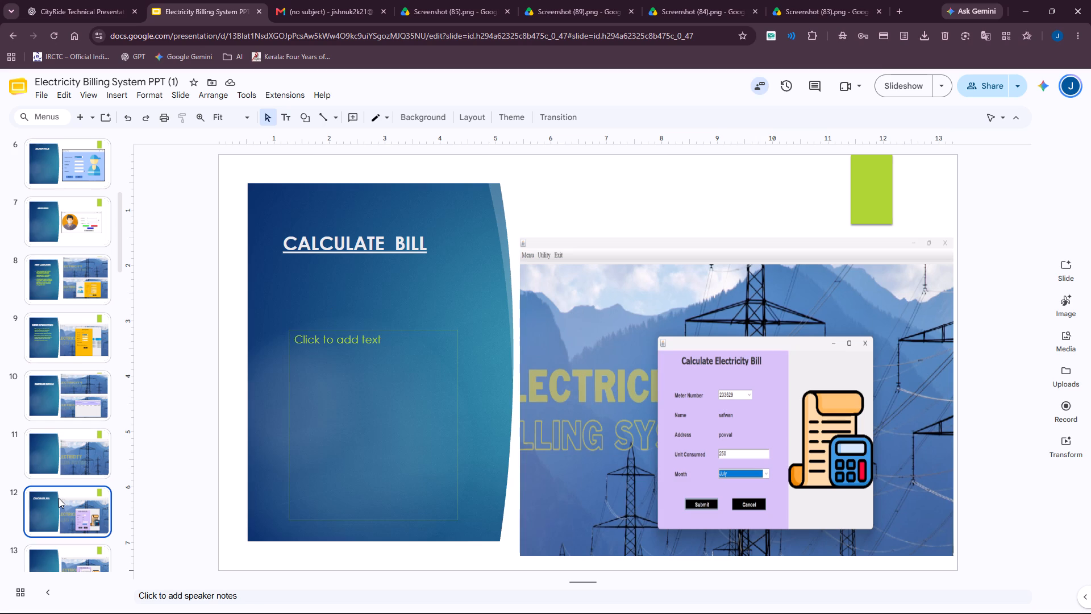
{"action": "scroll", "coordinate": [49, 512], "scroll_direction": "down", "scroll_amount": 1}
{"action": "left_click", "coordinate": [49, 512]}
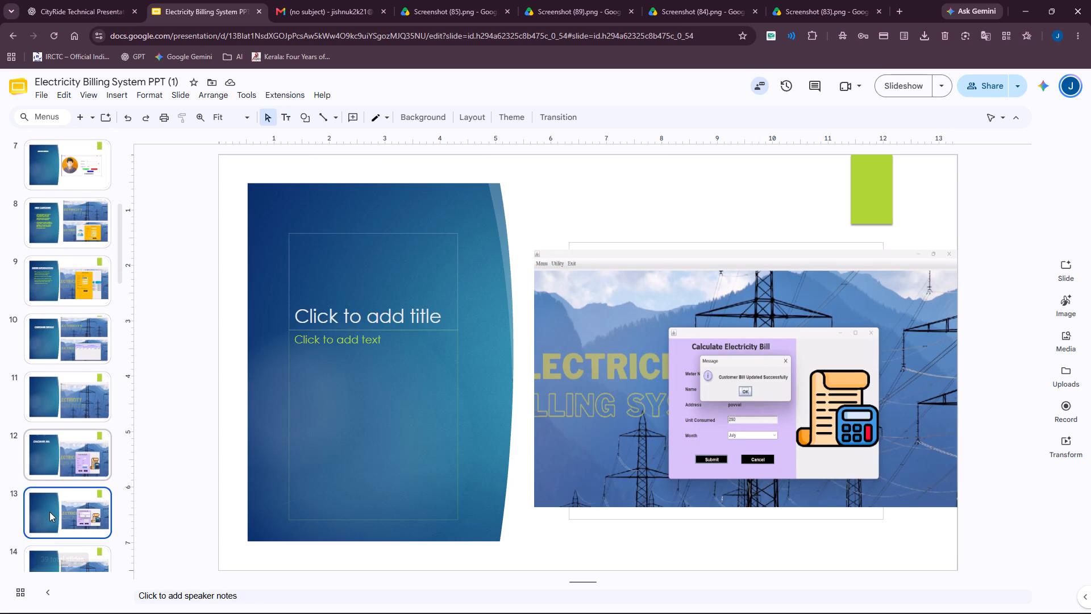
{"action": "scroll", "coordinate": [49, 512], "scroll_direction": "down", "scroll_amount": 1}
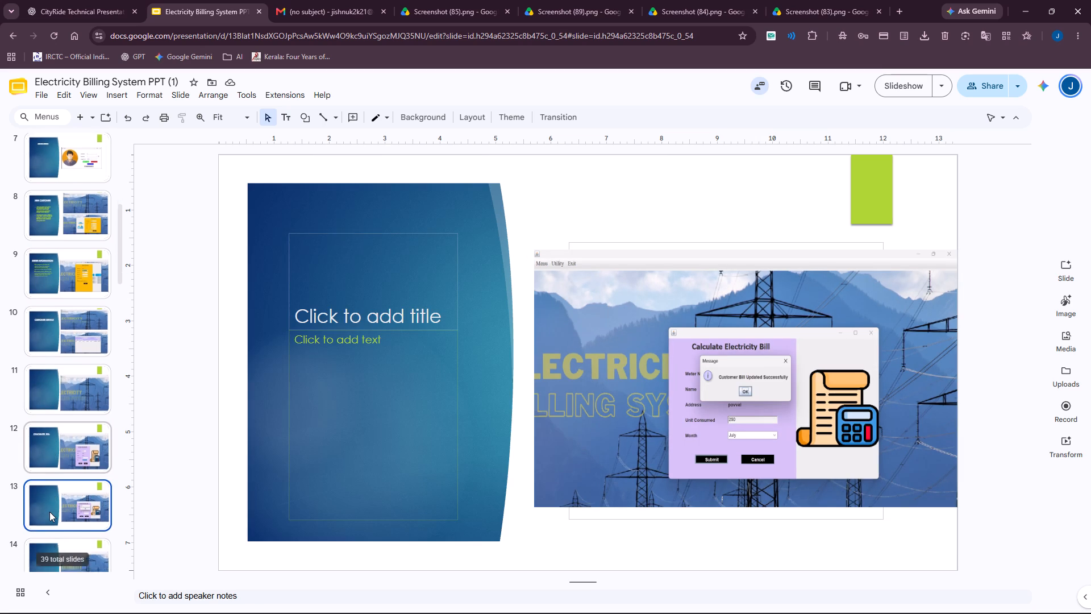
{"action": "scroll", "coordinate": [49, 512], "scroll_direction": "down", "scroll_amount": 1}
{"action": "scroll", "coordinate": [48, 524], "scroll_direction": "up", "scroll_amount": 1}
{"action": "left_click", "coordinate": [48, 523]}
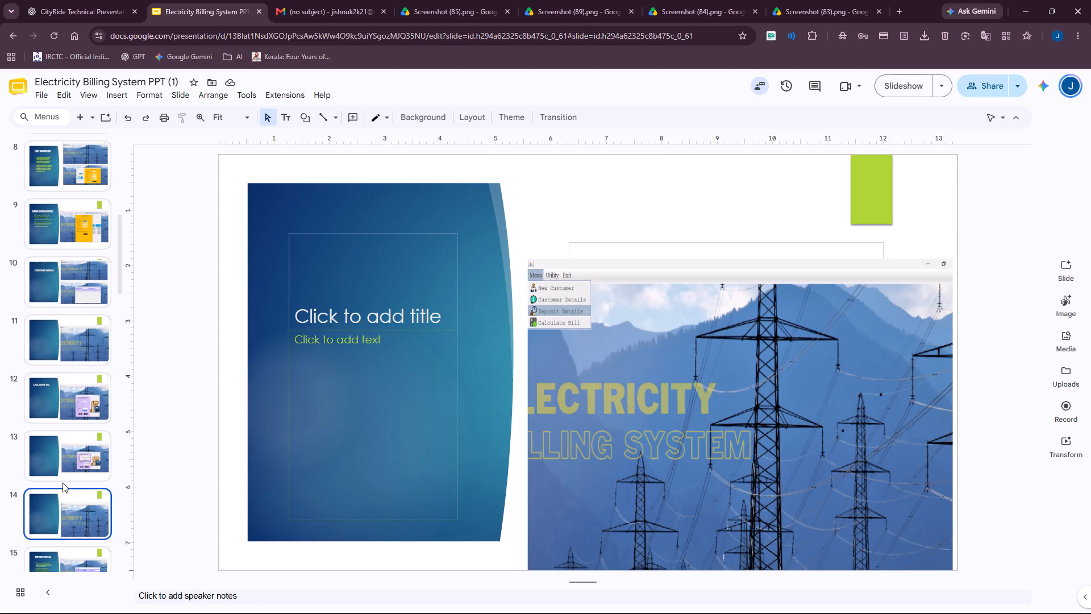
{"action": "left_click", "coordinate": [64, 466]}
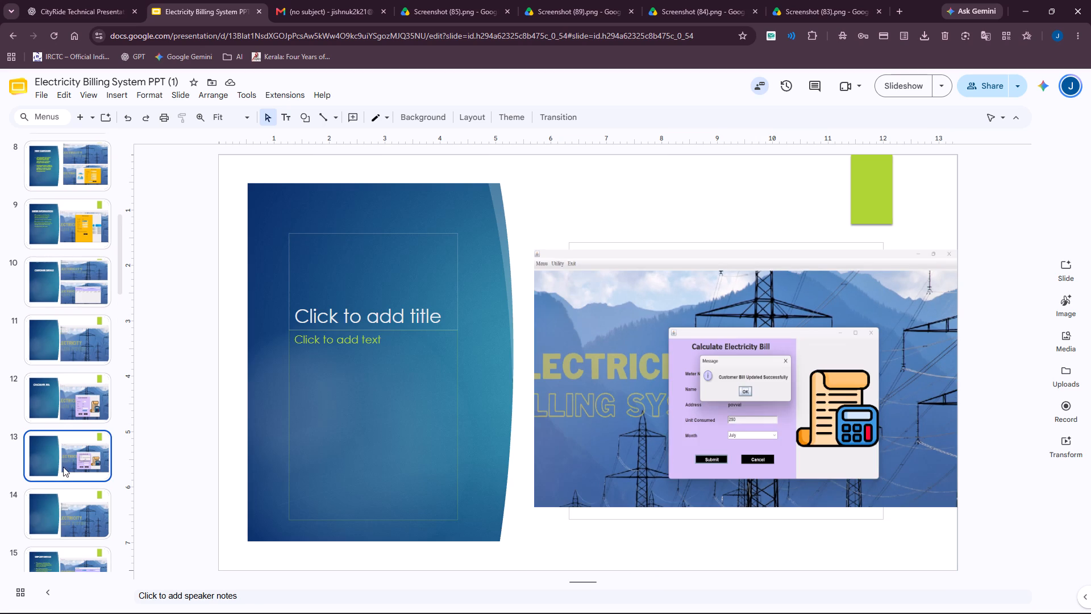
{"action": "left_click", "coordinate": [60, 497]}
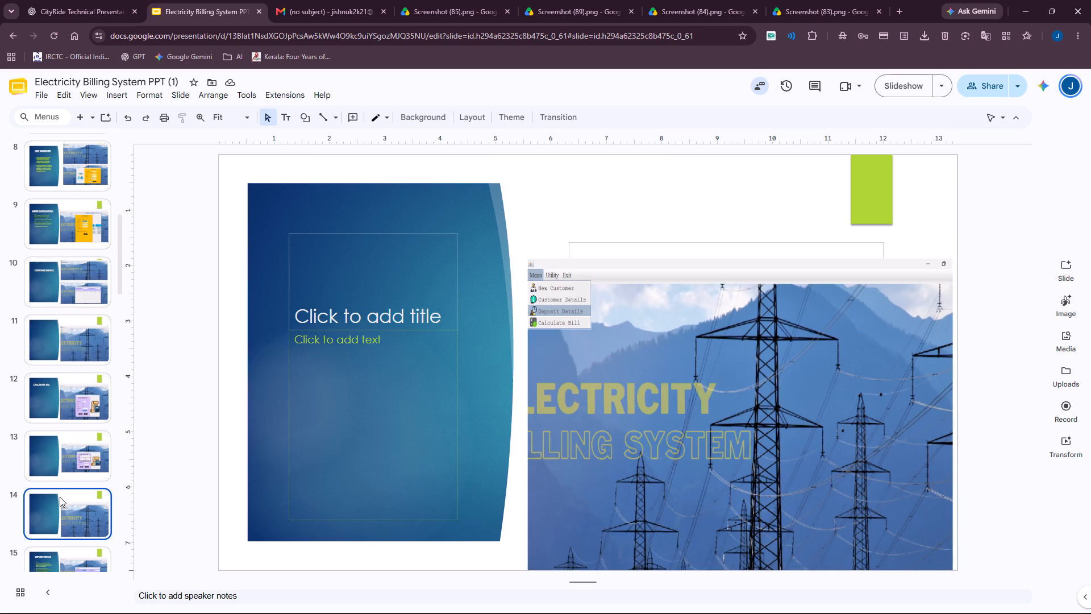
{"action": "scroll", "coordinate": [60, 497], "scroll_direction": "down", "scroll_amount": 1}
{"action": "left_click", "coordinate": [56, 503]}
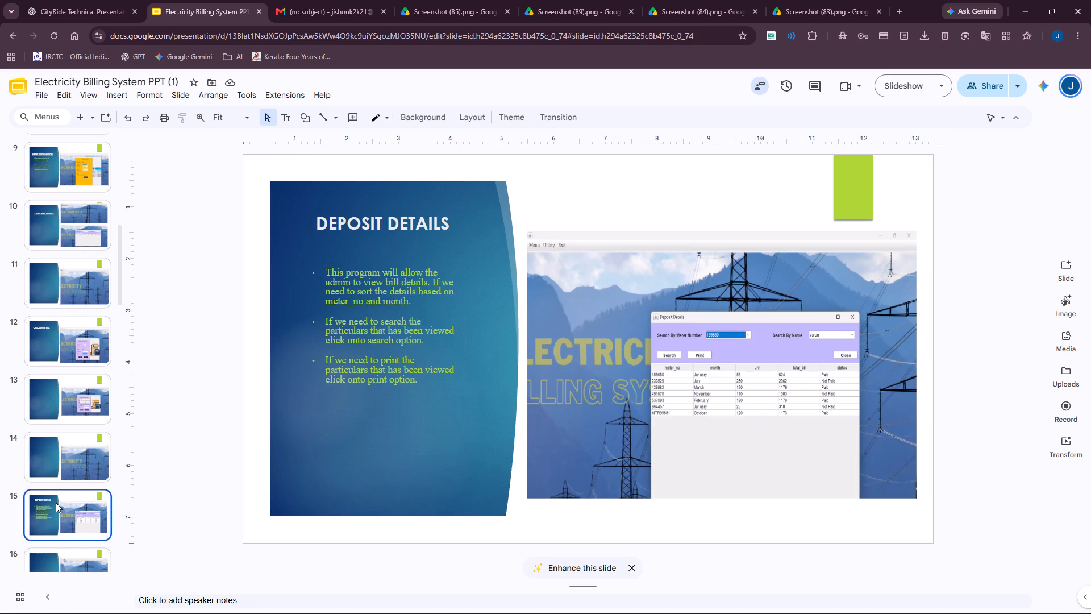
{"action": "left_click", "coordinate": [61, 467]}
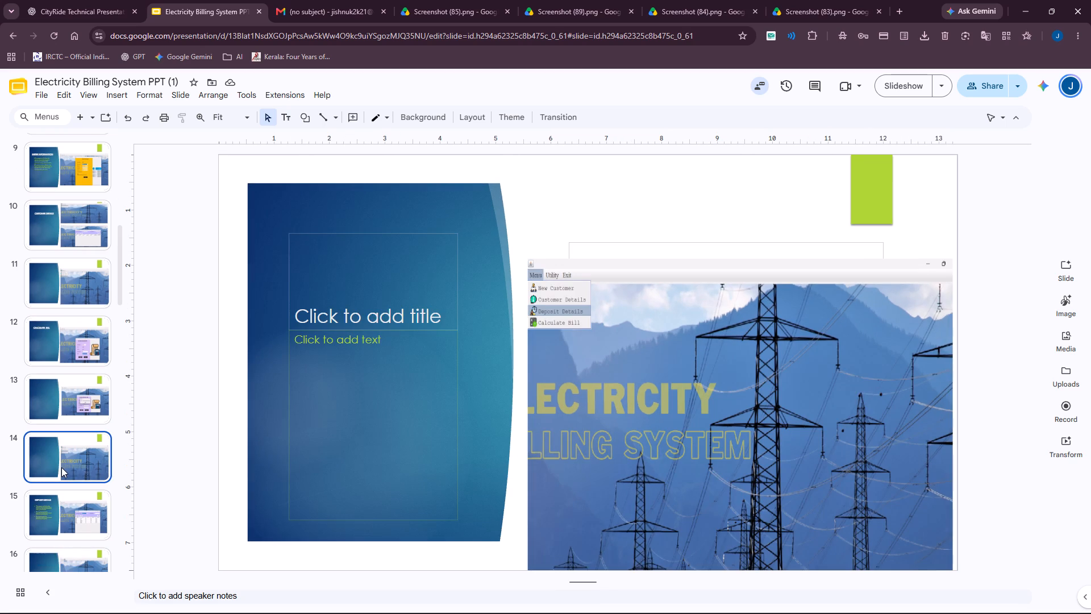
{"action": "scroll", "coordinate": [61, 467], "scroll_direction": "down", "scroll_amount": 1}
{"action": "left_click", "coordinate": [61, 472]}
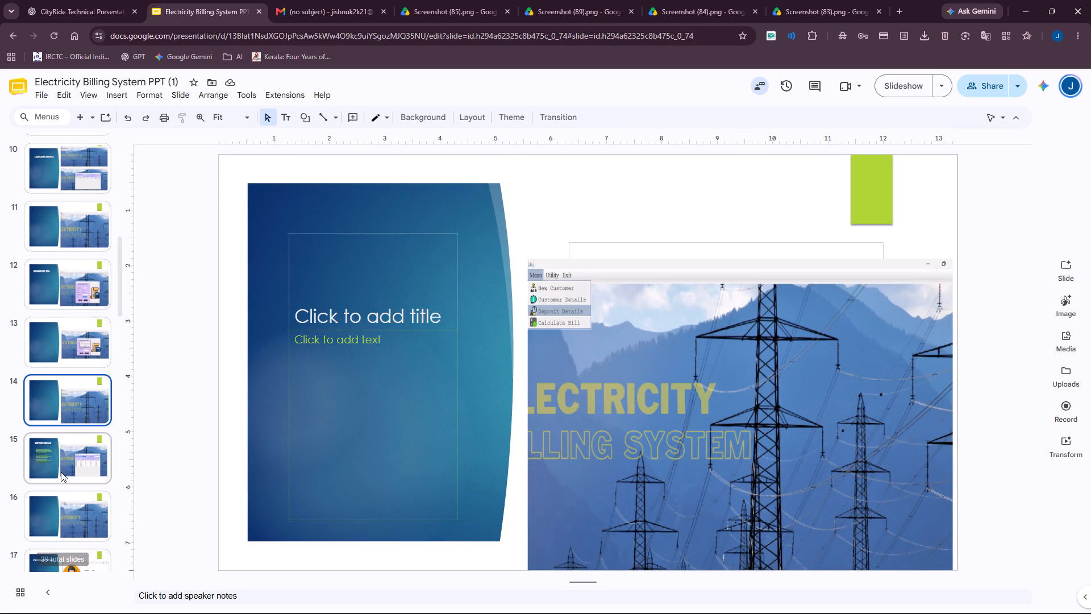
{"action": "left_click", "coordinate": [60, 499]}
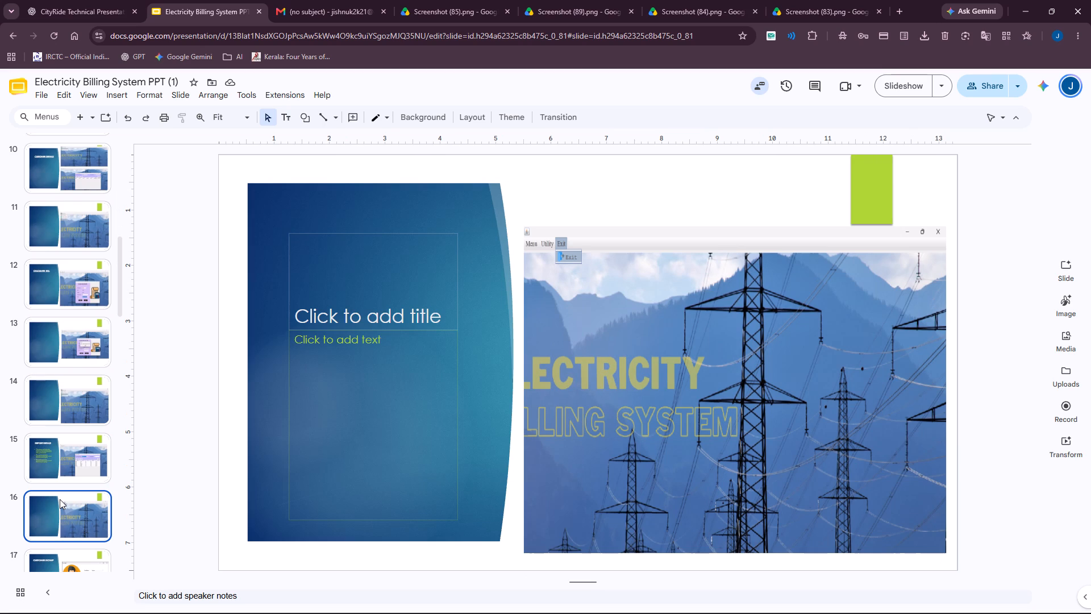
Review slides 17 to 20, from Customer Signup to Customer Login, checking their titles and descriptions.
{"action": "scroll", "coordinate": [60, 499], "scroll_direction": "down", "scroll_amount": 1}
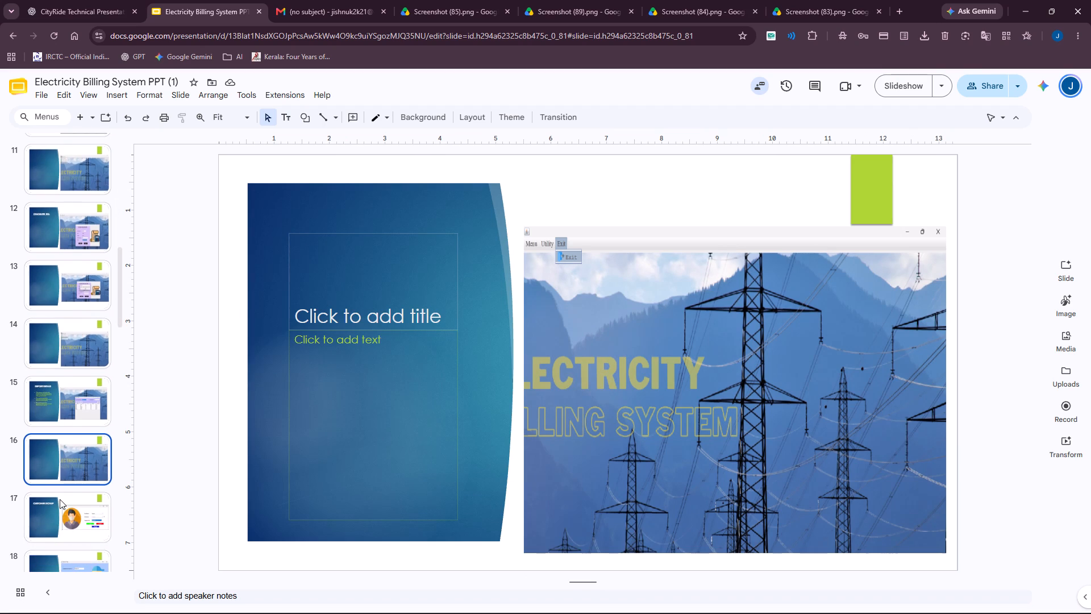
{"action": "left_click", "coordinate": [55, 510]}
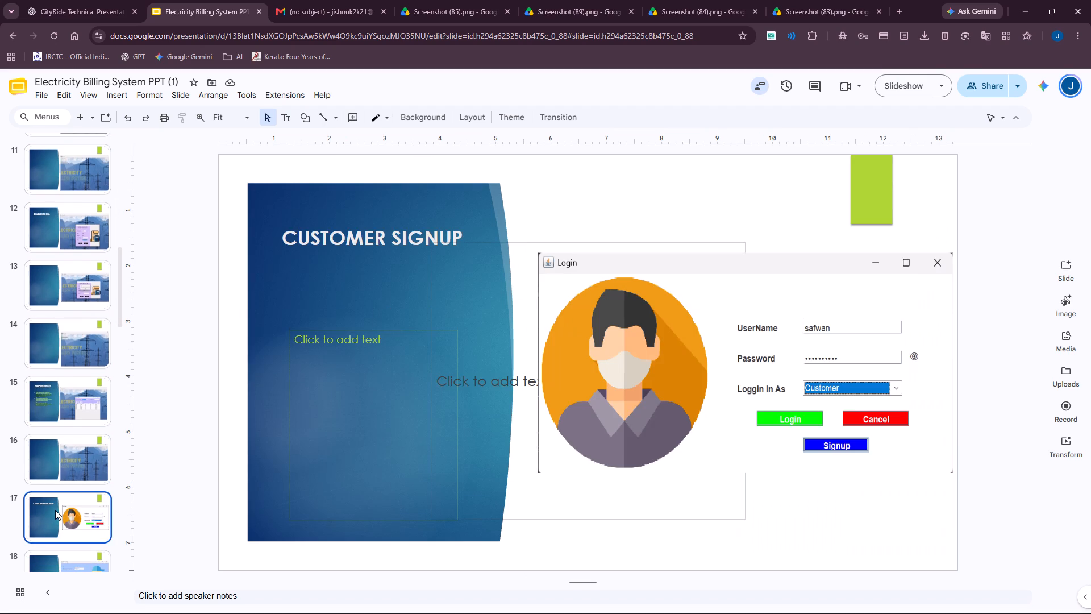
{"action": "scroll", "coordinate": [55, 510], "scroll_direction": "down", "scroll_amount": 1}
{"action": "left_click", "coordinate": [55, 510]}
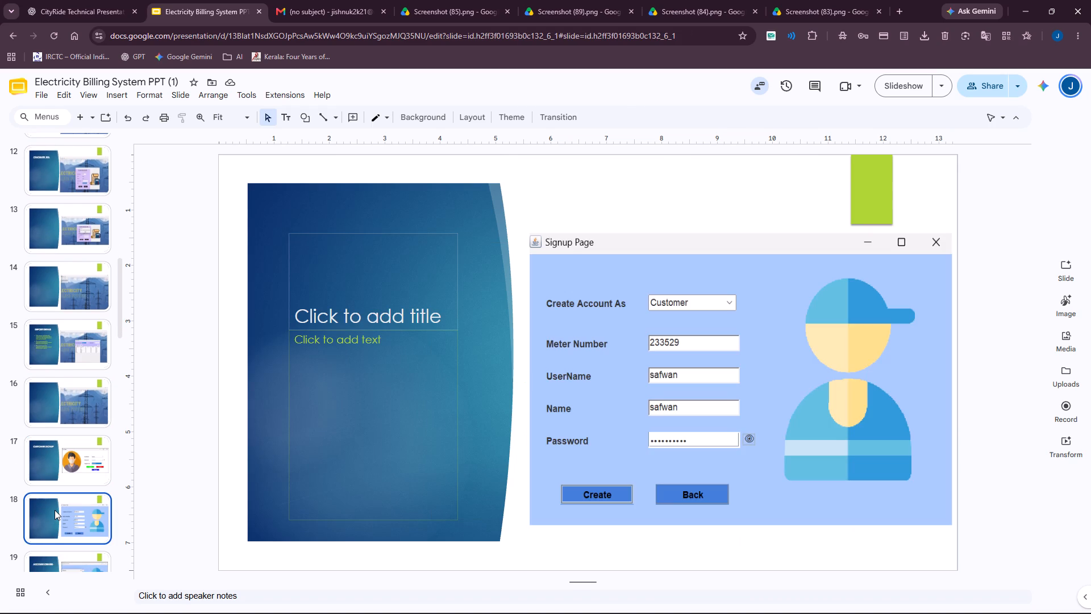
{"action": "scroll", "coordinate": [55, 510], "scroll_direction": "down", "scroll_amount": 1}
{"action": "left_click", "coordinate": [55, 510]}
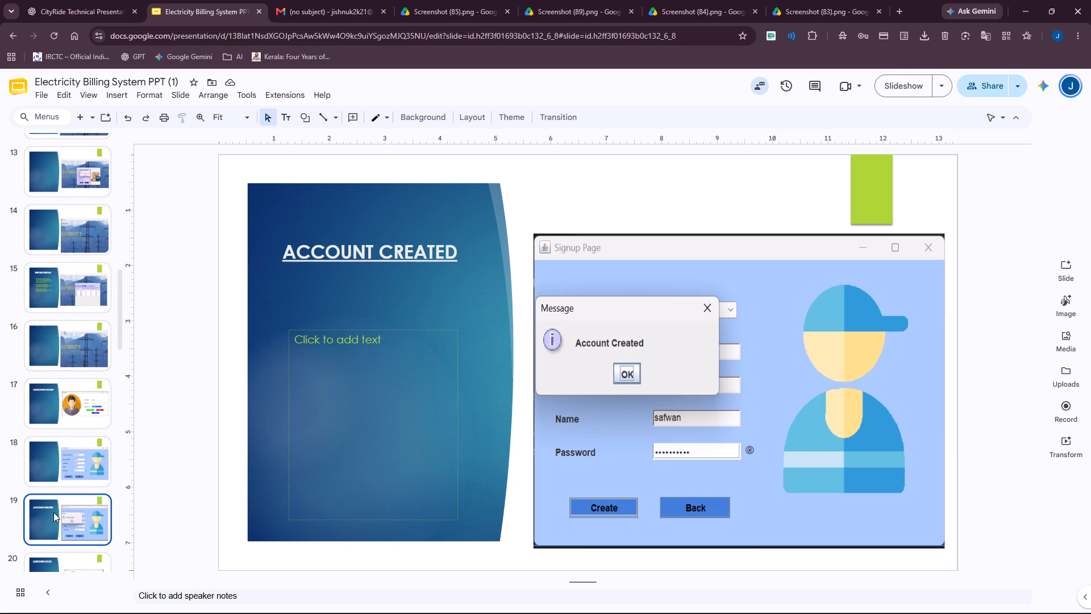
{"action": "scroll", "coordinate": [53, 512], "scroll_direction": "down", "scroll_amount": 1}
{"action": "left_click", "coordinate": [51, 523]}
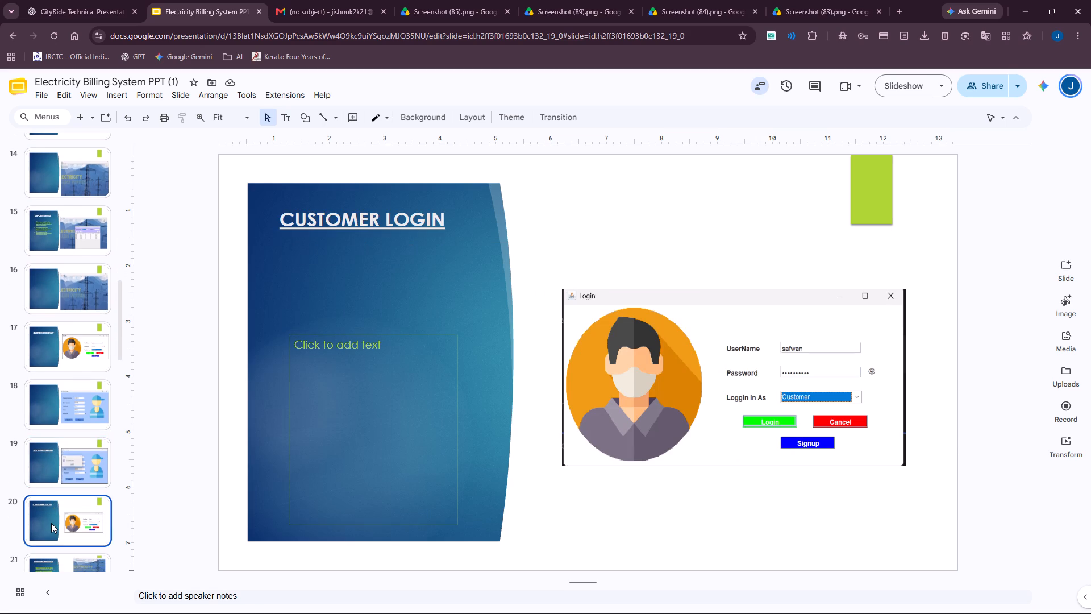
Review slides 21 to 26, from View Information to Generated Bill, checking their titles, descriptions and title formatting.
{"action": "scroll", "coordinate": [51, 523], "scroll_direction": "down", "scroll_amount": 1}
{"action": "left_click", "coordinate": [51, 523]}
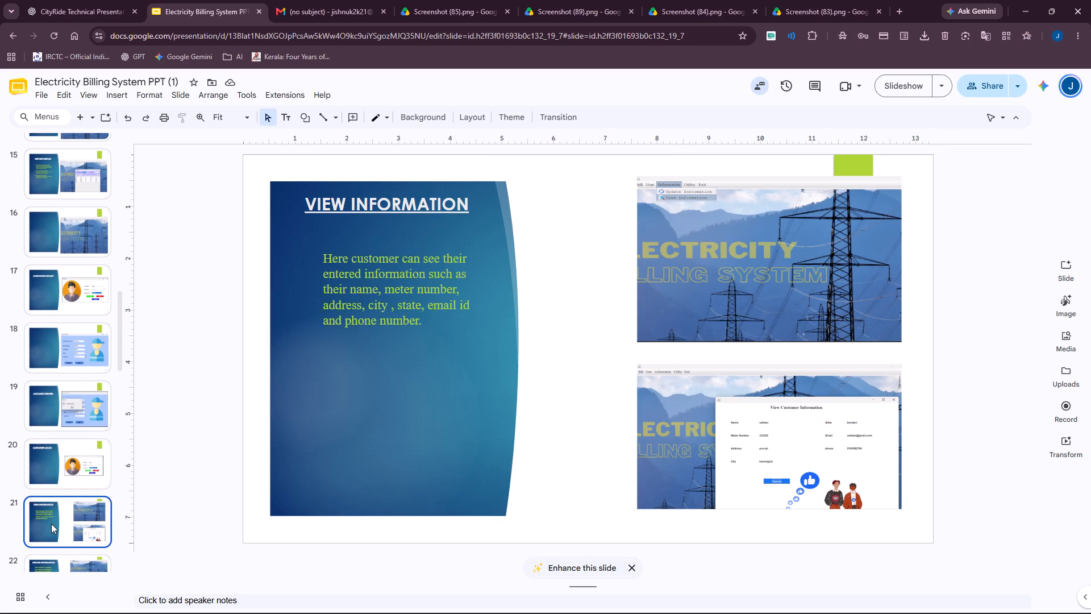
{"action": "scroll", "coordinate": [51, 524], "scroll_direction": "down", "scroll_amount": 1}
{"action": "left_click", "coordinate": [51, 524]}
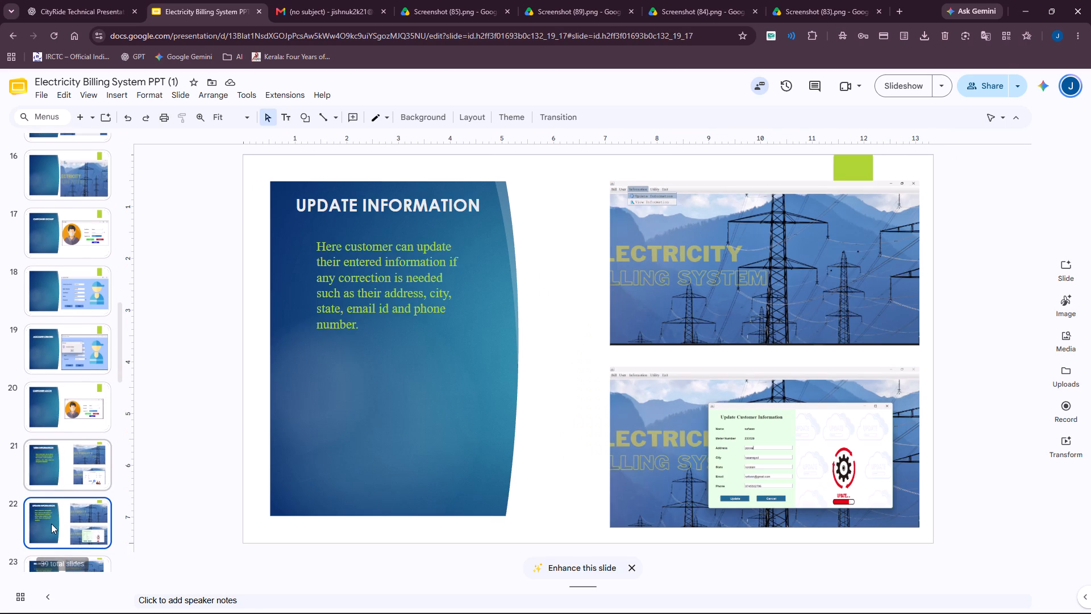
{"action": "scroll", "coordinate": [51, 524], "scroll_direction": "down", "scroll_amount": 1}
{"action": "left_click", "coordinate": [51, 524]}
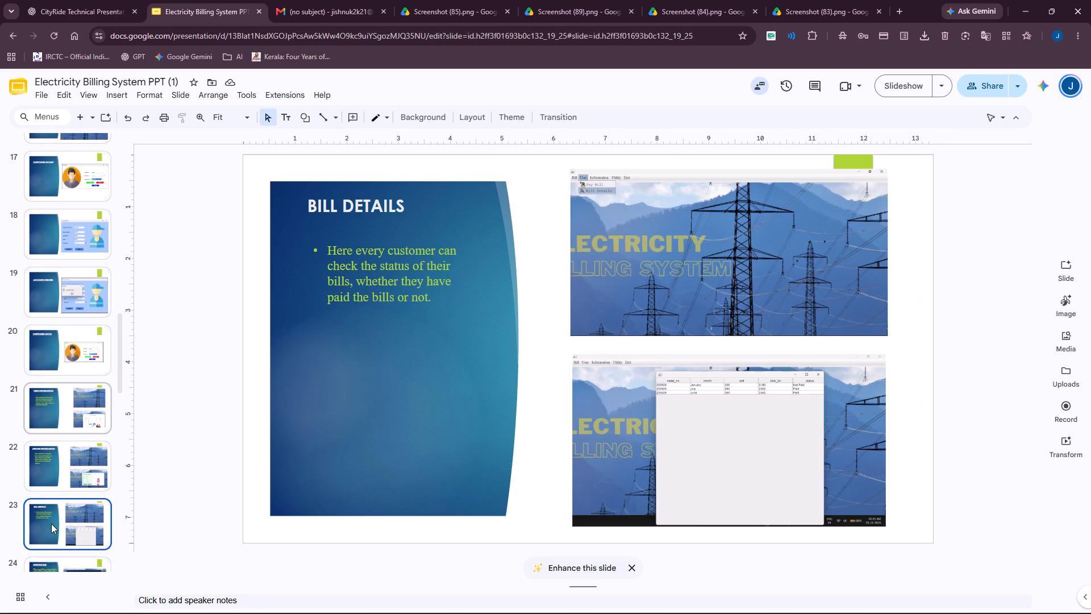
{"action": "scroll", "coordinate": [51, 524], "scroll_direction": "down", "scroll_amount": 1}
{"action": "left_click", "coordinate": [57, 521]}
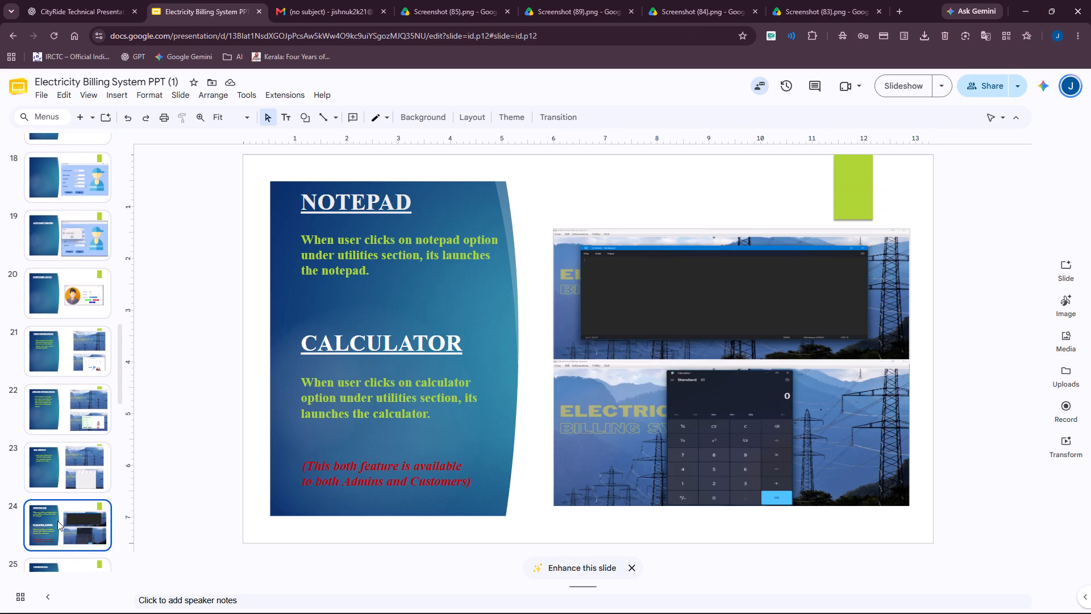
{"action": "scroll", "coordinate": [57, 540], "scroll_direction": "down", "scroll_amount": 1}
{"action": "left_click", "coordinate": [57, 540]}
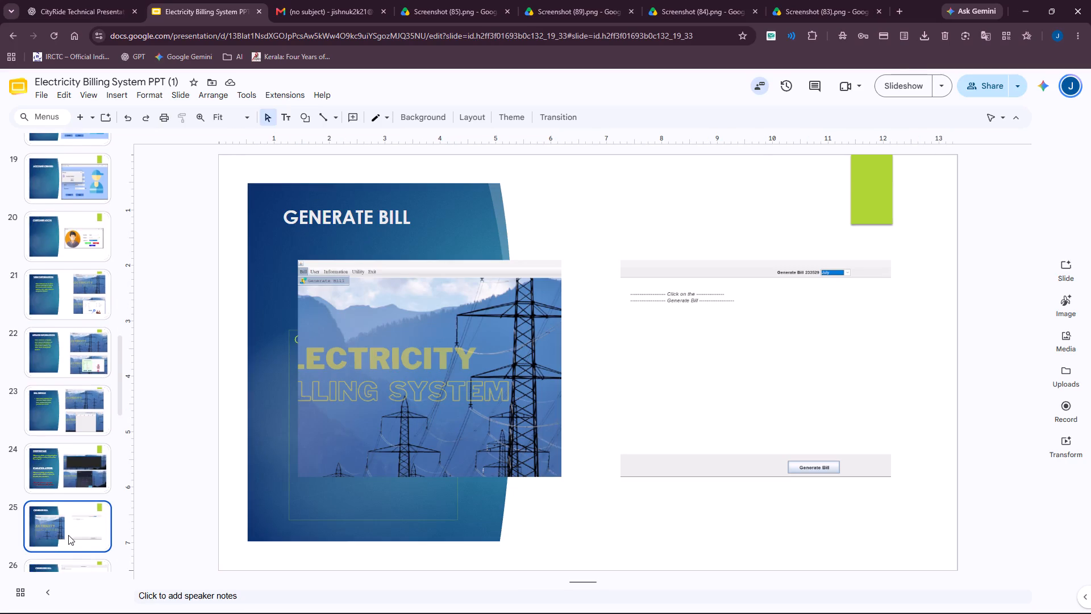
{"action": "scroll", "coordinate": [68, 535], "scroll_direction": "down", "scroll_amount": 1}
{"action": "left_click", "coordinate": [68, 535]}
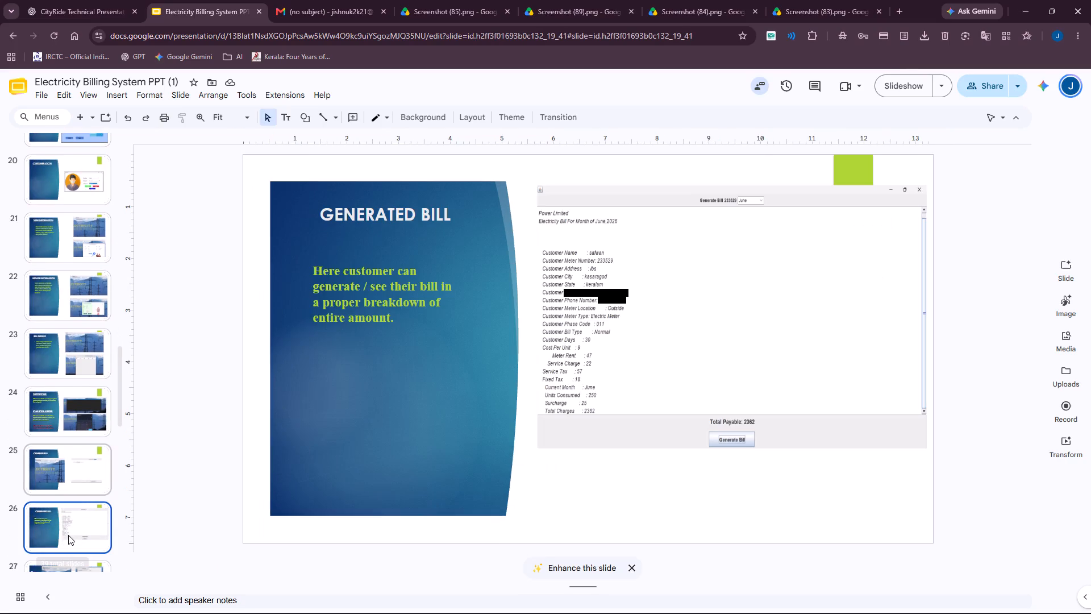
Compare the title formatting on the Notepad and Calculator slide, 24, with the Generate Bill and Generated Bill slides, 25 and 26.
{"action": "scroll", "coordinate": [68, 535], "scroll_direction": "up", "scroll_amount": 1}
{"action": "left_click", "coordinate": [71, 526]}
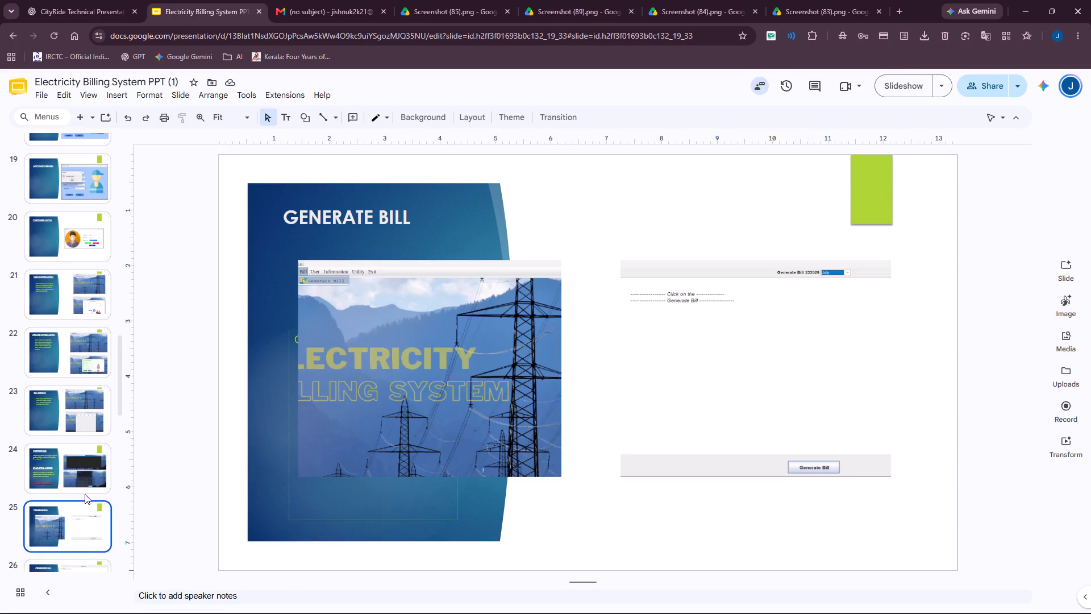
{"action": "left_click", "coordinate": [87, 476]}
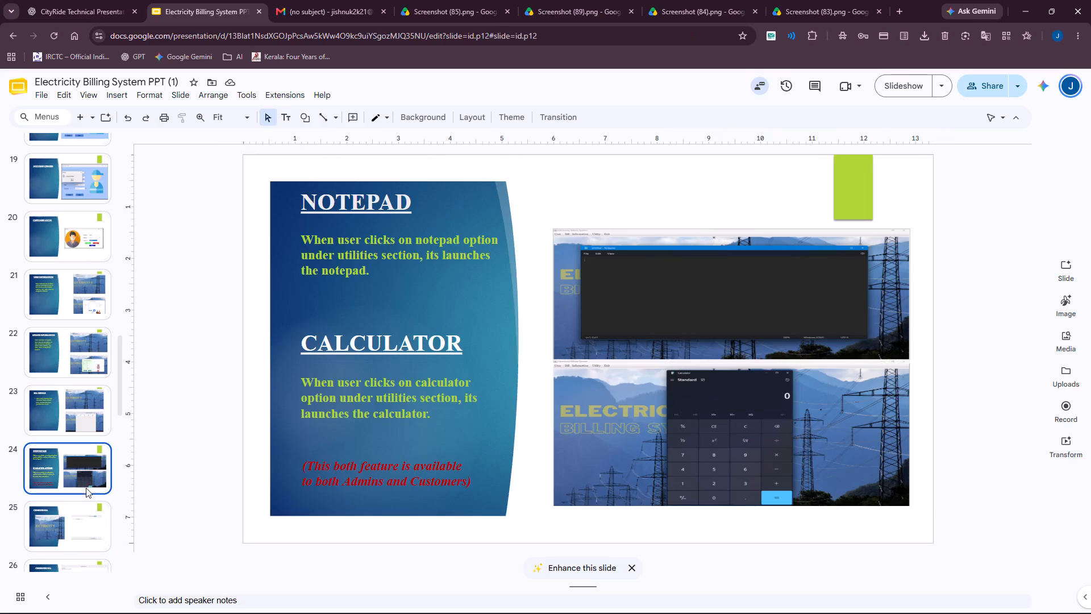
{"action": "scroll", "coordinate": [86, 511], "scroll_direction": "down", "scroll_amount": 2}
{"action": "scroll", "coordinate": [84, 513], "scroll_direction": "up", "scroll_amount": 1}
{"action": "left_click", "coordinate": [84, 515]}
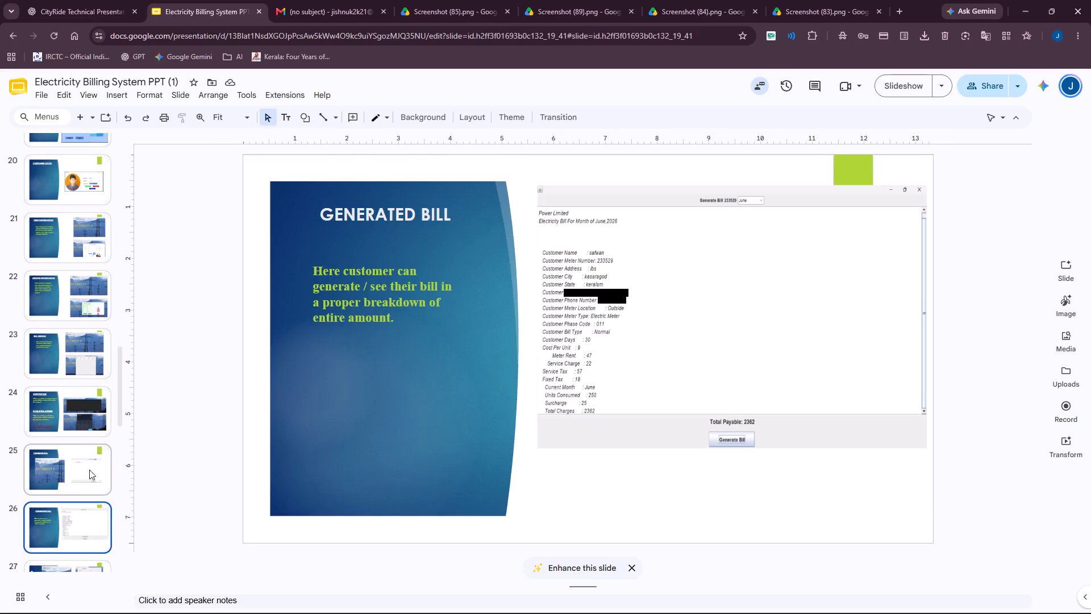
{"action": "left_click", "coordinate": [72, 426]}
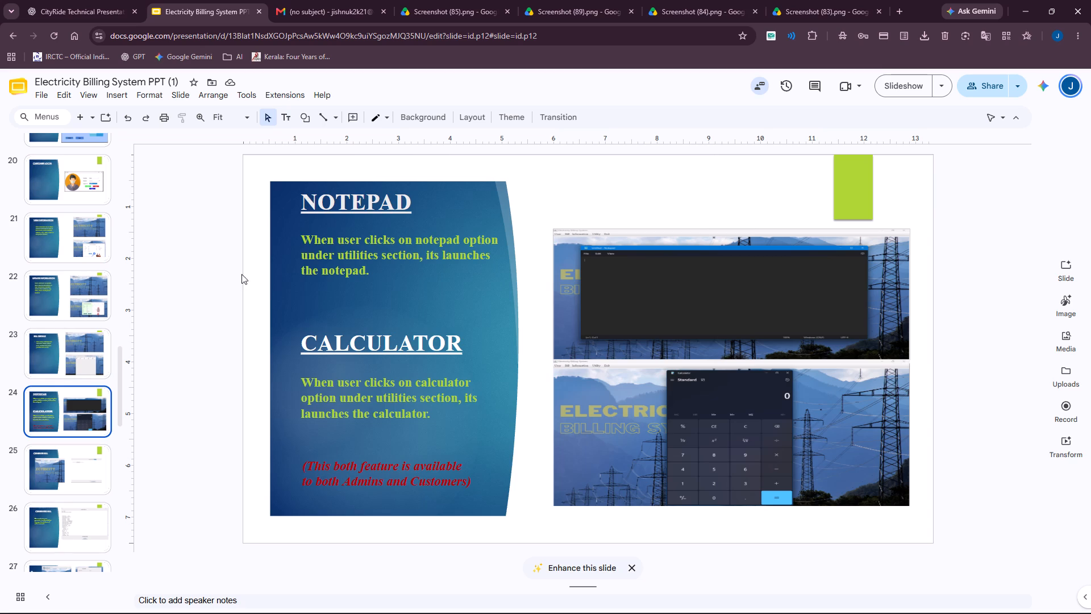
Underline the whole GENERATE BILL title on slide 25.
{"action": "left_click", "coordinate": [98, 454]}
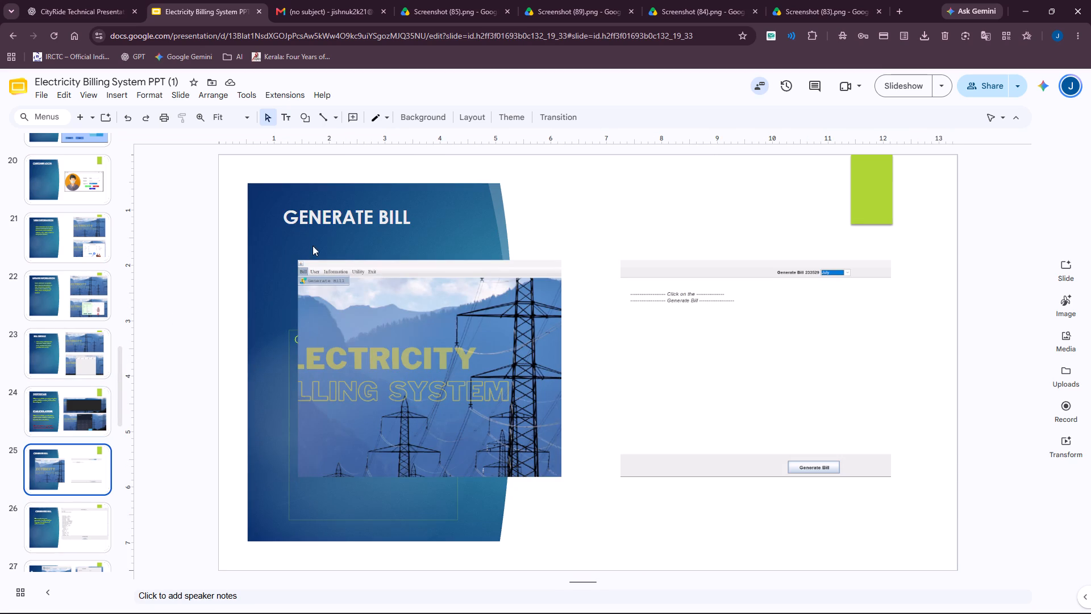
{"action": "left_click", "coordinate": [322, 213]}
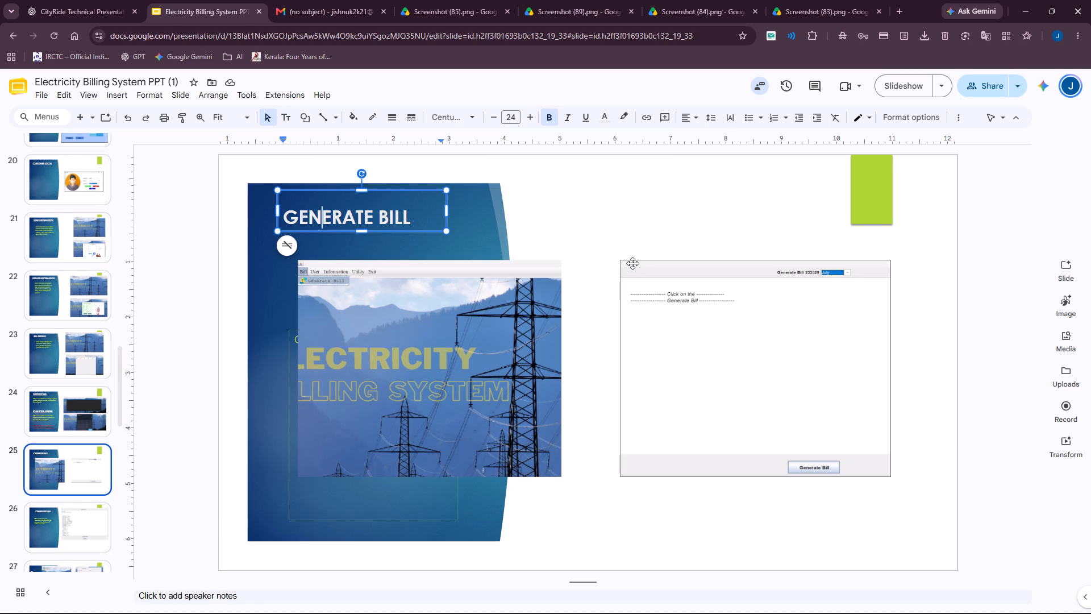
{"action": "key", "text": "alt+slash"}
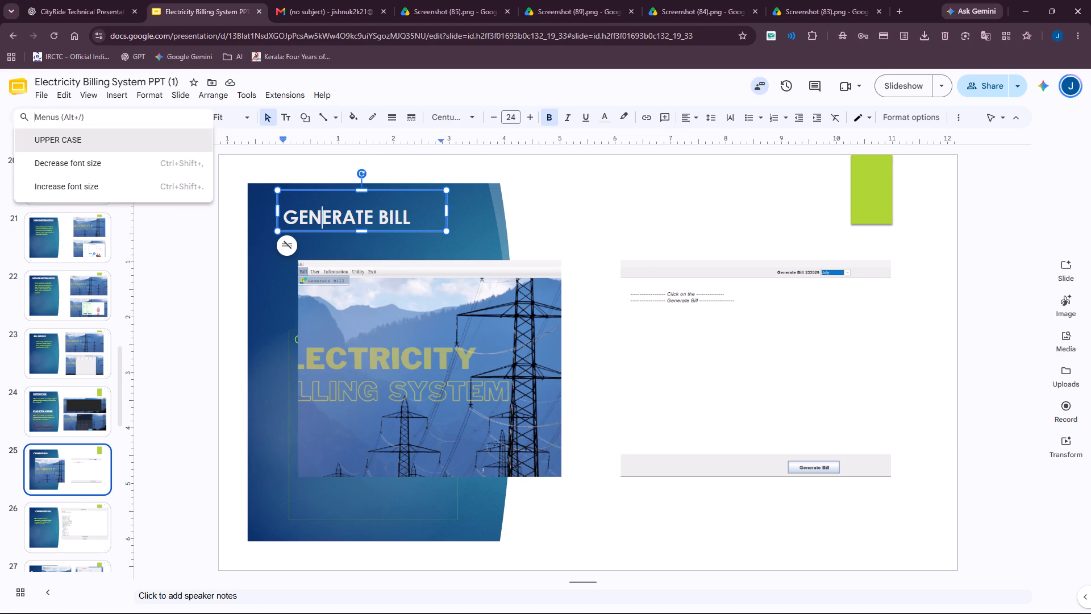
{"action": "key", "text": "u"}
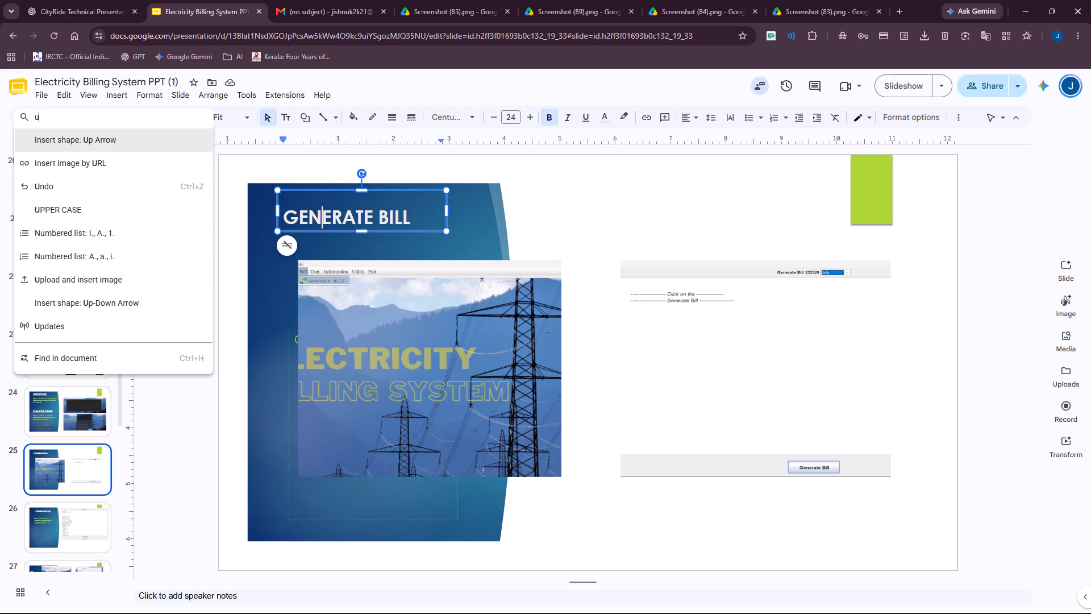
{"action": "type", "text": "nde"}
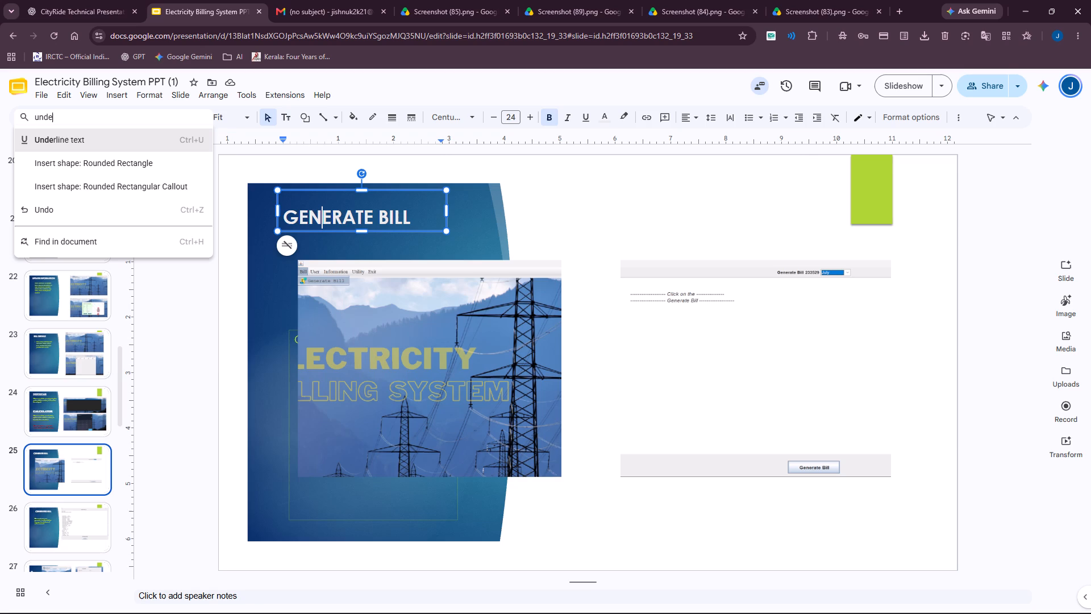
{"action": "left_click", "coordinate": [73, 132]}
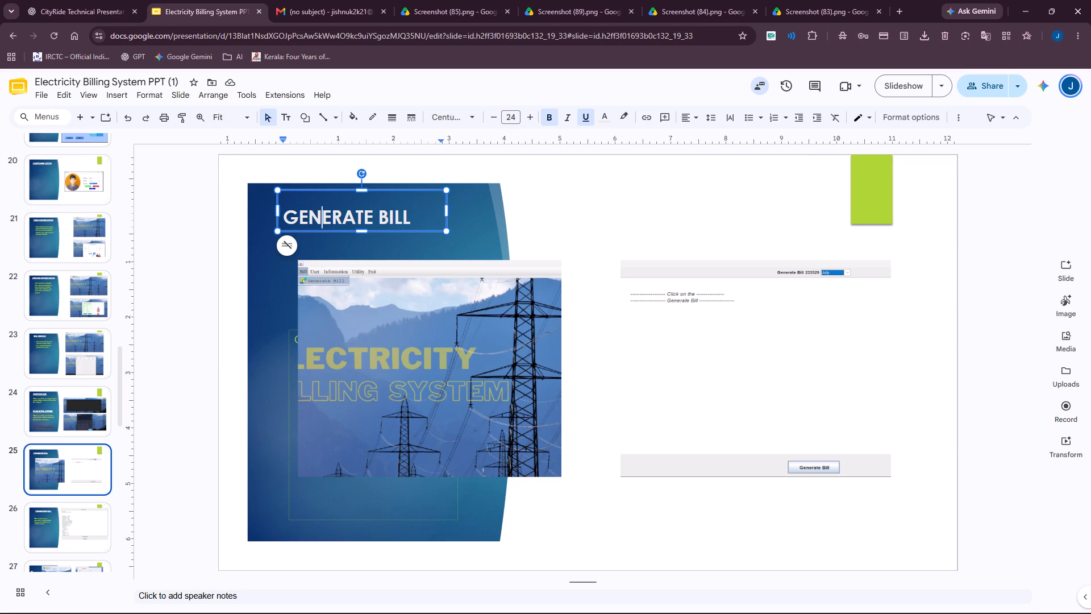
{"action": "left_click_drag", "start_coordinate": [285, 215], "coordinate": [305, 217]}
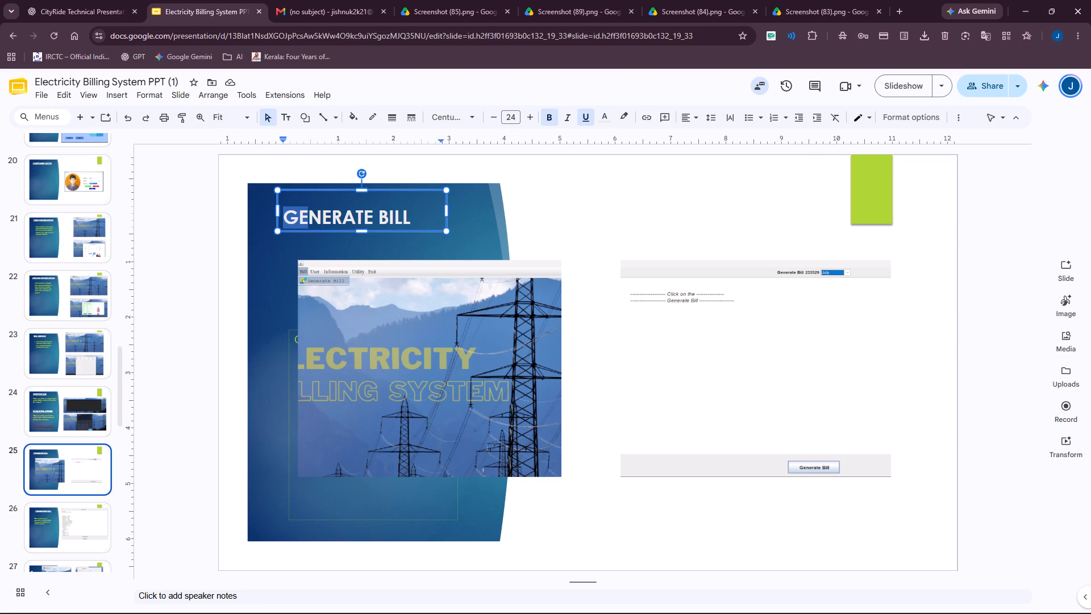
{"action": "left_click_drag", "start_coordinate": [305, 217], "coordinate": [414, 234]}
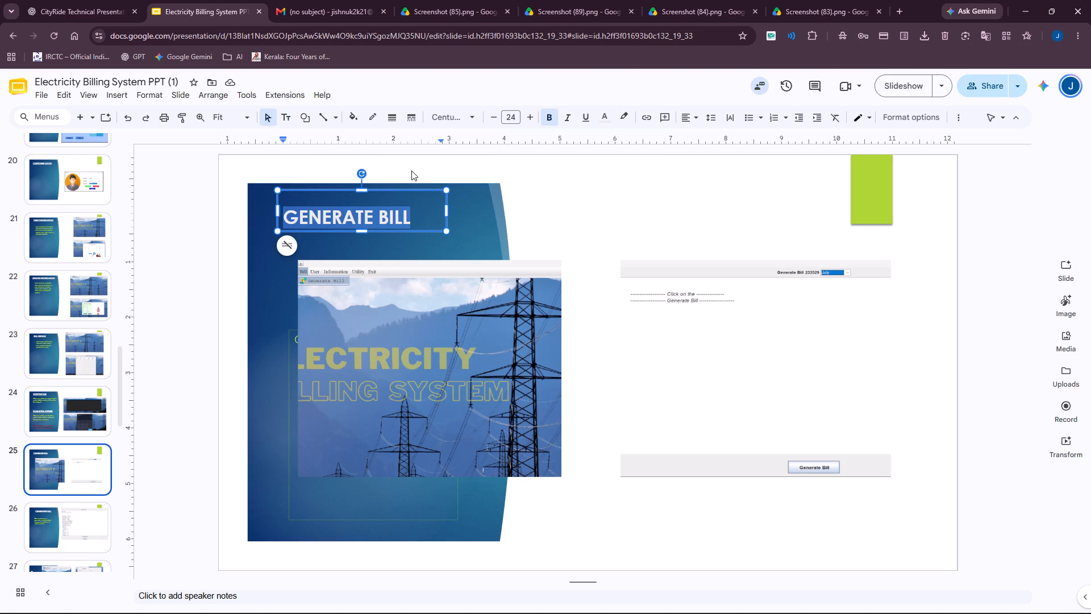
{"action": "key", "text": "alt+slash"}
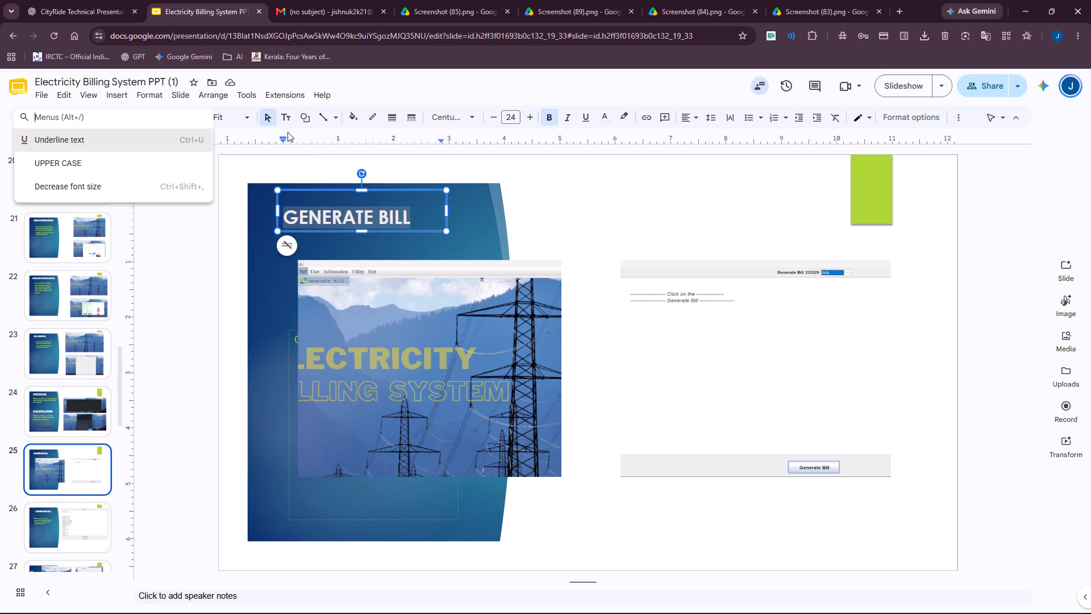
{"action": "left_click", "coordinate": [195, 143]}
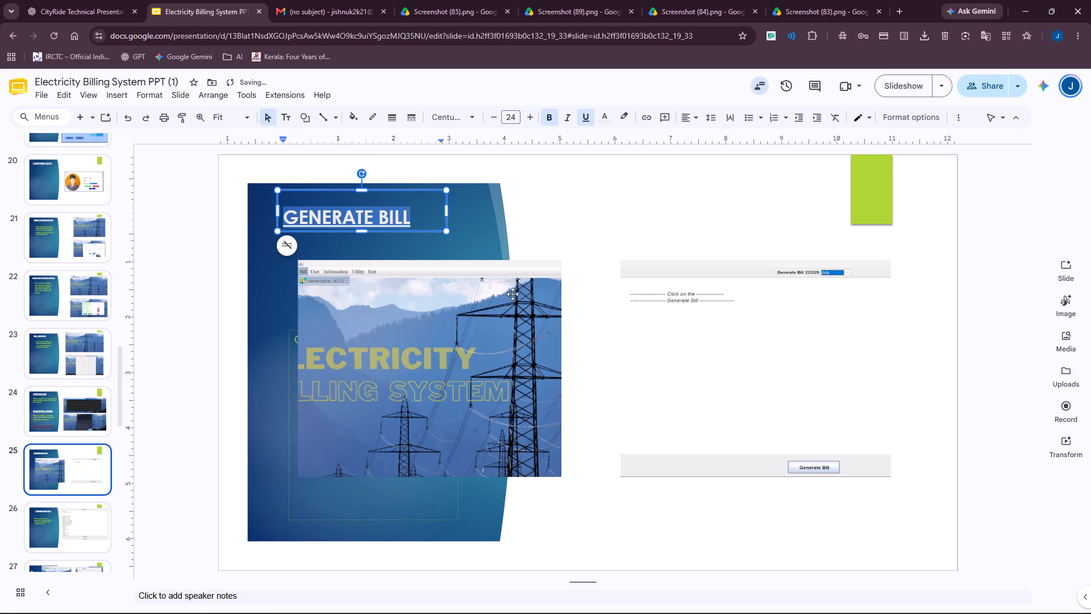
{"action": "left_click", "coordinate": [529, 255]}
Select the whole GENERATED BILL title text on slide 26.
{"action": "scroll", "coordinate": [473, 245], "scroll_direction": "down", "scroll_amount": 1}
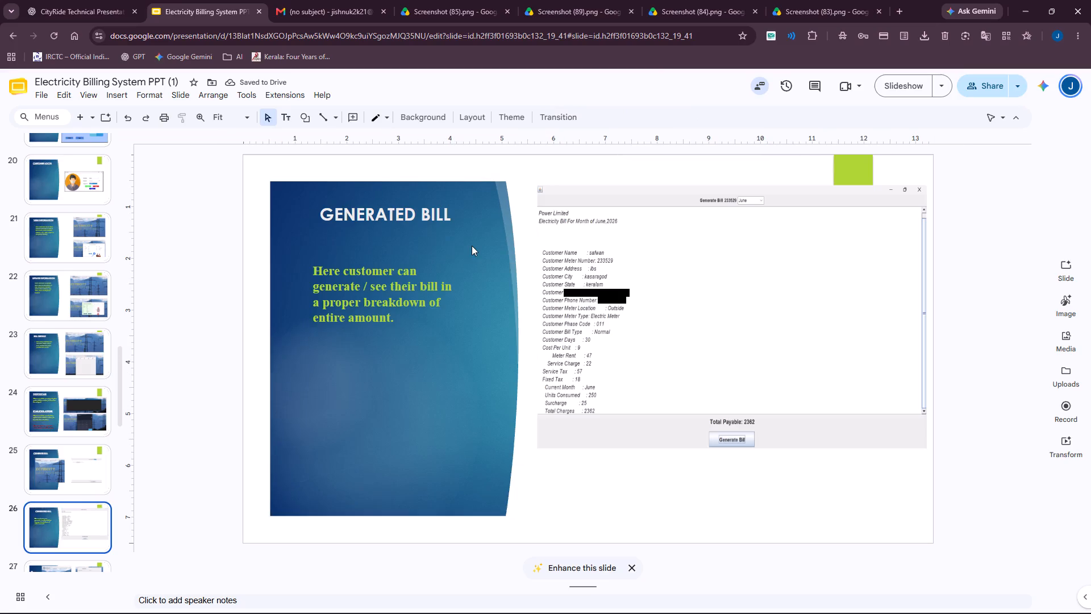
{"action": "left_click", "coordinate": [401, 215]}
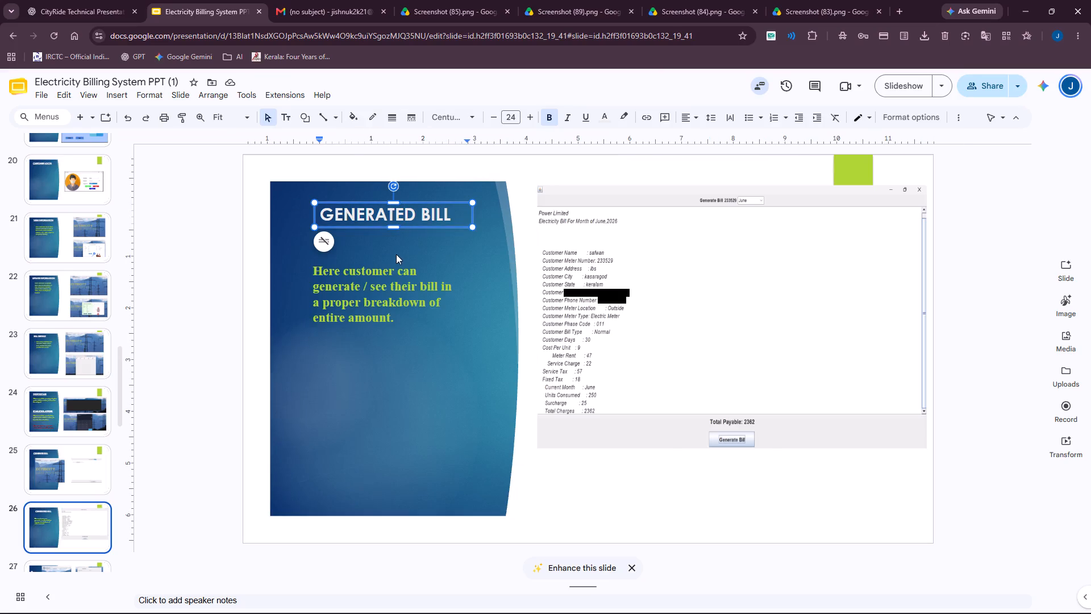
{"action": "key", "text": "ctrl+a"}
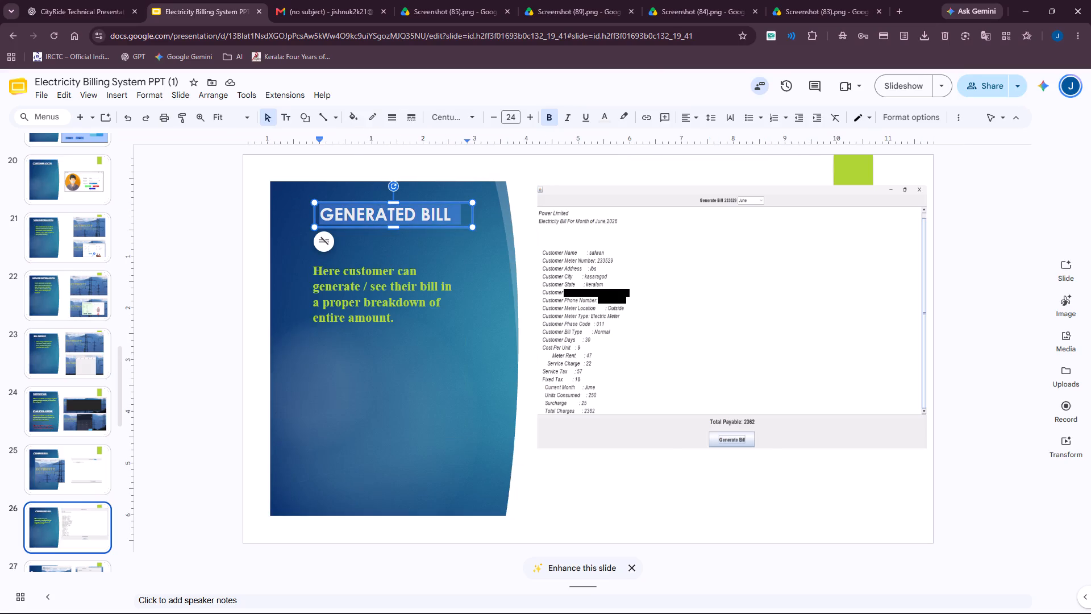
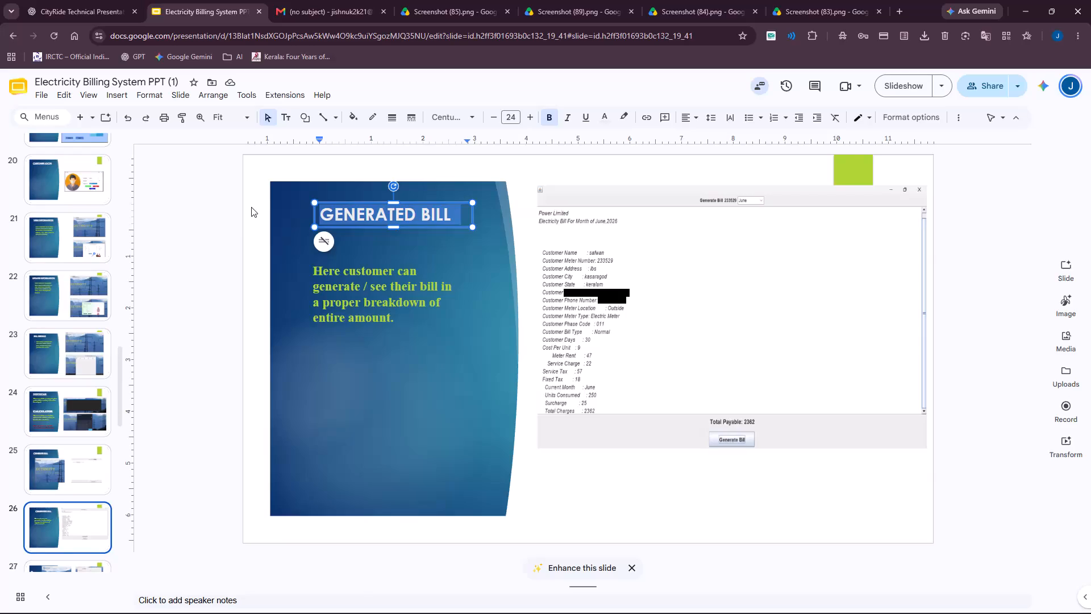
Underline the whole GENERATED BILL title on slide 26.
{"action": "key", "text": "ctrl+slash"}
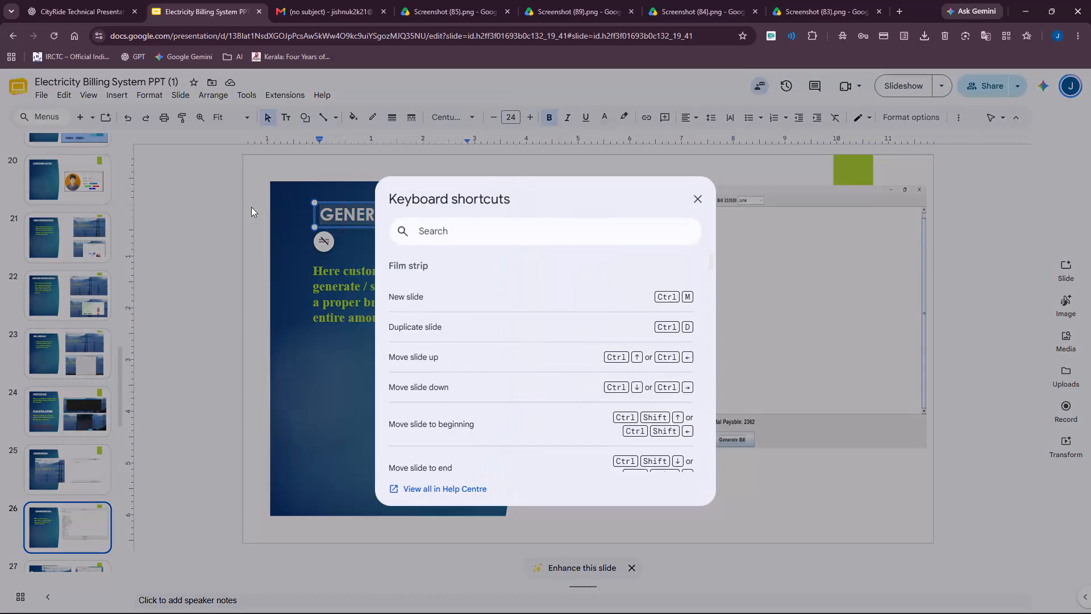
{"action": "left_click", "coordinate": [708, 190]}
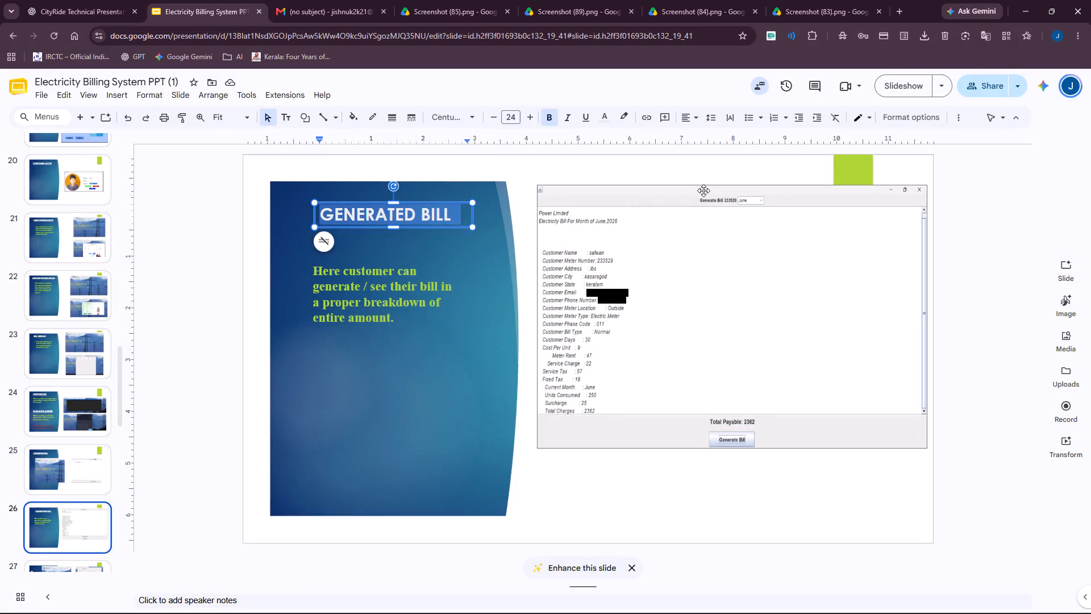
{"action": "key", "text": "alt+slash"}
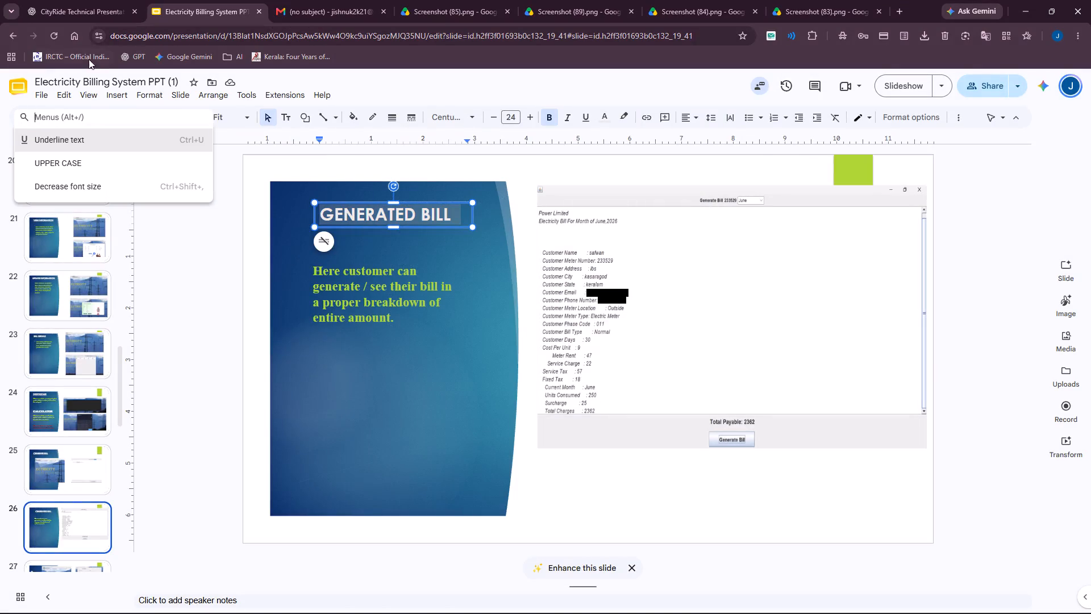
{"action": "left_click", "coordinate": [118, 140]}
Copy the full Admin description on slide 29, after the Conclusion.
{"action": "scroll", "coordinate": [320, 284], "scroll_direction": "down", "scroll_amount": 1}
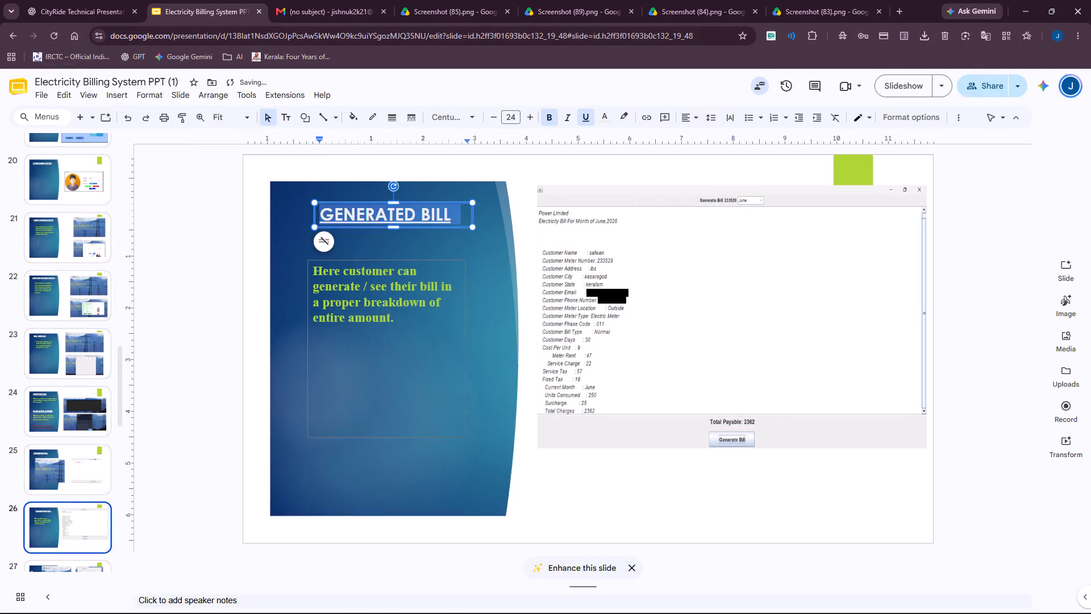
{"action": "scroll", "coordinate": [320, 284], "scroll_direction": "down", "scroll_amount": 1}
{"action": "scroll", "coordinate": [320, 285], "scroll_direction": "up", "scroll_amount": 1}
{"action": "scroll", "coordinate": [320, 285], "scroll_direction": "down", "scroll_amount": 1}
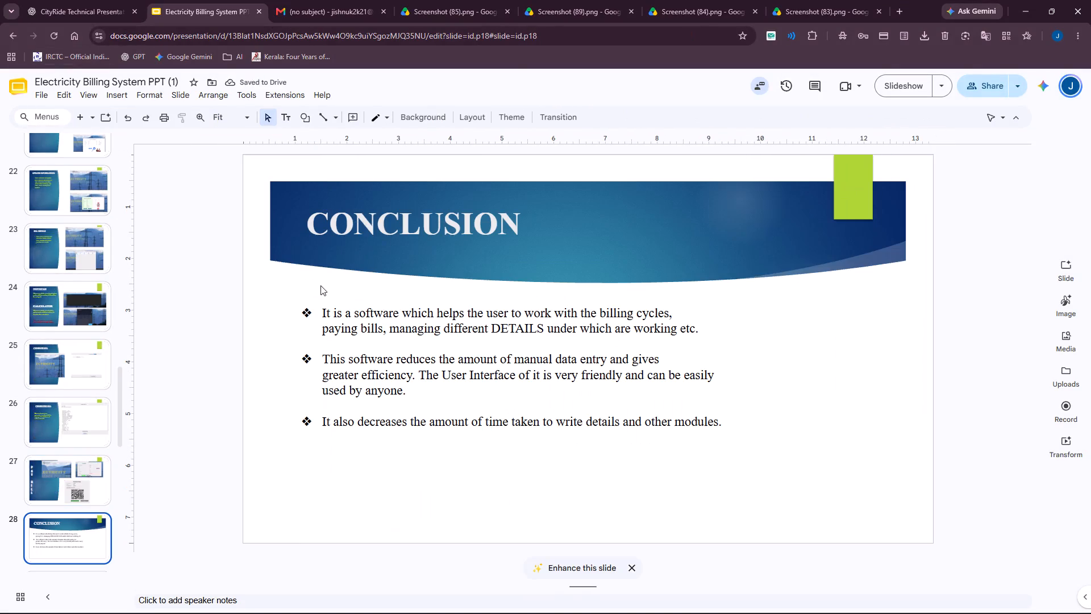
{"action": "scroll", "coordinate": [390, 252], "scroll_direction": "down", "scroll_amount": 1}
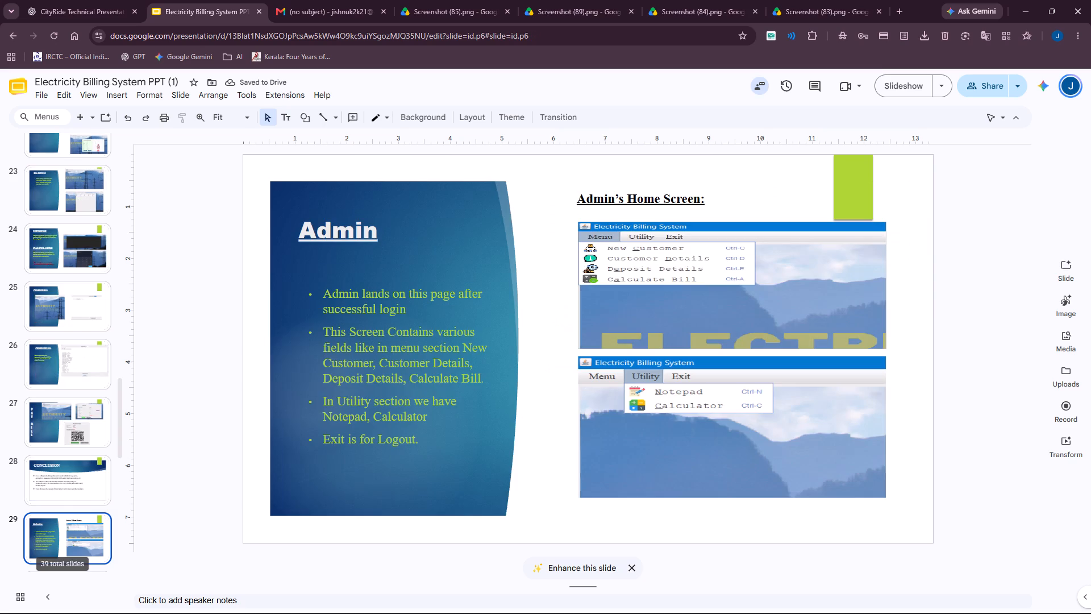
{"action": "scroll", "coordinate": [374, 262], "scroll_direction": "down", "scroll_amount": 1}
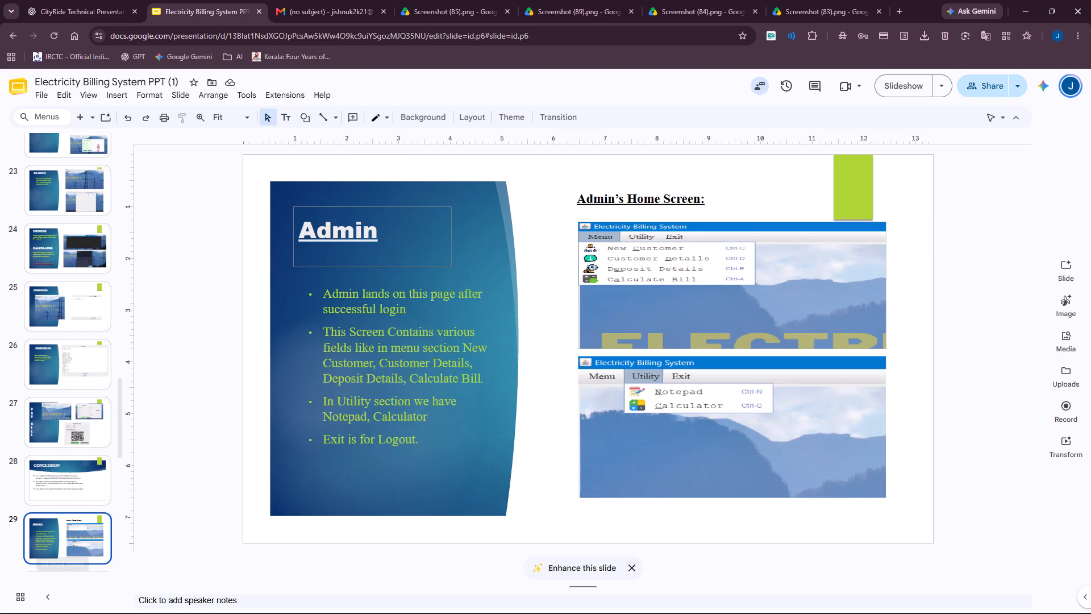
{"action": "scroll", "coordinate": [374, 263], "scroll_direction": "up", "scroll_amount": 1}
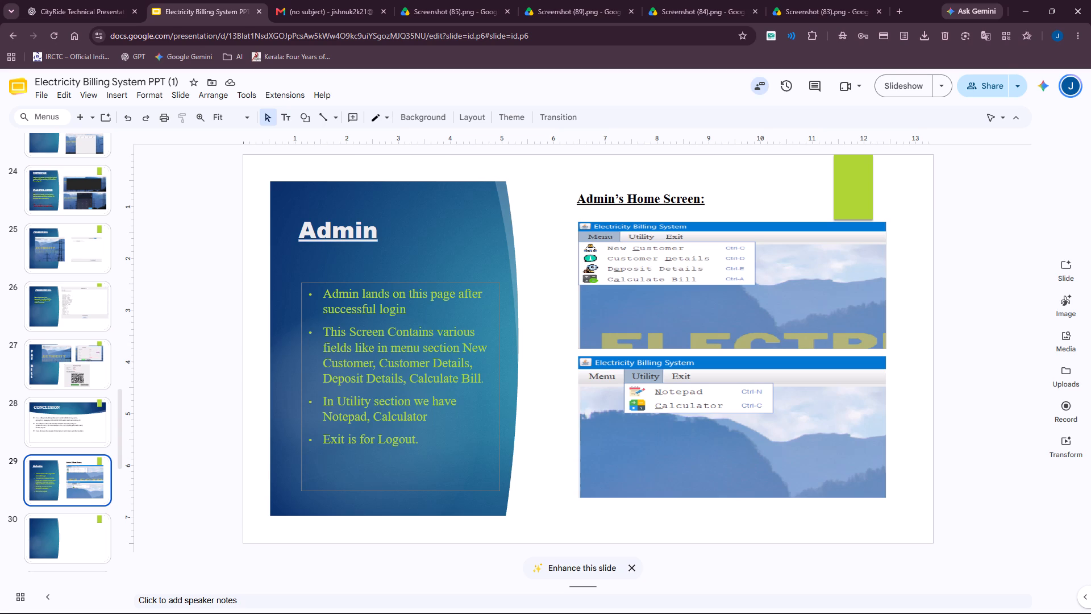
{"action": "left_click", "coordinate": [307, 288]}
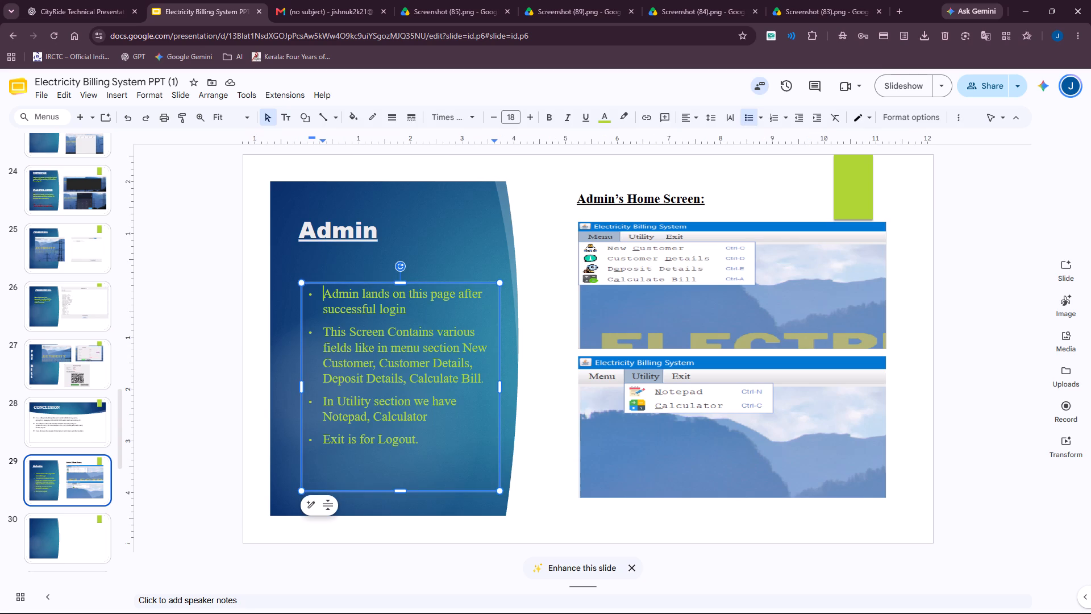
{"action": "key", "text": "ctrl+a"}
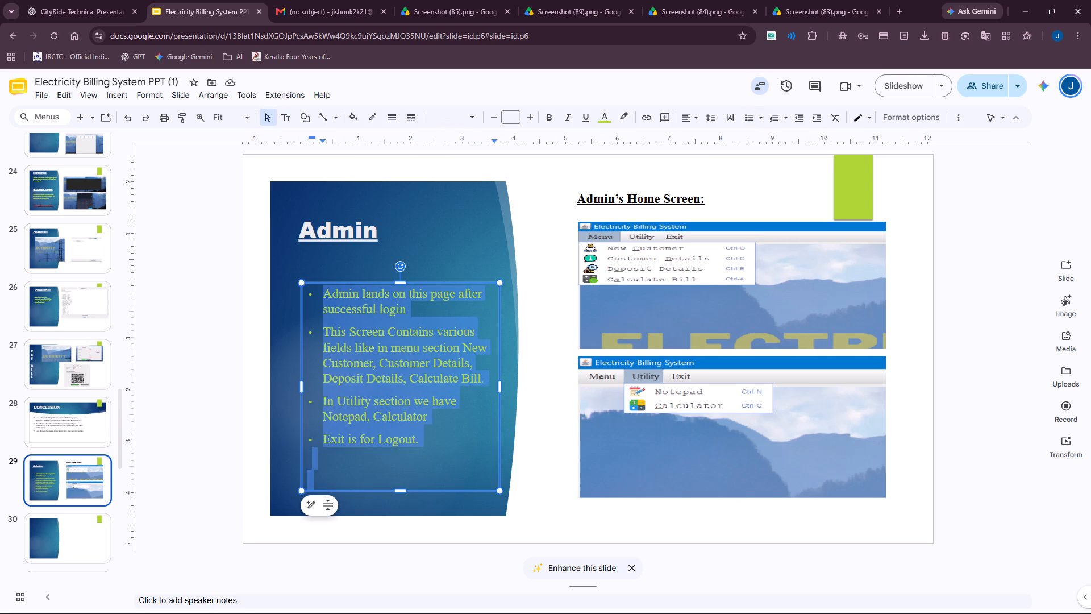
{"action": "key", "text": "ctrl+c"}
Look through the new slides for a place for the Admin description, examining Admin Login slide 7 and New Customer slide 8.
{"action": "scroll", "coordinate": [119, 273], "scroll_direction": "up", "scroll_amount": 3}
{"action": "scroll", "coordinate": [51, 210], "scroll_direction": "up", "scroll_amount": 2}
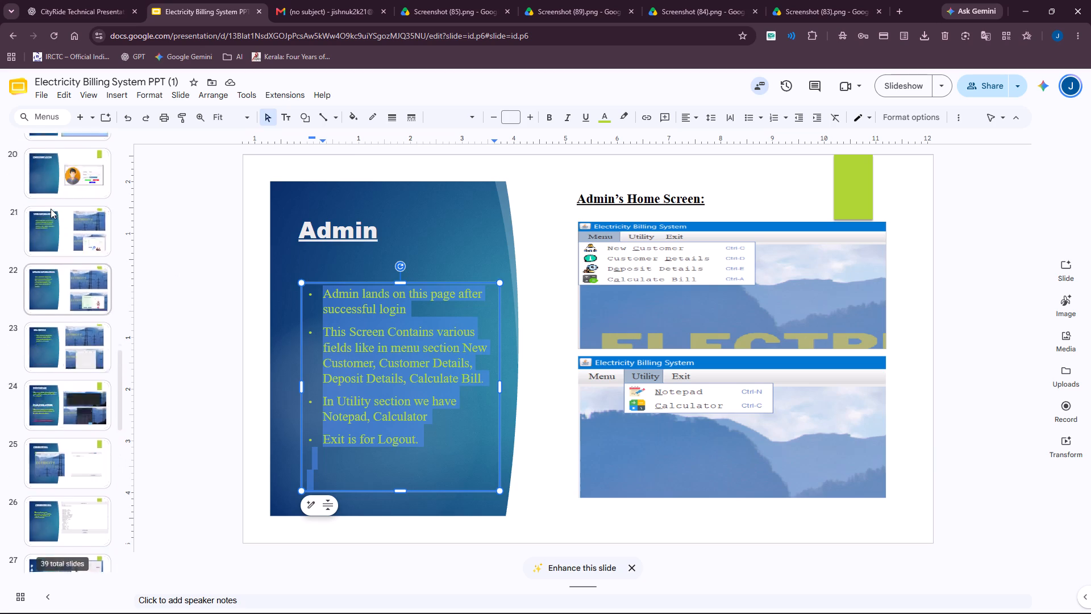
{"action": "scroll", "coordinate": [51, 209], "scroll_direction": "up", "scroll_amount": 14}
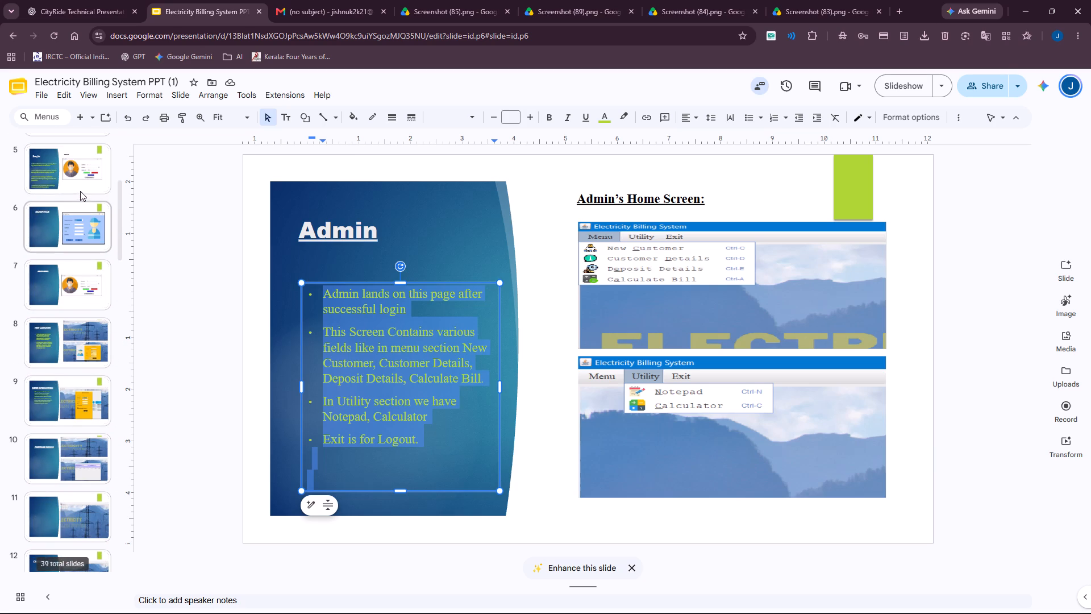
{"action": "scroll", "coordinate": [80, 200], "scroll_direction": "up", "scroll_amount": 9}
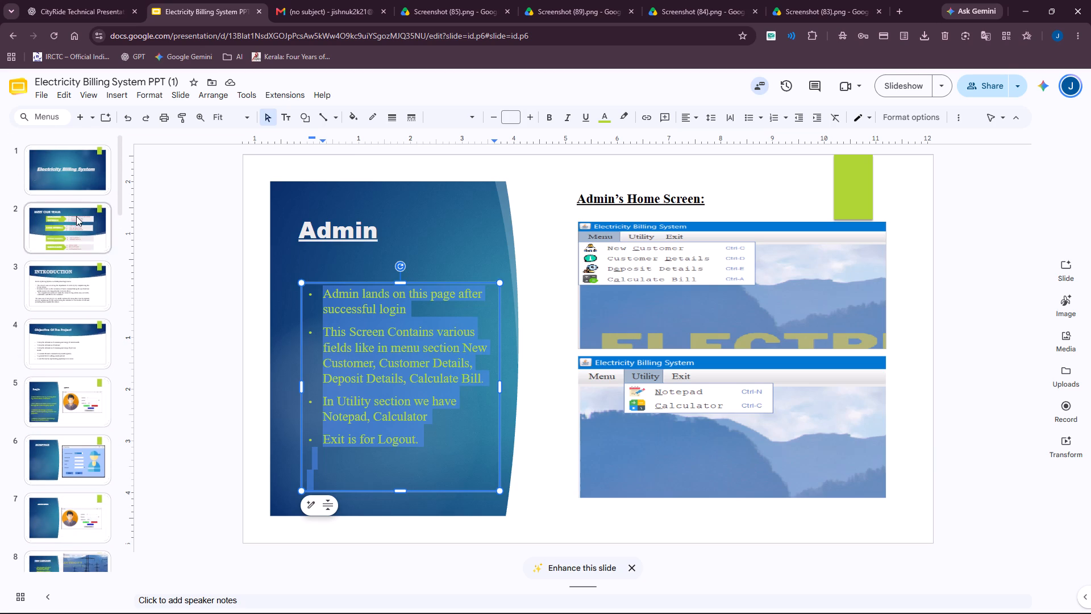
{"action": "scroll", "coordinate": [54, 397], "scroll_direction": "down", "scroll_amount": 2}
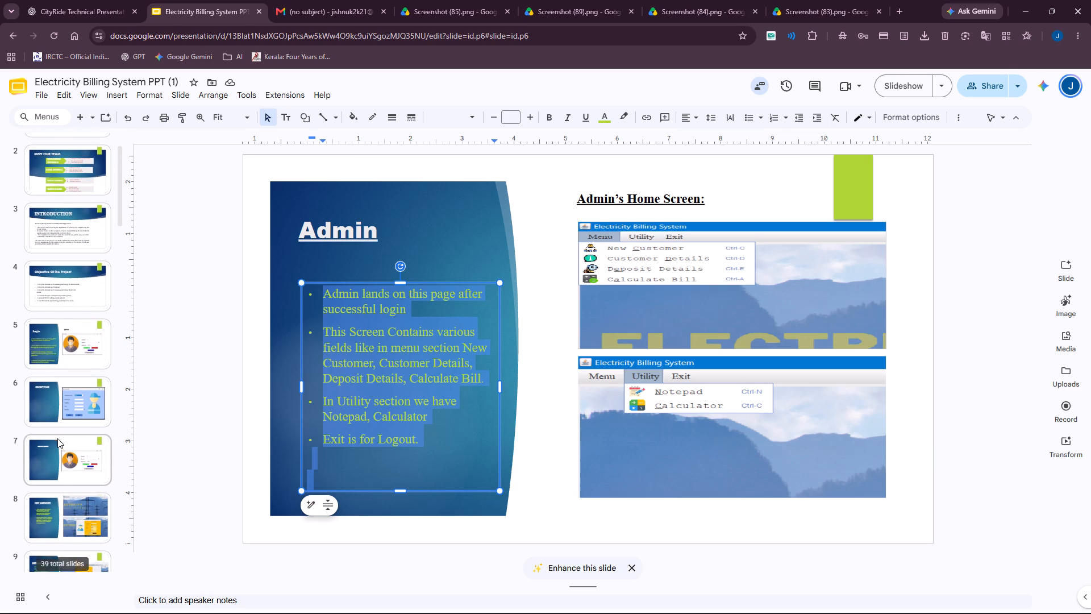
{"action": "scroll", "coordinate": [57, 438], "scroll_direction": "down", "scroll_amount": 1}
{"action": "scroll", "coordinate": [57, 438], "scroll_direction": "up", "scroll_amount": 1}
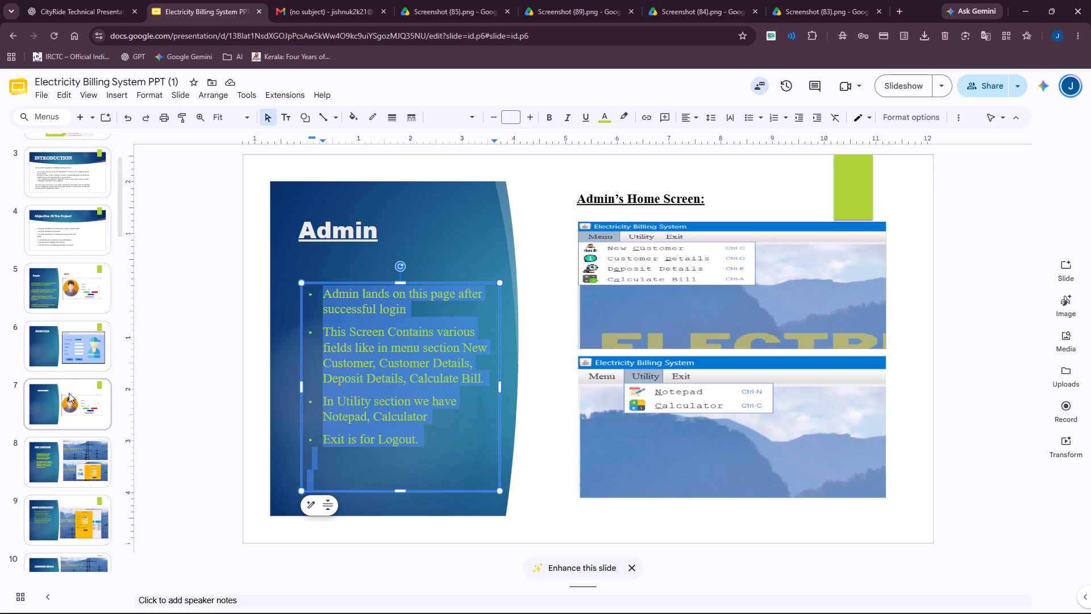
{"action": "left_click", "coordinate": [56, 447]}
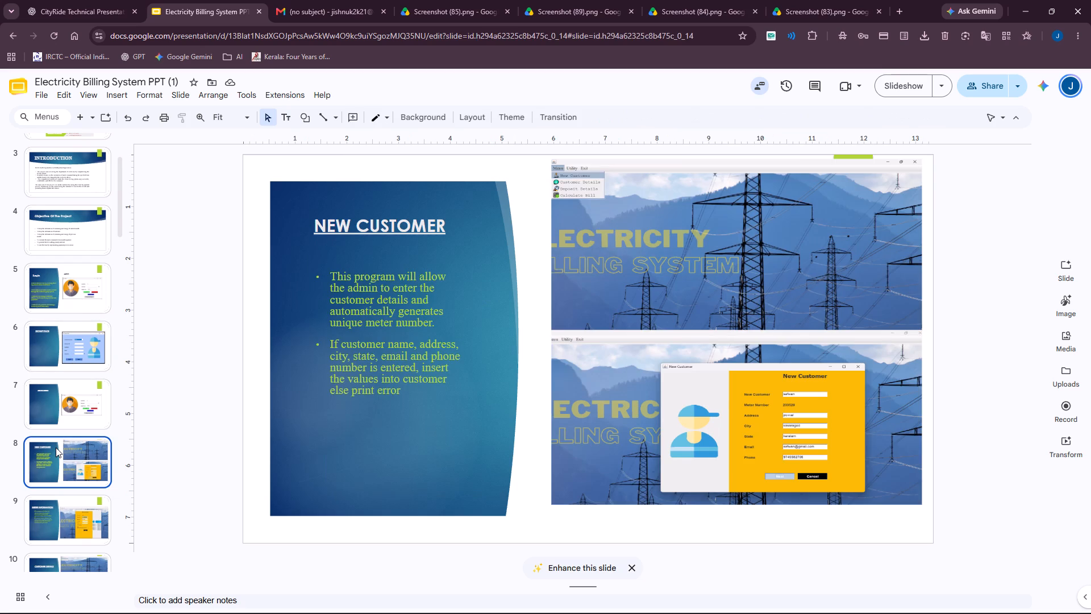
{"action": "left_click", "coordinate": [56, 416]}
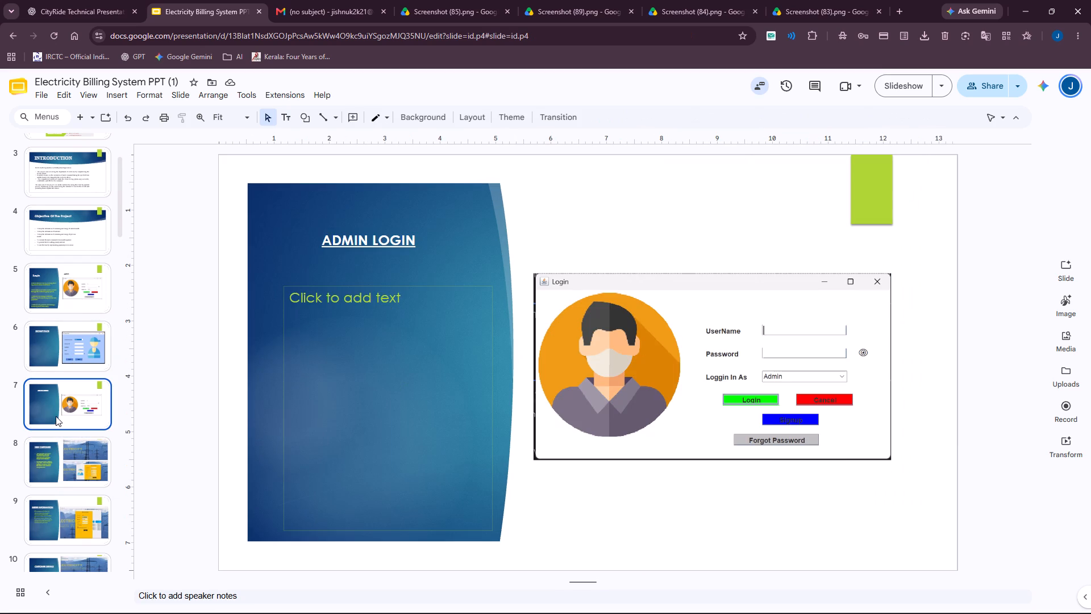
{"action": "left_click", "coordinate": [58, 454]}
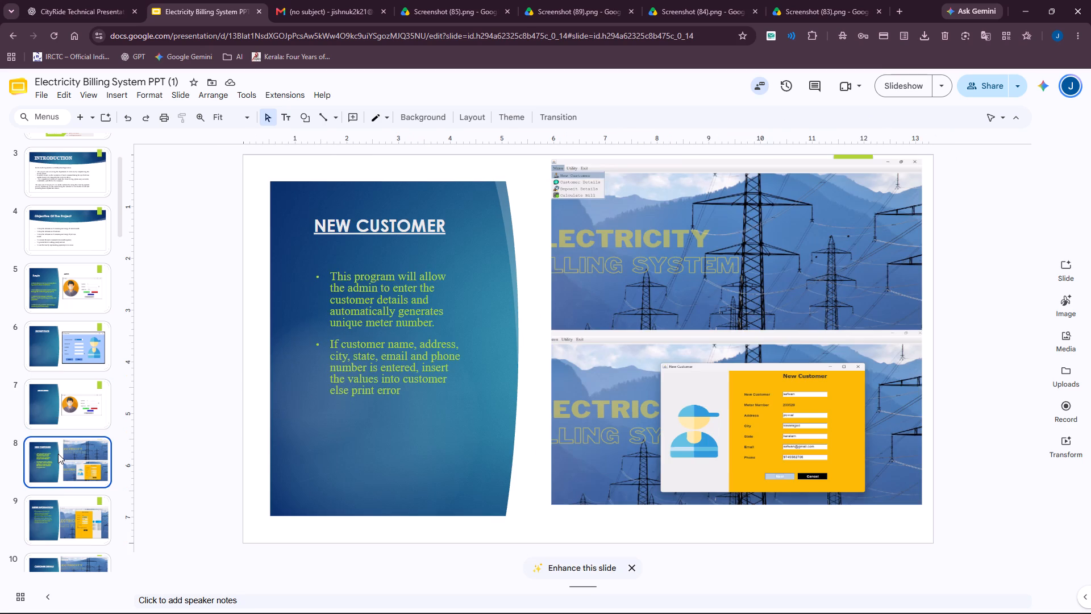
Review the old slides after the Conclusion, 29 to 39, opening Meter Information slide 32 and Deposit Details slide 34.
{"action": "scroll", "coordinate": [58, 454], "scroll_direction": "down", "scroll_amount": 4}
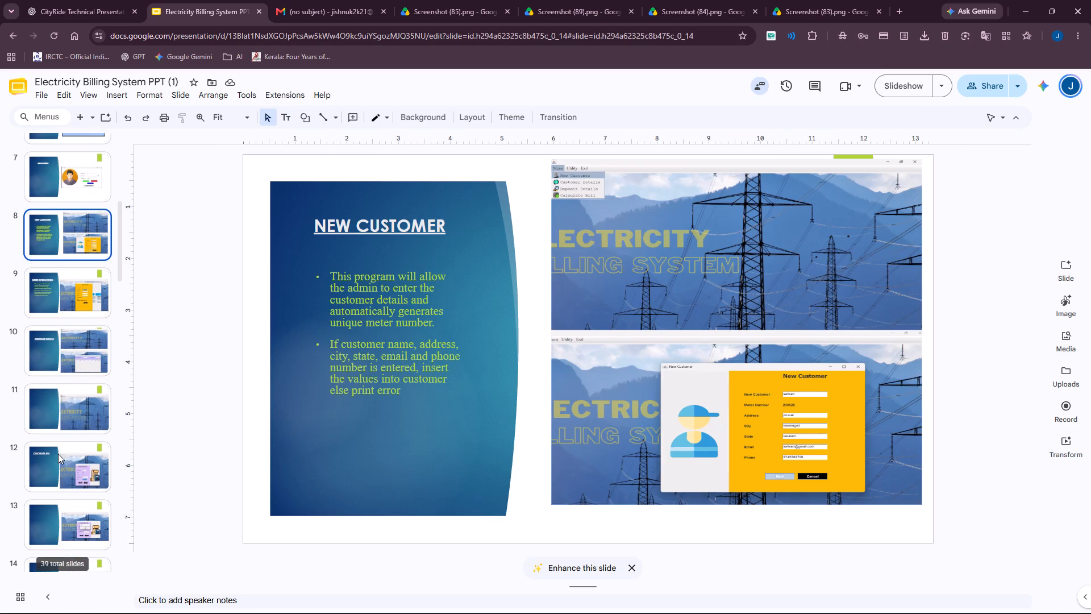
{"action": "scroll", "coordinate": [57, 453], "scroll_direction": "down", "scroll_amount": 13}
{"action": "scroll", "coordinate": [48, 456], "scroll_direction": "up", "scroll_amount": 1}
{"action": "scroll", "coordinate": [48, 456], "scroll_direction": "down", "scroll_amount": 2}
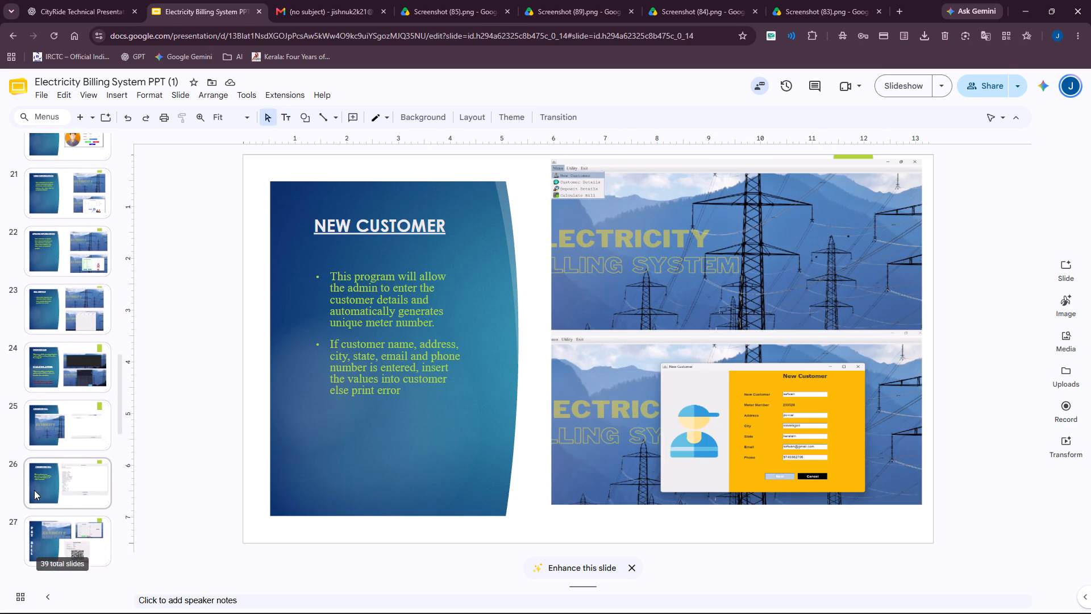
{"action": "scroll", "coordinate": [34, 490], "scroll_direction": "down", "scroll_amount": 5}
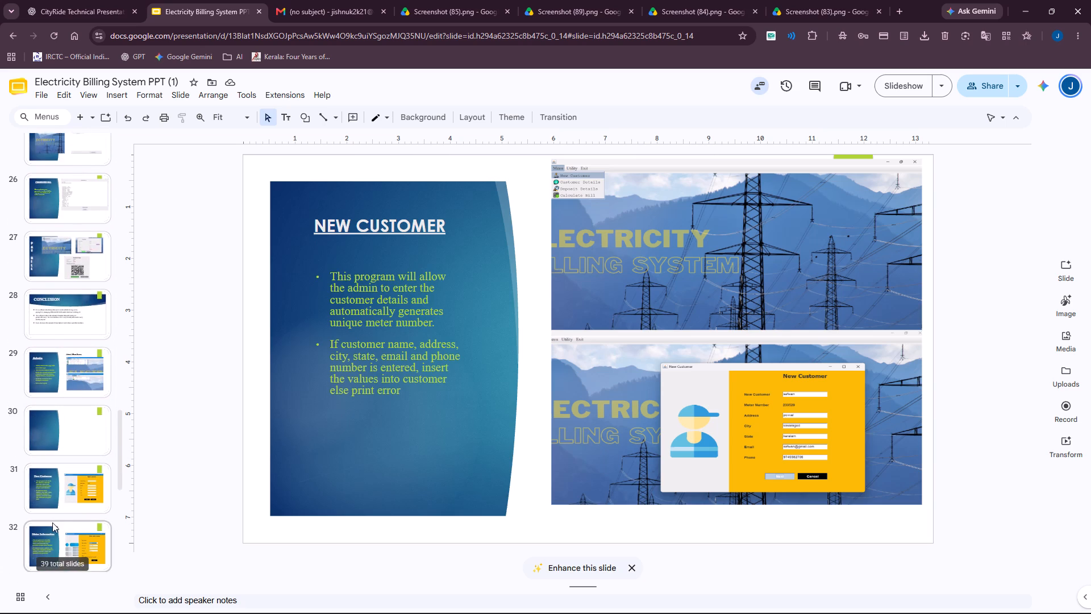
{"action": "left_click", "coordinate": [49, 523]}
{"action": "scroll", "coordinate": [47, 515], "scroll_direction": "down", "scroll_amount": 3}
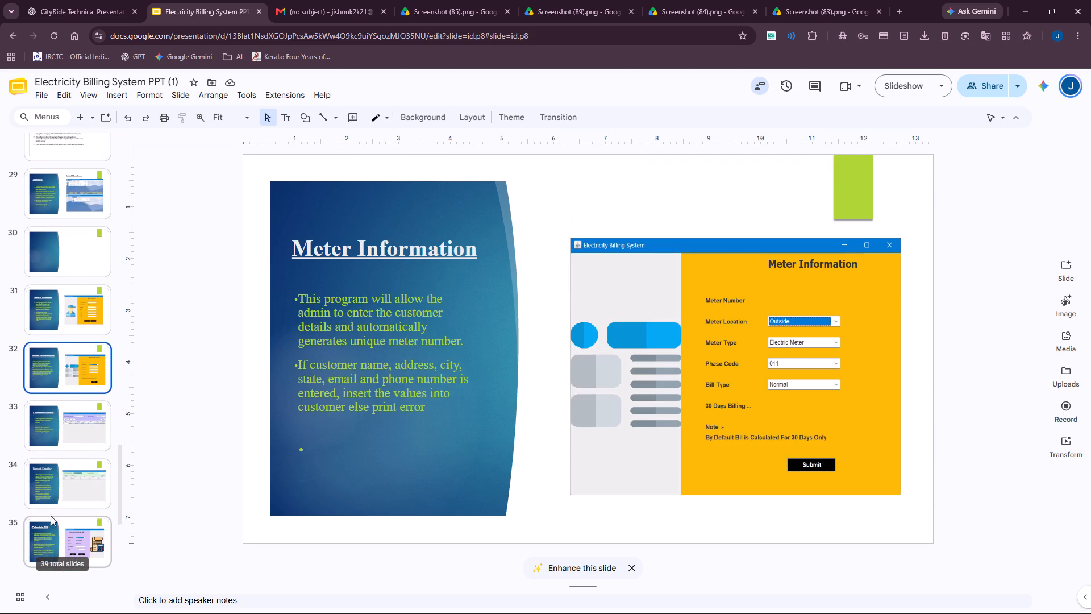
{"action": "left_click", "coordinate": [54, 508]}
{"action": "scroll", "coordinate": [58, 492], "scroll_direction": "down", "scroll_amount": 7}
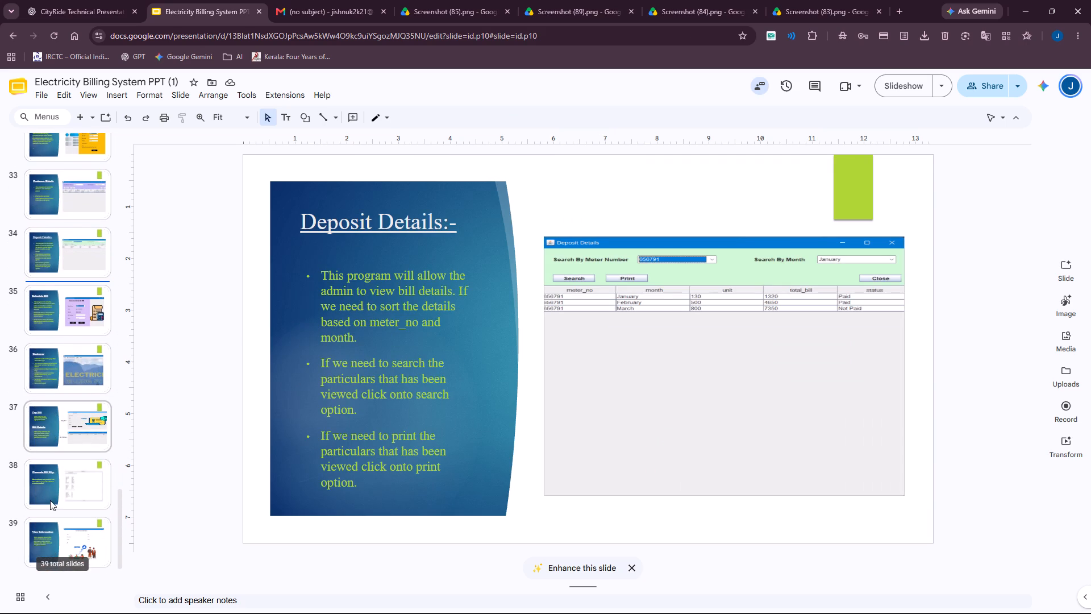
{"action": "scroll", "coordinate": [49, 500], "scroll_direction": "down", "scroll_amount": 8}
{"action": "scroll", "coordinate": [48, 522], "scroll_direction": "up", "scroll_amount": 2}
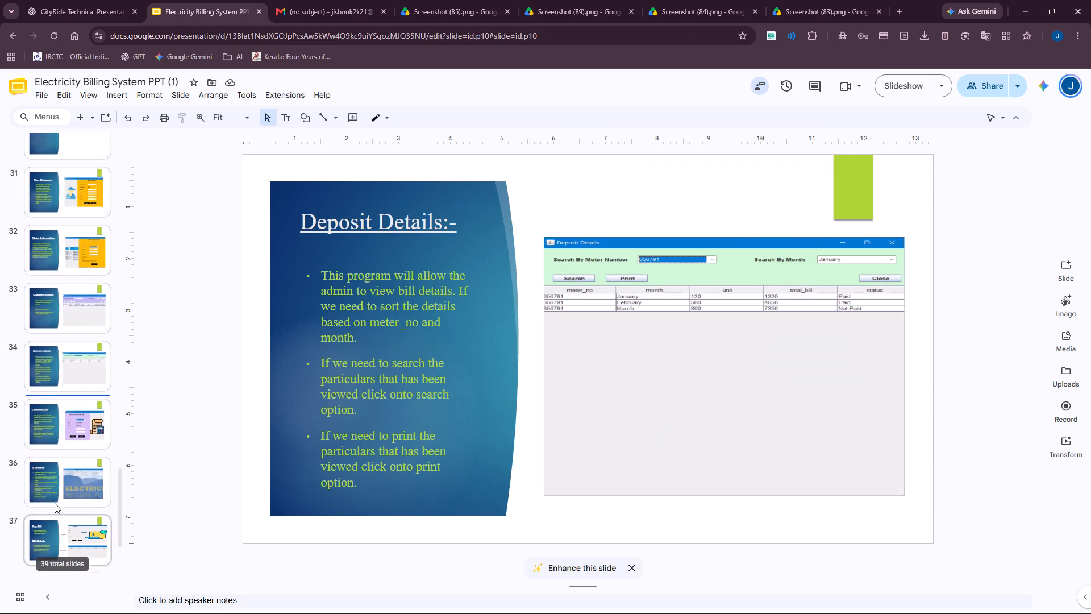
{"action": "scroll", "coordinate": [83, 248], "scroll_direction": "up", "scroll_amount": 1}
{"action": "scroll", "coordinate": [83, 248], "scroll_direction": "down", "scroll_amount": 9}
{"action": "scroll", "coordinate": [83, 234], "scroll_direction": "up", "scroll_amount": 5}
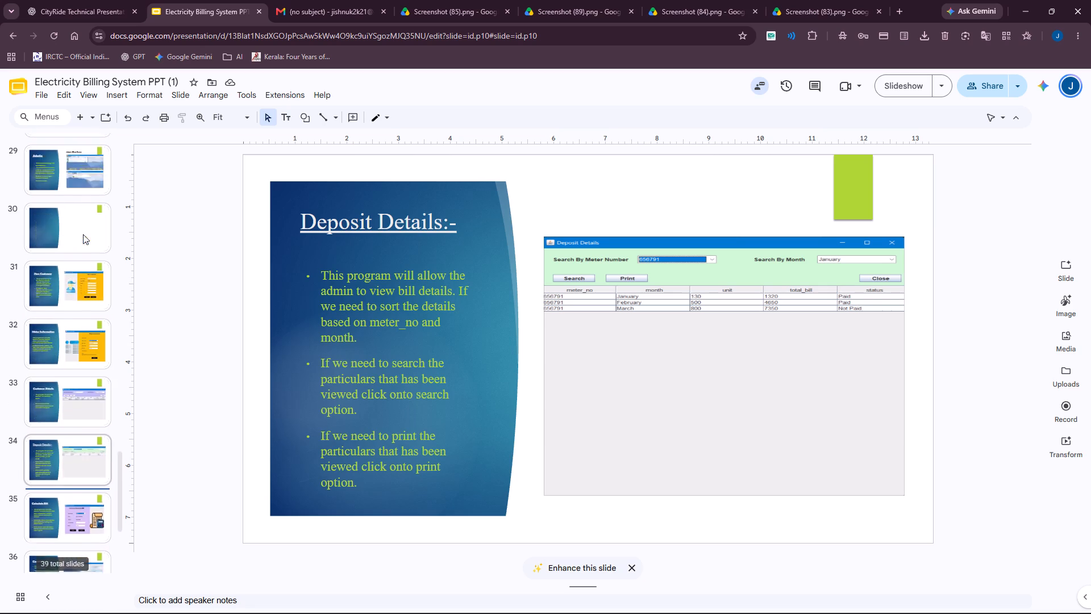
Move the Admin slide from after the Conclusion to directly after the ADMIN LOGIN slide, as slide 8.
{"action": "left_click", "coordinate": [78, 242]}
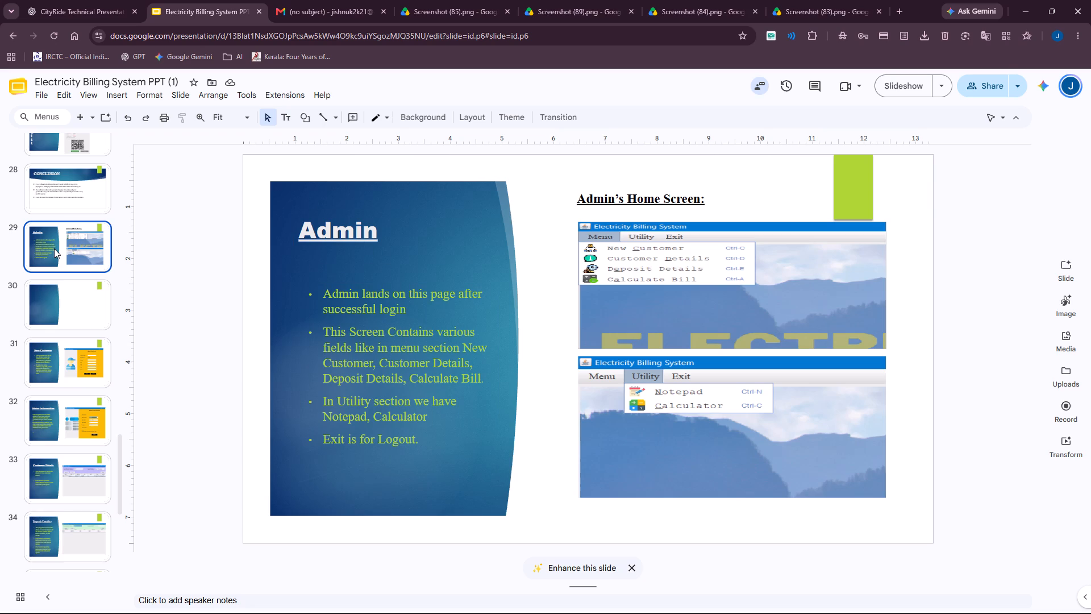
{"action": "left_click_drag", "start_coordinate": [60, 262], "coordinate": [60, 261]}
{"action": "left_click_drag", "start_coordinate": [60, 261], "coordinate": [69, 125]}
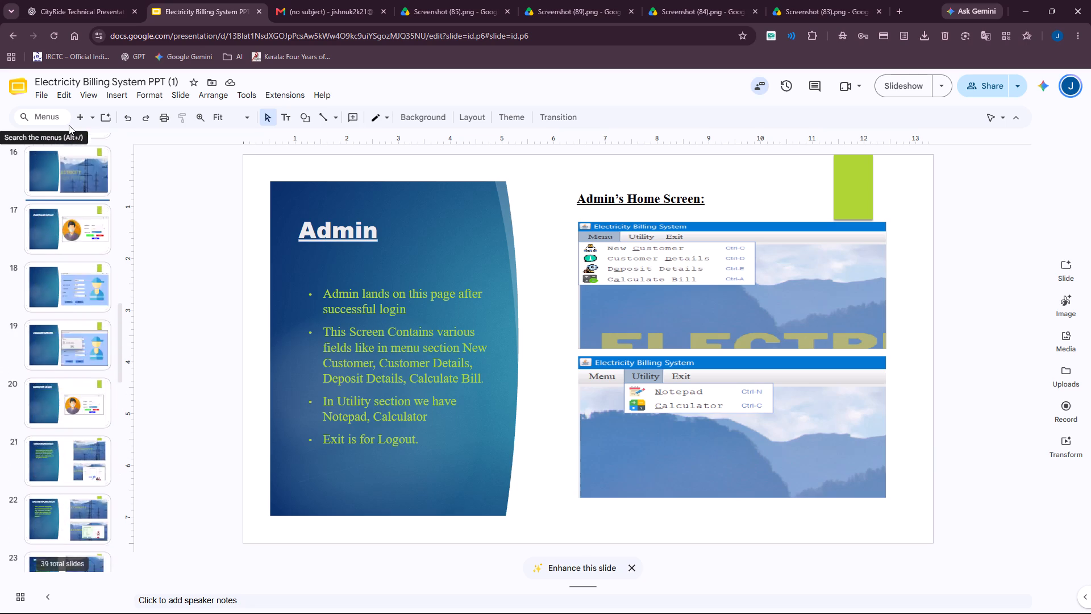
{"action": "left_click_drag", "start_coordinate": [69, 125], "coordinate": [66, 147]}
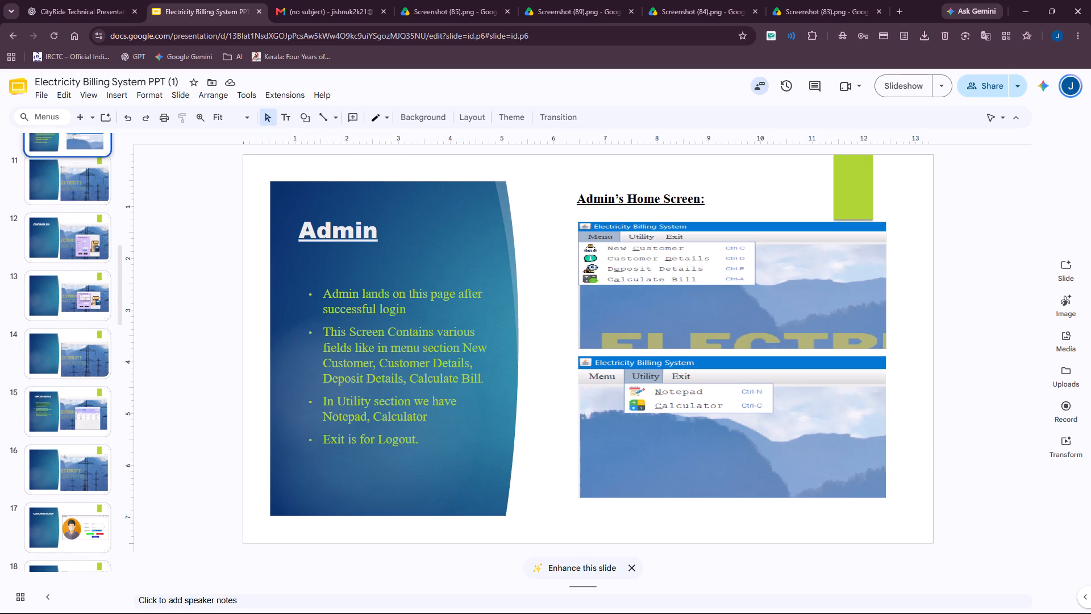
{"action": "left_click_drag", "start_coordinate": [66, 147], "coordinate": [62, 186]}
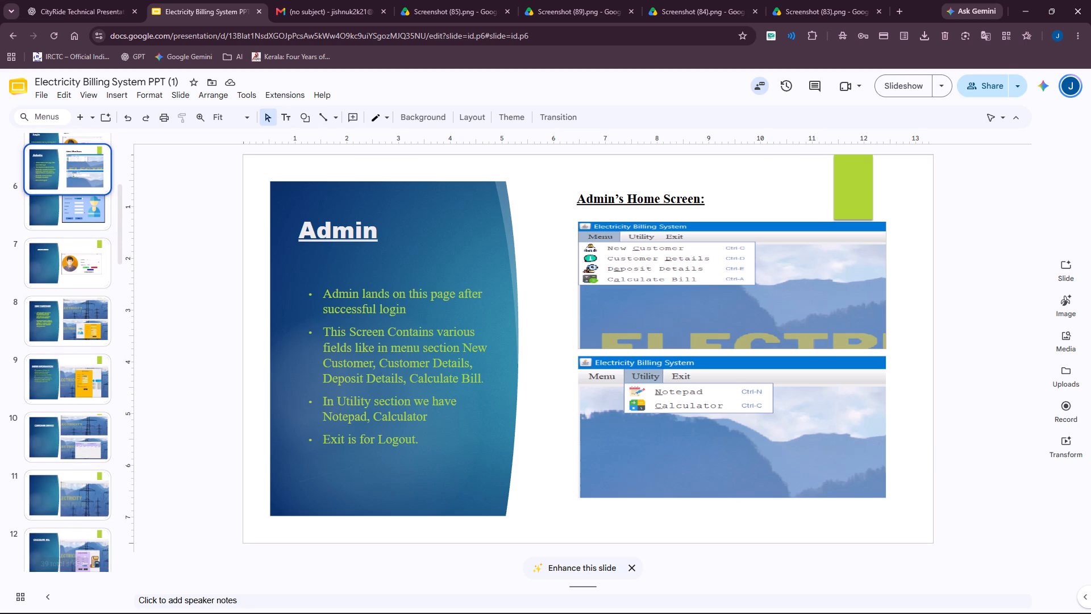
{"action": "left_click_drag", "start_coordinate": [62, 186], "coordinate": [86, 148]}
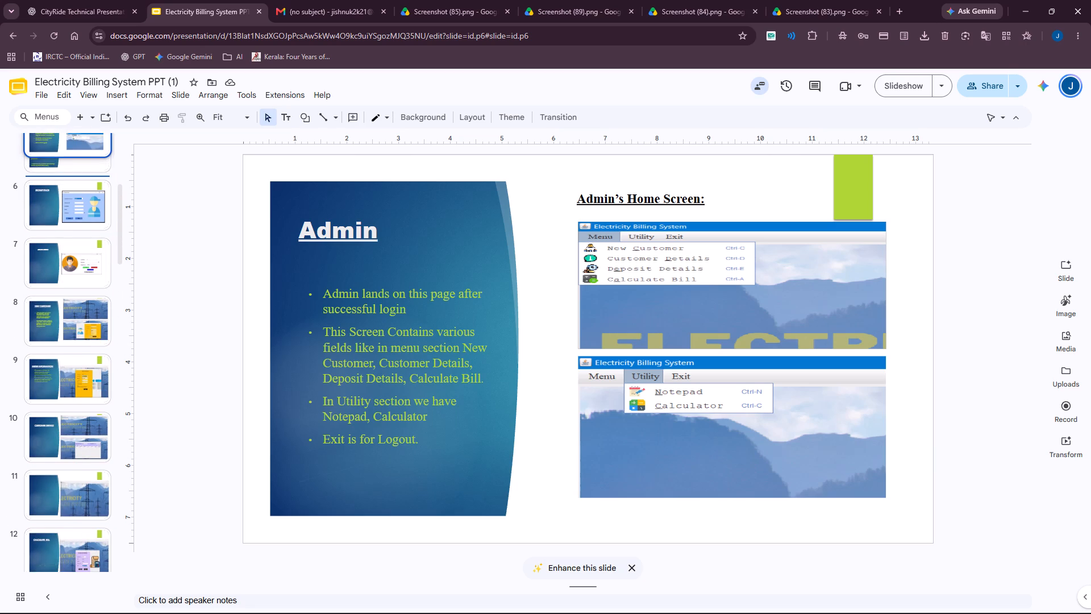
{"action": "left_click_drag", "start_coordinate": [86, 148], "coordinate": [86, 173]}
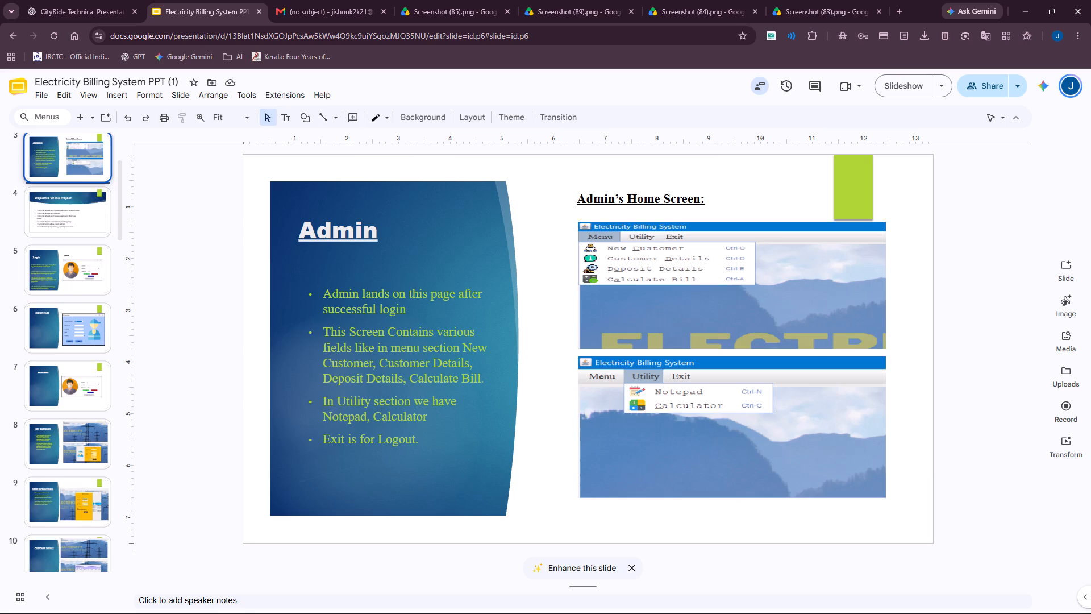
{"action": "left_click_drag", "start_coordinate": [86, 173], "coordinate": [70, 371]}
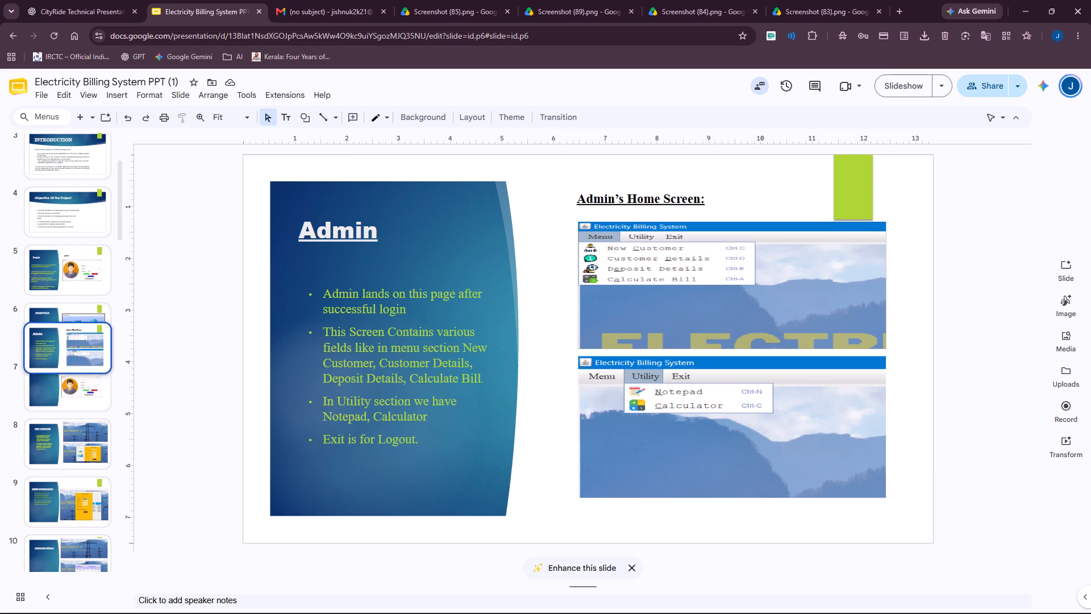
{"action": "left_click_drag", "start_coordinate": [70, 371], "coordinate": [61, 406]}
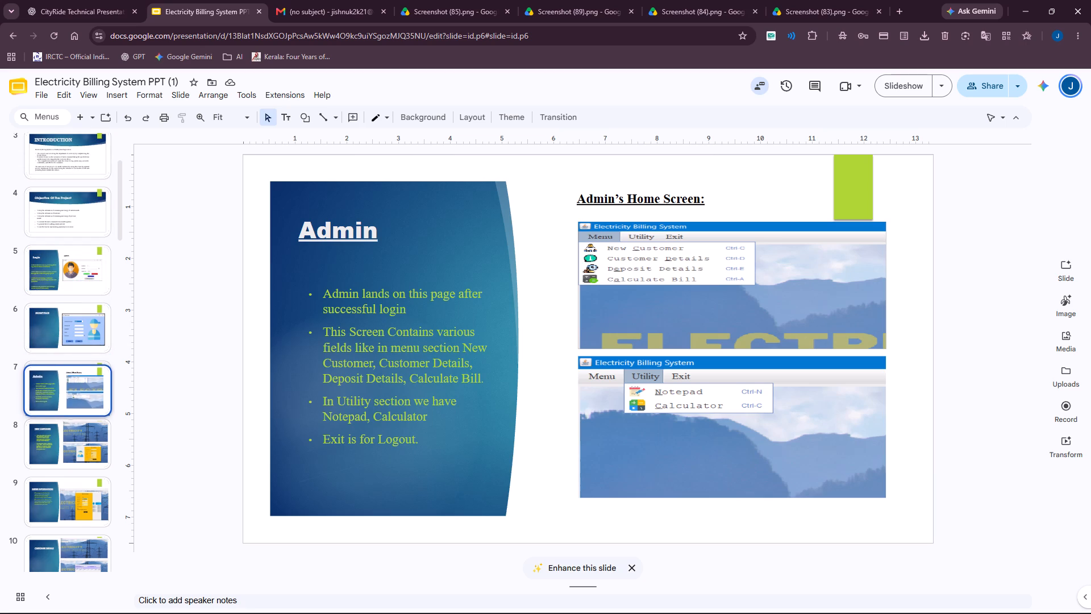
{"action": "left_click_drag", "start_coordinate": [61, 406], "coordinate": [61, 405]}
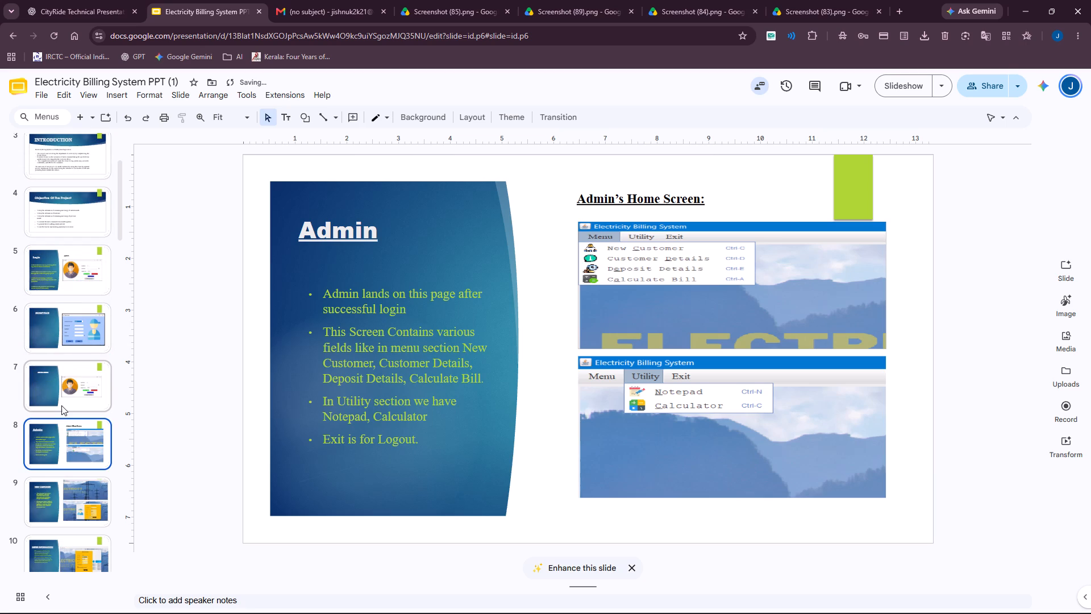
Check the moved Admin slide against its neighbours and review slides 7 to 13 for missing titles and descriptions.
{"action": "left_click", "coordinate": [76, 384]}
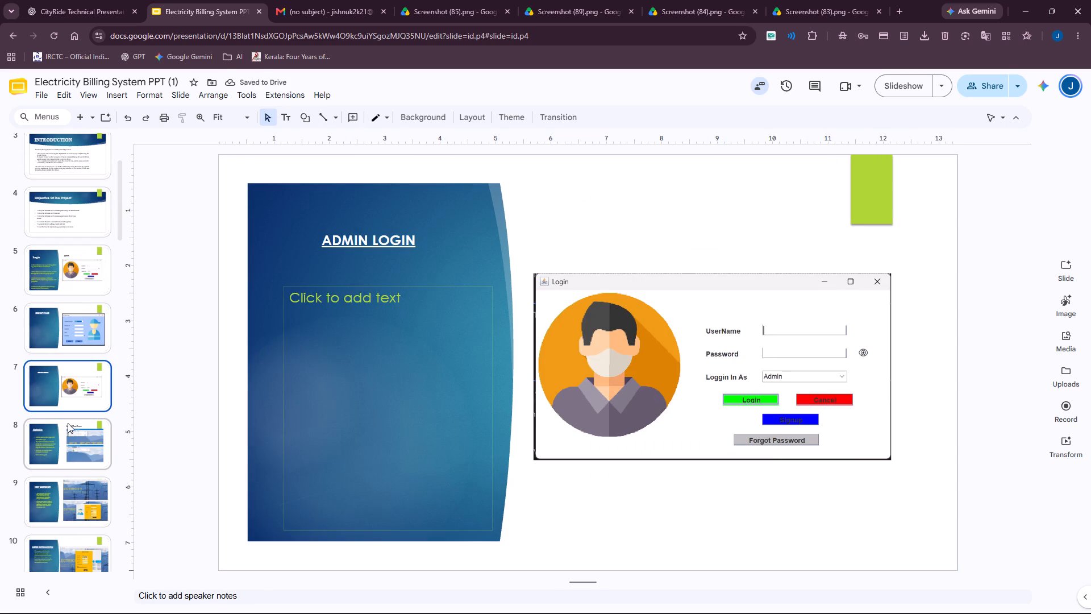
{"action": "left_click", "coordinate": [53, 446]}
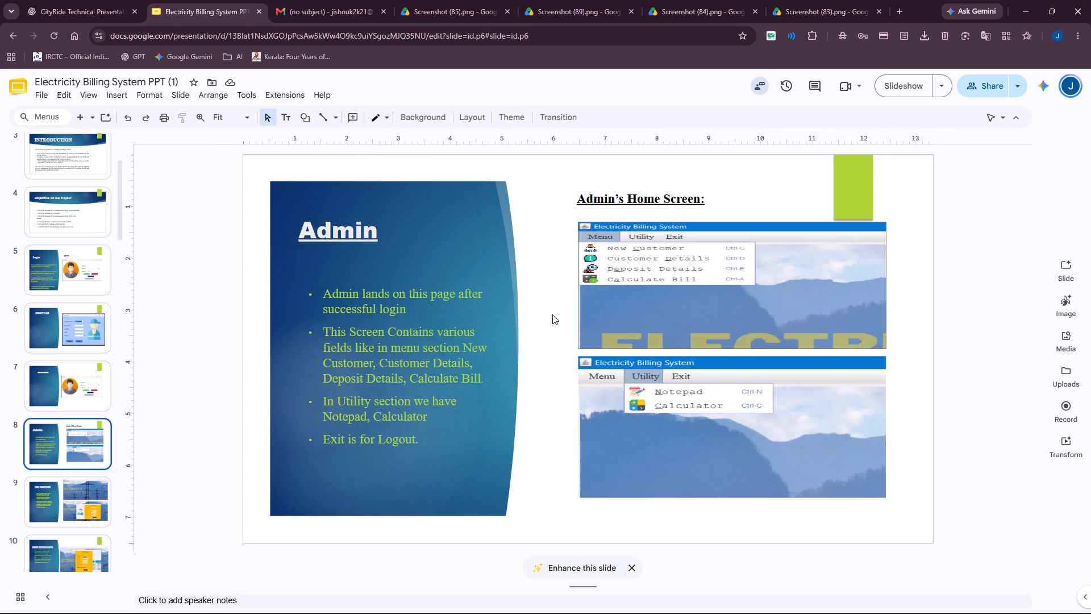
{"action": "left_click", "coordinate": [97, 487]}
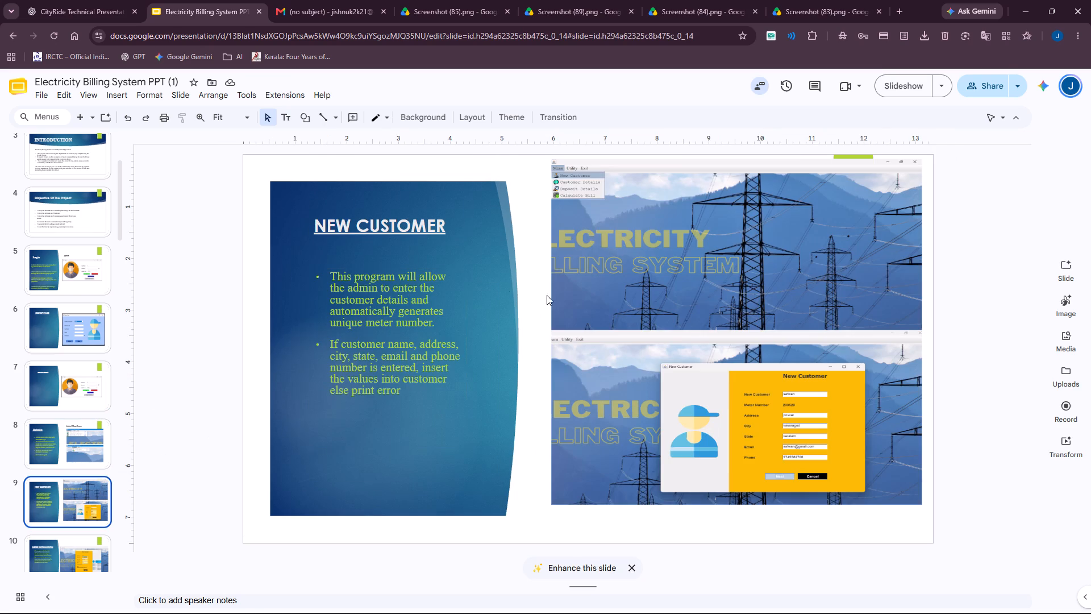
{"action": "left_click", "coordinate": [81, 429]}
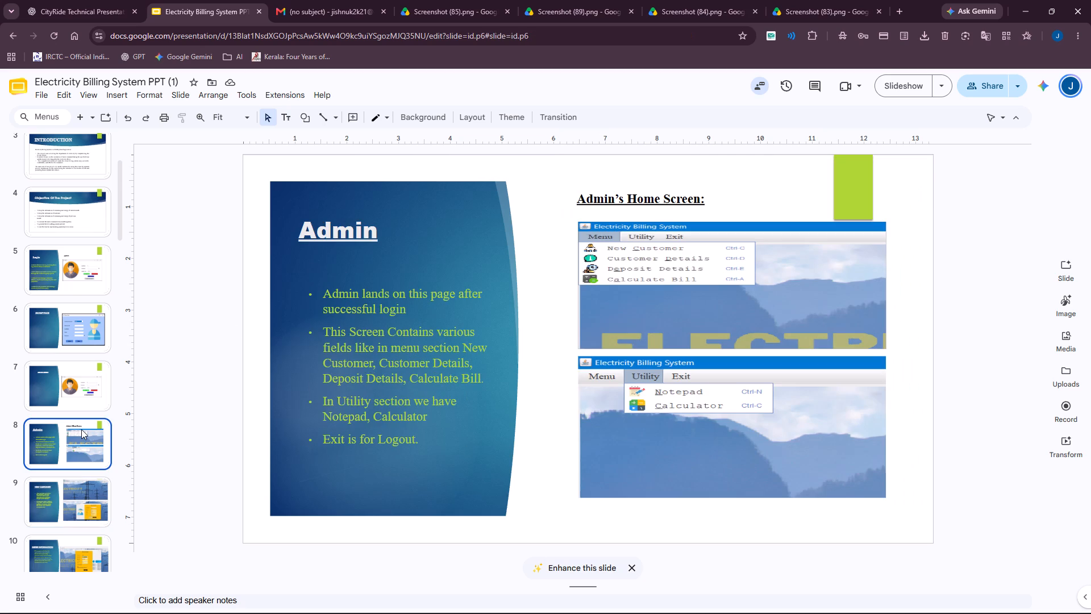
{"action": "left_click", "coordinate": [53, 489]}
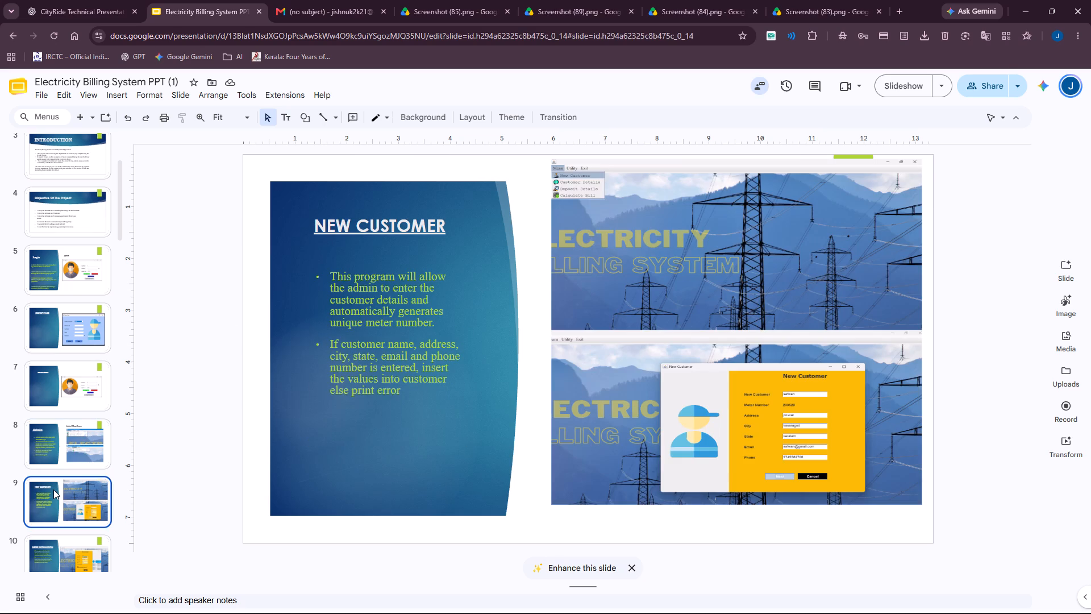
{"action": "scroll", "coordinate": [53, 489], "scroll_direction": "down", "scroll_amount": 1}
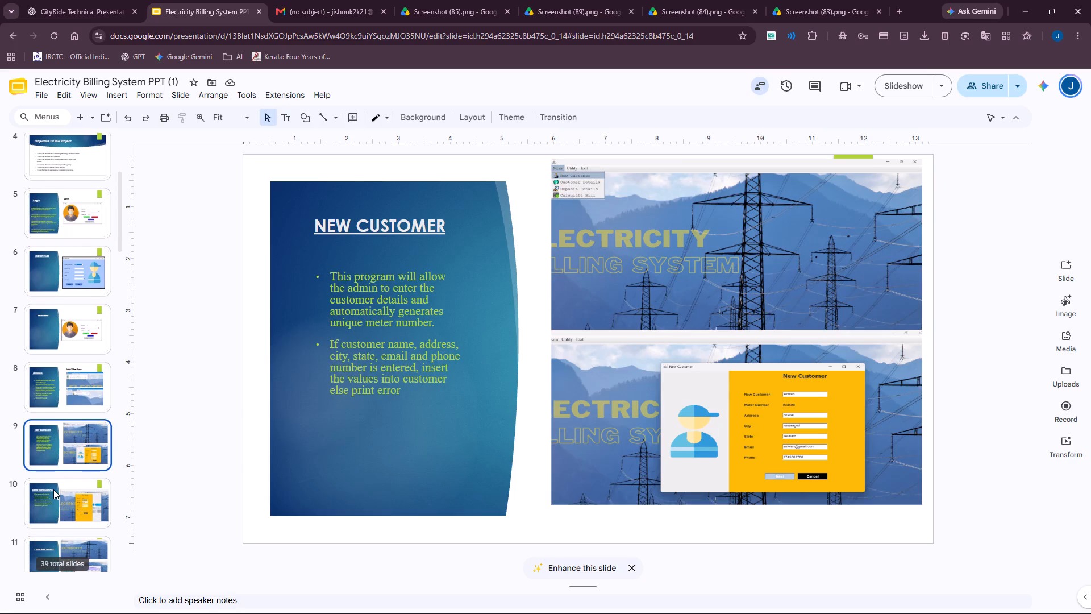
{"action": "left_click", "coordinate": [53, 489]}
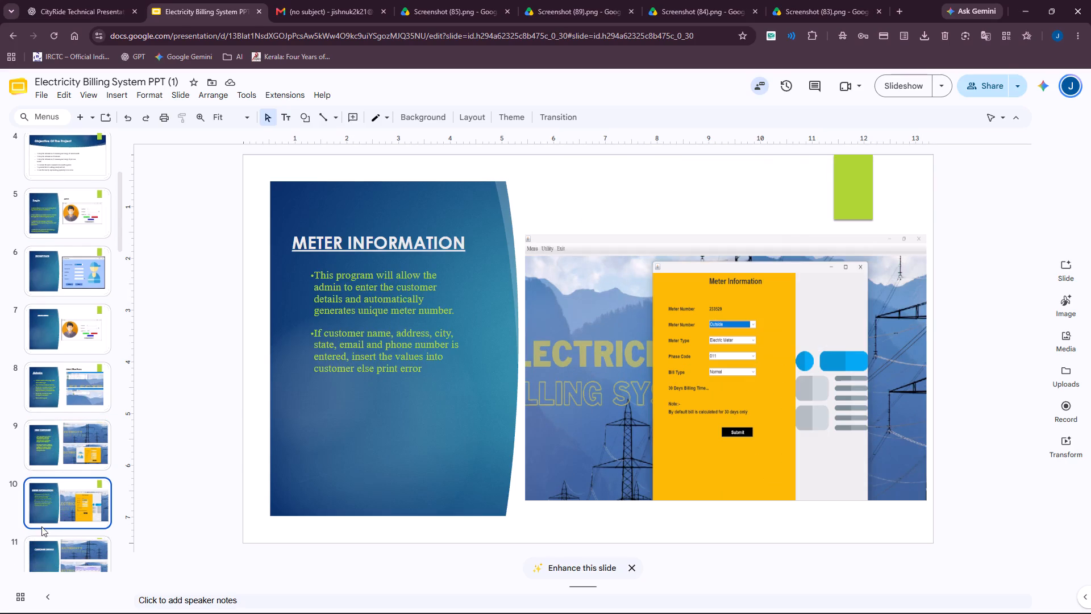
{"action": "left_click", "coordinate": [39, 540]}
{"action": "scroll", "coordinate": [39, 540], "scroll_direction": "down", "scroll_amount": 5}
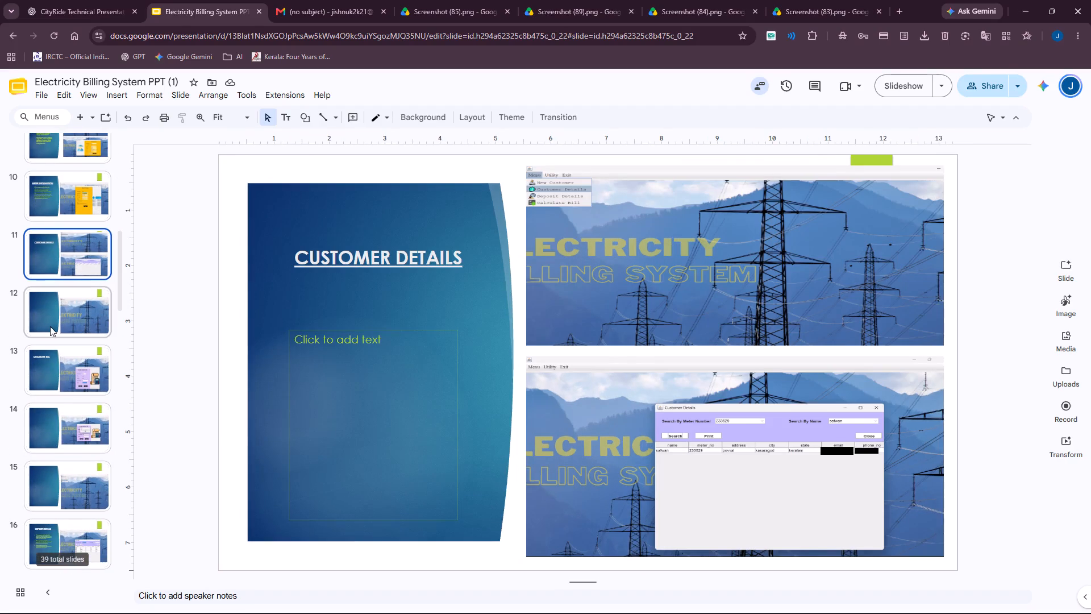
{"action": "left_click", "coordinate": [50, 326]}
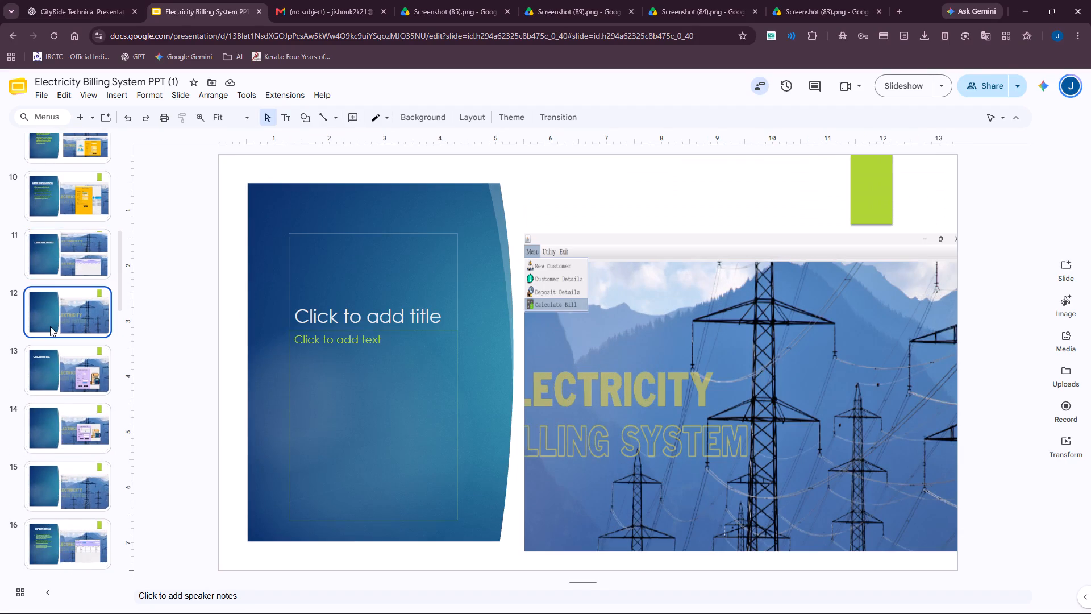
{"action": "left_click", "coordinate": [73, 377]}
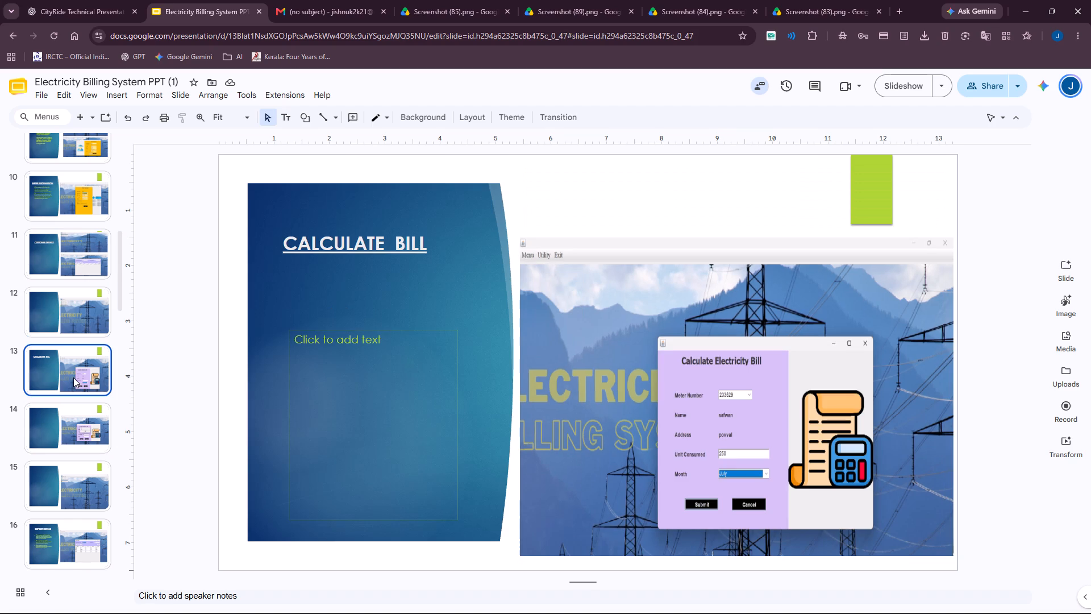
{"action": "scroll", "coordinate": [73, 377], "scroll_direction": "down", "scroll_amount": 2}
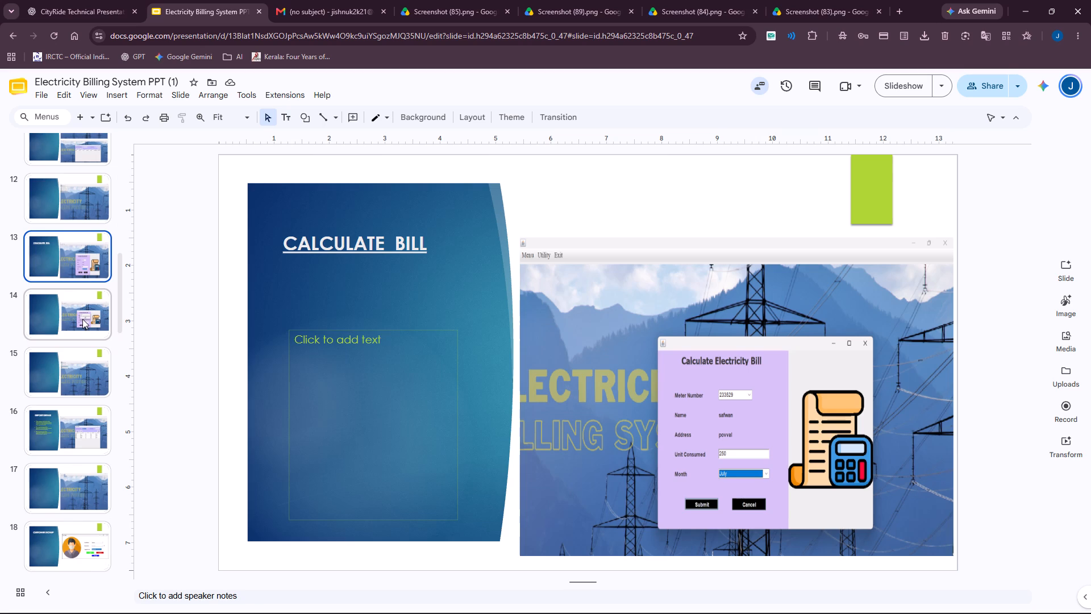
Nudge the Calculate Electricity Bill screenshot slightly upward on slide 13.
{"action": "left_click", "coordinate": [673, 463]}
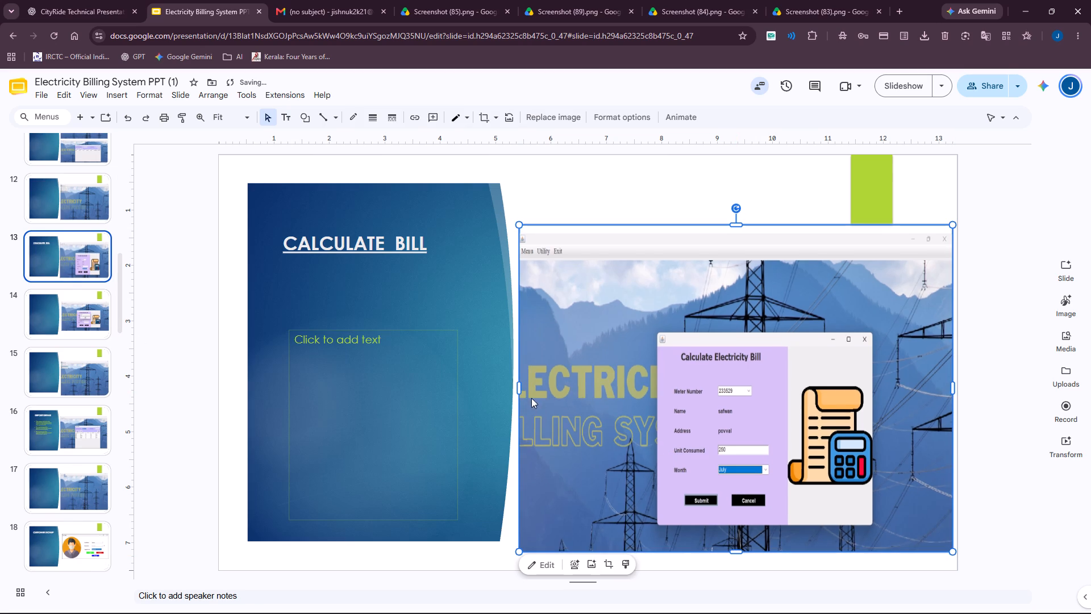
{"action": "left_click", "coordinate": [459, 394]}
{"action": "left_click", "coordinate": [170, 297]}
Shift the Deposit Details menu screenshot on slide 15 slightly to the left, towards the blue text area.
{"action": "left_click", "coordinate": [89, 326]}
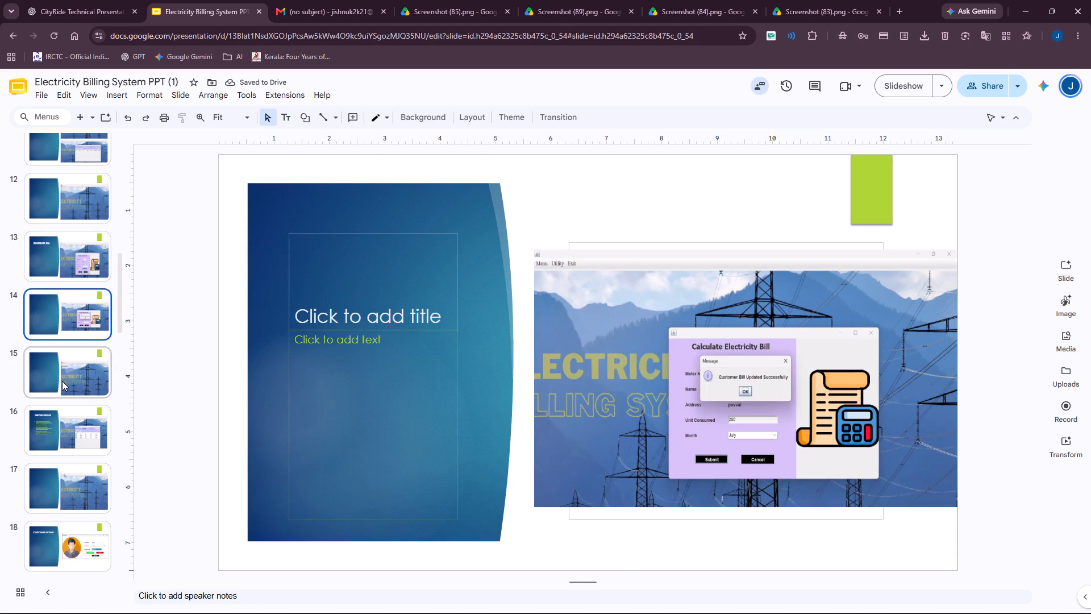
{"action": "left_click", "coordinate": [49, 383]}
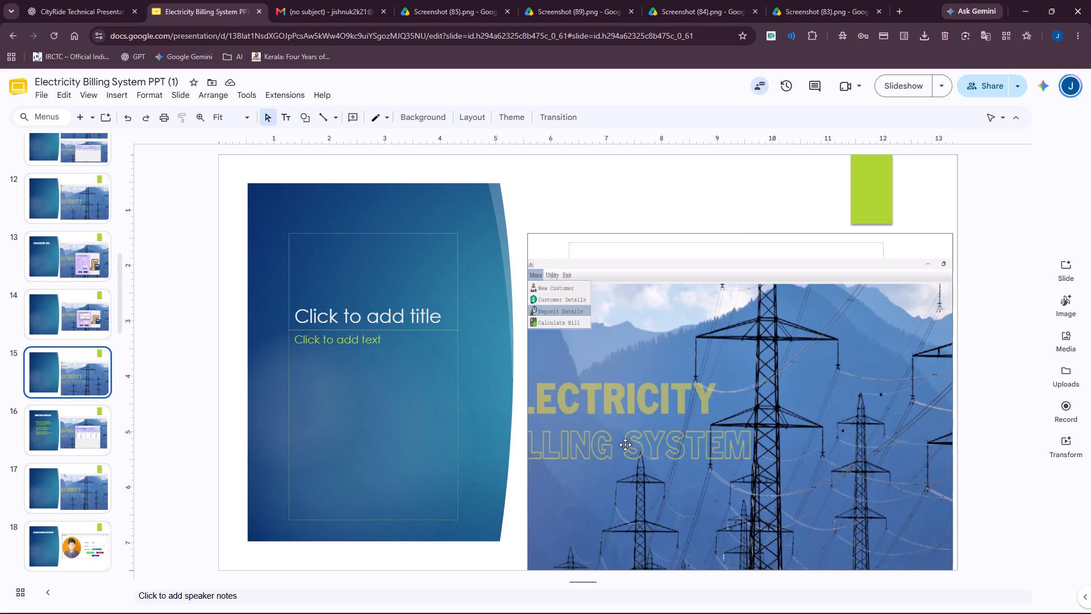
{"action": "left_click_drag", "start_coordinate": [625, 445], "coordinate": [613, 444]}
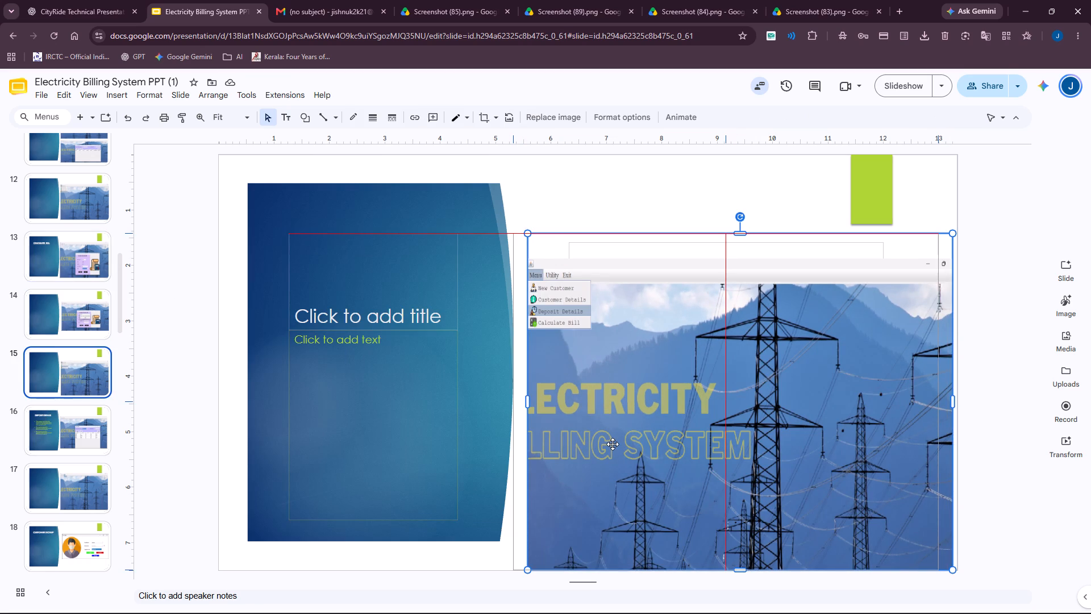
{"action": "left_click_drag", "start_coordinate": [613, 444], "coordinate": [617, 446]}
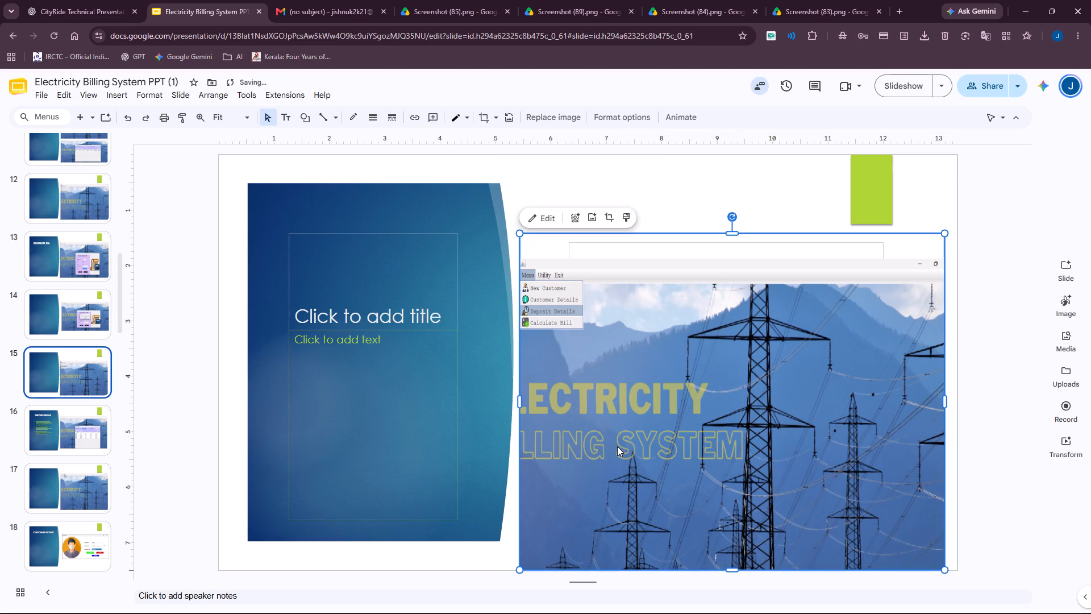
Review slides 16 to 19, from DEPOSIT DETAILS to the customer Signup Page, for missing titles and descriptions.
{"action": "left_click", "coordinate": [85, 416]}
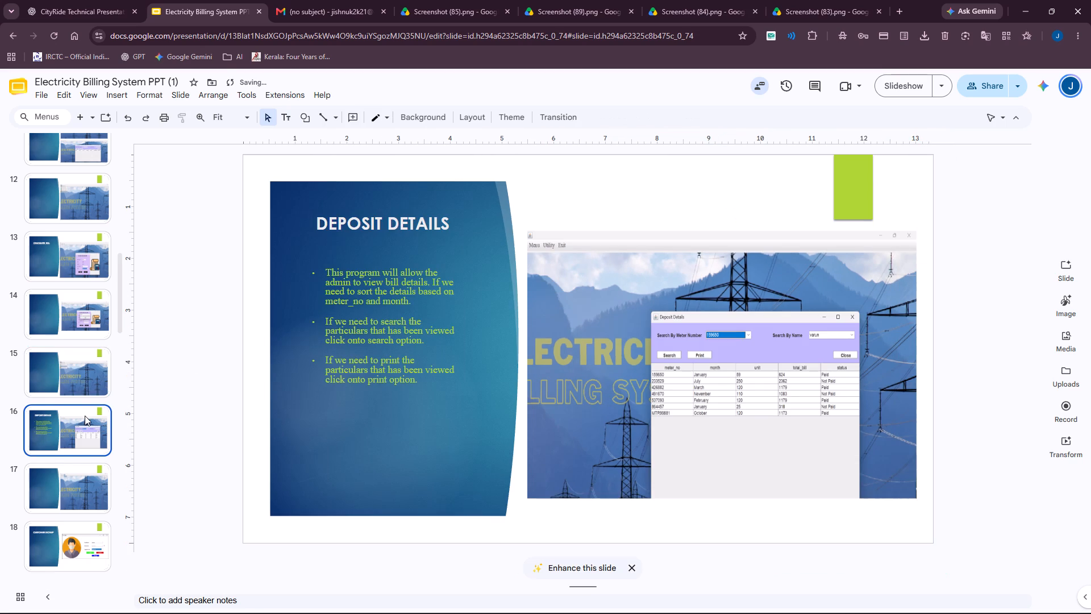
{"action": "scroll", "coordinate": [85, 416], "scroll_direction": "down", "scroll_amount": 2}
{"action": "left_click", "coordinate": [82, 382]}
{"action": "scroll", "coordinate": [82, 382], "scroll_direction": "down", "scroll_amount": 3}
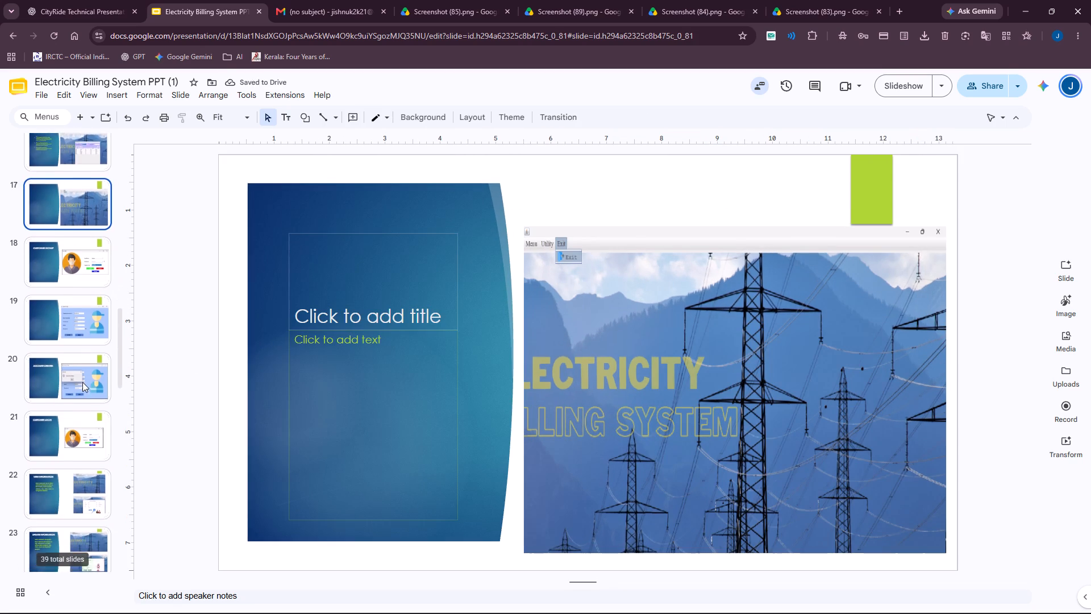
{"action": "scroll", "coordinate": [82, 382], "scroll_direction": "down", "scroll_amount": 1}
{"action": "left_click", "coordinate": [81, 381]}
{"action": "left_click", "coordinate": [89, 291]}
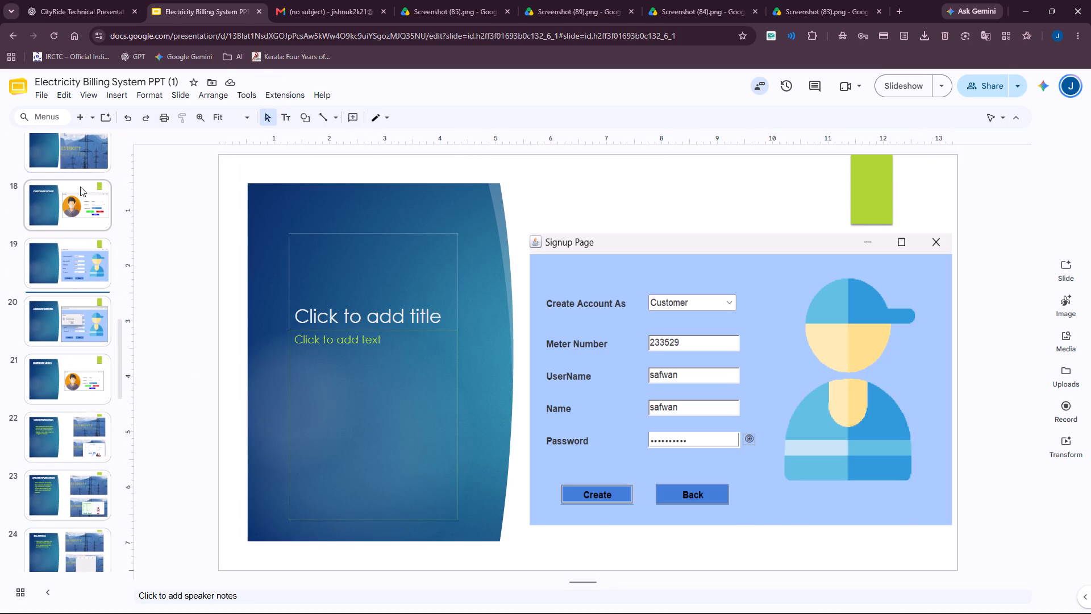
{"action": "left_click", "coordinate": [73, 210]}
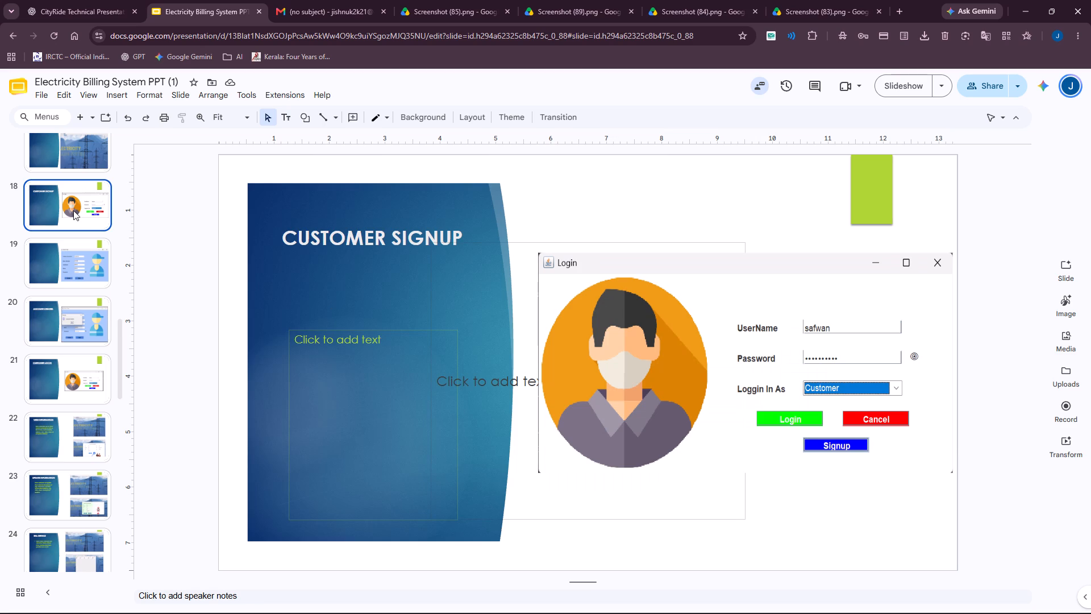
{"action": "left_click", "coordinate": [71, 282]}
Skim the sequence from the customer signup slides to the old slides after the Conclusion, comparing their content.
{"action": "scroll", "coordinate": [27, 399], "scroll_direction": "down", "scroll_amount": 10}
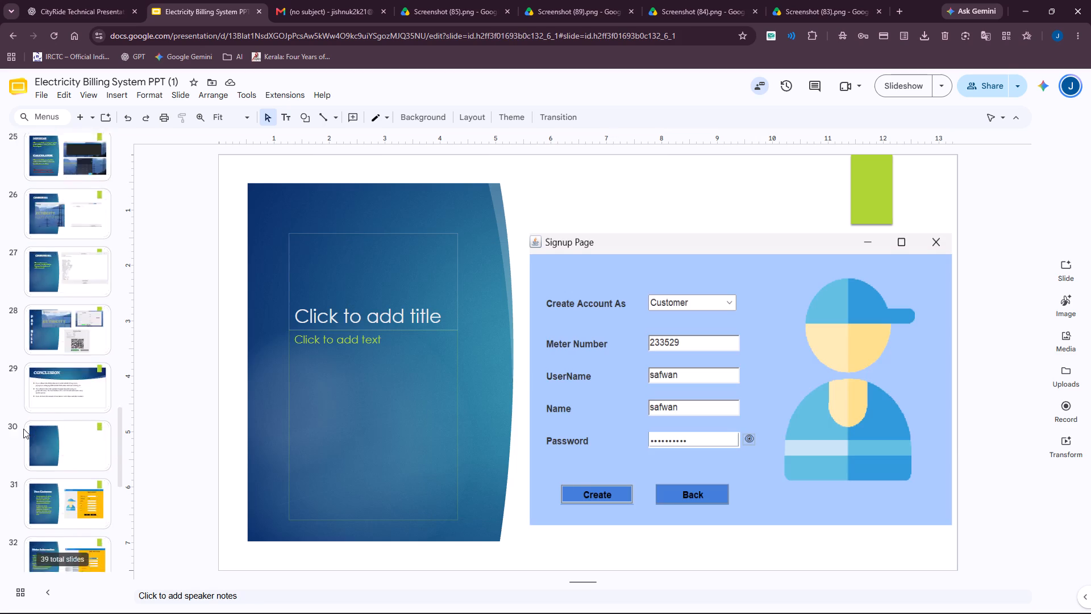
{"action": "scroll", "coordinate": [23, 429], "scroll_direction": "down", "scroll_amount": 5}
{"action": "left_click", "coordinate": [44, 439]}
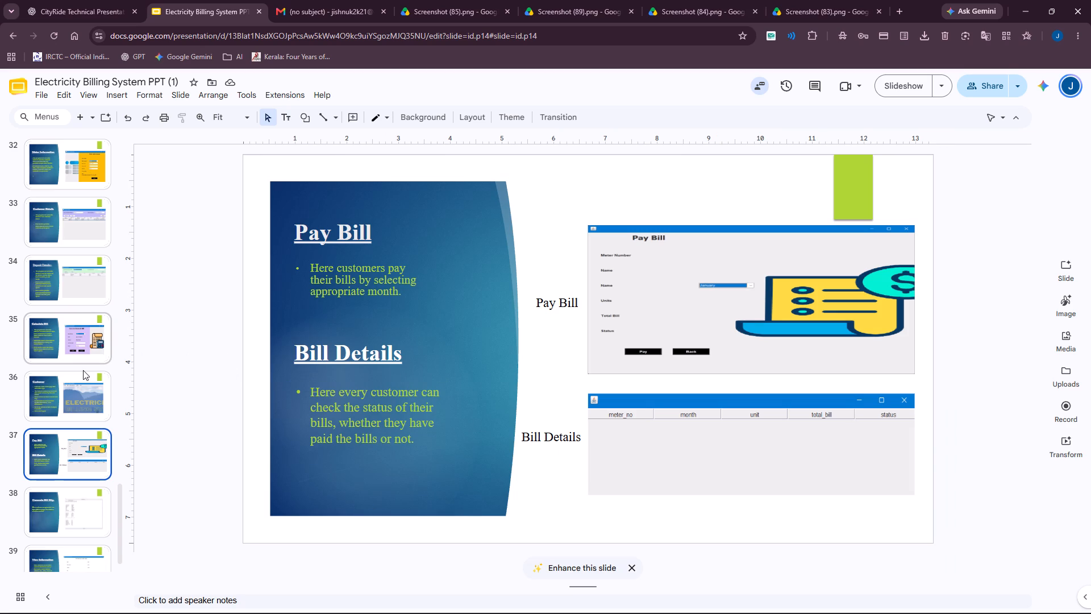
{"action": "scroll", "coordinate": [83, 370], "scroll_direction": "up", "scroll_amount": 20}
{"action": "scroll", "coordinate": [83, 370], "scroll_direction": "up", "scroll_amount": 5}
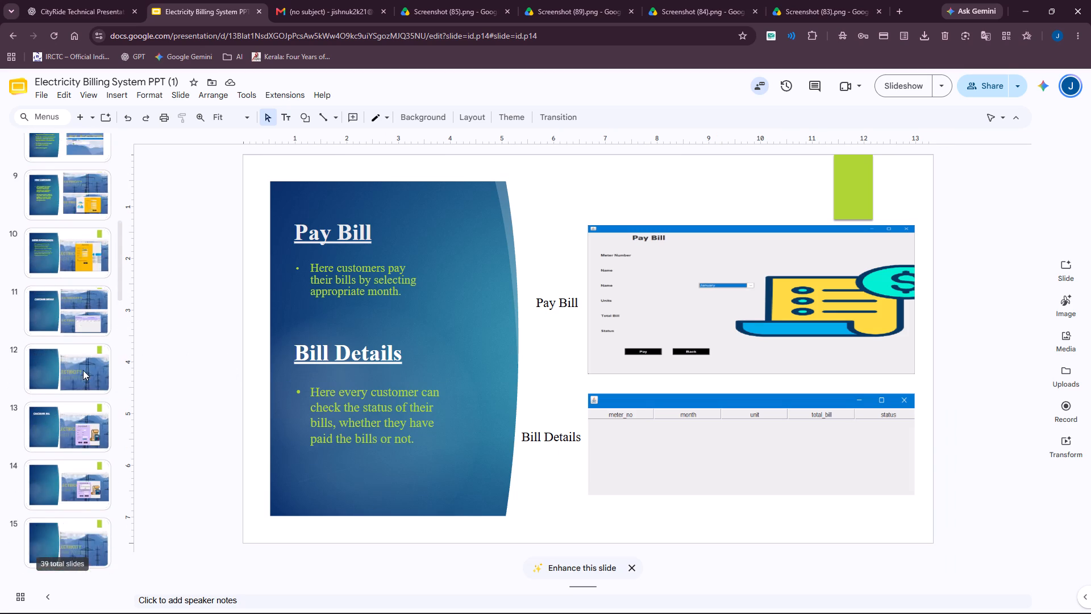
{"action": "scroll", "coordinate": [83, 370], "scroll_direction": "up", "scroll_amount": 13}
{"action": "scroll", "coordinate": [80, 472], "scroll_direction": "down", "scroll_amount": 13}
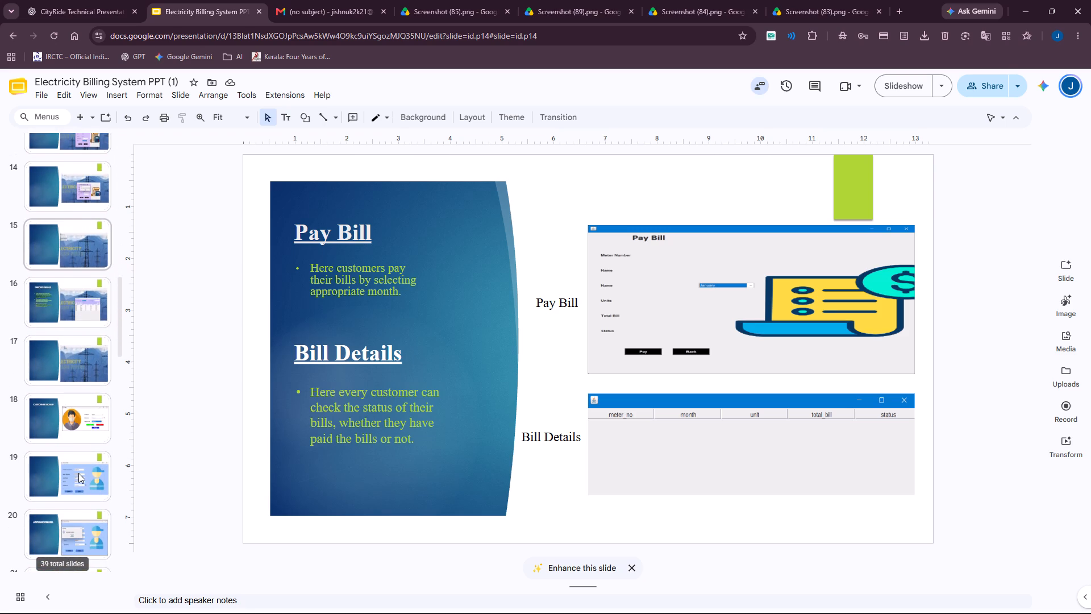
{"action": "scroll", "coordinate": [78, 473], "scroll_direction": "down", "scroll_amount": 2}
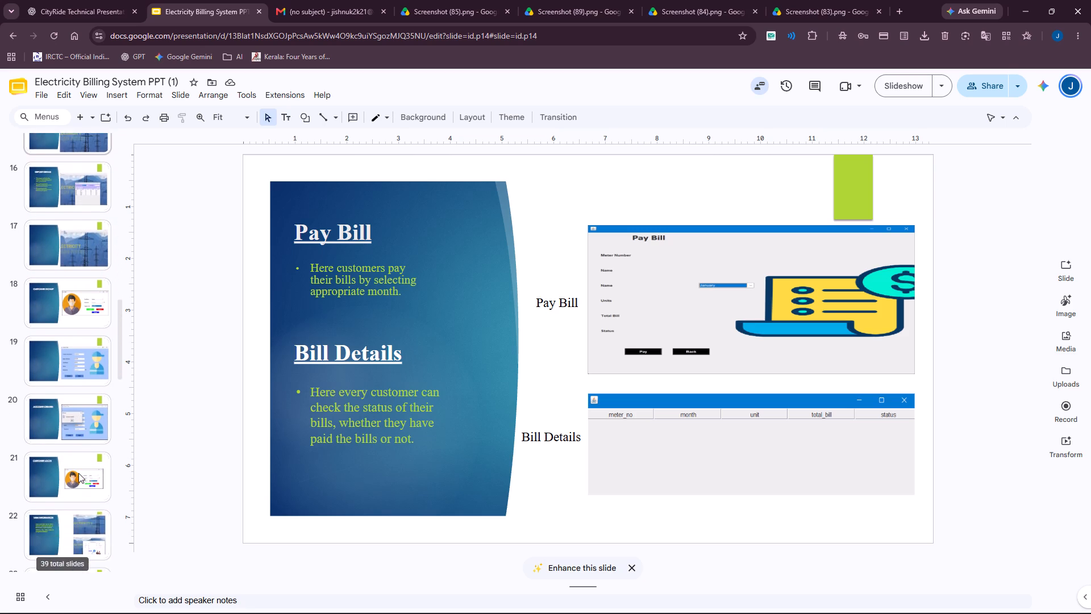
{"action": "scroll", "coordinate": [78, 473], "scroll_direction": "down", "scroll_amount": 5}
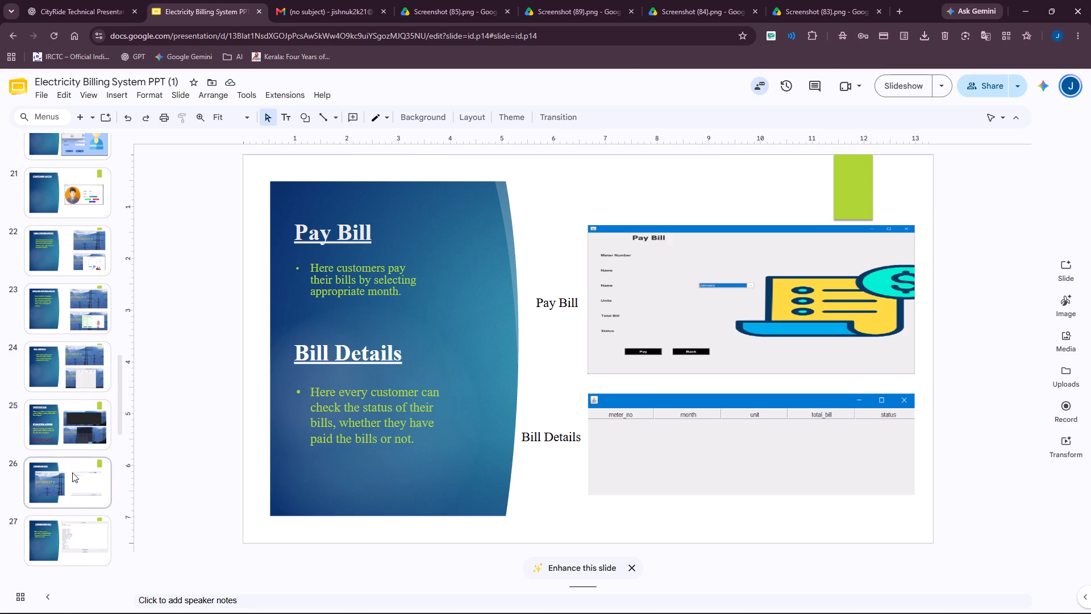
{"action": "scroll", "coordinate": [54, 478], "scroll_direction": "down", "scroll_amount": 1}
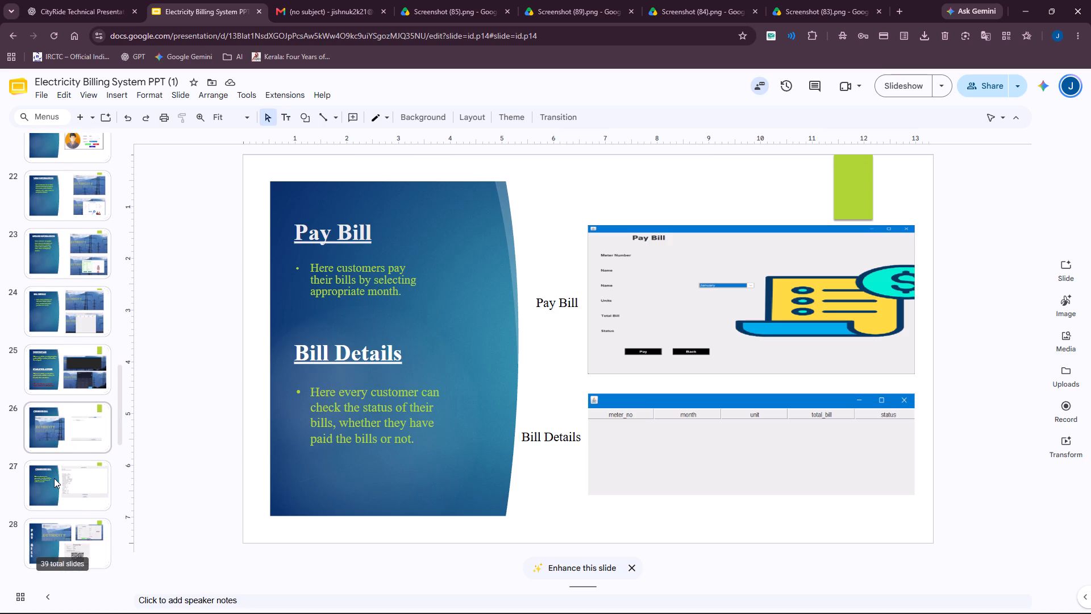
{"action": "scroll", "coordinate": [54, 478], "scroll_direction": "down", "scroll_amount": 1}
Review the Bill Details, Generate Bill, Generated Bill, Pay Bill and Conclusion slides for titles and descriptions.
{"action": "left_click", "coordinate": [54, 478]}
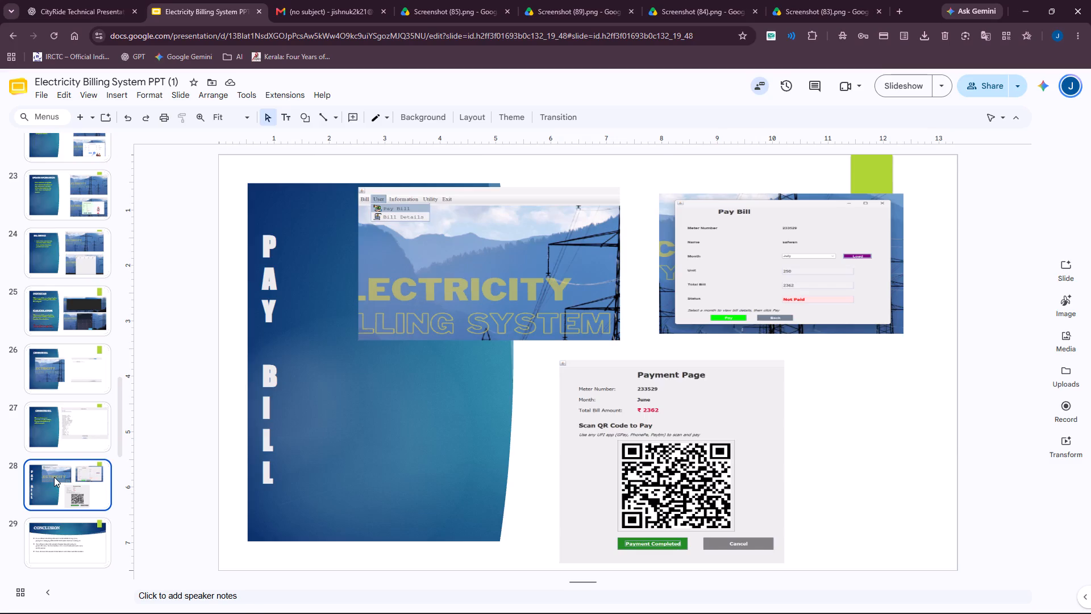
{"action": "left_click", "coordinate": [70, 444]}
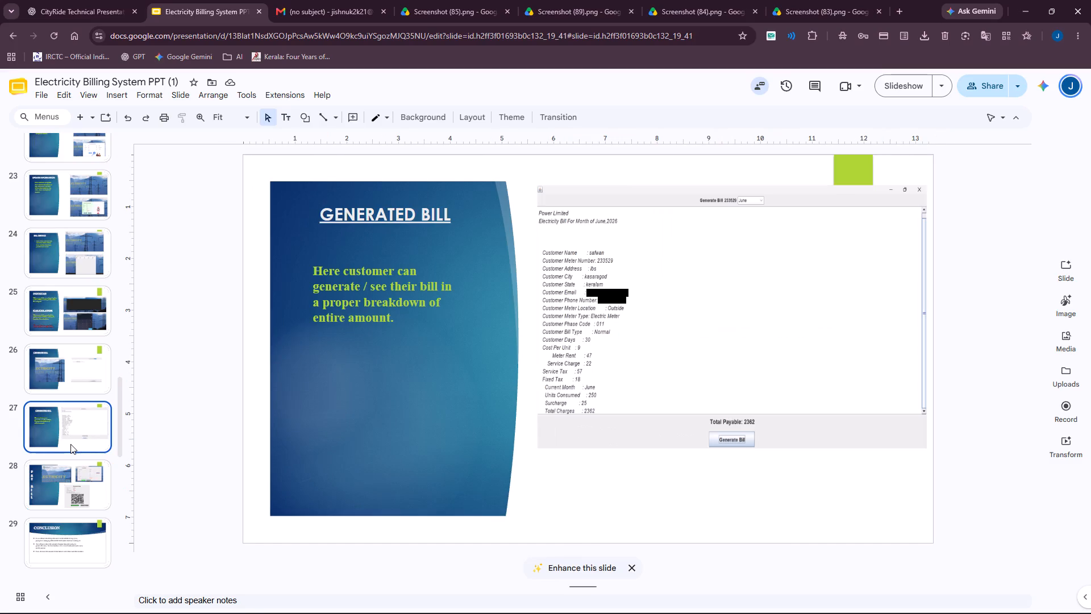
{"action": "left_click", "coordinate": [88, 355]}
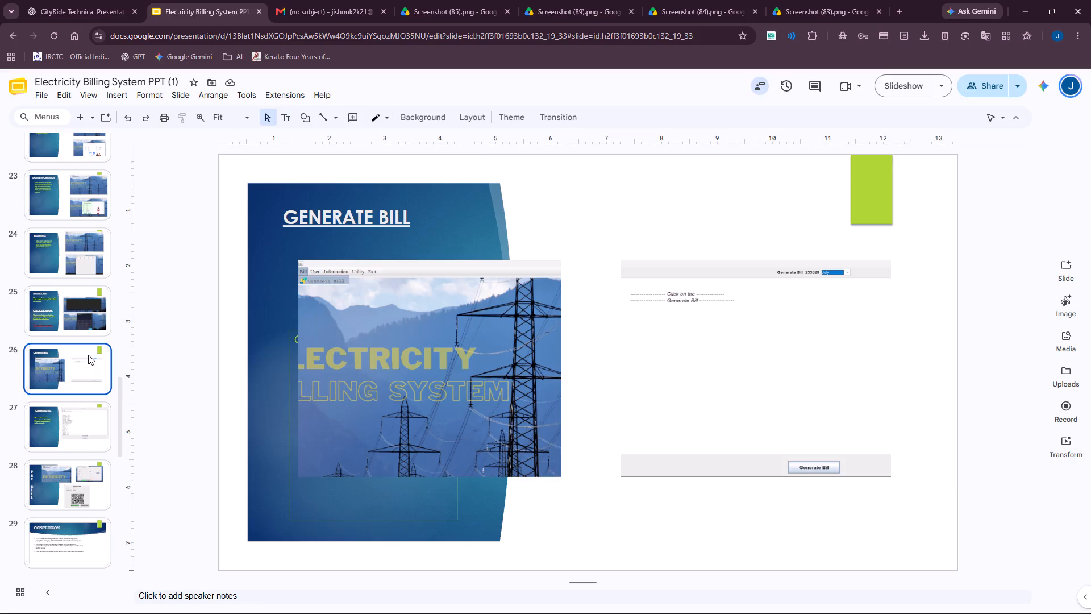
{"action": "left_click", "coordinate": [74, 409]}
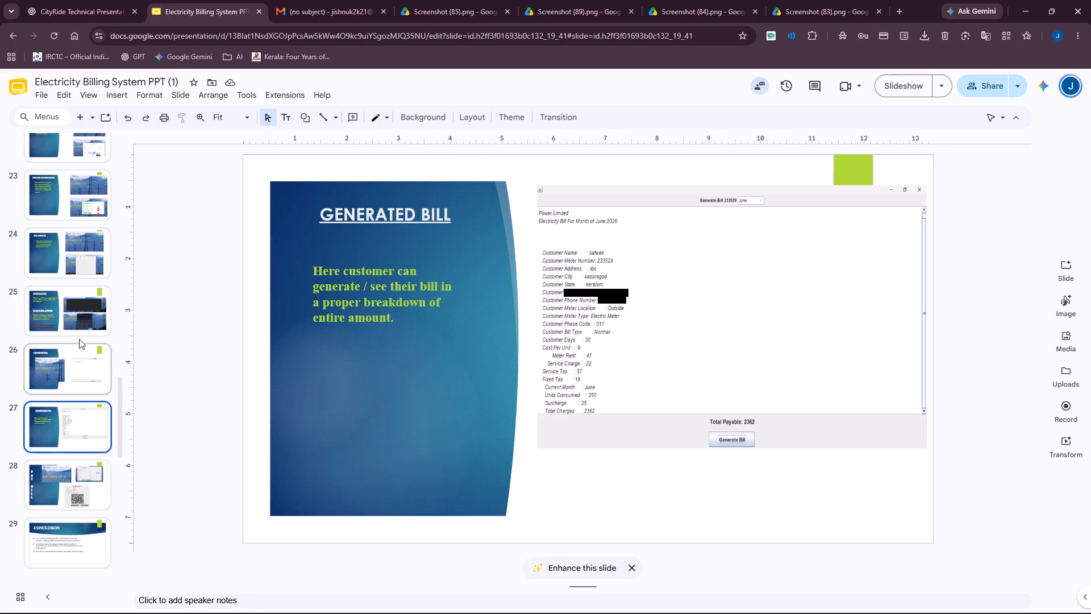
{"action": "left_click", "coordinate": [76, 262]}
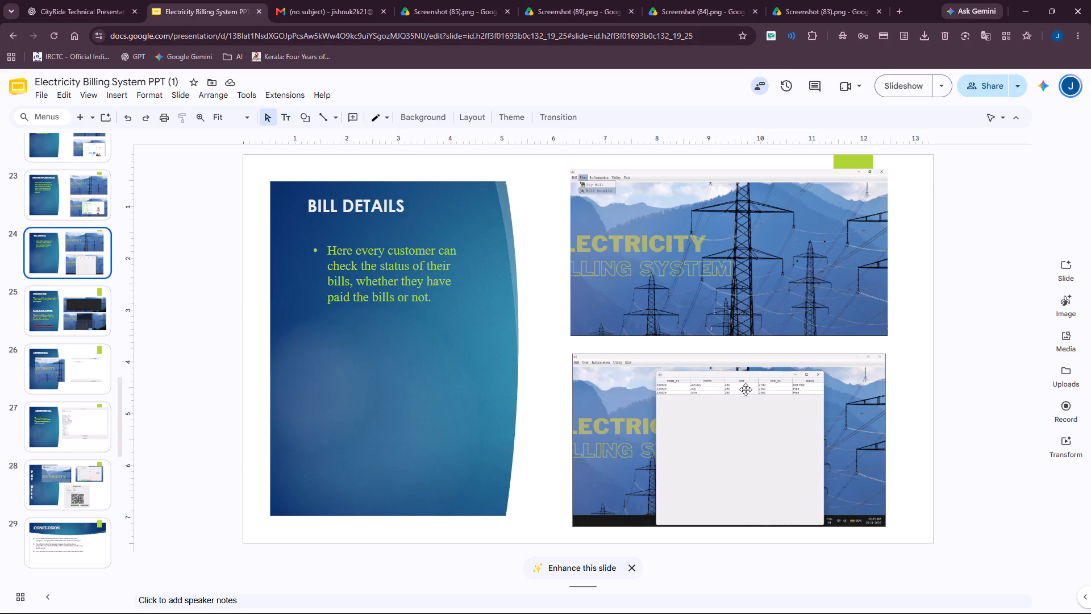
{"action": "left_click", "coordinate": [90, 446]}
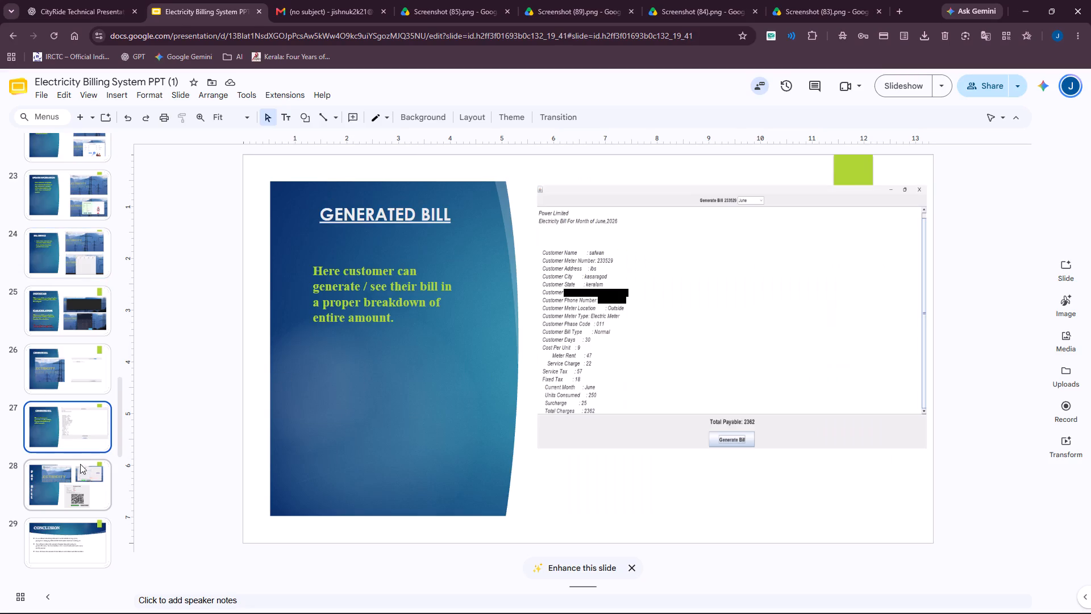
{"action": "left_click", "coordinate": [78, 469]}
{"action": "scroll", "coordinate": [78, 469], "scroll_direction": "down", "scroll_amount": 2}
{"action": "left_click", "coordinate": [85, 445]}
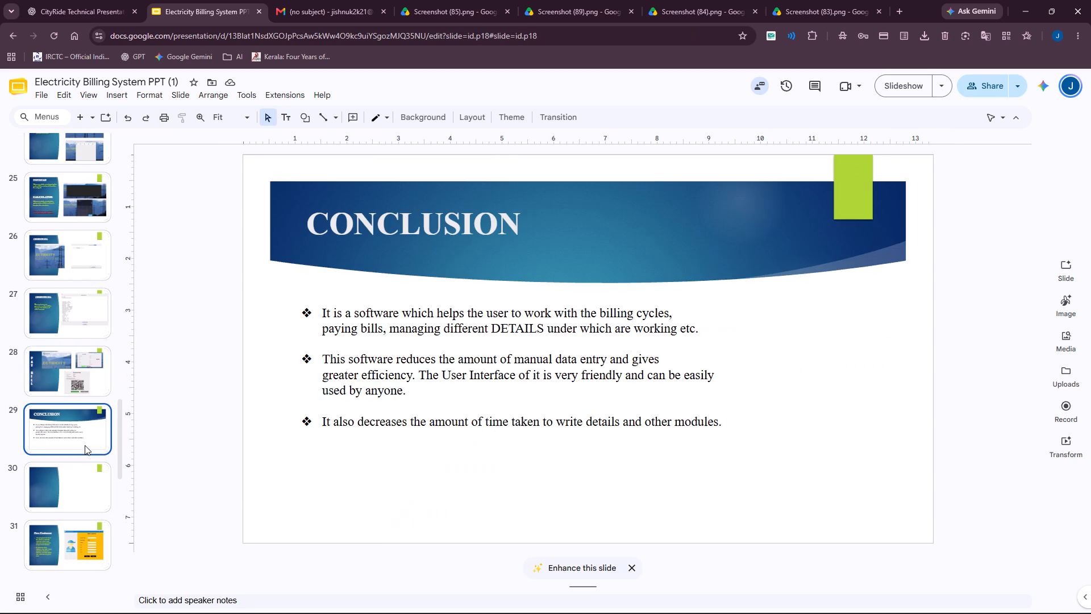
Delete the old New Customer and Meter Information slides that follow the Conclusion.
{"action": "scroll", "coordinate": [85, 445], "scroll_direction": "down", "scroll_amount": 5}
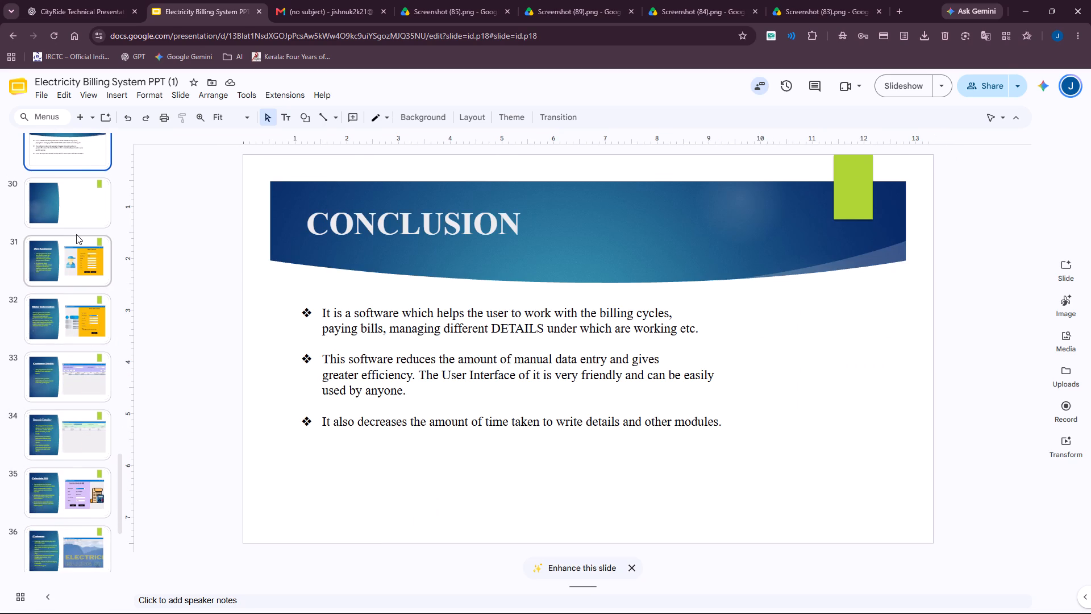
{"action": "scroll", "coordinate": [54, 198], "scroll_direction": "up", "scroll_amount": 1}
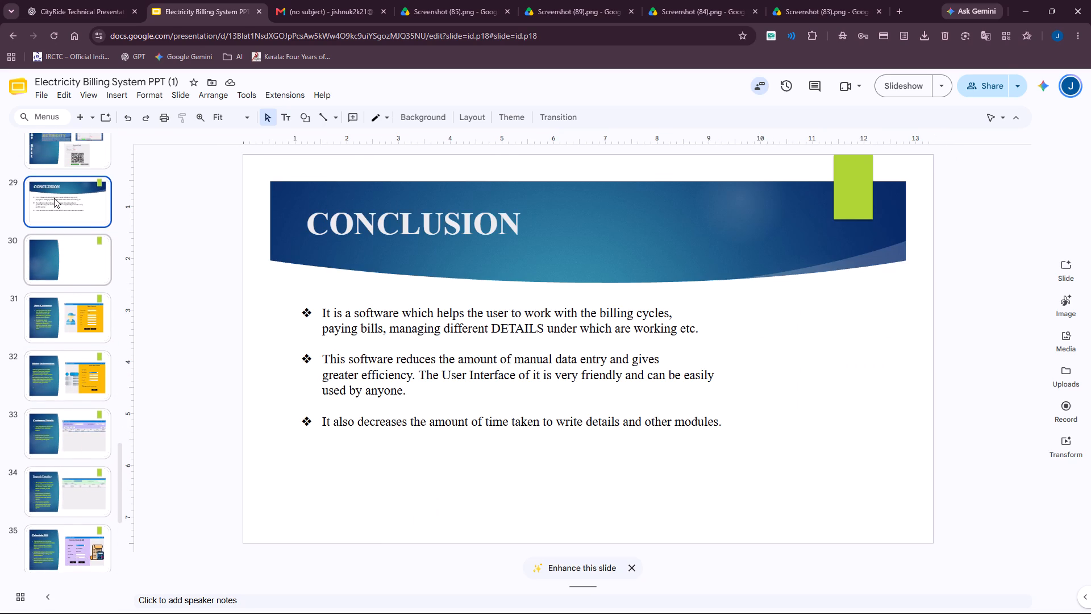
{"action": "left_click", "coordinate": [53, 257]}
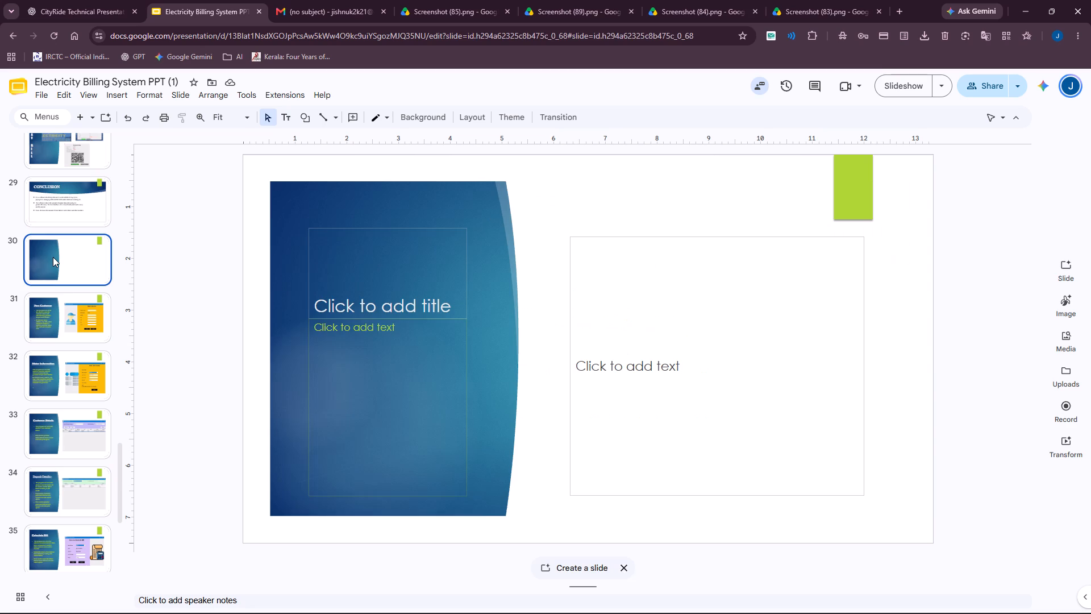
{"action": "left_click", "coordinate": [57, 299]}
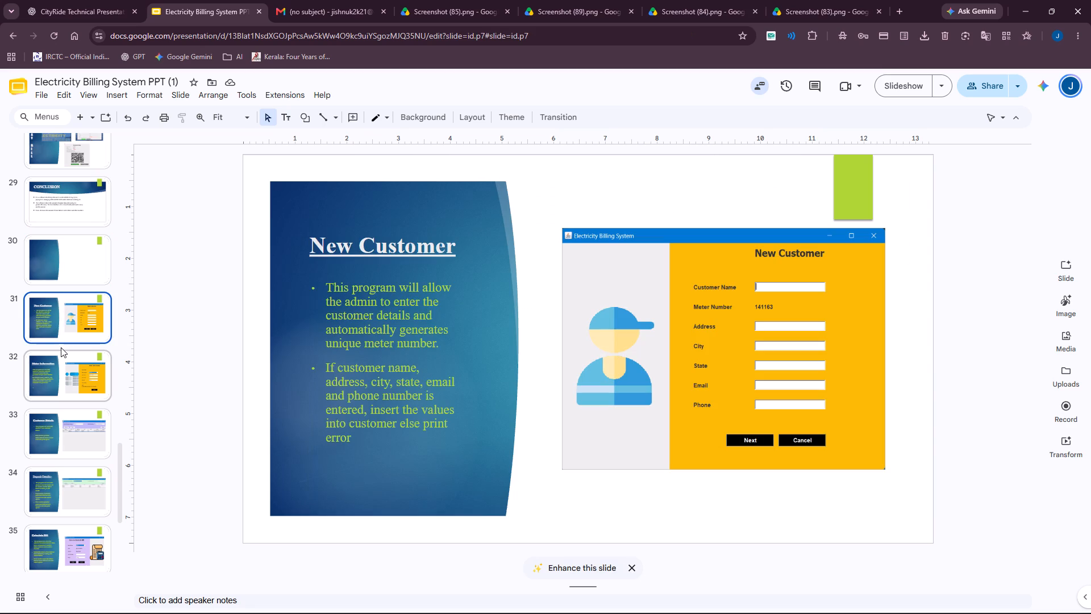
{"action": "left_click", "coordinate": [62, 363]}
{"action": "left_click", "coordinate": [62, 335]}
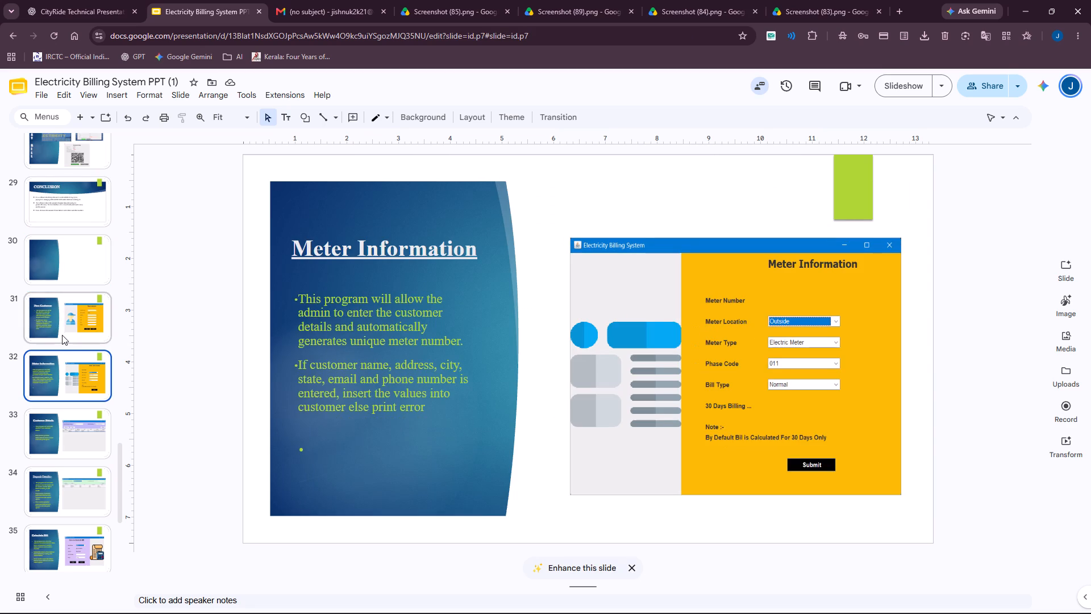
{"action": "right_click", "coordinate": [82, 304]}
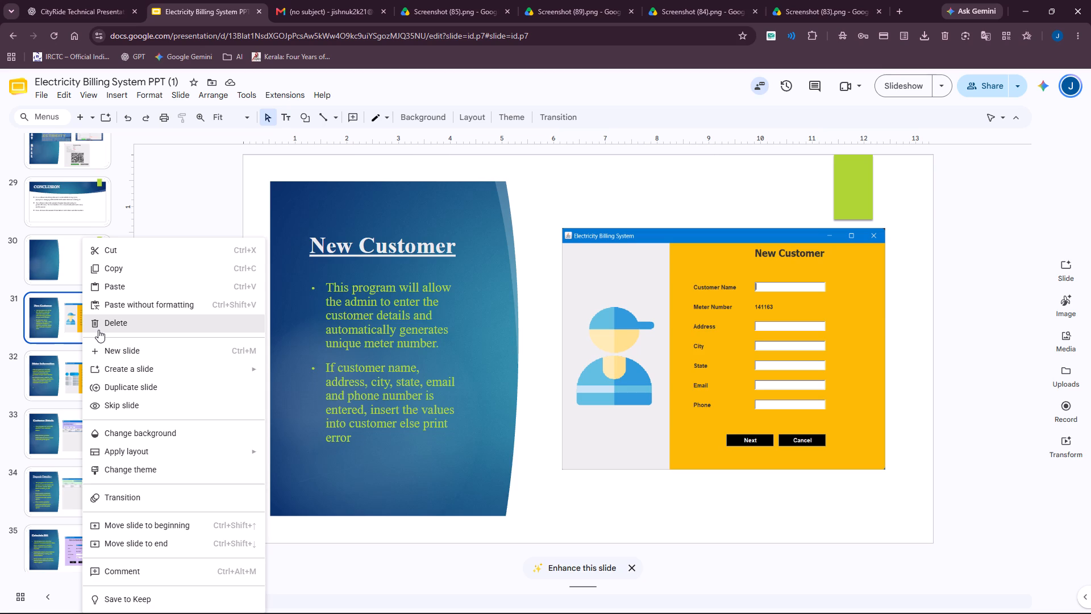
{"action": "left_click", "coordinate": [101, 328]}
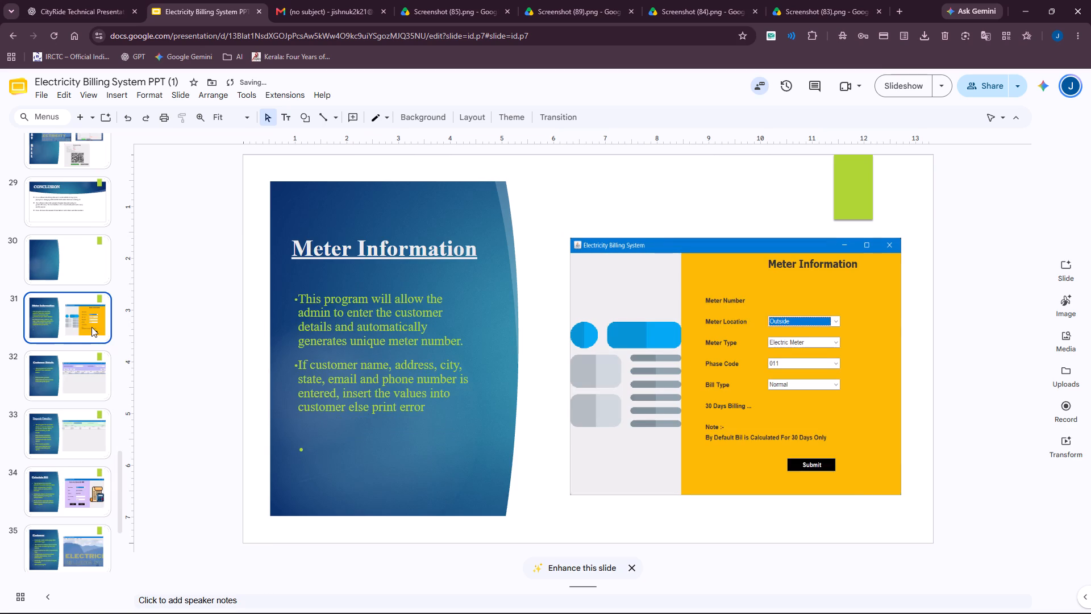
{"action": "right_click", "coordinate": [88, 326]}
{"action": "left_click", "coordinate": [99, 326]}
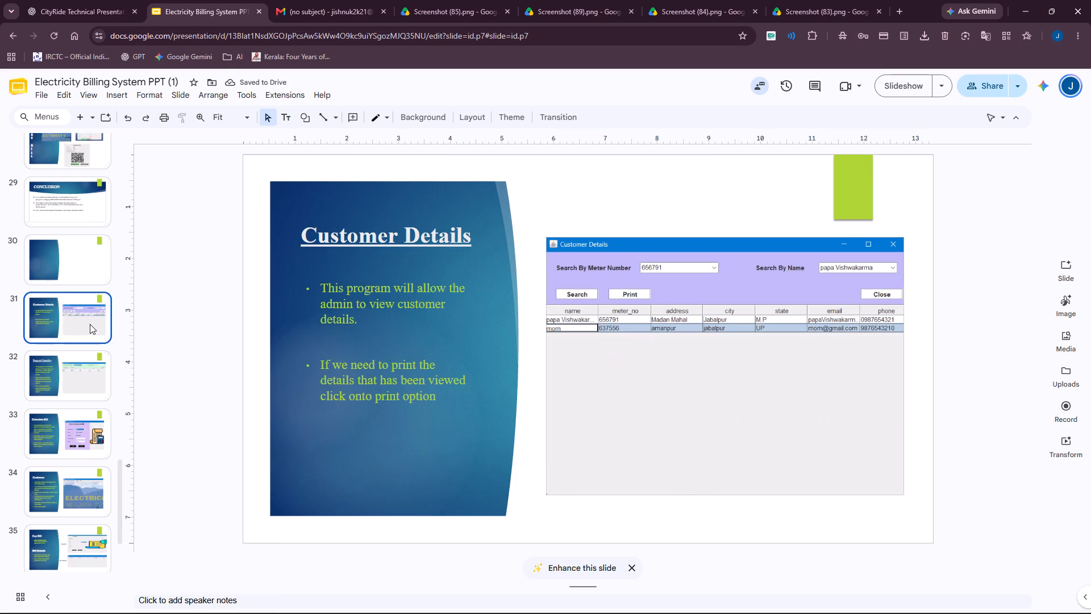
Locate the new CUSTOMER DETAILS slide in the sequence and check its title and description.
{"action": "scroll", "coordinate": [81, 328], "scroll_direction": "up", "scroll_amount": 3}
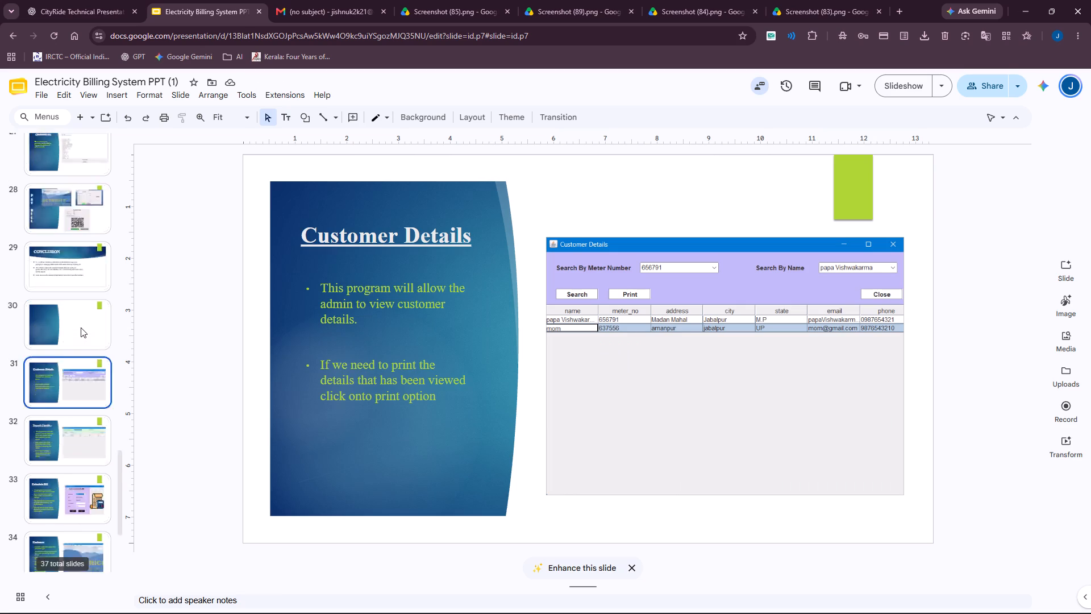
{"action": "scroll", "coordinate": [81, 327], "scroll_direction": "up", "scroll_amount": 20}
{"action": "scroll", "coordinate": [81, 327], "scroll_direction": "up", "scroll_amount": 6}
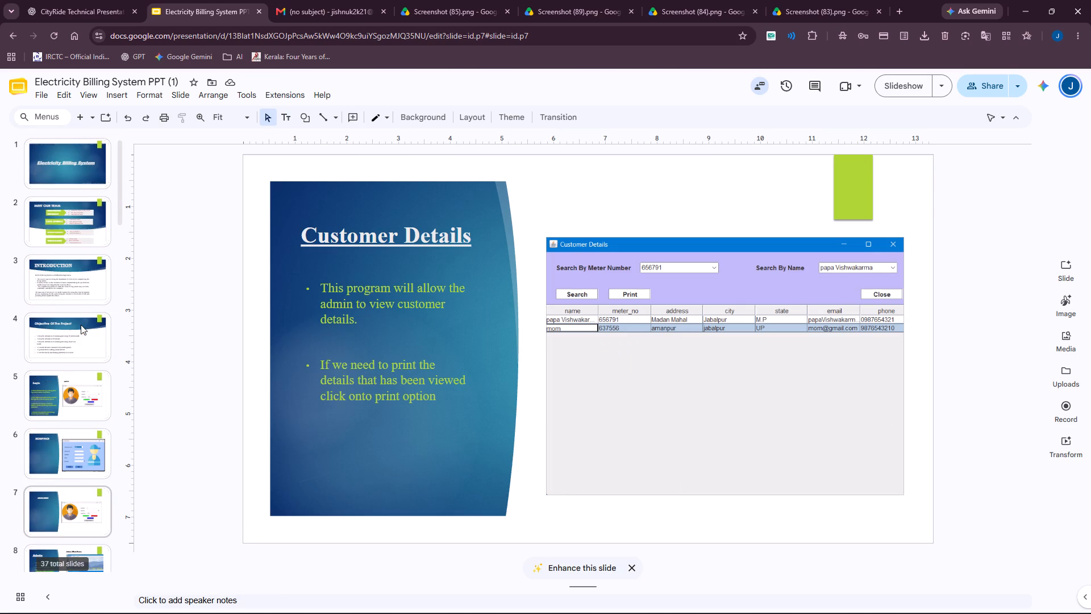
{"action": "scroll", "coordinate": [81, 325], "scroll_direction": "up", "scroll_amount": 7}
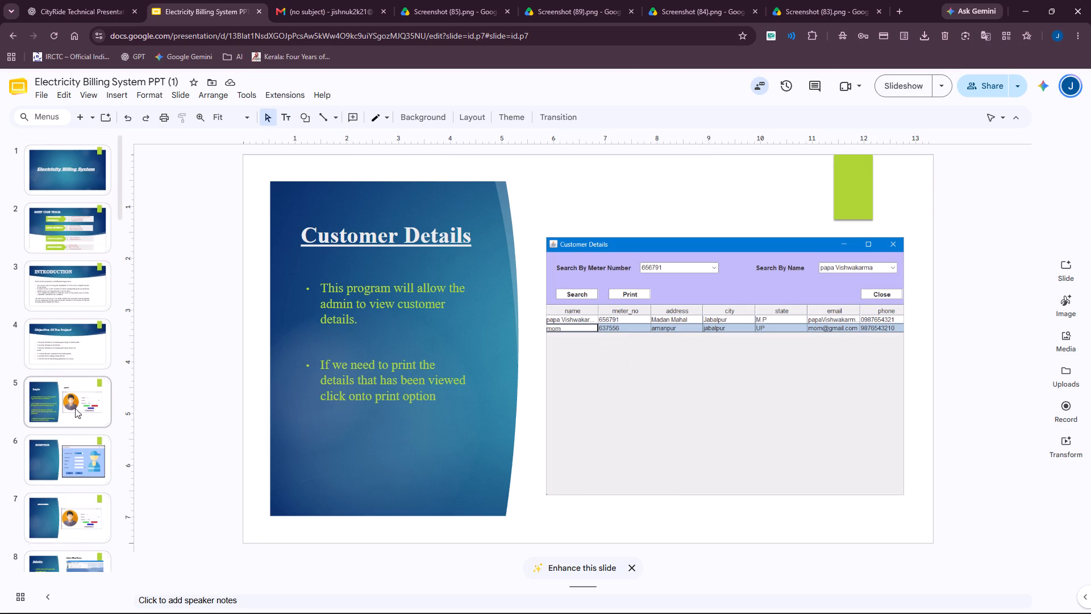
{"action": "scroll", "coordinate": [77, 422], "scroll_direction": "down", "scroll_amount": 5}
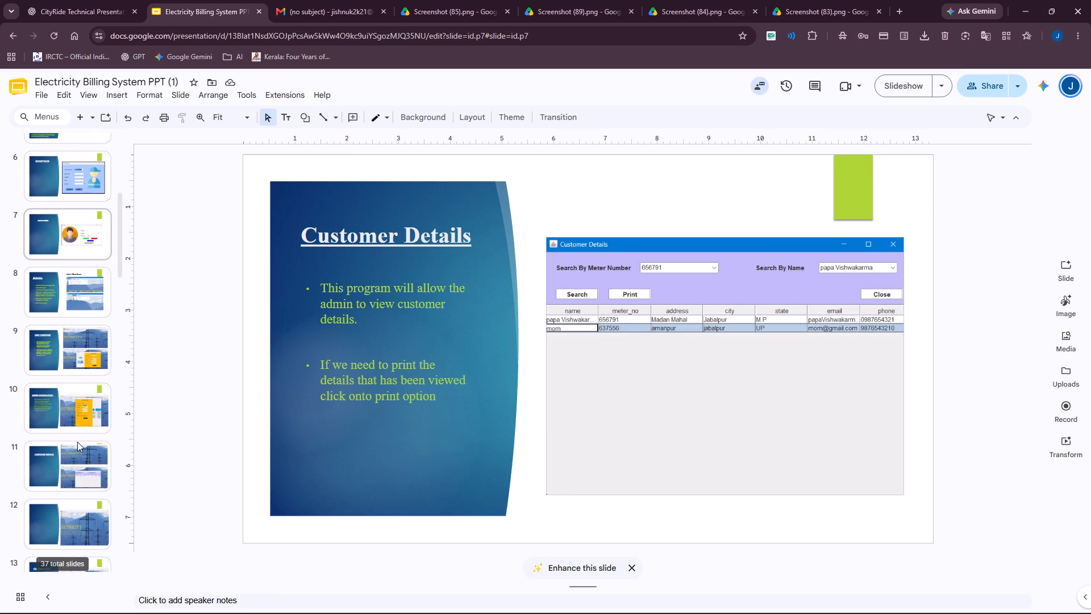
{"action": "scroll", "coordinate": [77, 442], "scroll_direction": "down", "scroll_amount": 1}
{"action": "left_click", "coordinate": [73, 425]}
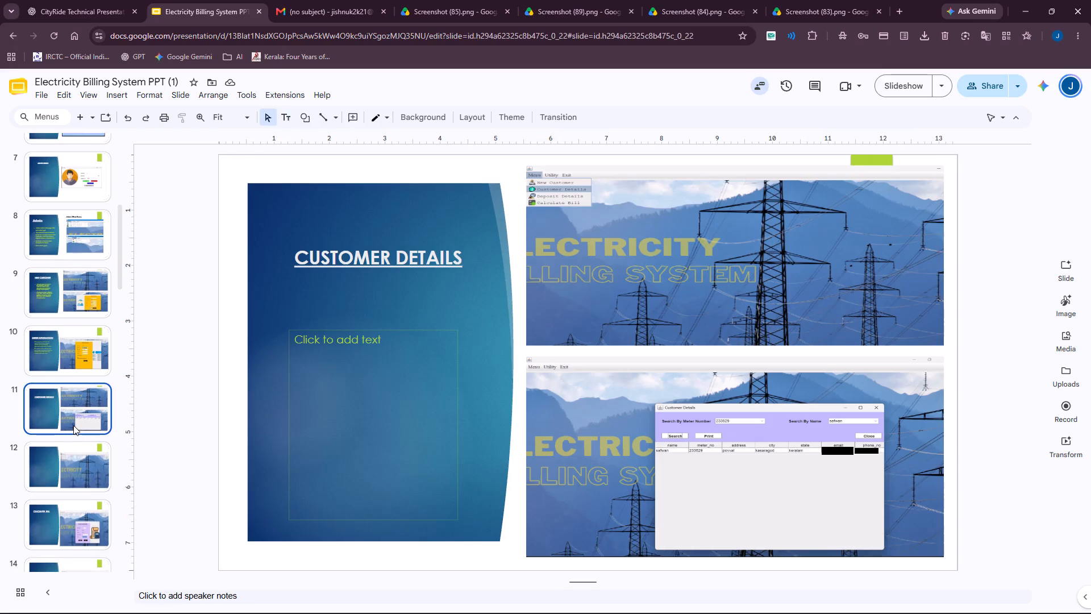
Look through the remaining old slides after the Conclusion, including Customer, Calculate Bill and Deposit Details, for descriptions to reuse.
{"action": "scroll", "coordinate": [73, 425], "scroll_direction": "down", "scroll_amount": 20}
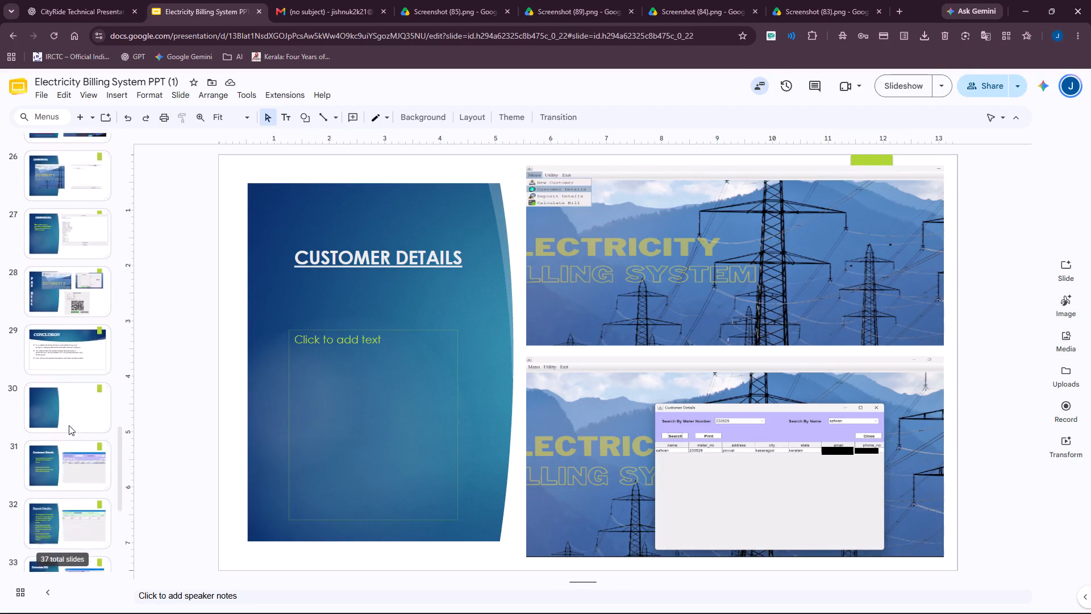
{"action": "scroll", "coordinate": [49, 447], "scroll_direction": "down", "scroll_amount": 4}
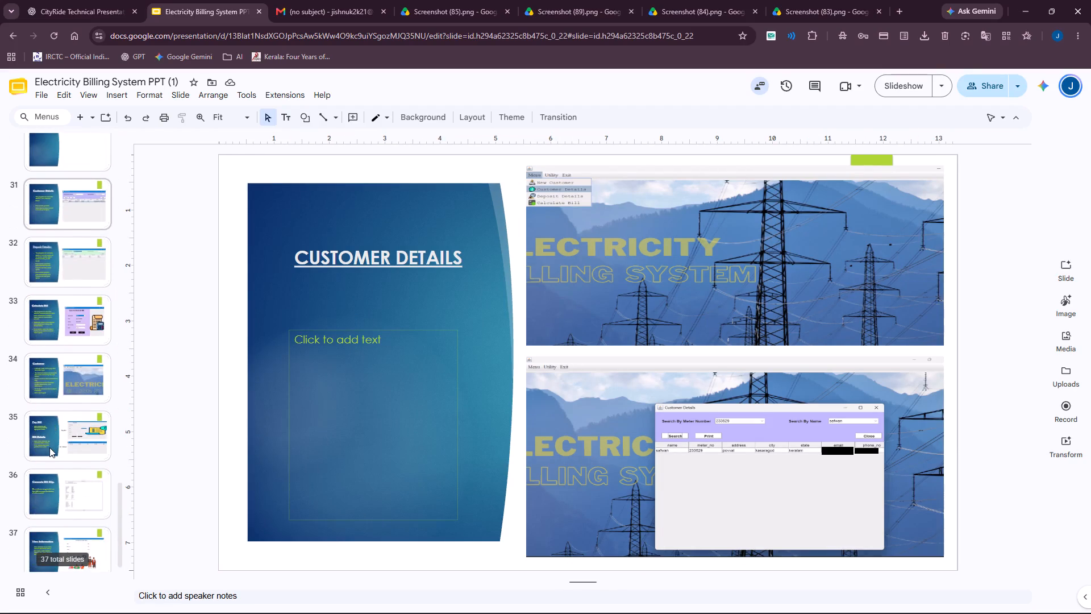
{"action": "scroll", "coordinate": [54, 449], "scroll_direction": "down", "scroll_amount": 6}
{"action": "scroll", "coordinate": [45, 467], "scroll_direction": "up", "scroll_amount": 1}
{"action": "scroll", "coordinate": [47, 460], "scroll_direction": "down", "scroll_amount": 2}
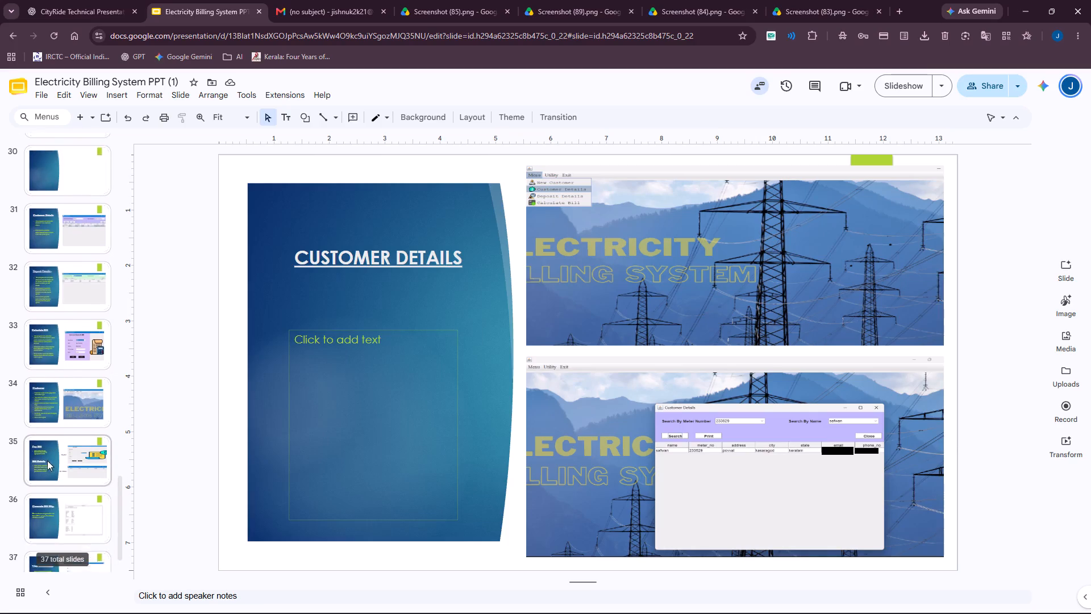
{"action": "scroll", "coordinate": [47, 460], "scroll_direction": "down", "scroll_amount": 4}
{"action": "scroll", "coordinate": [47, 460], "scroll_direction": "up", "scroll_amount": 2}
{"action": "left_click", "coordinate": [45, 458]}
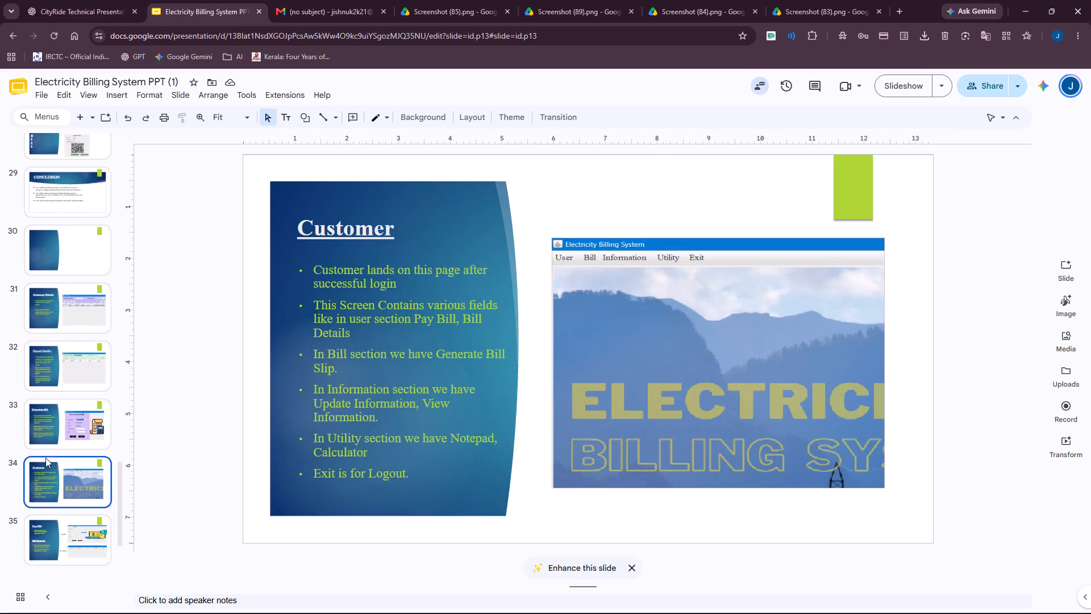
{"action": "left_click", "coordinate": [52, 433]}
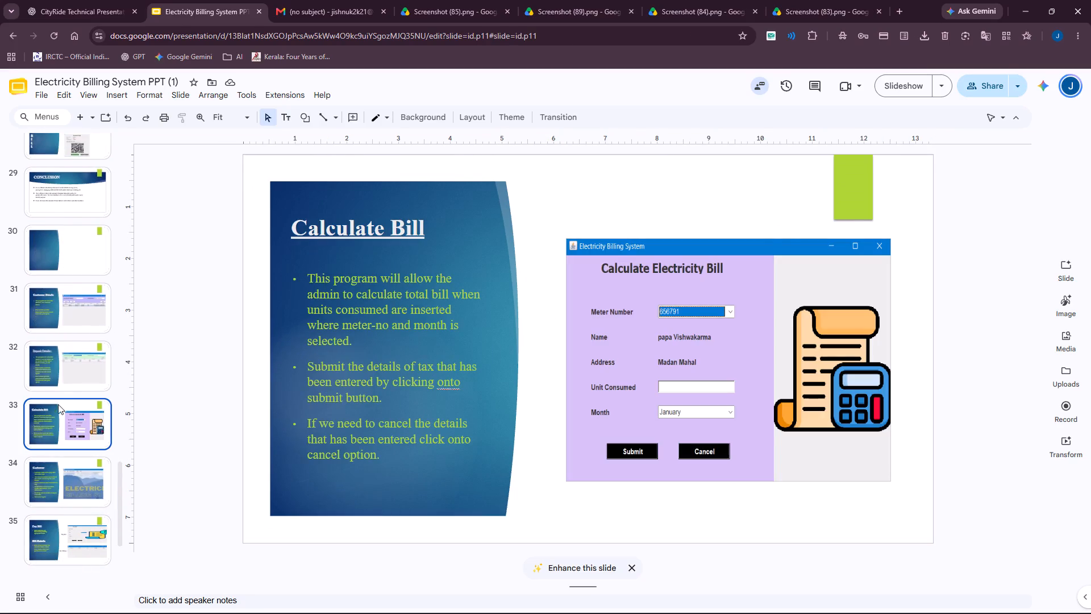
{"action": "left_click", "coordinate": [62, 392]}
{"action": "left_click", "coordinate": [67, 370]}
Copy the bulleted description from the old Customer Details slide into the empty text box of the new CUSTOMER DETAILS slide.
{"action": "left_click", "coordinate": [80, 314]}
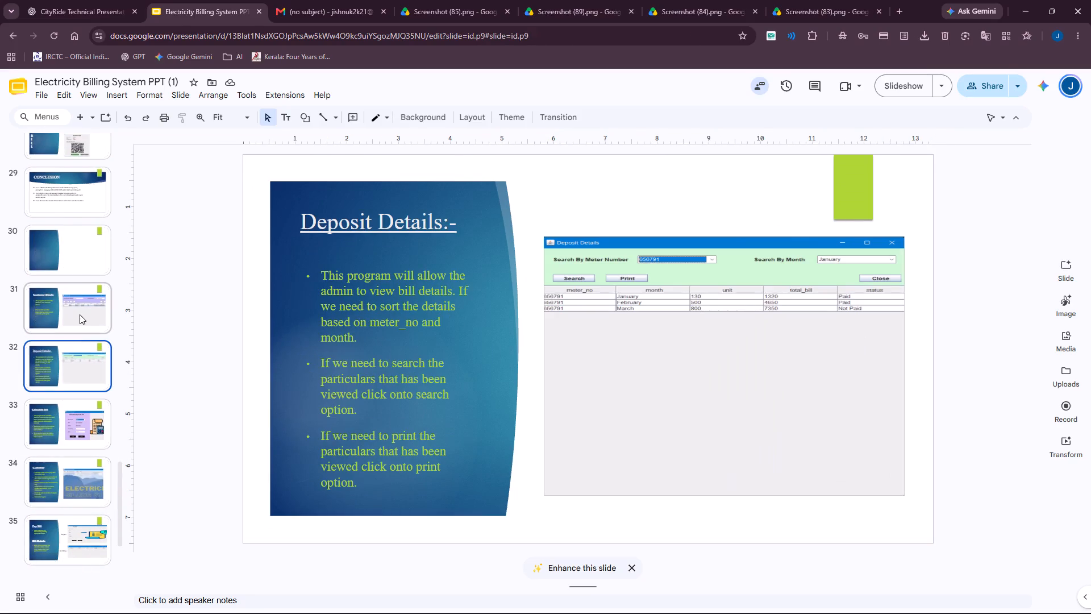
{"action": "left_click", "coordinate": [309, 293]}
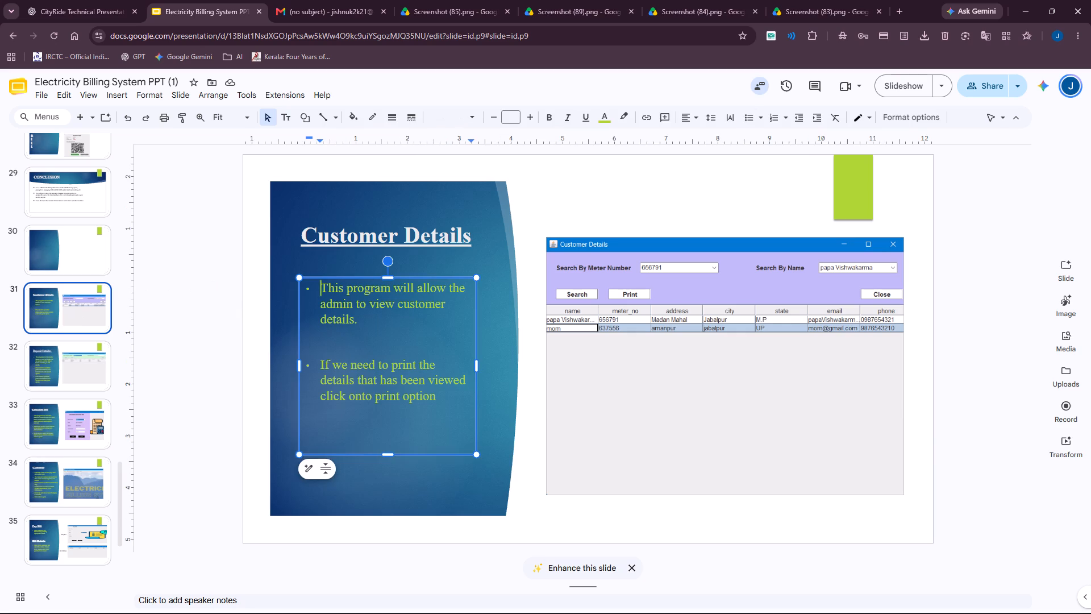
{"action": "key", "text": "ctrl+a"}
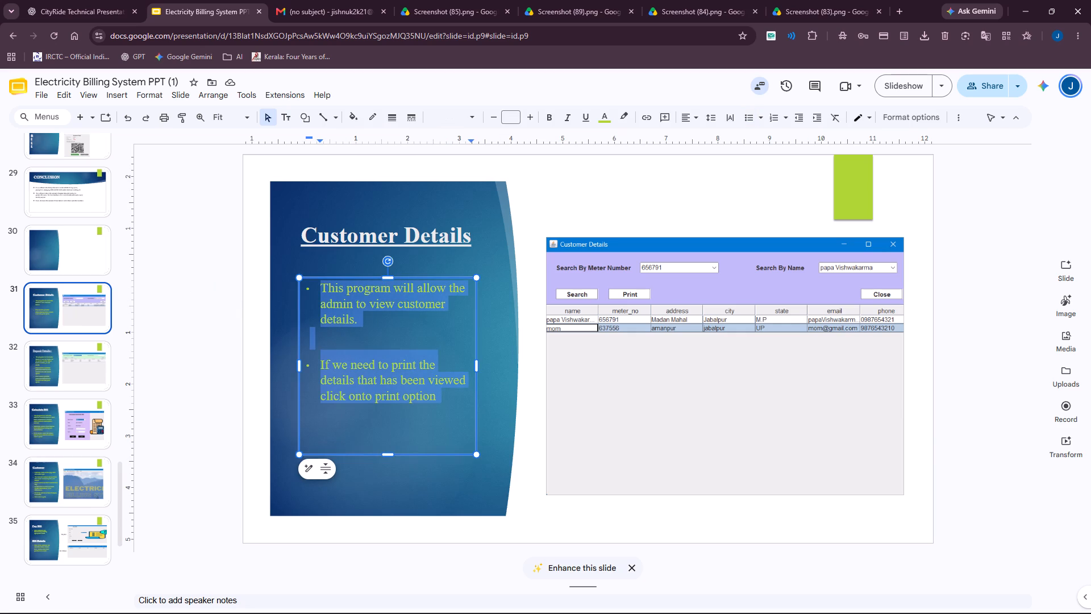
{"action": "key", "text": "ctrl+c"}
{"action": "scroll", "coordinate": [78, 275], "scroll_direction": "up", "scroll_amount": 16}
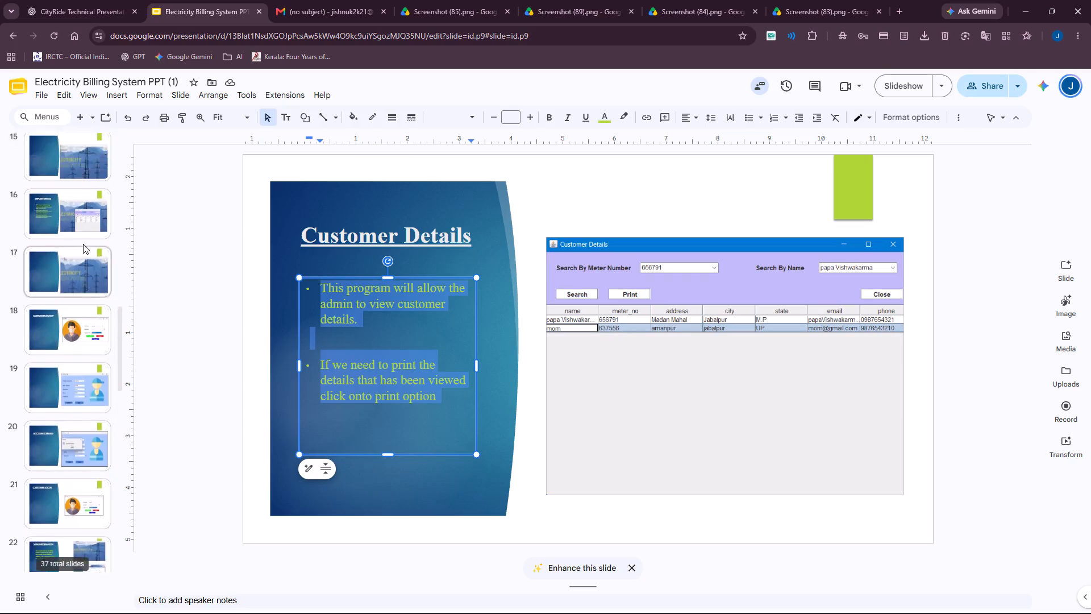
{"action": "scroll", "coordinate": [83, 244], "scroll_direction": "up", "scroll_amount": 4}
{"action": "left_click", "coordinate": [66, 275]}
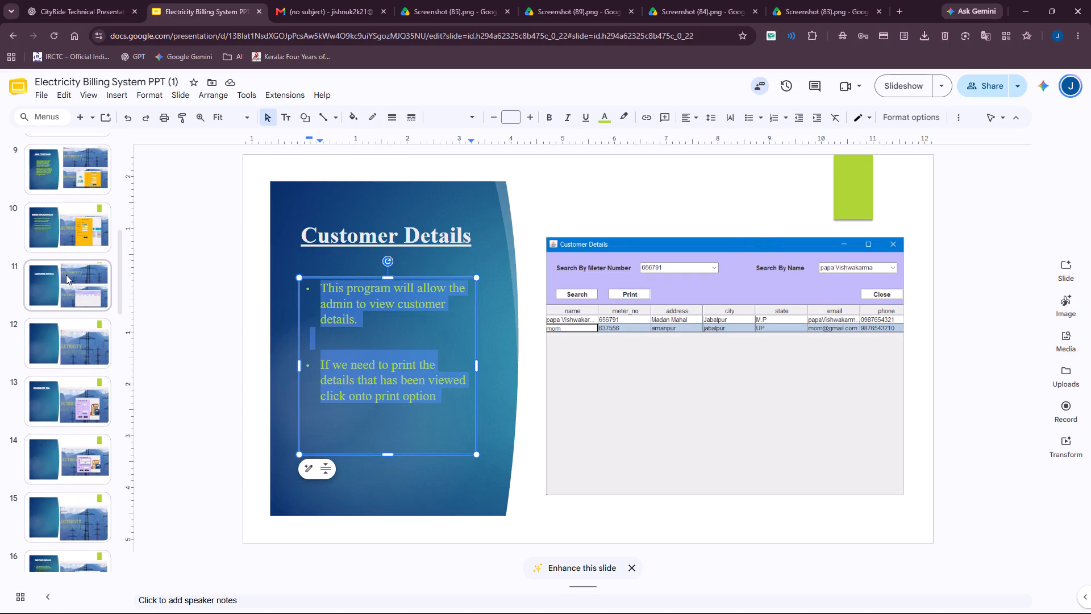
{"action": "left_click", "coordinate": [362, 399]}
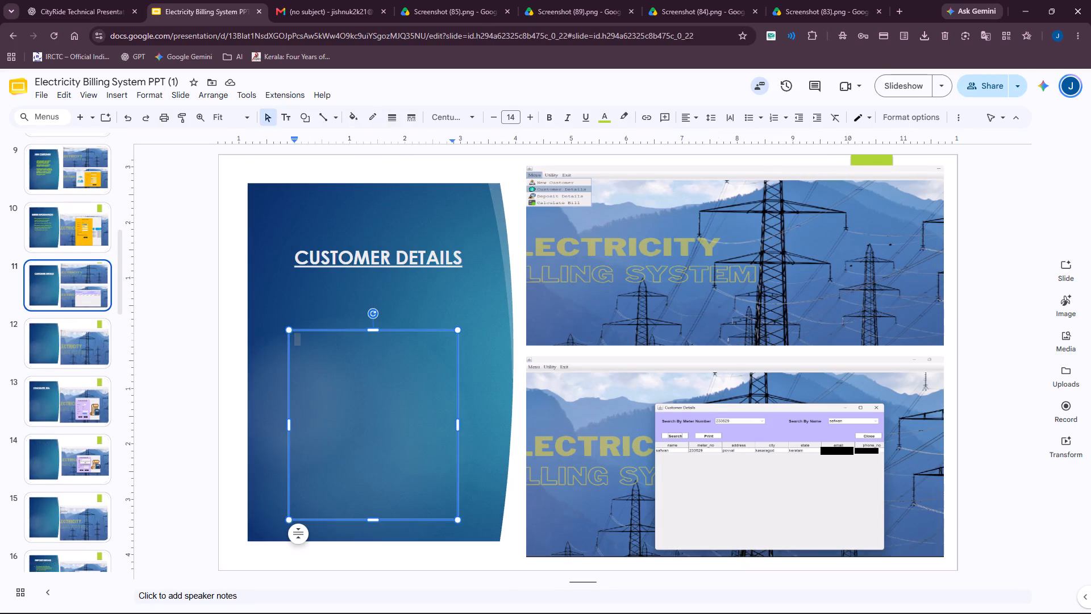
{"action": "key", "text": "ctrl+v"}
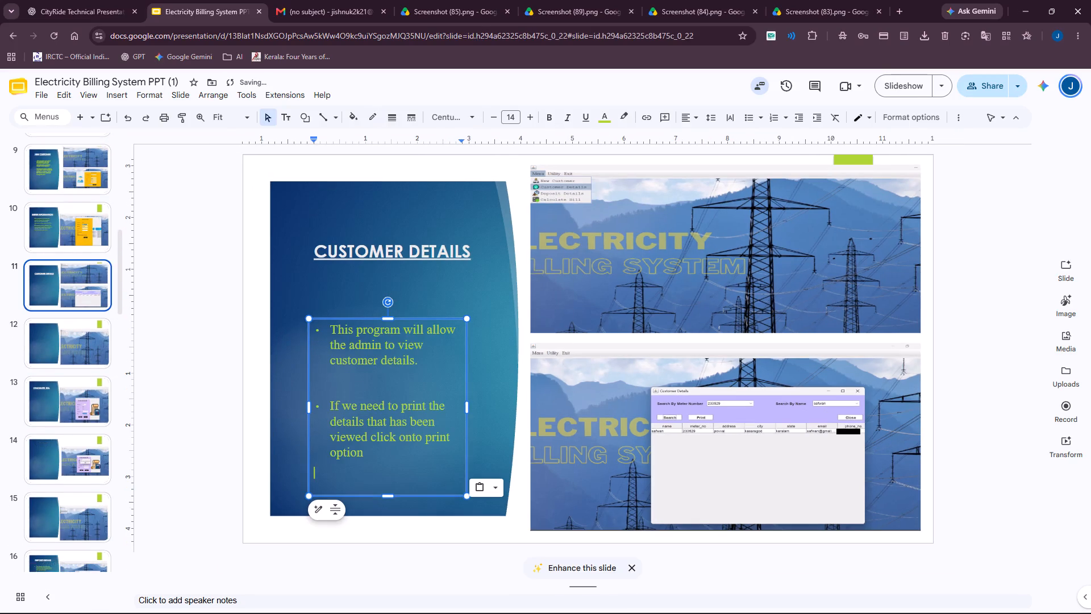
Move the description text box on the new CUSTOMER DETAILS slide up so it sits closer beneath the title.
{"action": "left_click", "coordinate": [287, 363]}
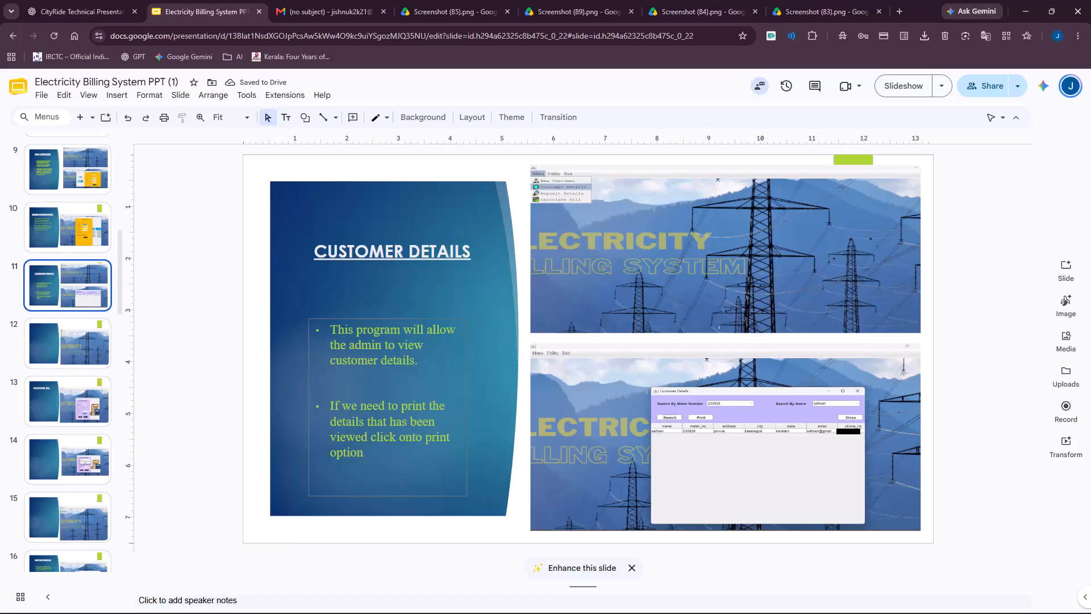
{"action": "left_click_drag", "start_coordinate": [314, 372], "coordinate": [314, 359]}
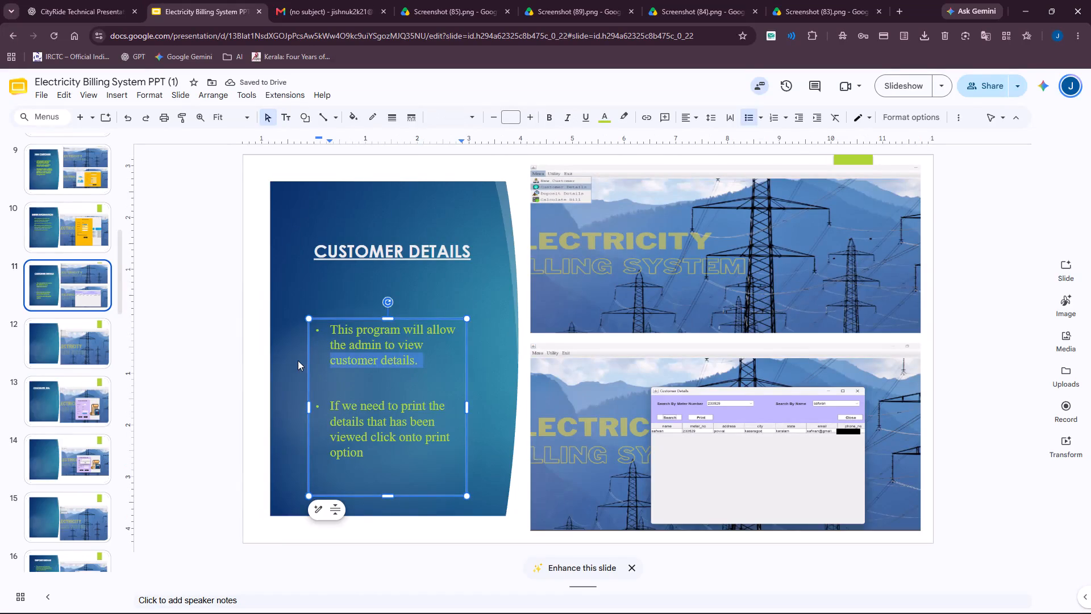
{"action": "left_click", "coordinate": [298, 360]}
{"action": "left_click", "coordinate": [298, 360]}
{"action": "left_click_drag", "start_coordinate": [303, 361], "coordinate": [305, 351]}
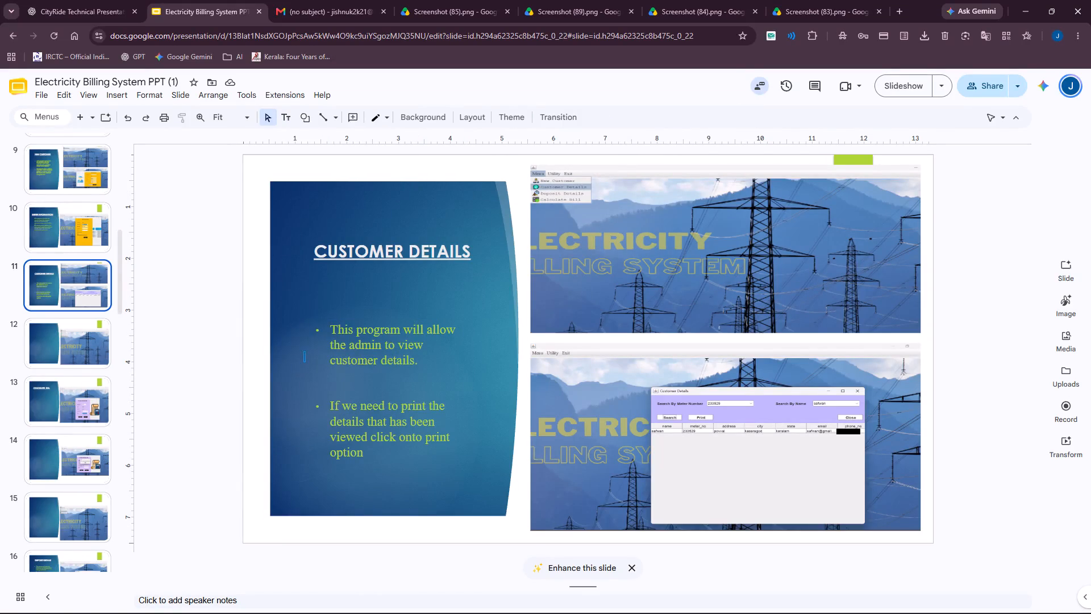
{"action": "left_click_drag", "start_coordinate": [305, 351], "coordinate": [305, 341]}
{"action": "left_click_drag", "start_coordinate": [308, 353], "coordinate": [308, 339]}
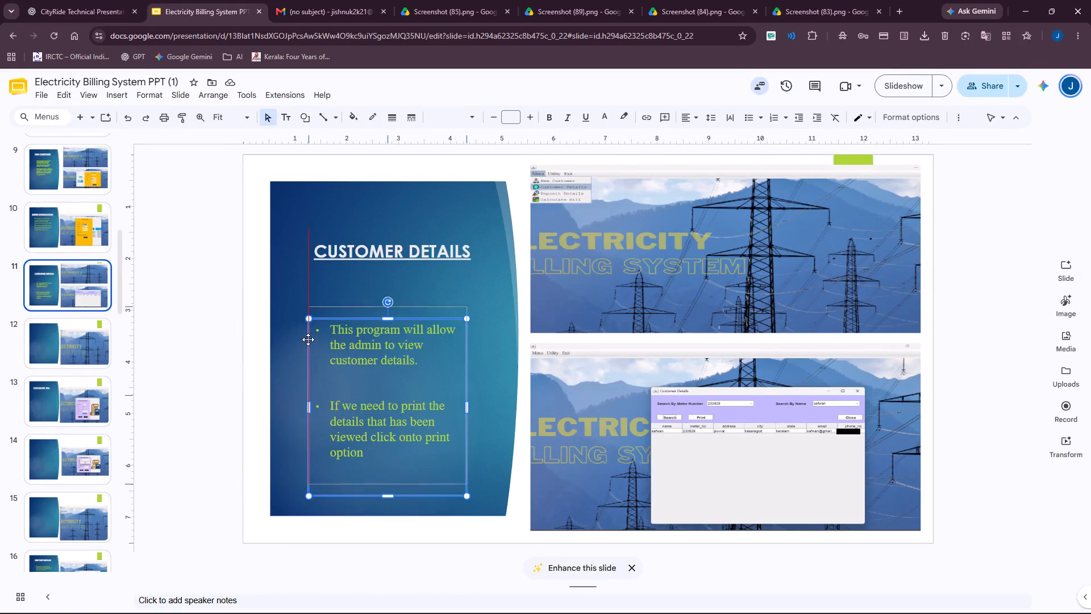
{"action": "left_click_drag", "start_coordinate": [308, 339], "coordinate": [313, 323]}
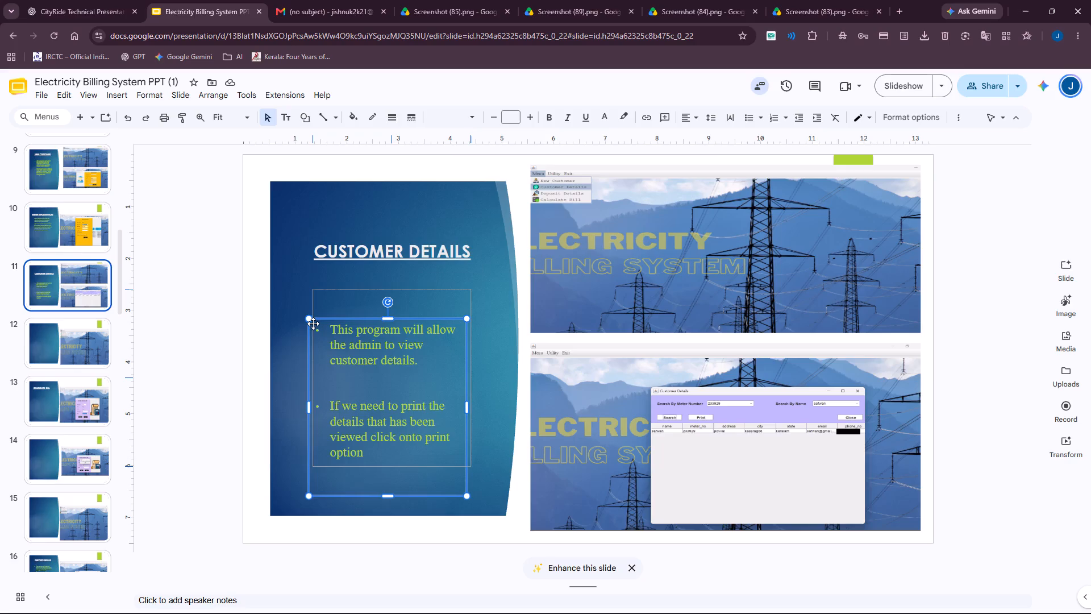
{"action": "left_click_drag", "start_coordinate": [313, 323], "coordinate": [307, 325]}
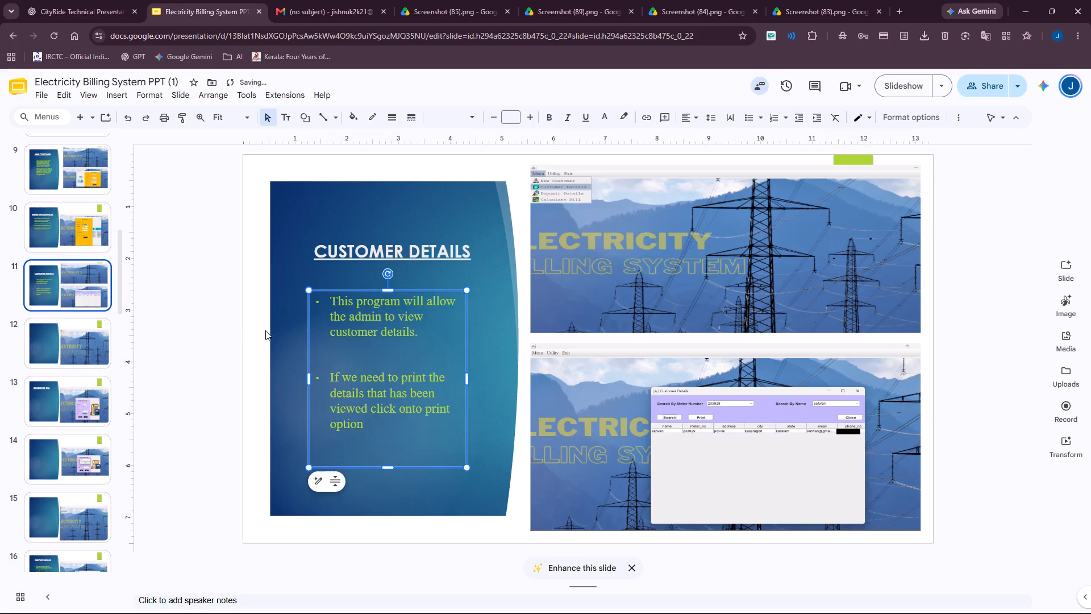
{"action": "left_click", "coordinate": [205, 321]}
{"action": "left_click_drag", "start_coordinate": [317, 337], "coordinate": [317, 321]}
{"action": "left_click", "coordinate": [299, 326]}
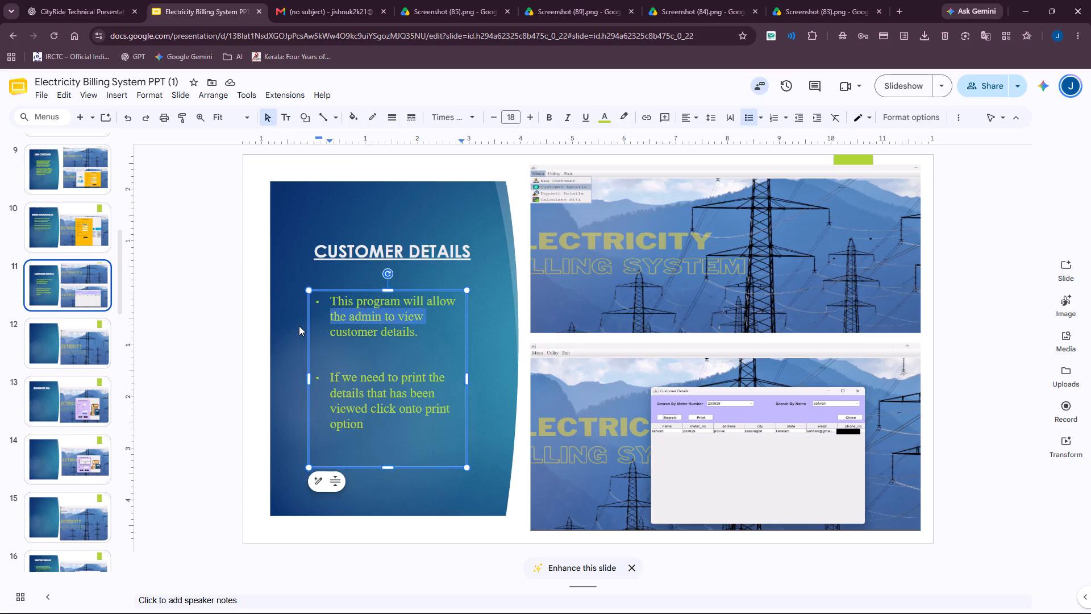
{"action": "left_click", "coordinate": [299, 326]}
{"action": "left_click_drag", "start_coordinate": [308, 335], "coordinate": [308, 327]}
{"action": "left_click", "coordinate": [226, 325]}
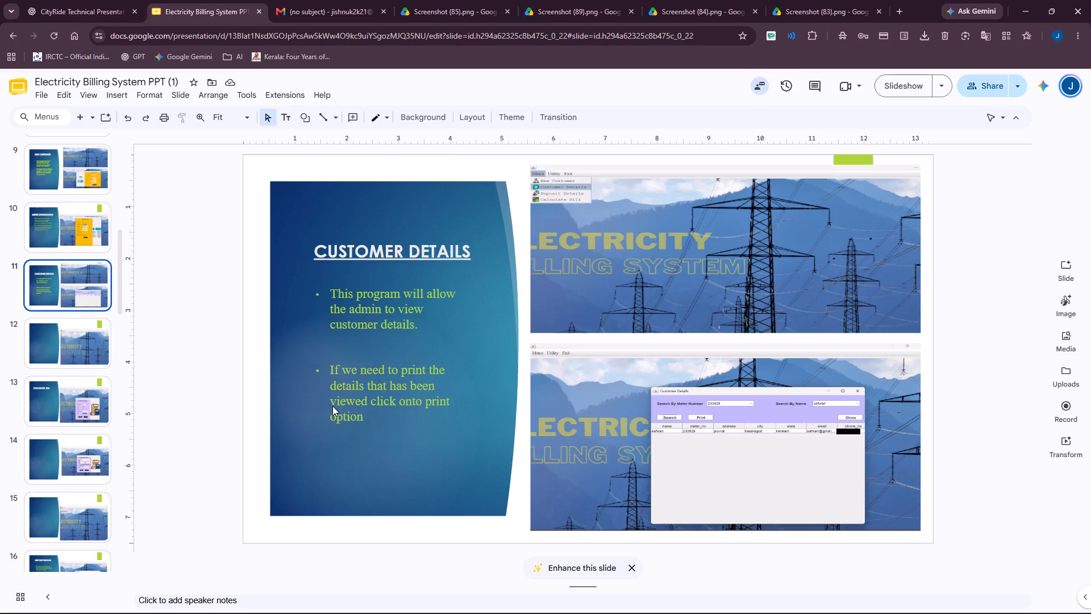
Review the old Generate Bill Slip, Pay Bill/Bill Details and Customer slides after the Conclusion for descriptions still to reuse.
{"action": "left_click", "coordinate": [114, 344]}
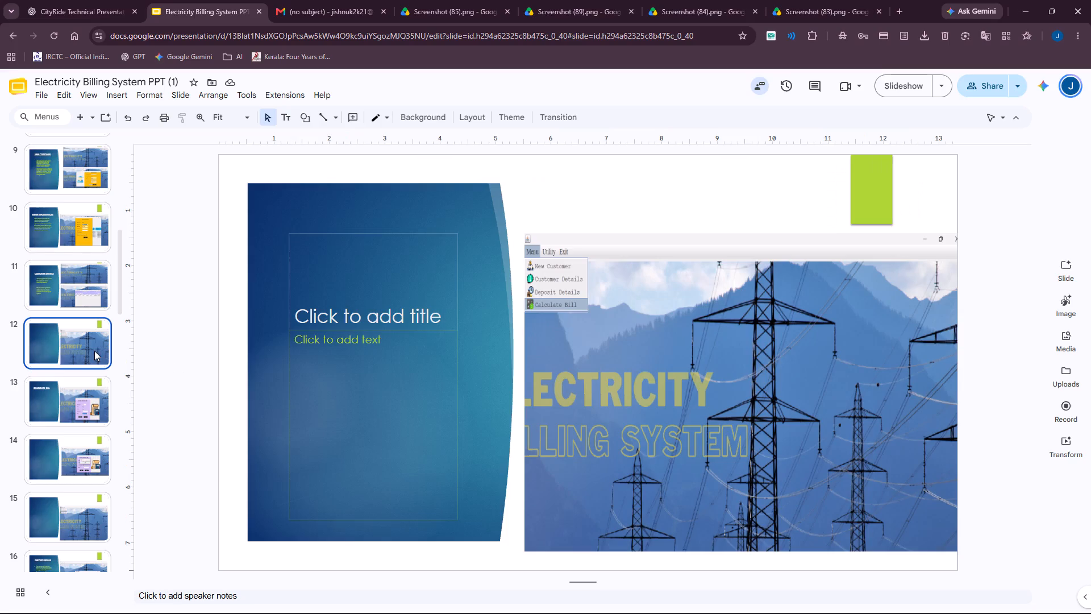
{"action": "scroll", "coordinate": [78, 413], "scroll_direction": "down", "scroll_amount": 14}
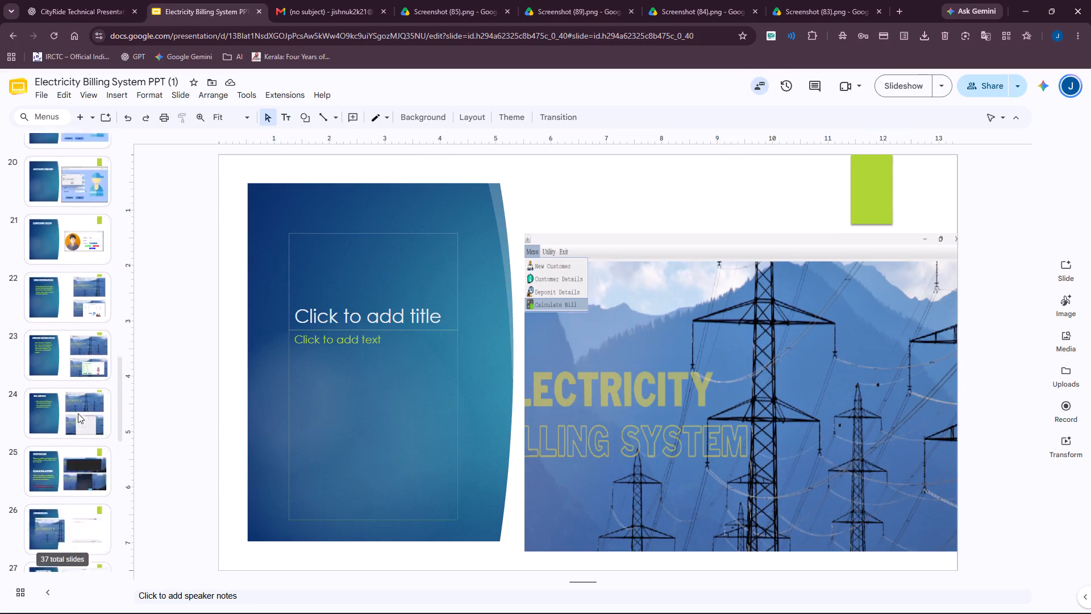
{"action": "scroll", "coordinate": [80, 443], "scroll_direction": "down", "scroll_amount": 12}
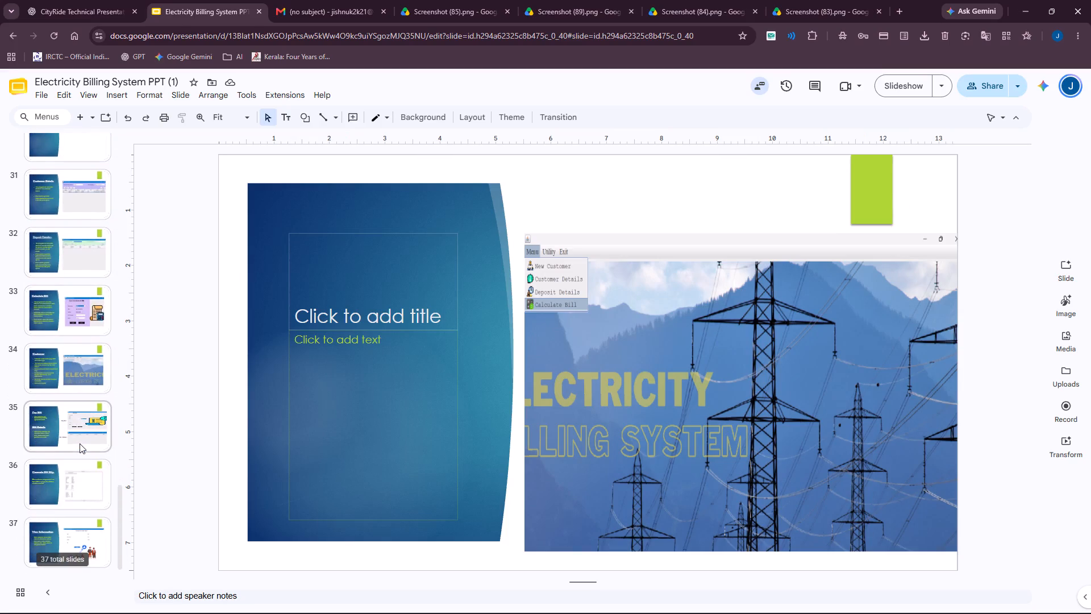
{"action": "scroll", "coordinate": [80, 443], "scroll_direction": "down", "scroll_amount": 4}
{"action": "left_click", "coordinate": [84, 478]}
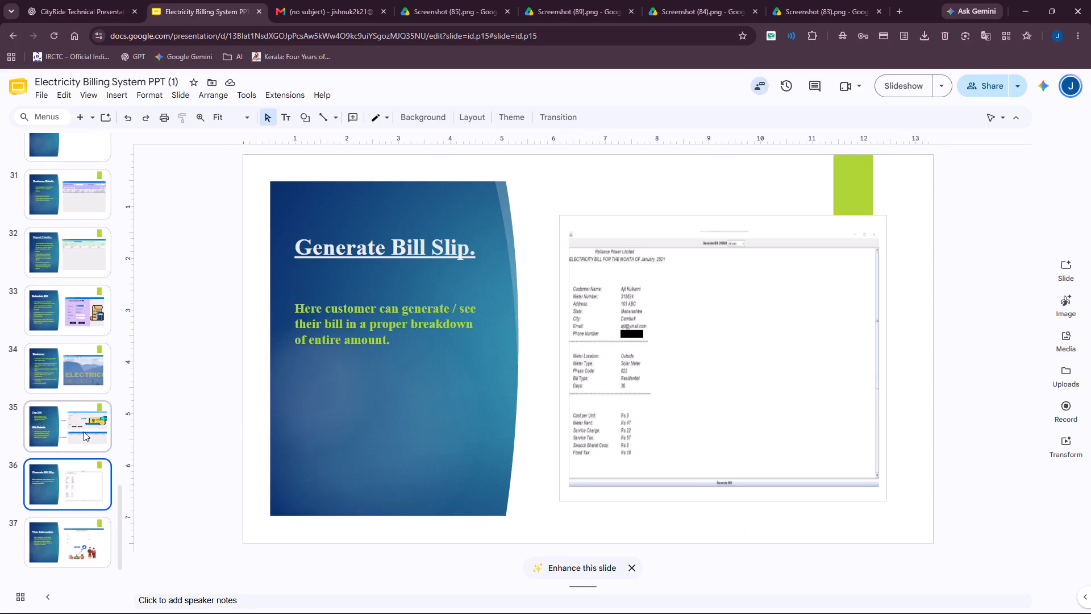
{"action": "left_click", "coordinate": [85, 409]}
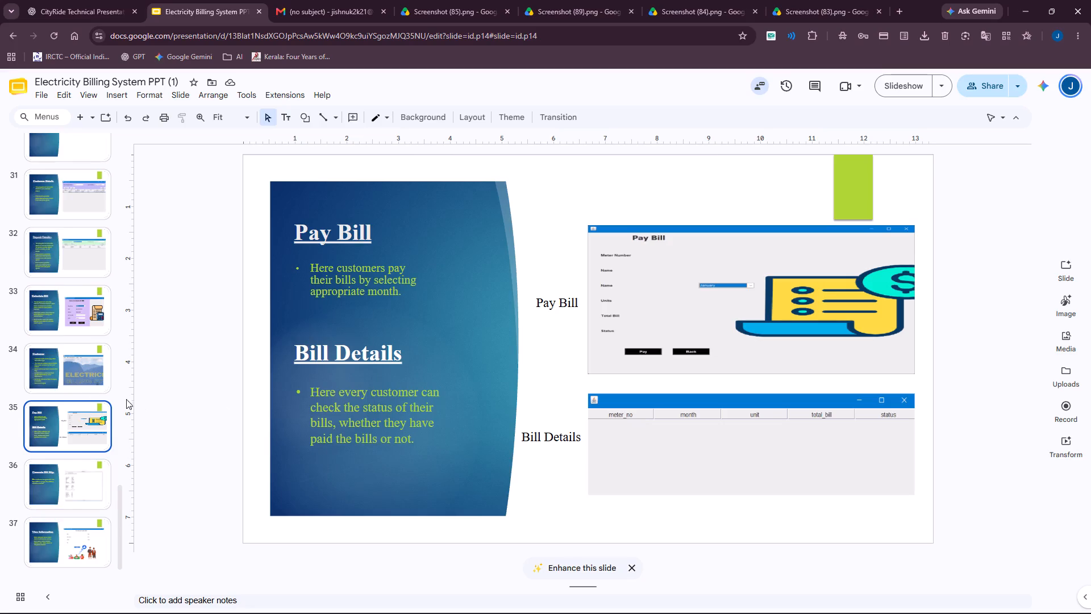
{"action": "left_click", "coordinate": [86, 377]}
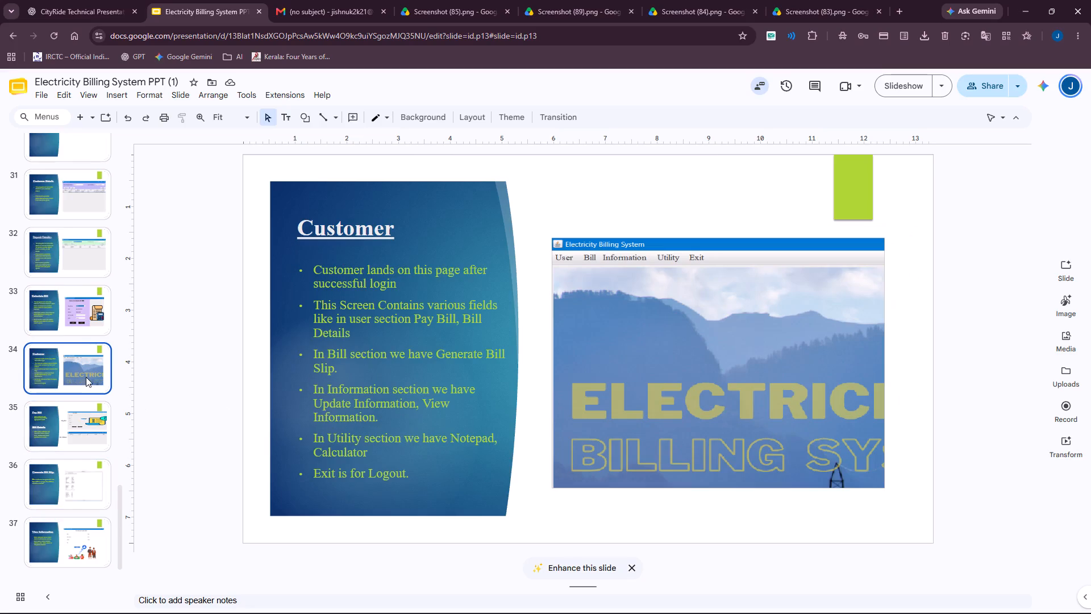
{"action": "left_click", "coordinate": [94, 431]}
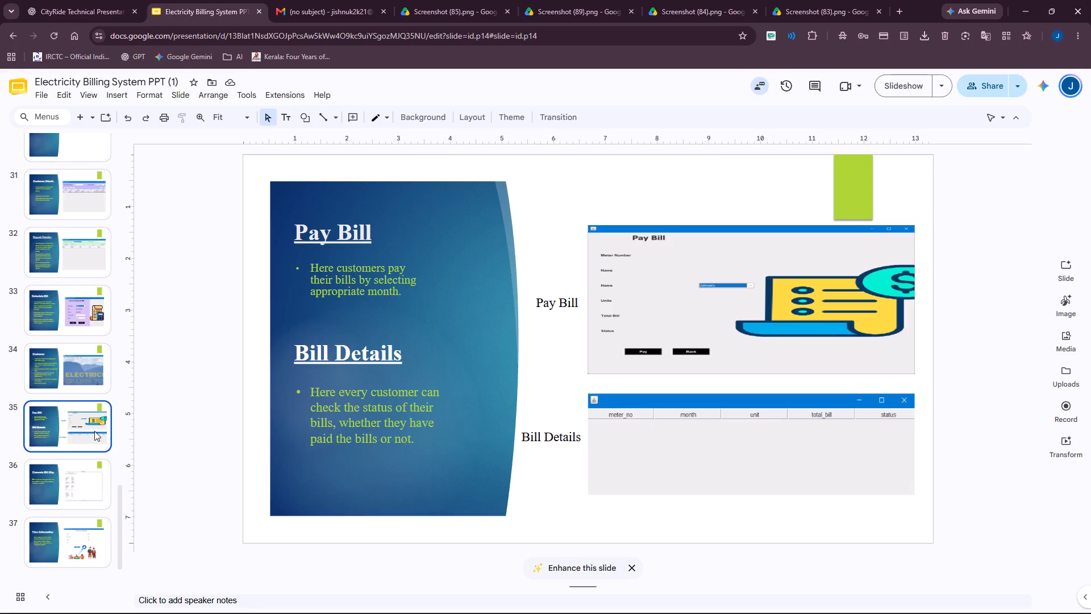
{"action": "left_click", "coordinate": [68, 460]}
{"action": "left_click", "coordinate": [74, 441]}
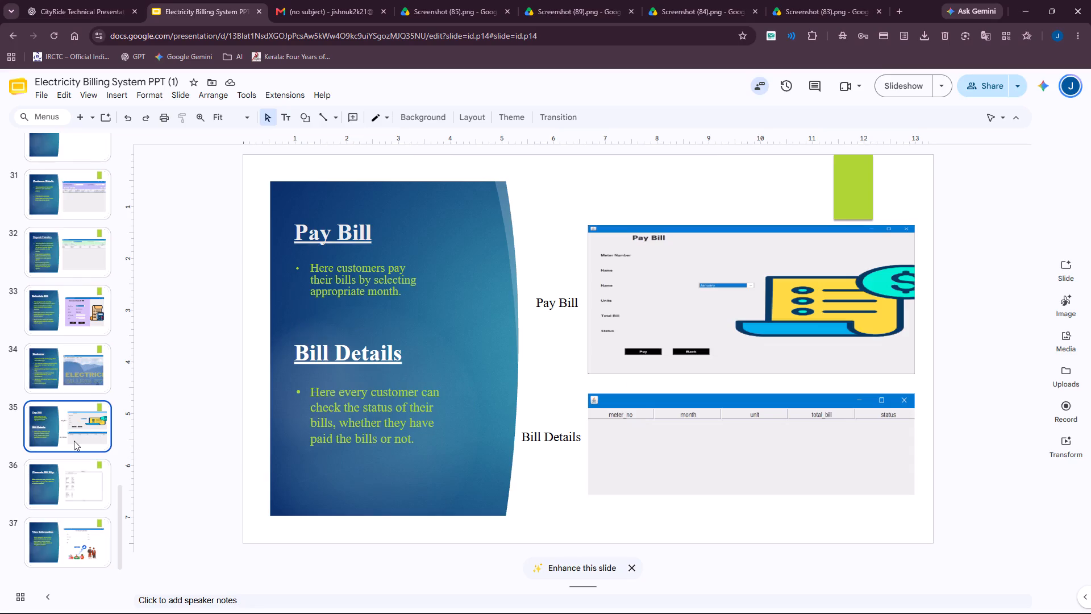
{"action": "left_click", "coordinate": [71, 485]}
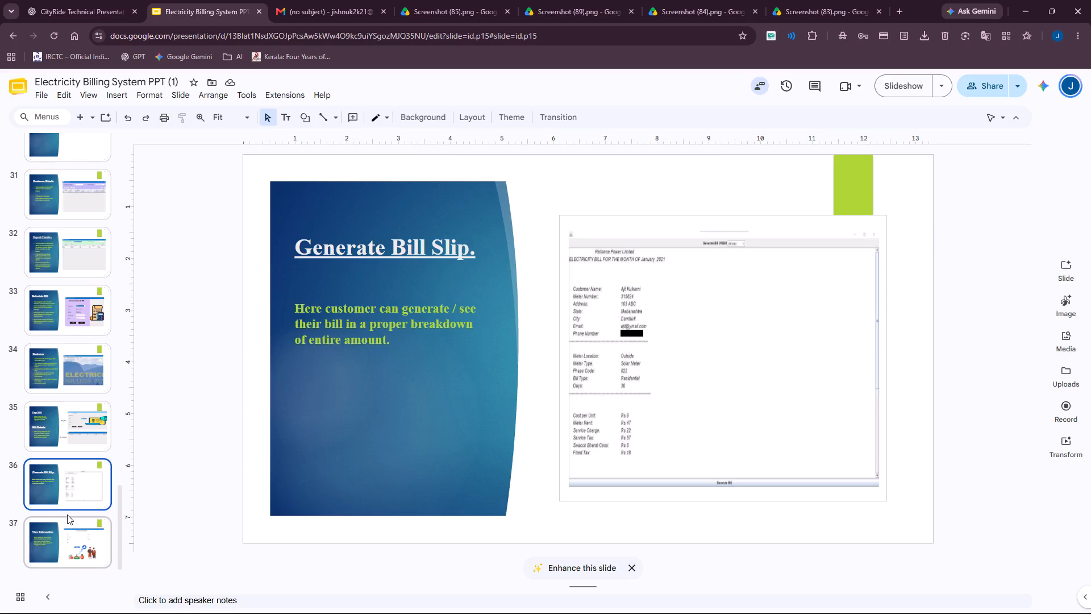
{"action": "scroll", "coordinate": [67, 515], "scroll_direction": "down", "scroll_amount": 1}
Look through the new slides for the GENERATED BILL slide and compare its description with the old Generate Bill Slip slide.
{"action": "scroll", "coordinate": [55, 367], "scroll_direction": "up", "scroll_amount": 11}
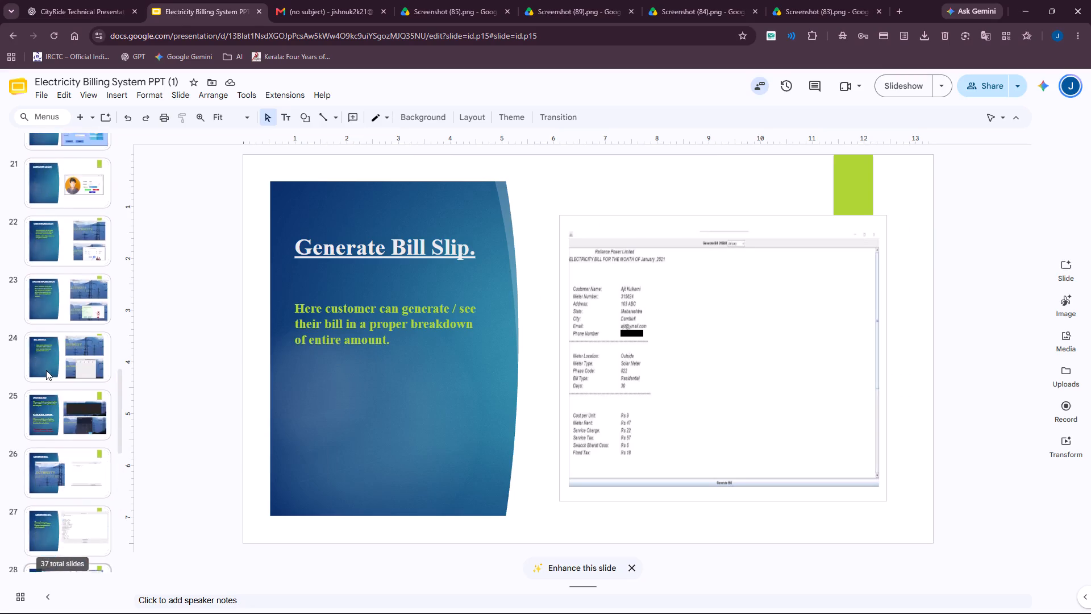
{"action": "scroll", "coordinate": [46, 370], "scroll_direction": "up", "scroll_amount": 17}
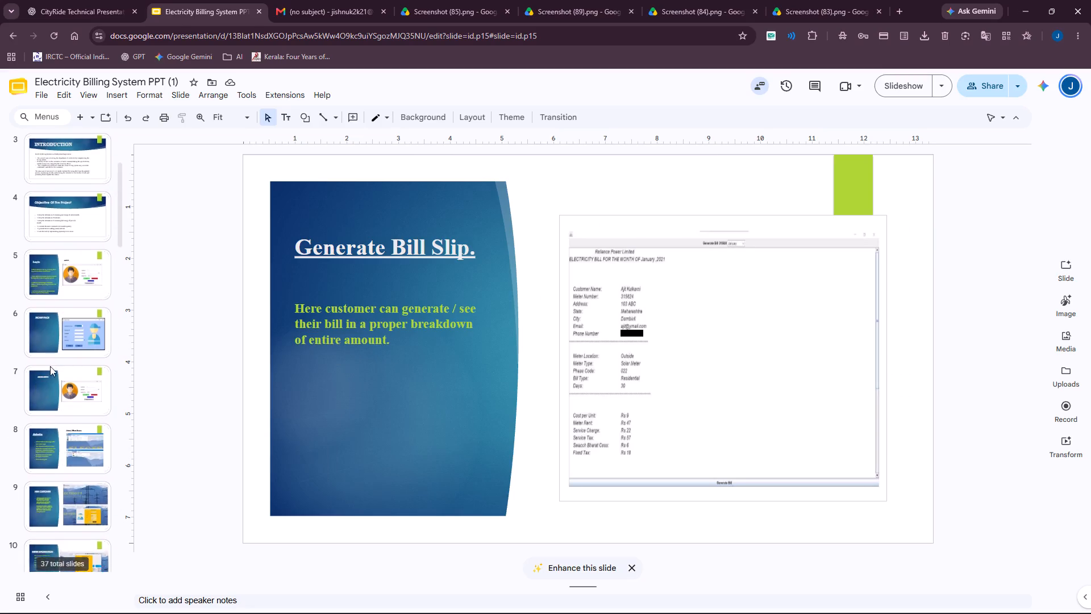
{"action": "scroll", "coordinate": [80, 358], "scroll_direction": "up", "scroll_amount": 3}
{"action": "scroll", "coordinate": [80, 358], "scroll_direction": "down", "scroll_amount": 12}
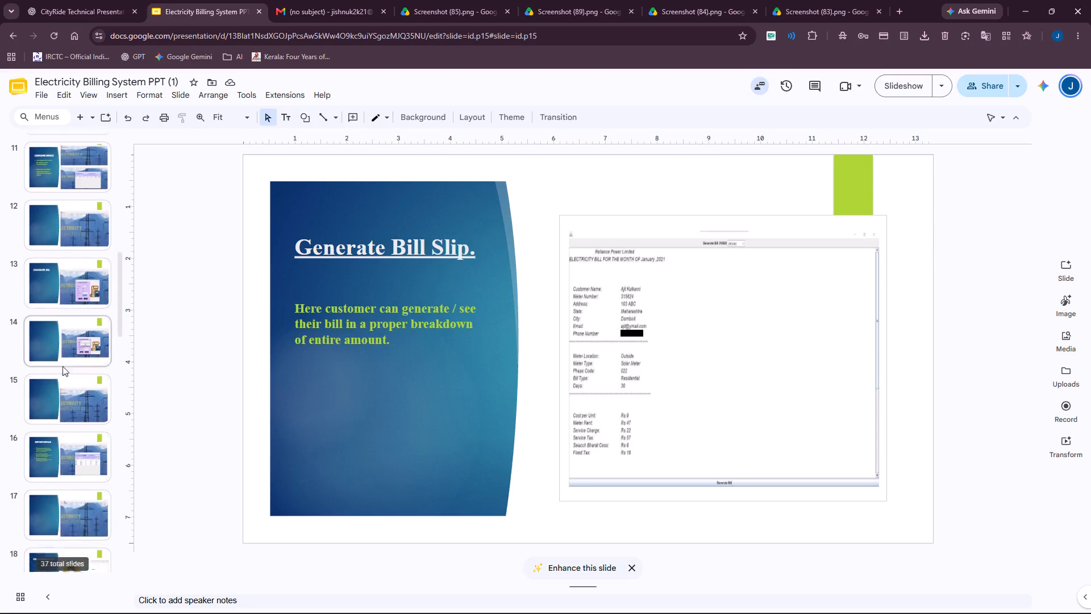
{"action": "scroll", "coordinate": [63, 366], "scroll_direction": "down", "scroll_amount": 6}
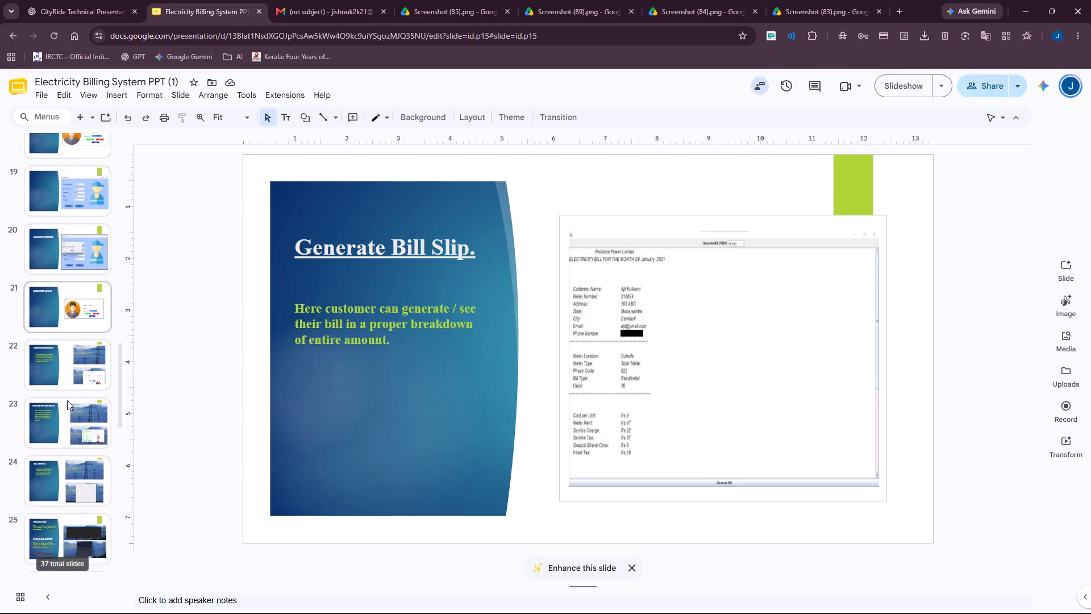
{"action": "scroll", "coordinate": [67, 400], "scroll_direction": "down", "scroll_amount": 5}
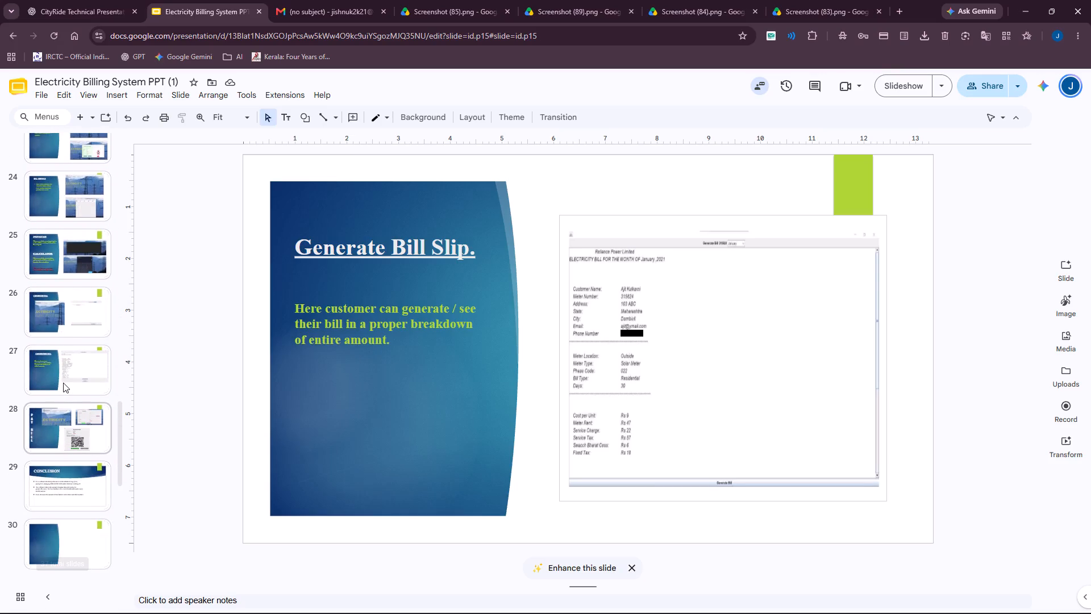
{"action": "left_click", "coordinate": [63, 383]}
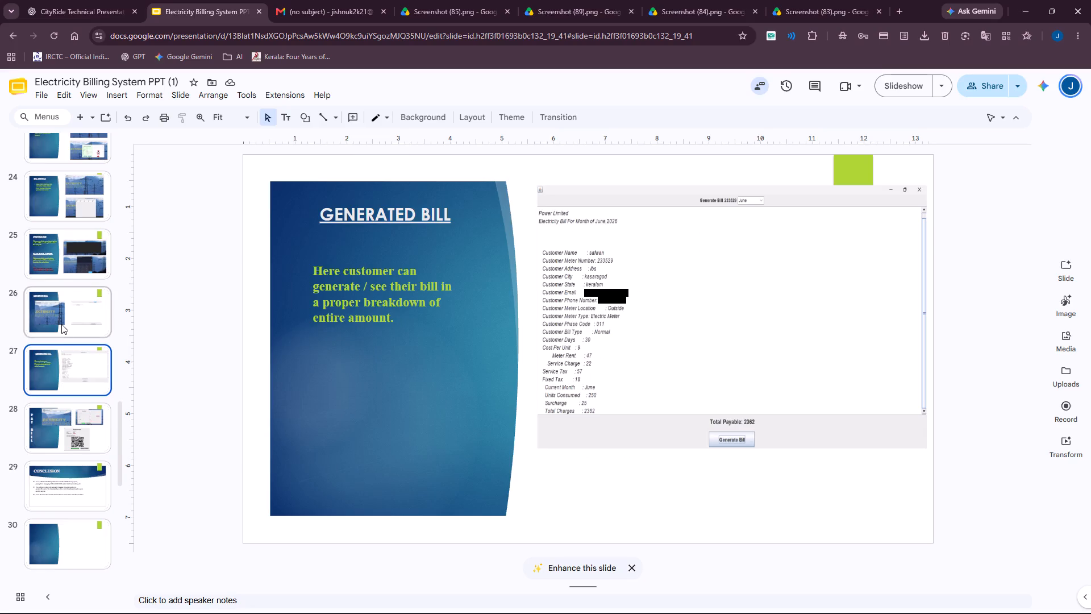
Delete the old Generate Bill Slip slide located after the Conclusion.
{"action": "scroll", "coordinate": [10, 479], "scroll_direction": "down", "scroll_amount": 17}
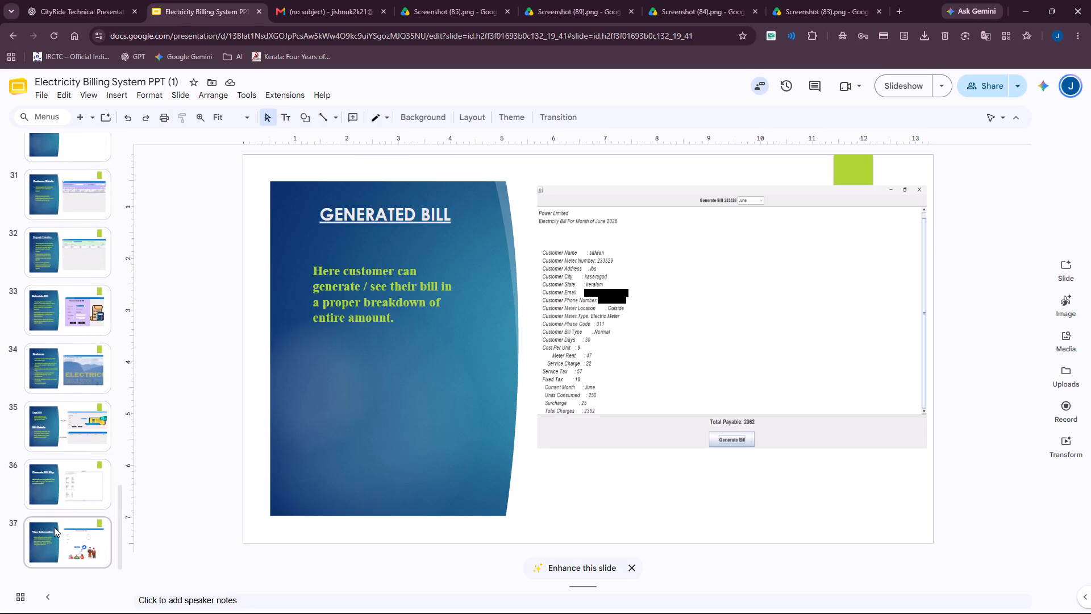
{"action": "left_click", "coordinate": [59, 476]}
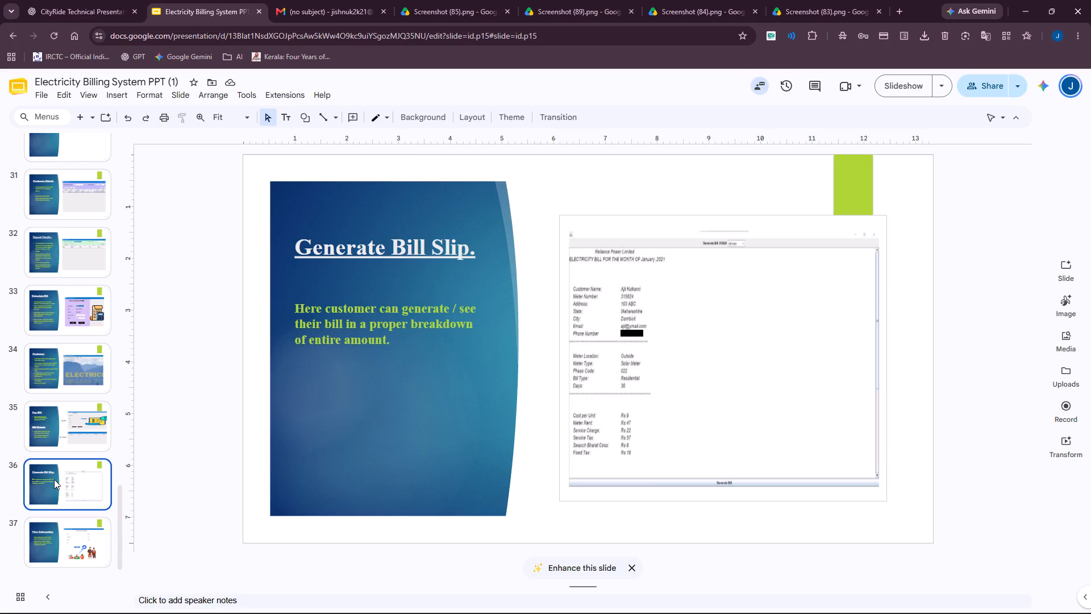
{"action": "right_click", "coordinate": [54, 479]}
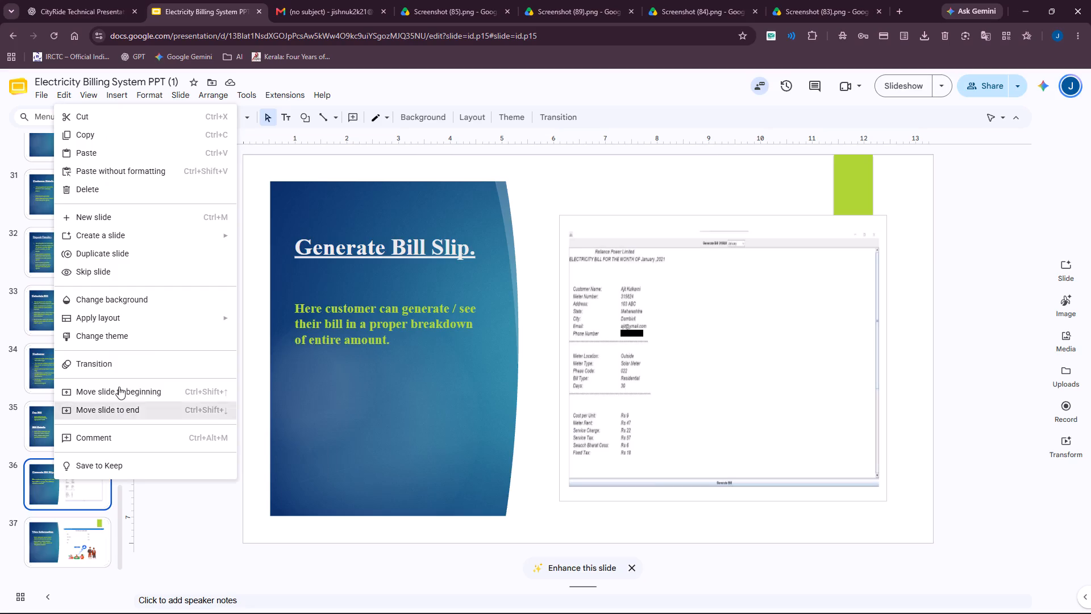
{"action": "left_click", "coordinate": [118, 190]}
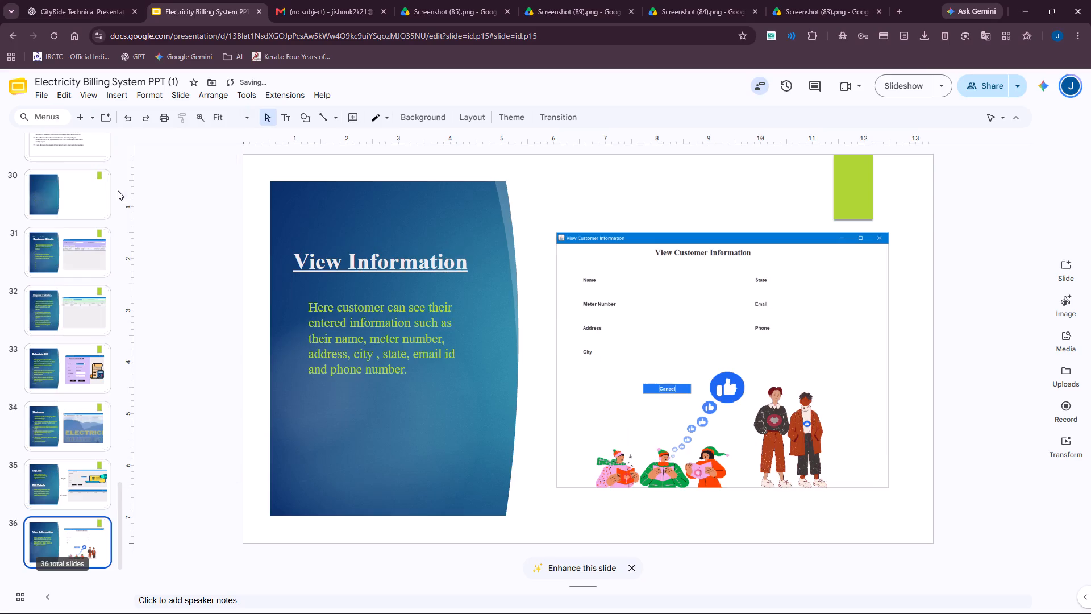
Look through the new slides for the VIEW INFORMATION slide and compare its description with the old View Information slide.
{"action": "left_click", "coordinate": [58, 556]}
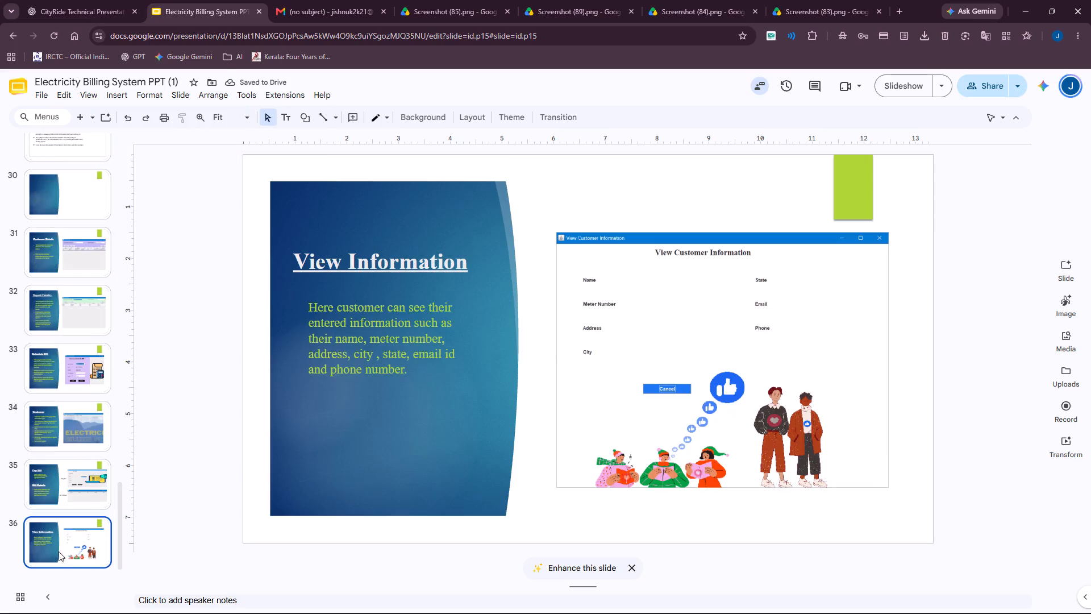
{"action": "scroll", "coordinate": [74, 433], "scroll_direction": "up", "scroll_amount": 15}
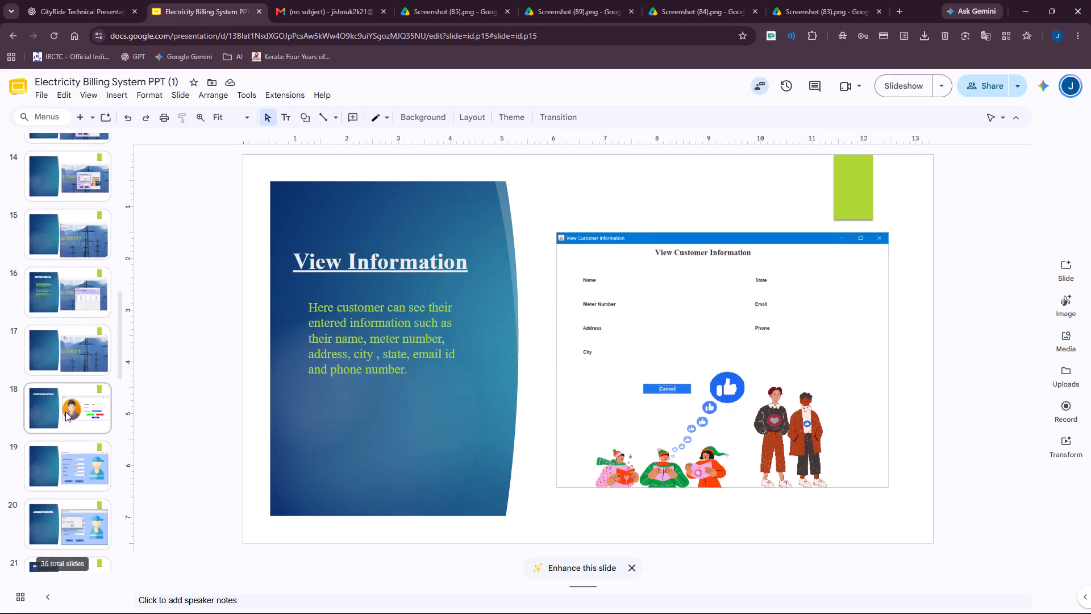
{"action": "scroll", "coordinate": [65, 412], "scroll_direction": "up", "scroll_amount": 9}
{"action": "scroll", "coordinate": [115, 356], "scroll_direction": "up", "scroll_amount": 8}
{"action": "scroll", "coordinate": [115, 356], "scroll_direction": "down", "scroll_amount": 4}
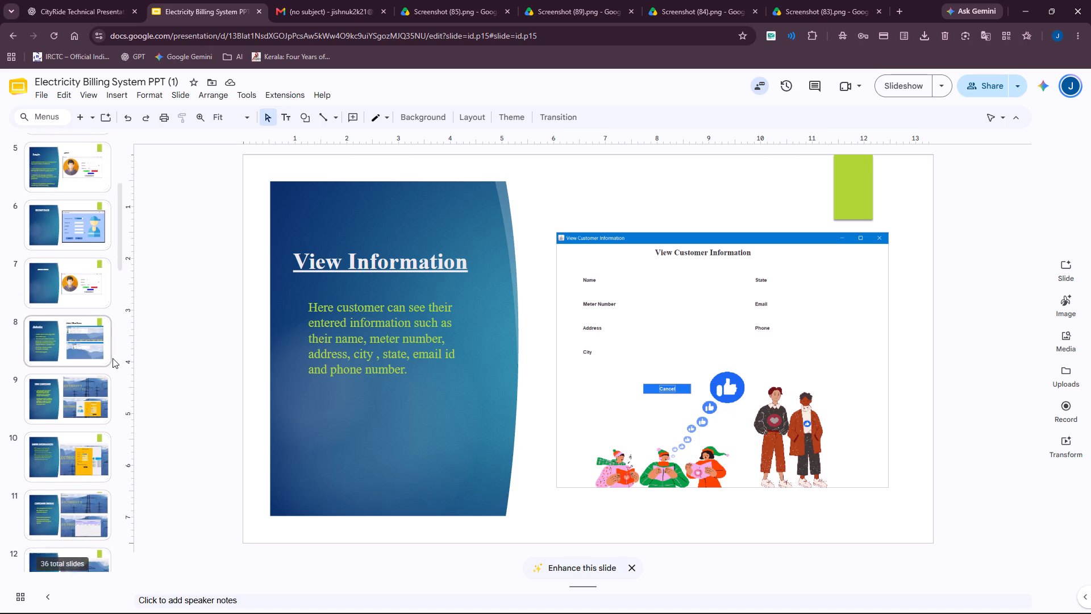
{"action": "scroll", "coordinate": [113, 358], "scroll_direction": "down", "scroll_amount": 10}
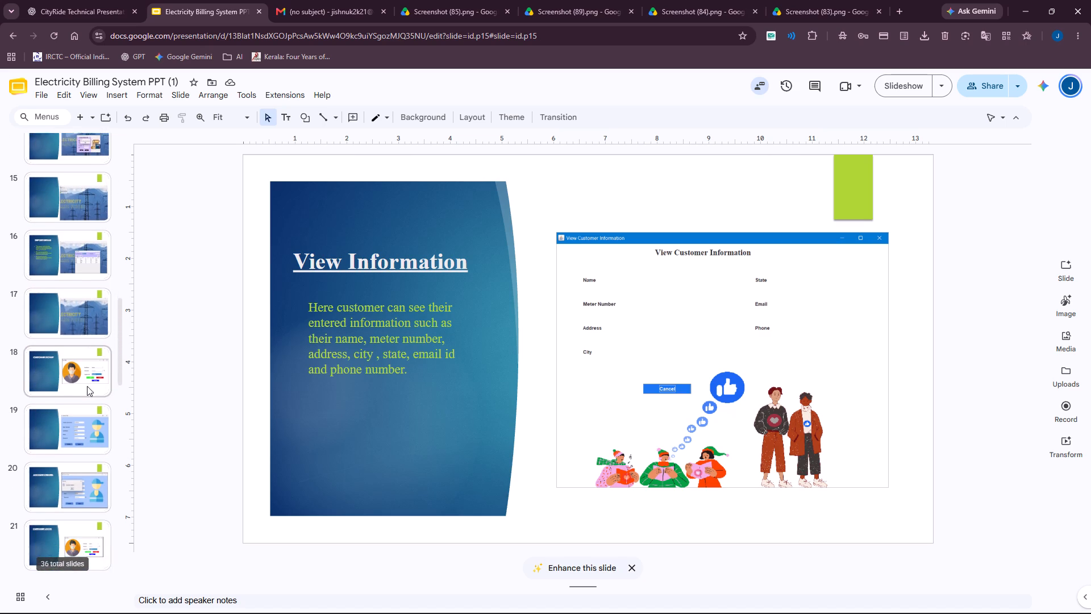
{"action": "scroll", "coordinate": [85, 387], "scroll_direction": "up", "scroll_amount": 1}
{"action": "scroll", "coordinate": [85, 385], "scroll_direction": "down", "scroll_amount": 1}
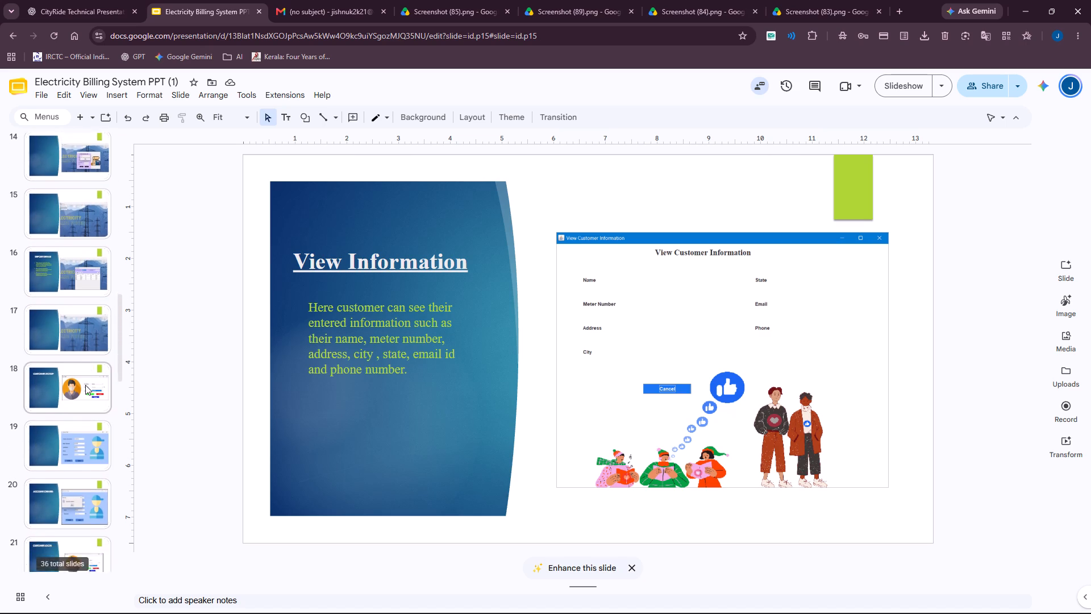
{"action": "scroll", "coordinate": [85, 385], "scroll_direction": "down", "scroll_amount": 8}
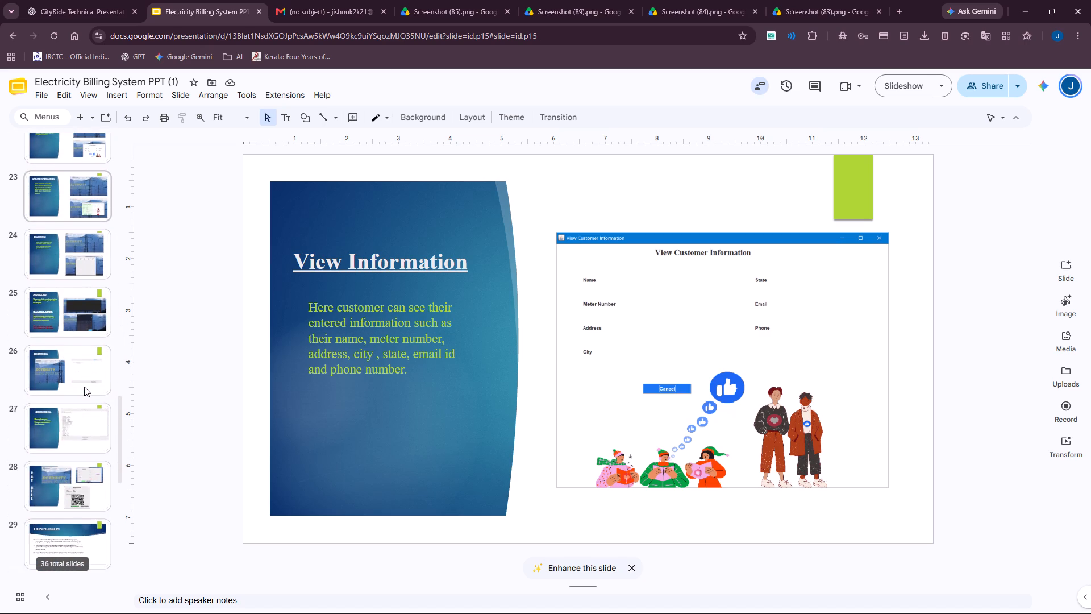
{"action": "scroll", "coordinate": [84, 387], "scroll_direction": "down", "scroll_amount": 3}
{"action": "scroll", "coordinate": [84, 387], "scroll_direction": "up", "scroll_amount": 1}
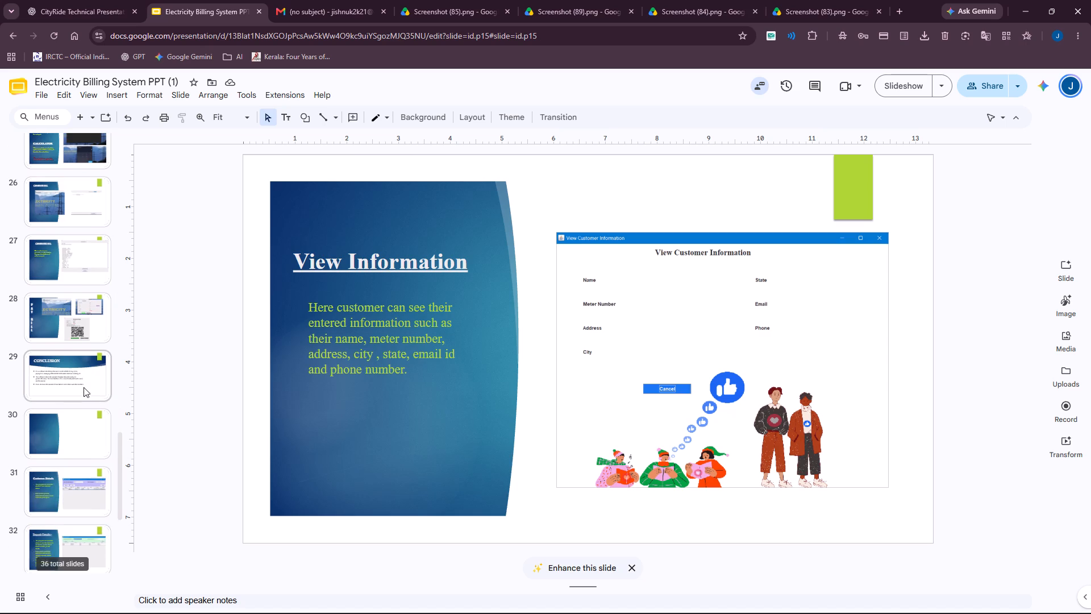
{"action": "scroll", "coordinate": [84, 387], "scroll_direction": "up", "scroll_amount": 5}
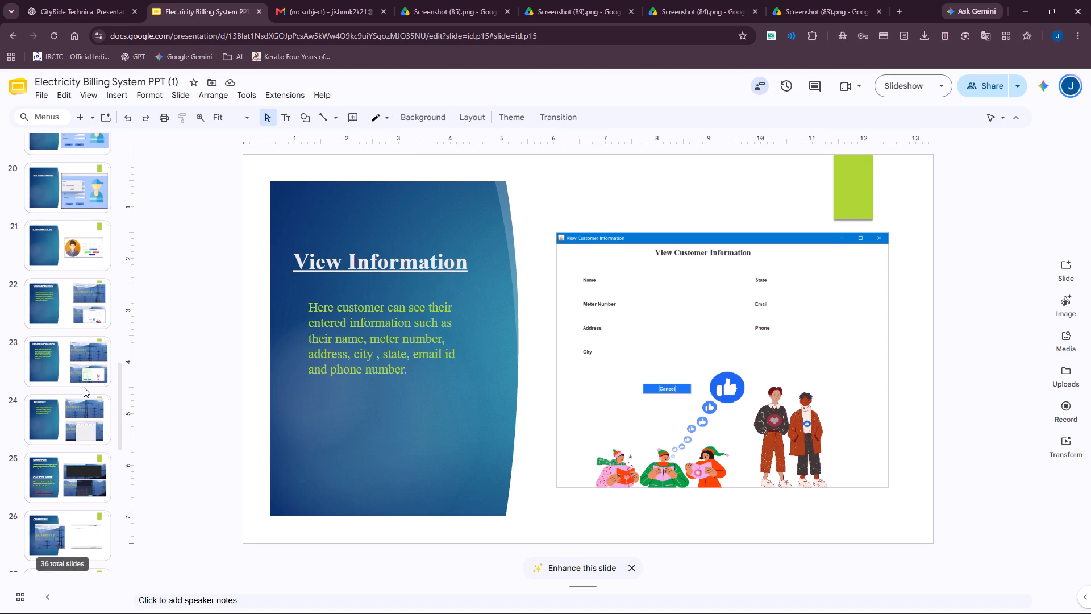
{"action": "scroll", "coordinate": [84, 387], "scroll_direction": "up", "scroll_amount": 2}
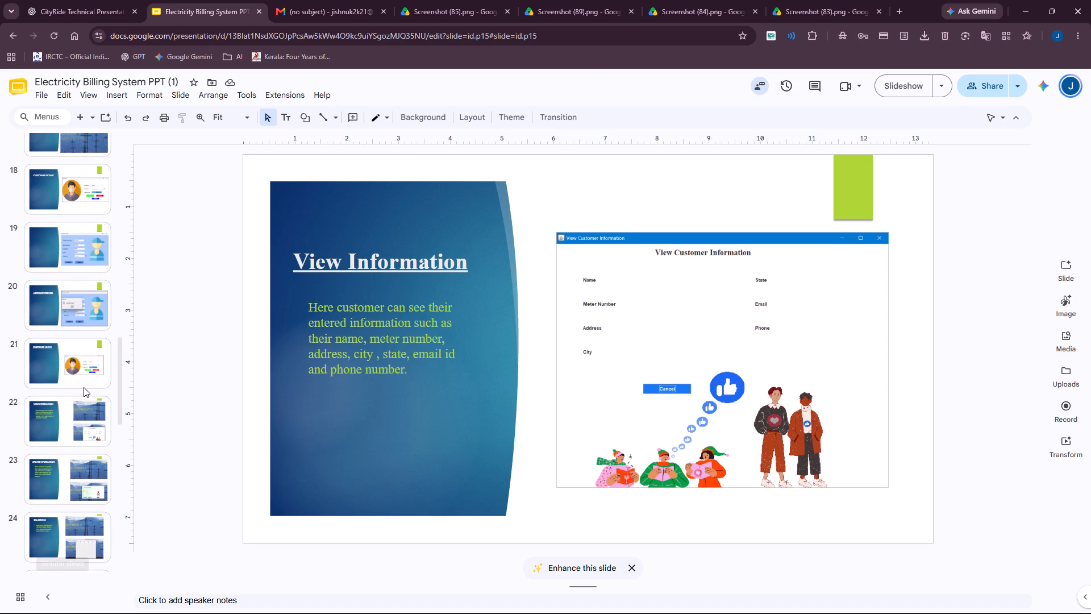
{"action": "scroll", "coordinate": [84, 387], "scroll_direction": "down", "scroll_amount": 1}
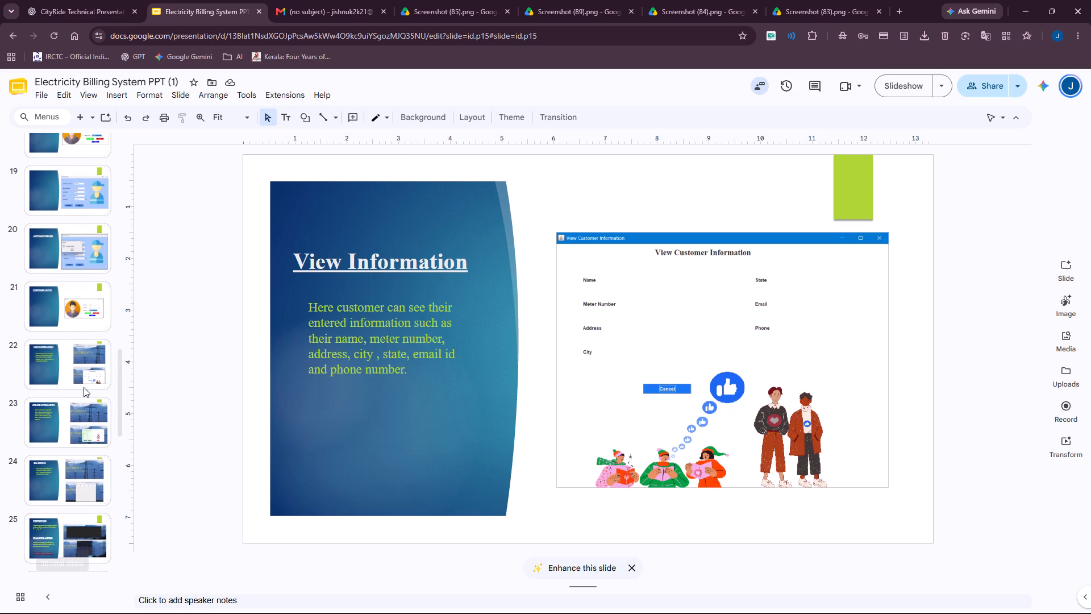
{"action": "left_click", "coordinate": [76, 371]}
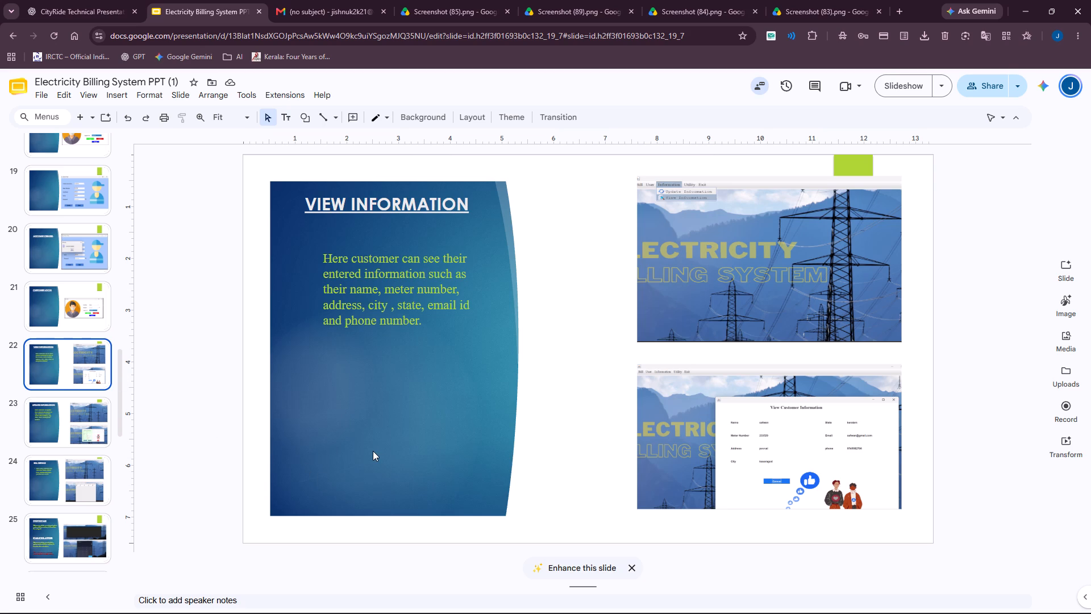
{"action": "left_click", "coordinate": [94, 313]}
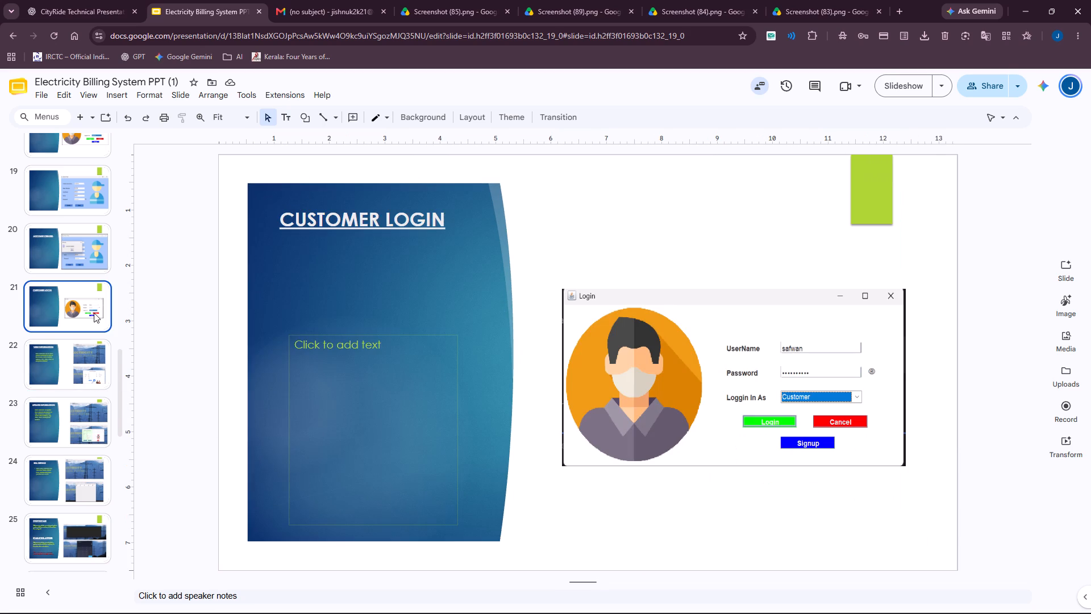
Shift the upper menu screenshot on the new VIEW INFORMATION slide up and left, and enlarge it toward the slide's right edge.
{"action": "left_click", "coordinate": [72, 359]}
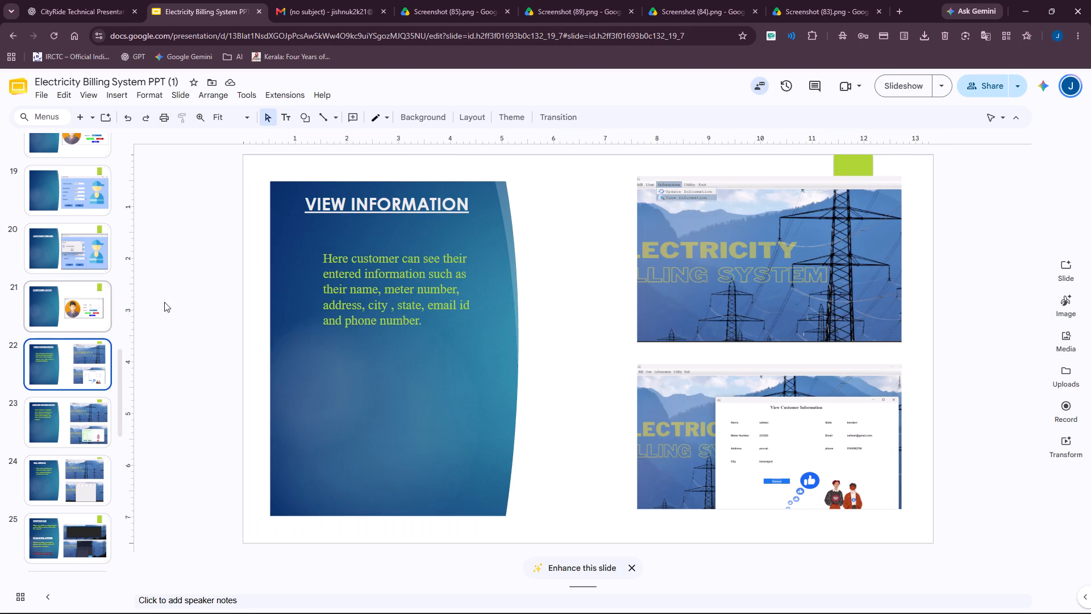
{"action": "left_click", "coordinate": [666, 244]}
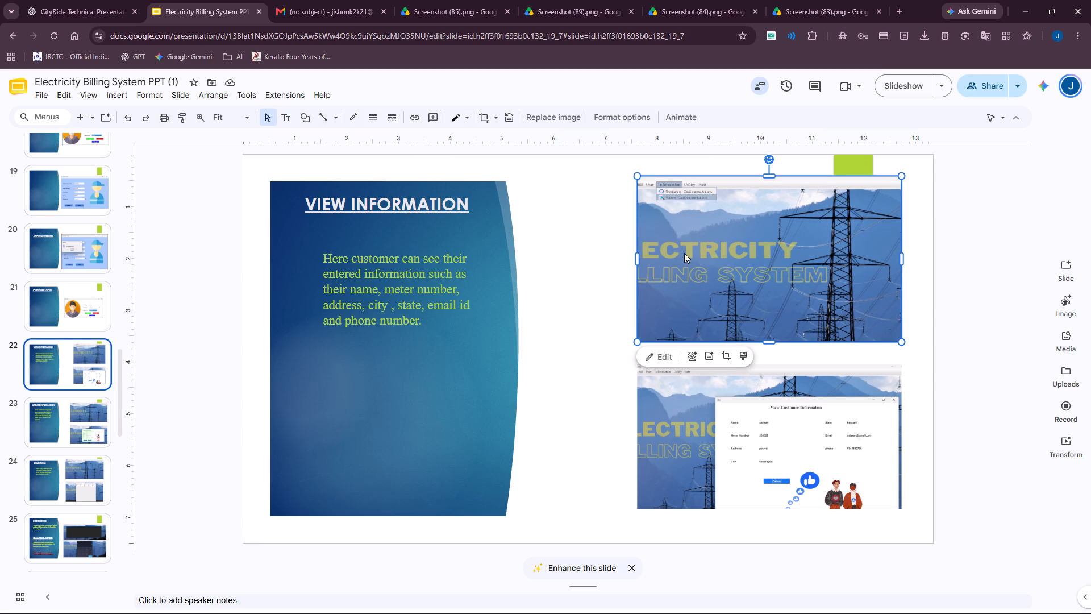
{"action": "left_click_drag", "start_coordinate": [701, 259], "coordinate": [697, 255]}
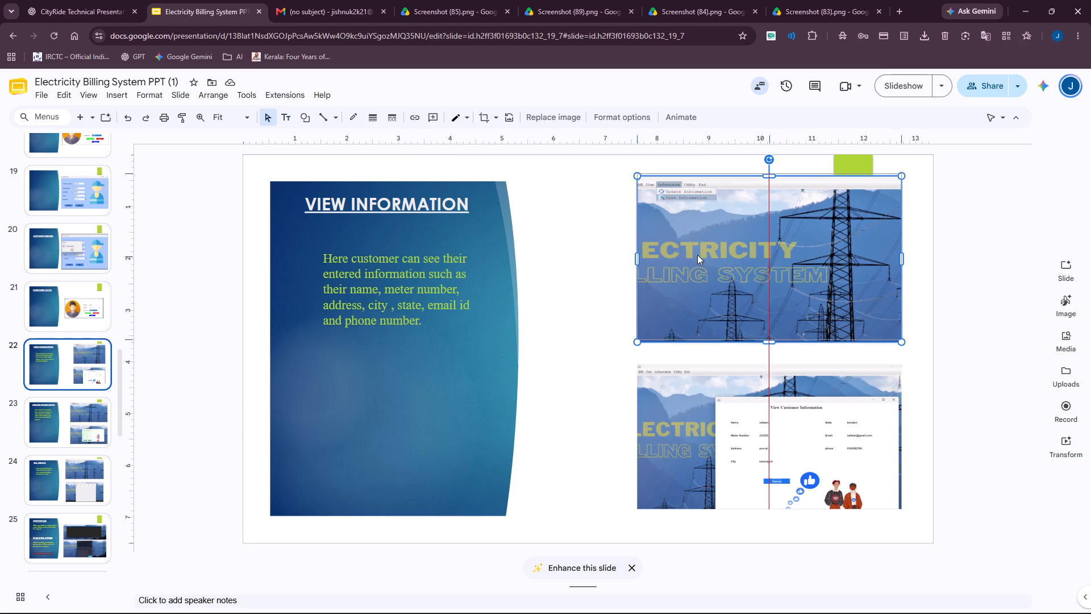
{"action": "left_click_drag", "start_coordinate": [697, 255], "coordinate": [686, 246]}
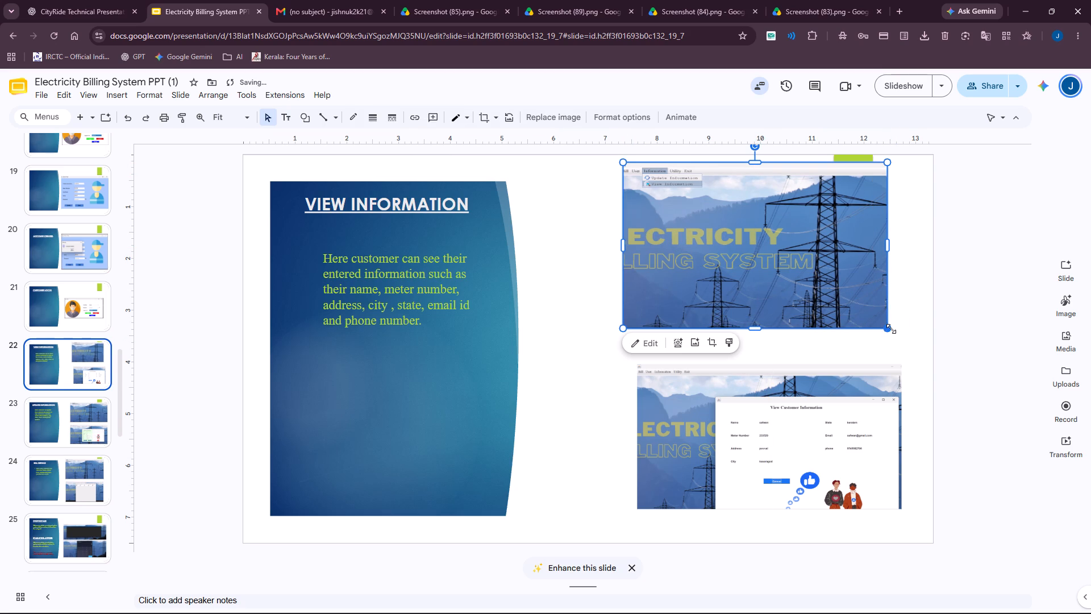
{"action": "left_click_drag", "start_coordinate": [891, 330], "coordinate": [897, 352]}
Enlarge the lower View Customer Information screenshot and align it directly beneath the upper one at nearly the same width.
{"action": "left_click", "coordinate": [827, 403]}
{"action": "left_click_drag", "start_coordinate": [803, 414], "coordinate": [802, 415]}
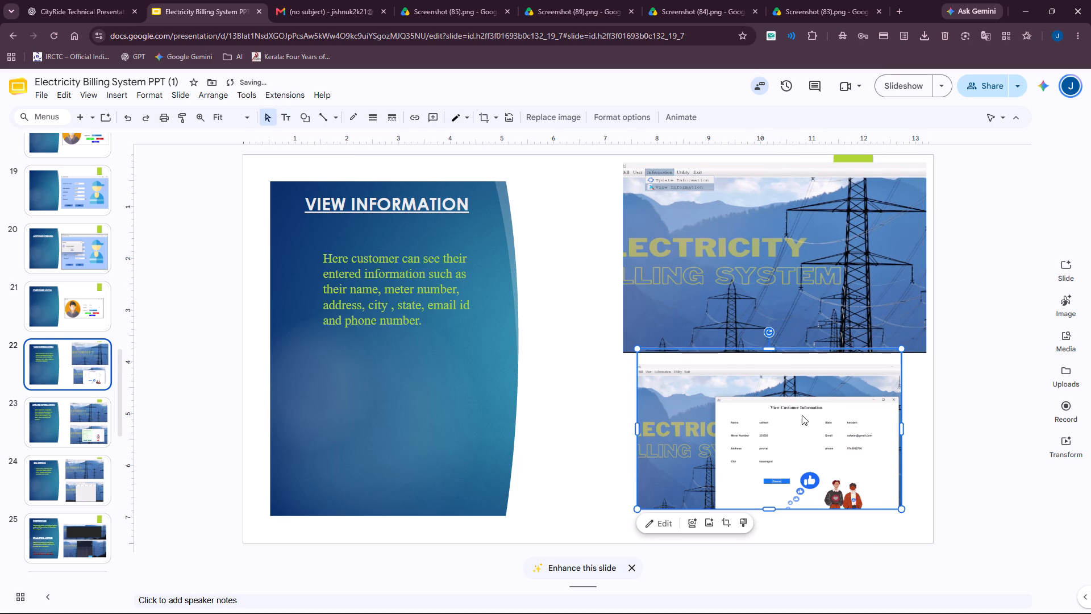
{"action": "left_click_drag", "start_coordinate": [802, 415], "coordinate": [784, 424]}
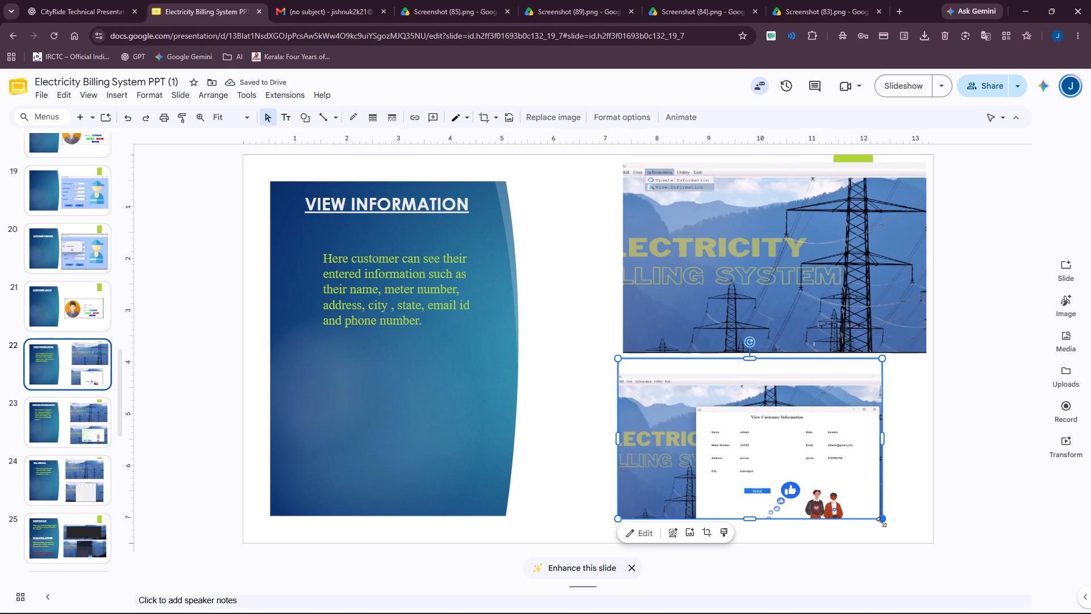
{"action": "left_click_drag", "start_coordinate": [882, 521], "coordinate": [906, 531]}
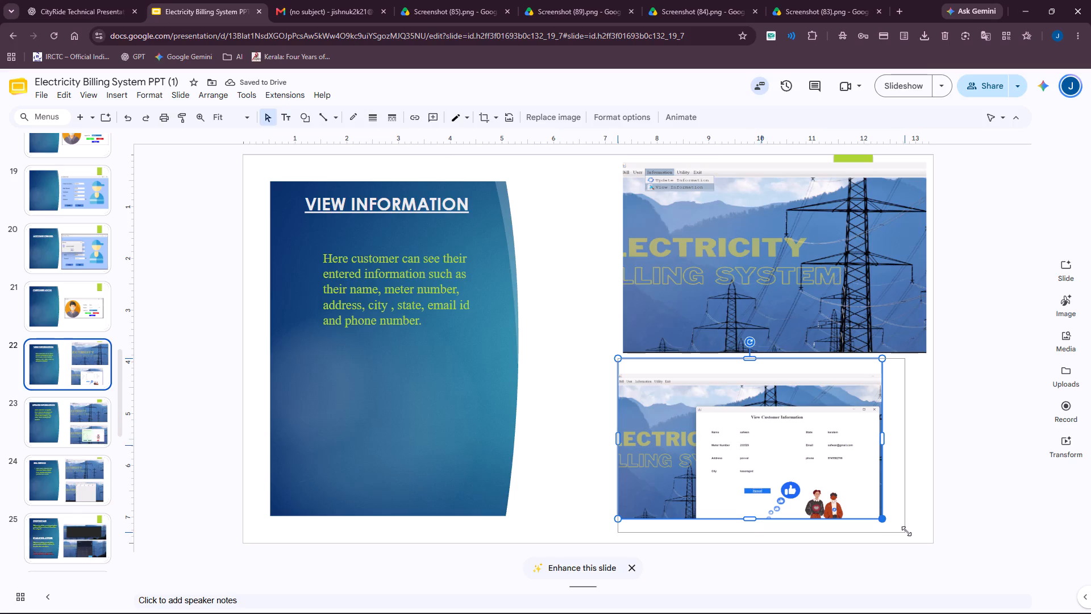
{"action": "left_click_drag", "start_coordinate": [906, 531], "coordinate": [921, 534]}
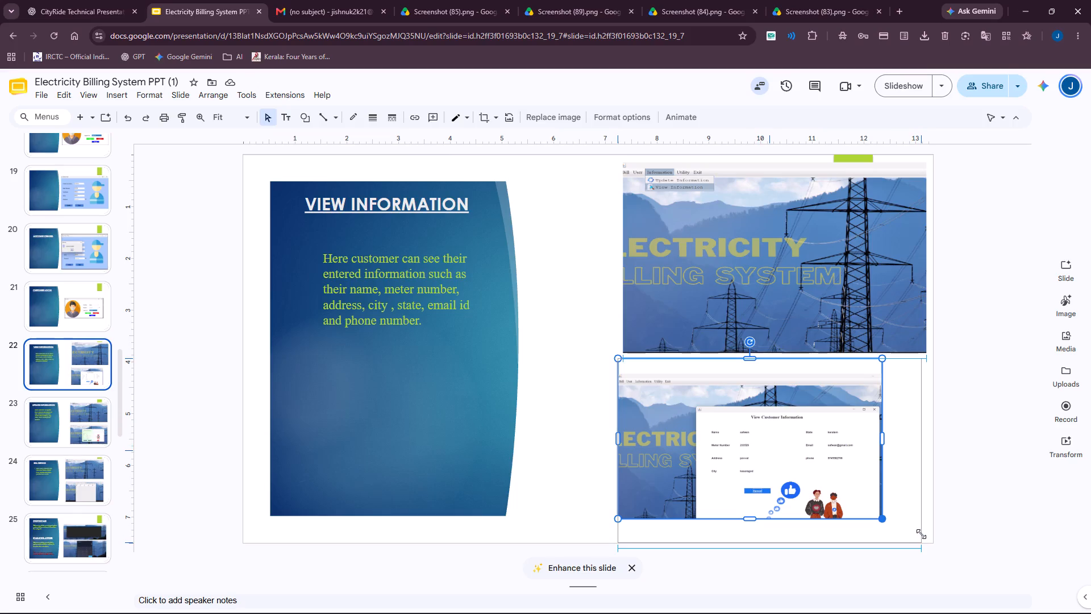
{"action": "left_click_drag", "start_coordinate": [921, 534], "coordinate": [921, 534]}
{"action": "left_click_drag", "start_coordinate": [921, 534], "coordinate": [917, 534]}
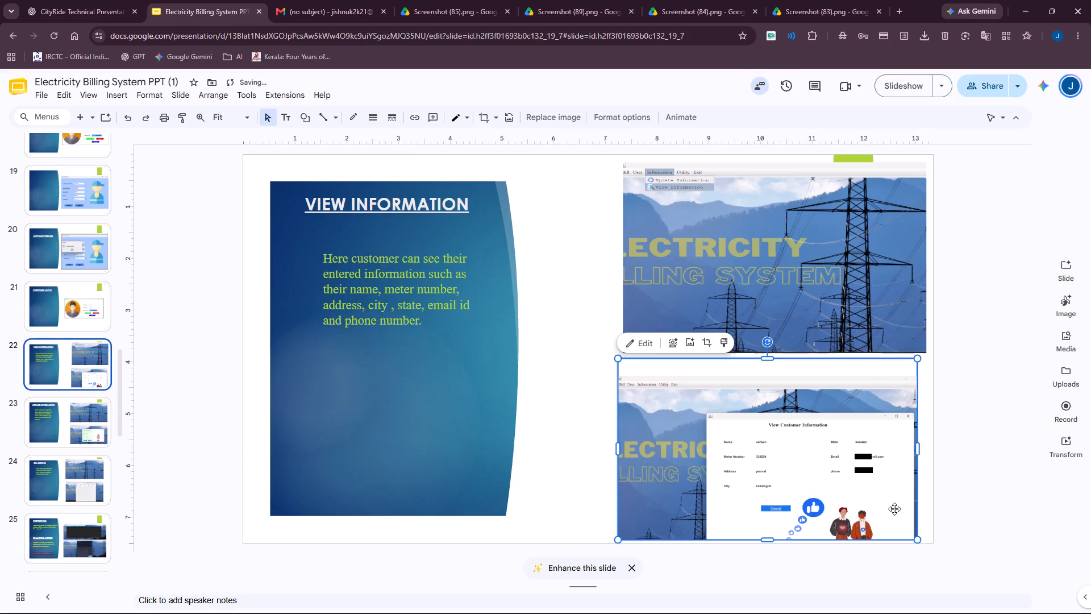
{"action": "left_click_drag", "start_coordinate": [894, 509], "coordinate": [901, 507]}
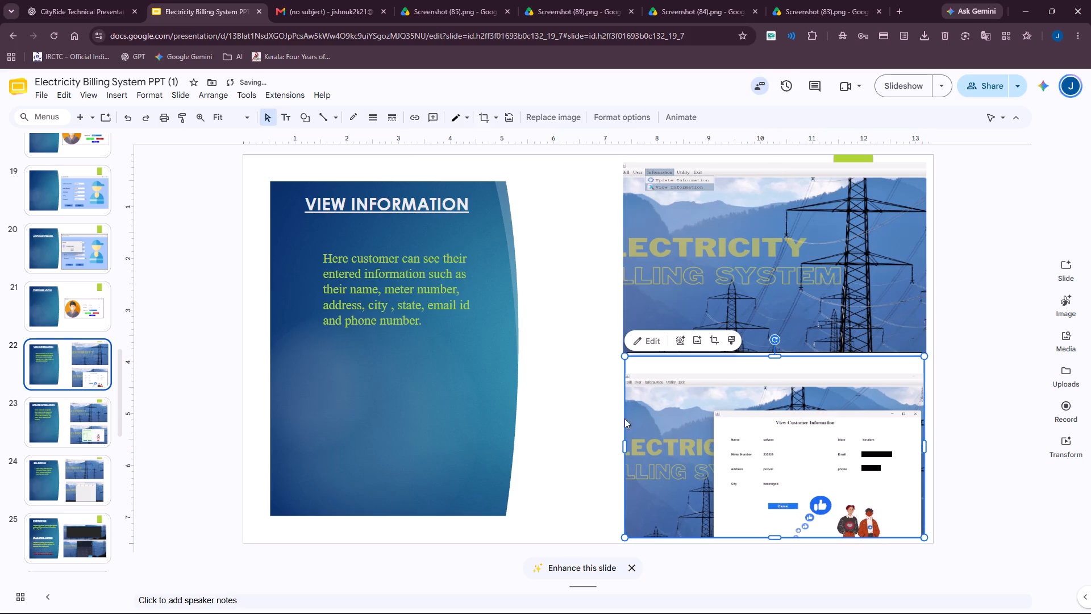
{"action": "left_click", "coordinate": [571, 403]}
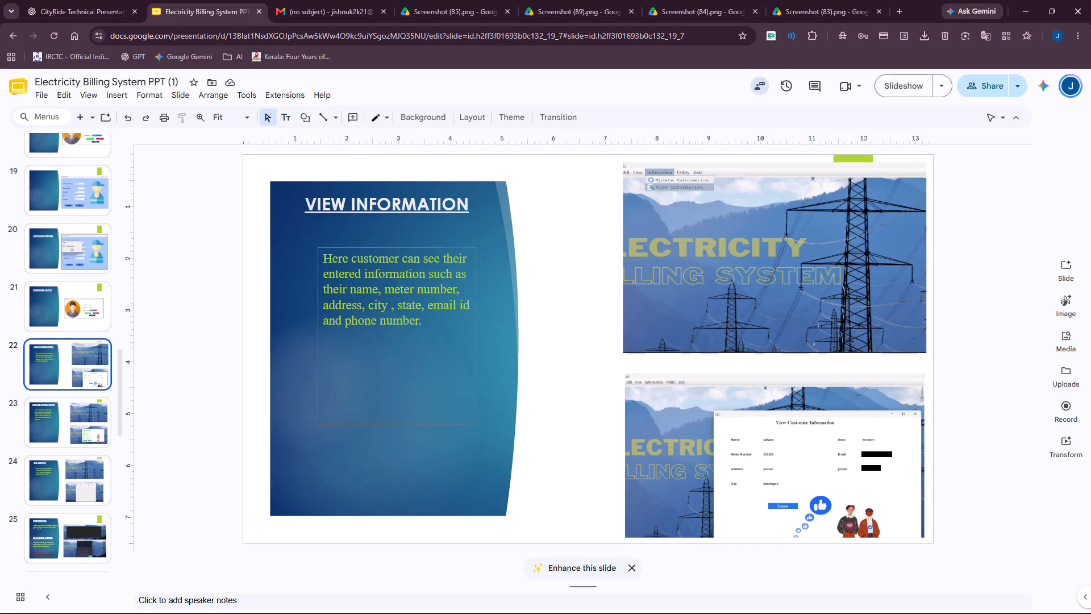
Compare the old View Information and Pay Bill/Bill Details slides with the new billing and information slides for missing descriptions and layout differences.
{"action": "scroll", "coordinate": [116, 389], "scroll_direction": "down", "scroll_amount": 16}
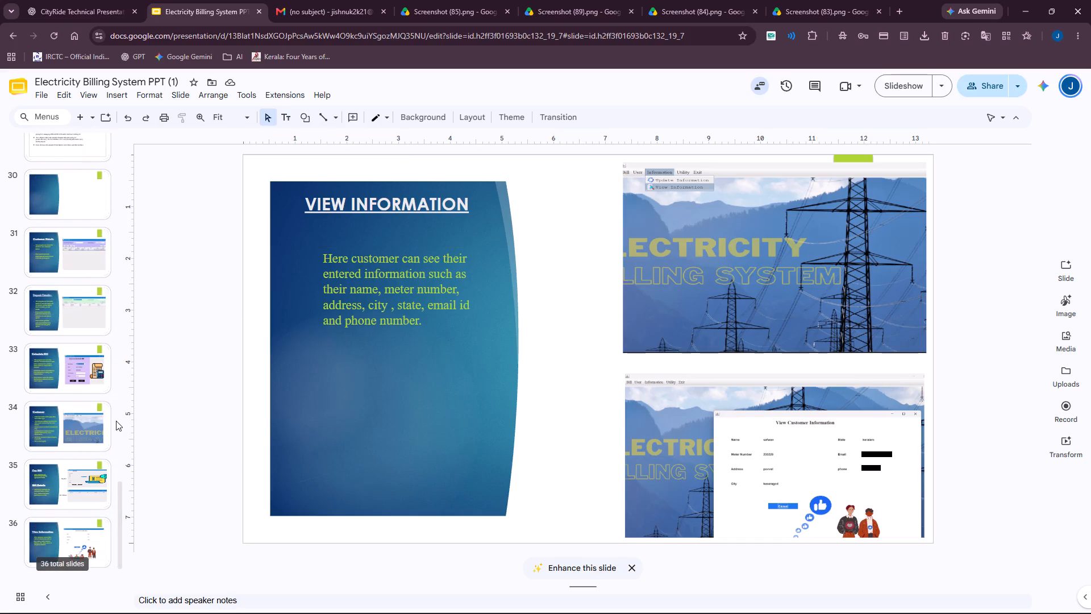
{"action": "scroll", "coordinate": [116, 421], "scroll_direction": "down", "scroll_amount": 4}
{"action": "left_click", "coordinate": [48, 525]}
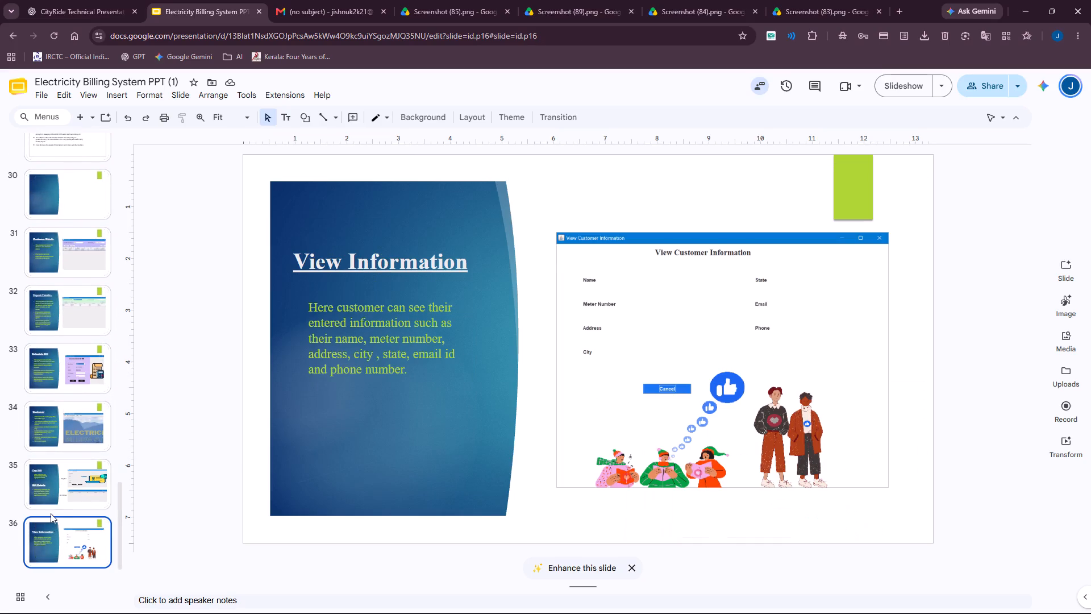
{"action": "left_click", "coordinate": [66, 483]}
{"action": "scroll", "coordinate": [66, 483], "scroll_direction": "up", "scroll_amount": 8}
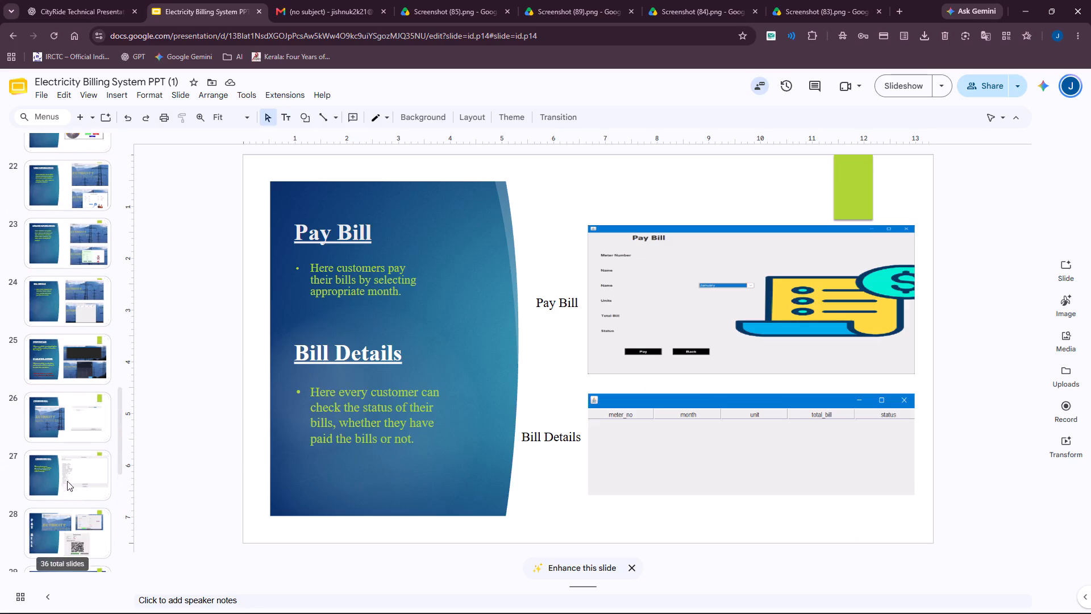
{"action": "left_click", "coordinate": [90, 388]}
{"action": "left_click", "coordinate": [91, 462]}
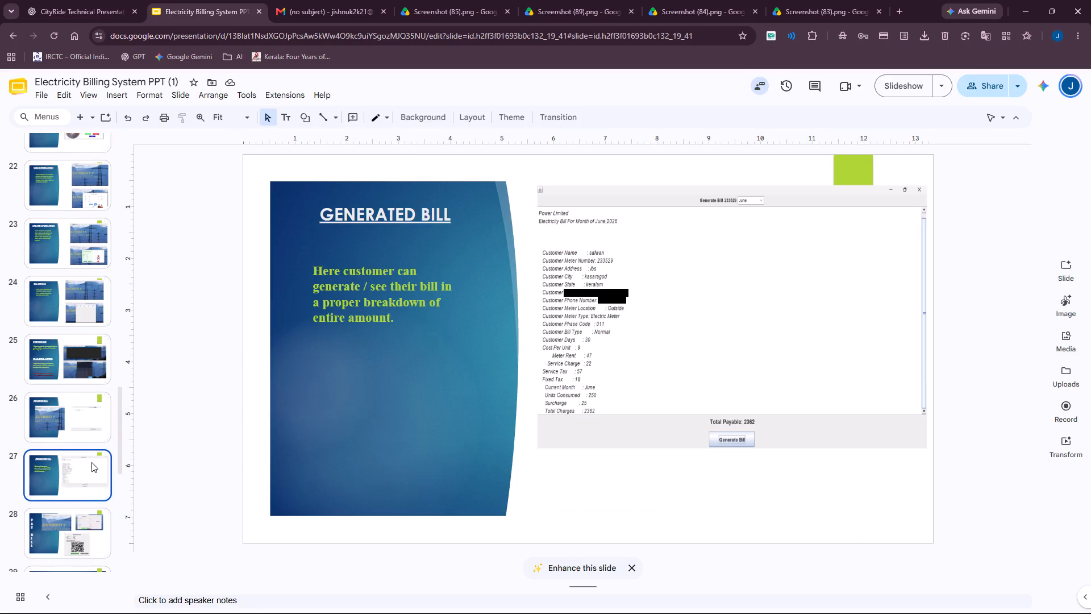
{"action": "scroll", "coordinate": [81, 498], "scroll_direction": "down", "scroll_amount": 1}
{"action": "left_click", "coordinate": [80, 498]}
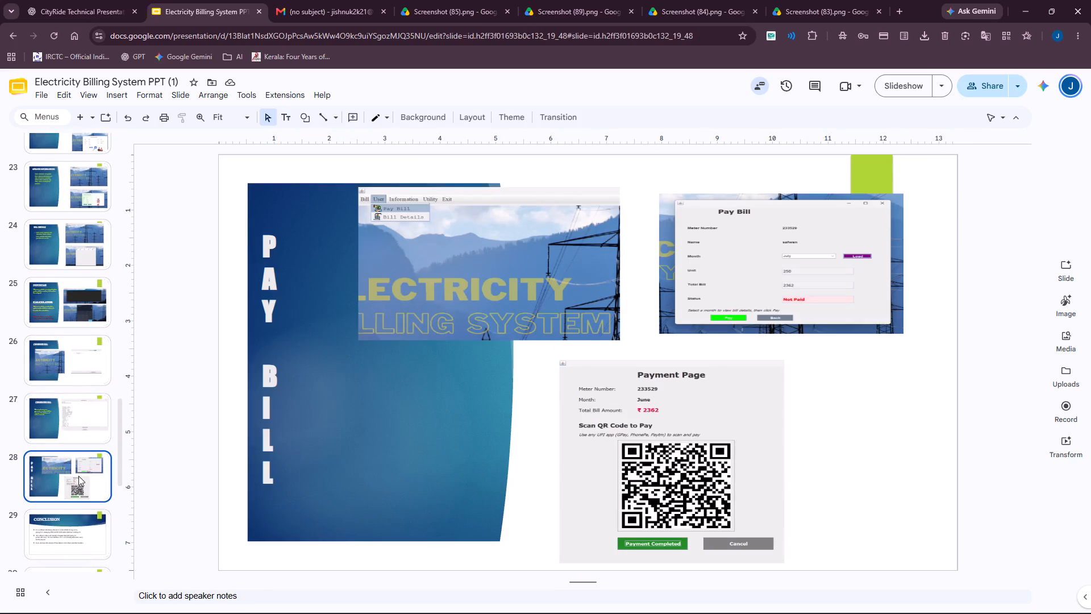
{"action": "left_click", "coordinate": [82, 414]}
{"action": "left_click", "coordinate": [102, 305]}
{"action": "left_click", "coordinate": [90, 260]}
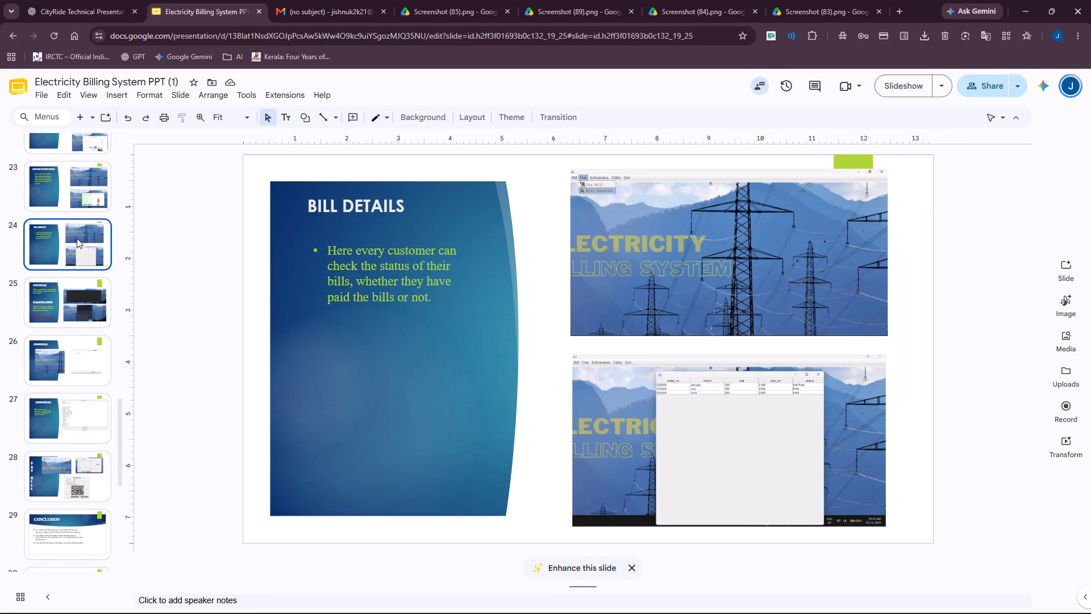
{"action": "scroll", "coordinate": [77, 238], "scroll_direction": "up", "scroll_amount": 1}
{"action": "left_click", "coordinate": [76, 238]}
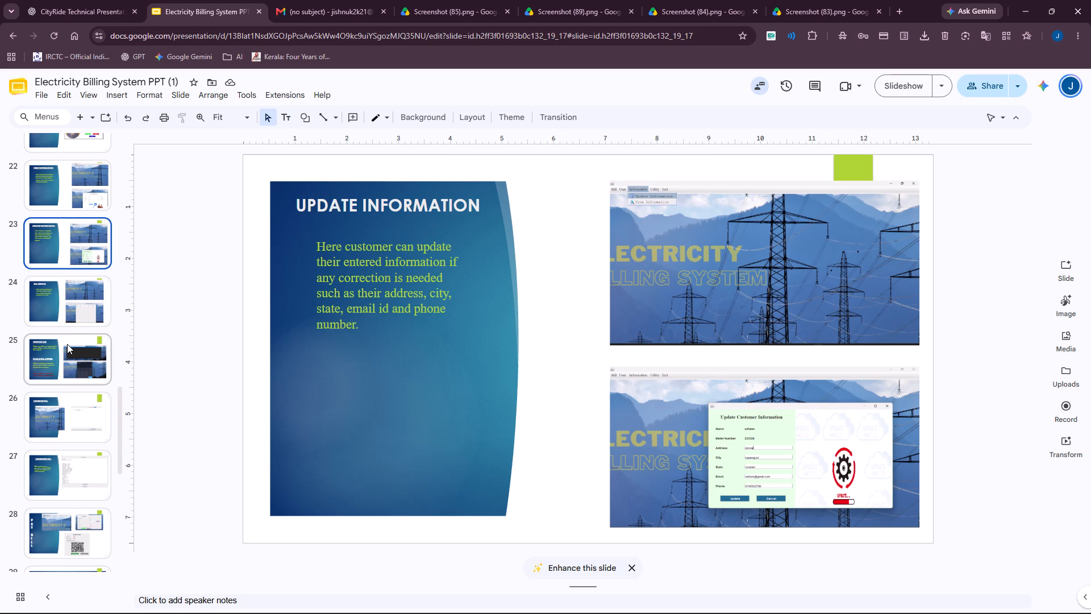
{"action": "left_click", "coordinate": [61, 397]}
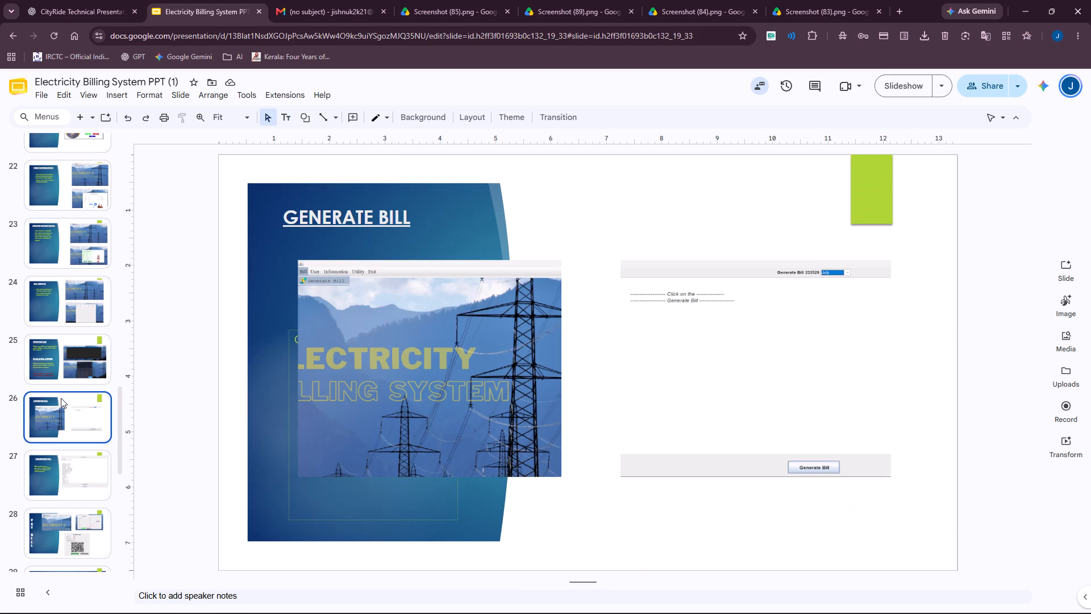
{"action": "left_click", "coordinate": [52, 459]}
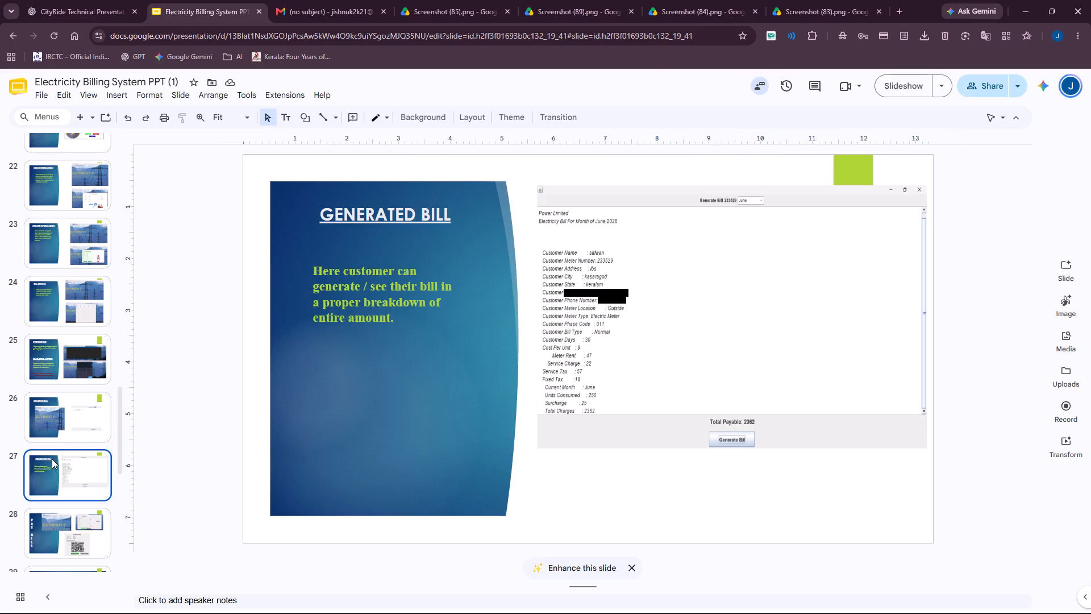
{"action": "left_click", "coordinate": [67, 419]}
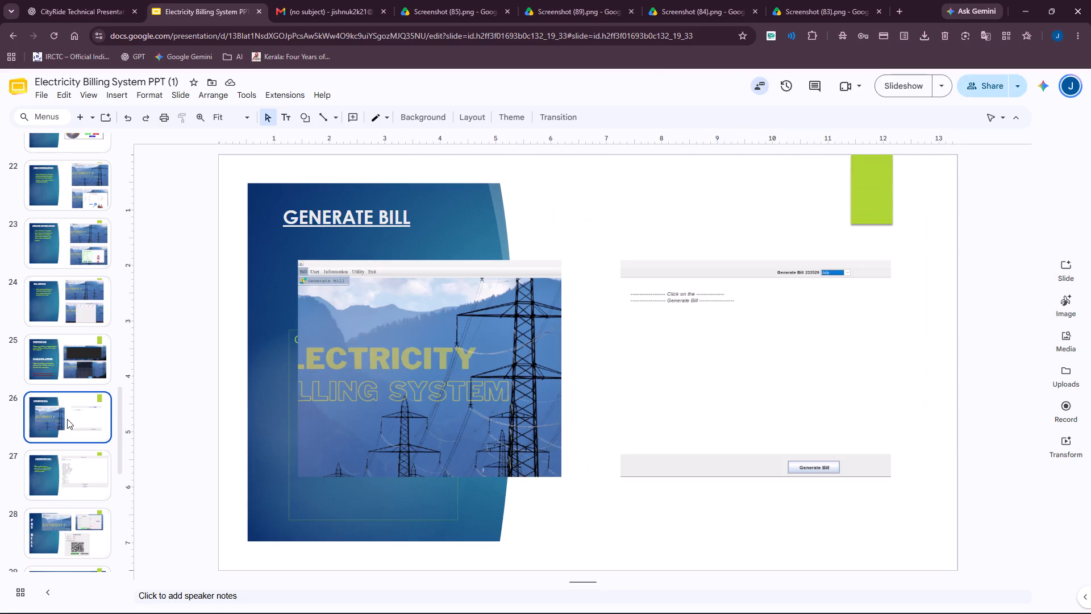
Open the description text on the GENERATED BILL slide for editing.
{"action": "left_click", "coordinate": [72, 456]}
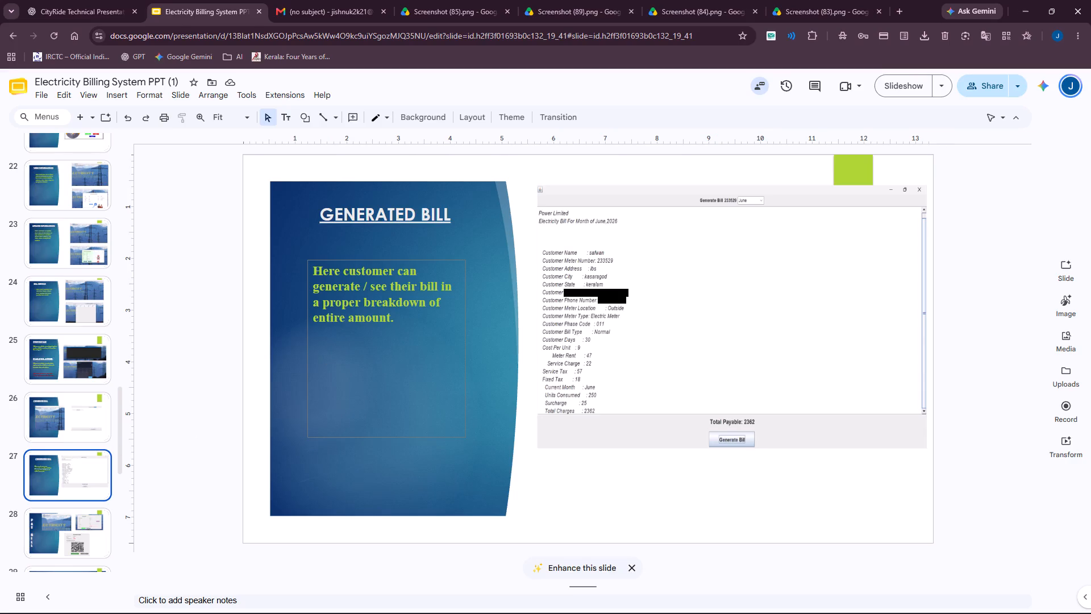
{"action": "left_click", "coordinate": [365, 288]}
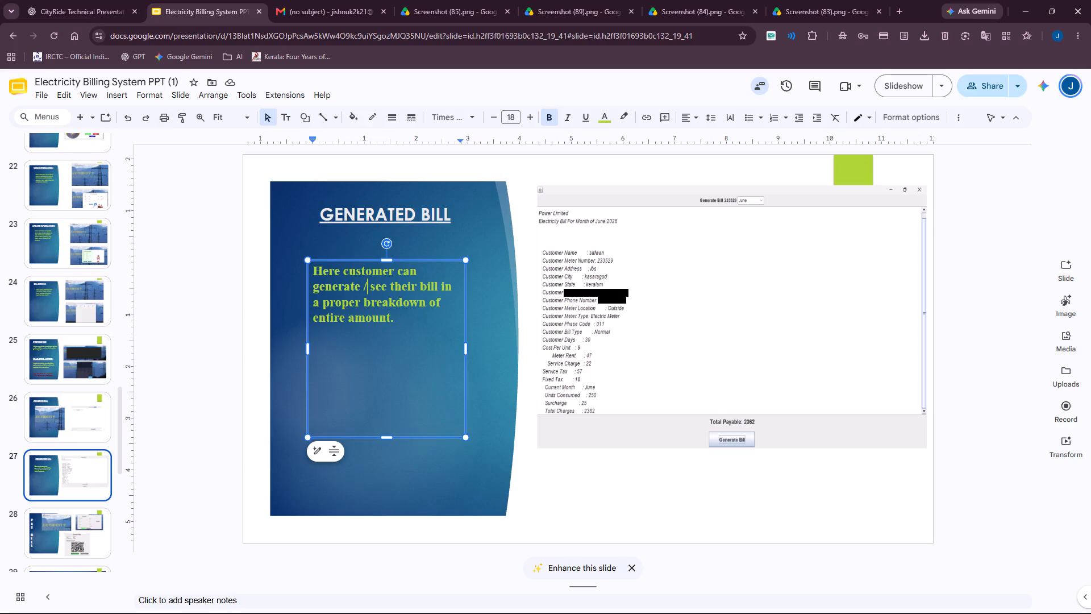
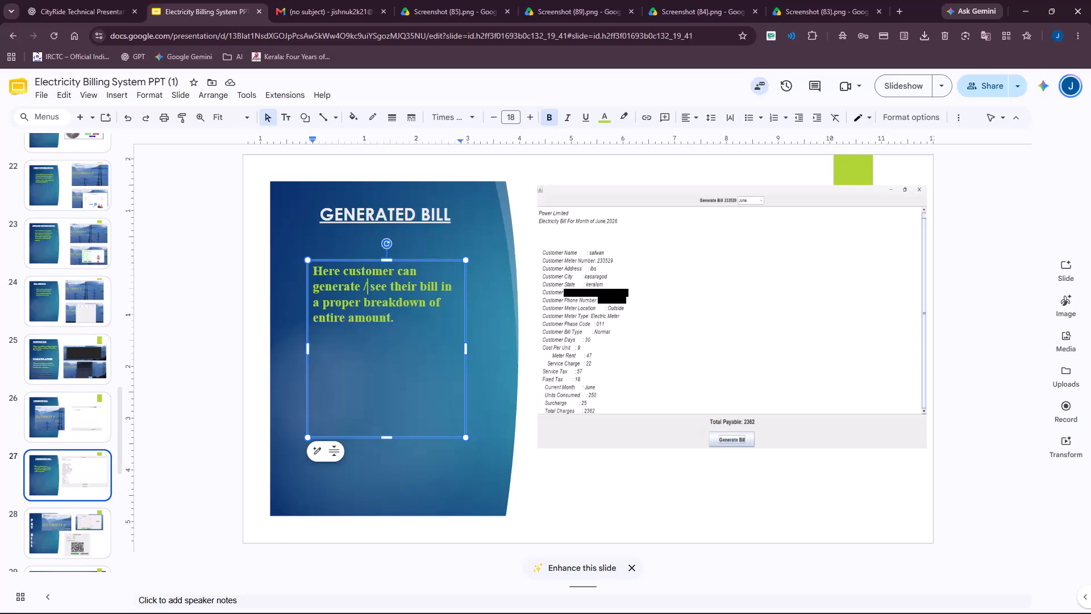
Select the description text box behind the Electricity Billing System screenshot on the GENERATE BILL slide and open its editing options.
{"action": "left_click", "coordinate": [311, 235]}
{"action": "scroll", "coordinate": [311, 235], "scroll_direction": "up", "scroll_amount": 2}
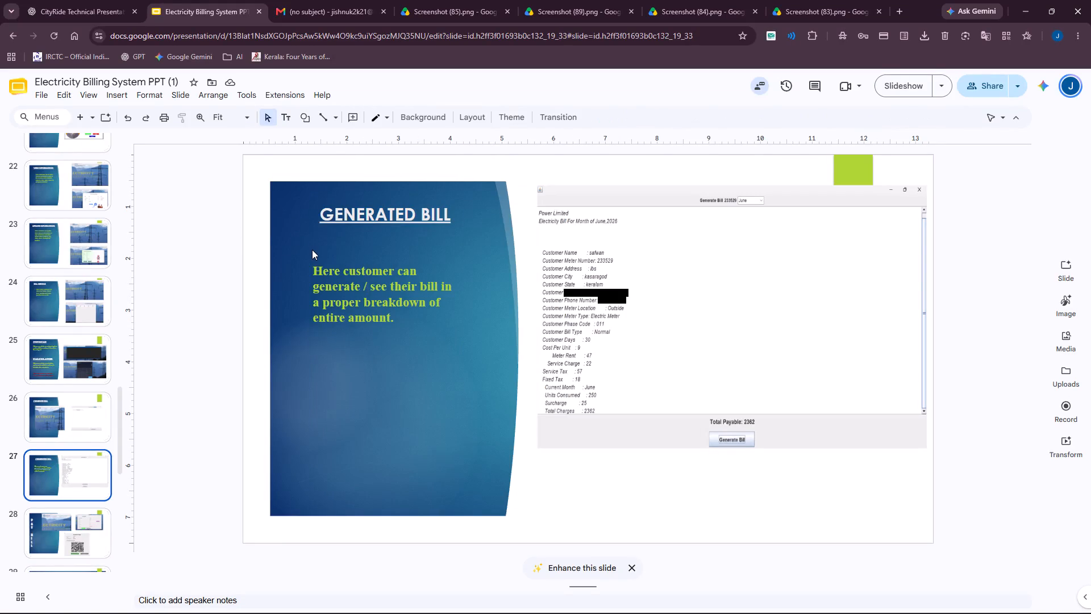
{"action": "scroll", "coordinate": [312, 250], "scroll_direction": "up", "scroll_amount": 1}
{"action": "scroll", "coordinate": [312, 250], "scroll_direction": "down", "scroll_amount": 2}
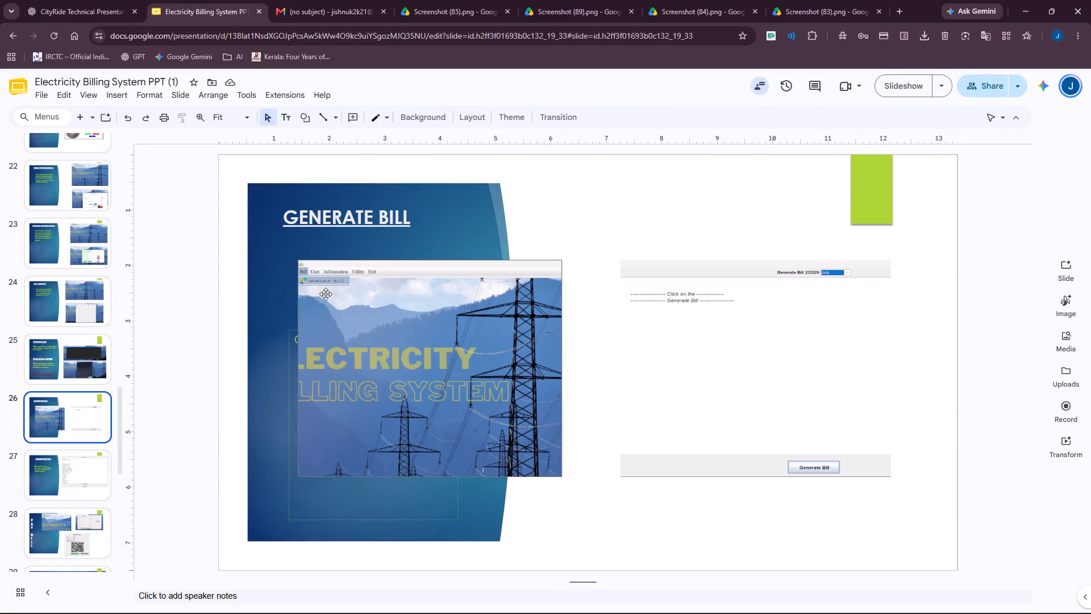
{"action": "scroll", "coordinate": [326, 294], "scroll_direction": "down", "scroll_amount": 1}
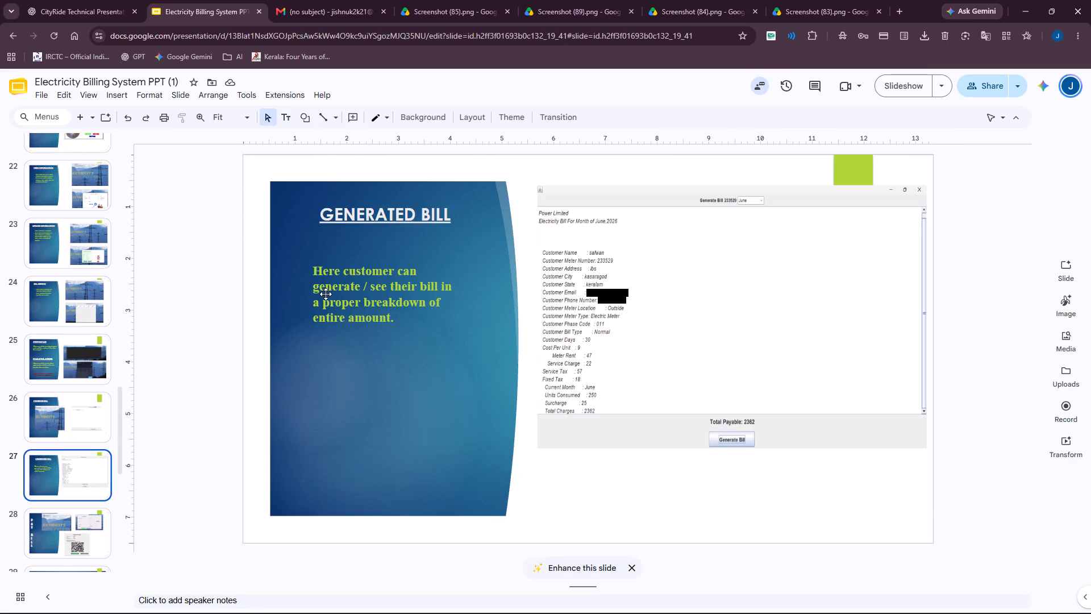
{"action": "scroll", "coordinate": [326, 294], "scroll_direction": "up", "scroll_amount": 1}
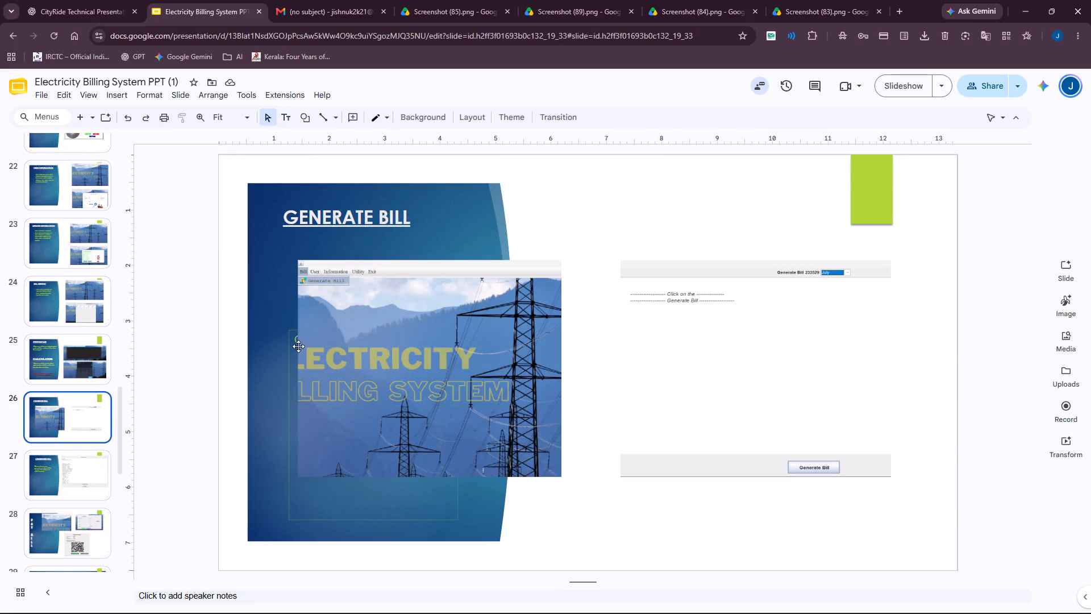
{"action": "left_click", "coordinate": [291, 350]}
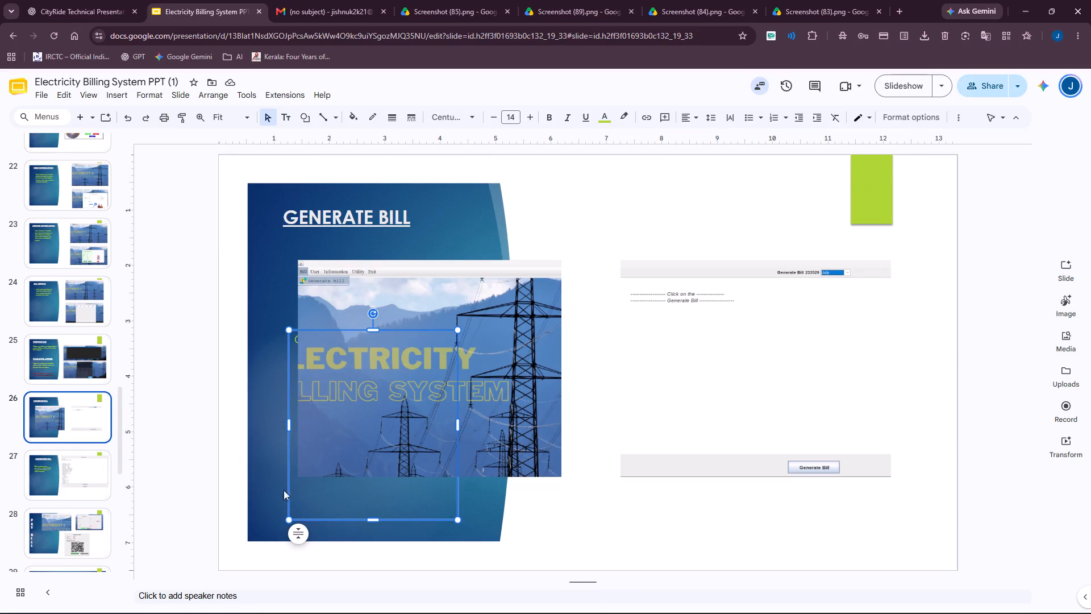
{"action": "right_click", "coordinate": [297, 507]}
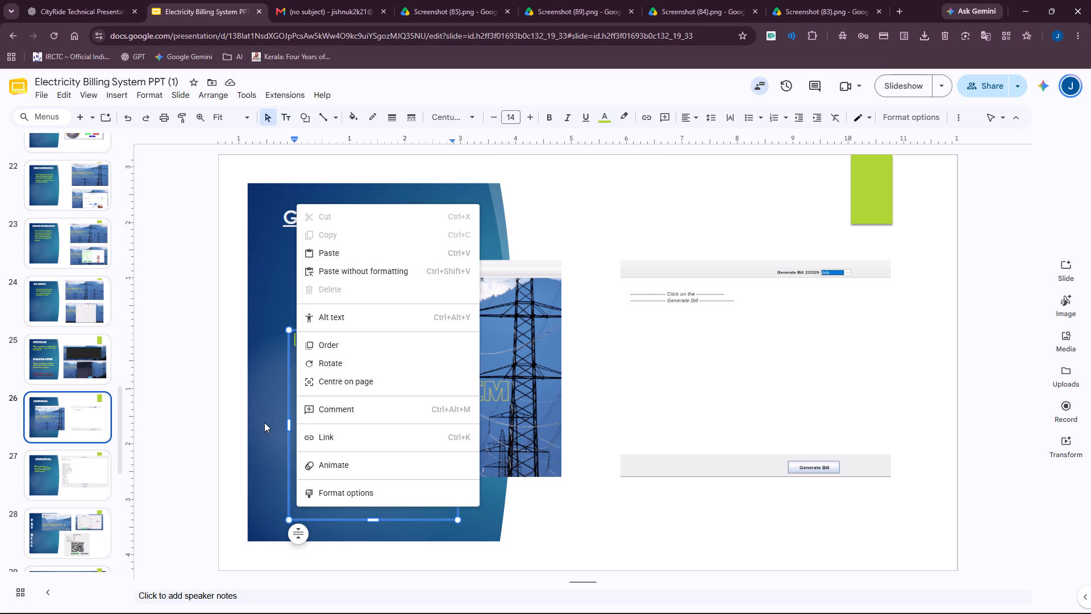
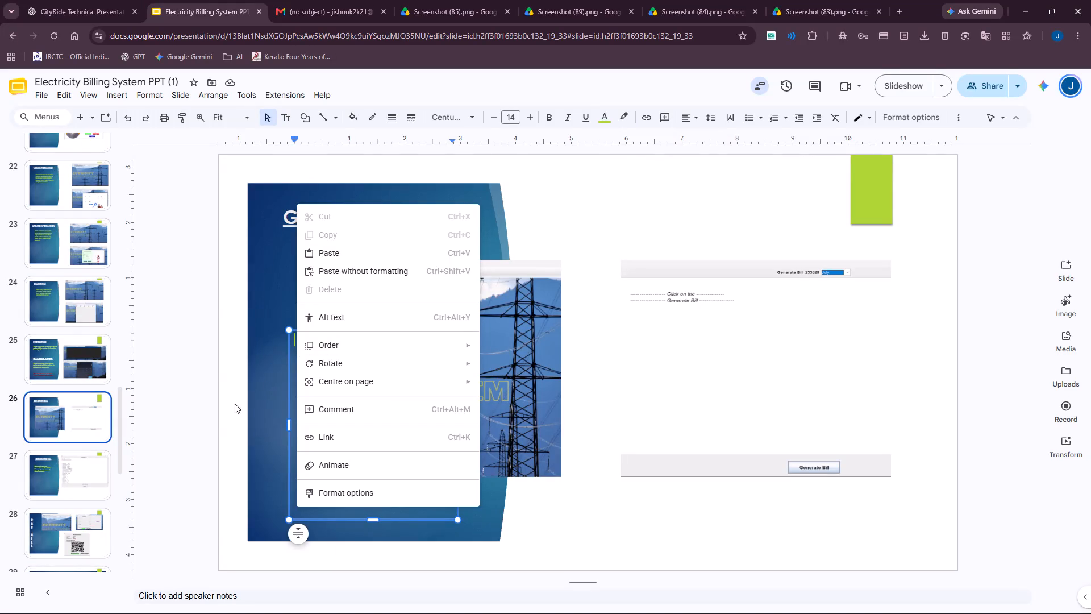
Delete the description text box behind the Electricity Billing System screenshot on the GENERATE BILL slide.
{"action": "left_click", "coordinate": [273, 389]}
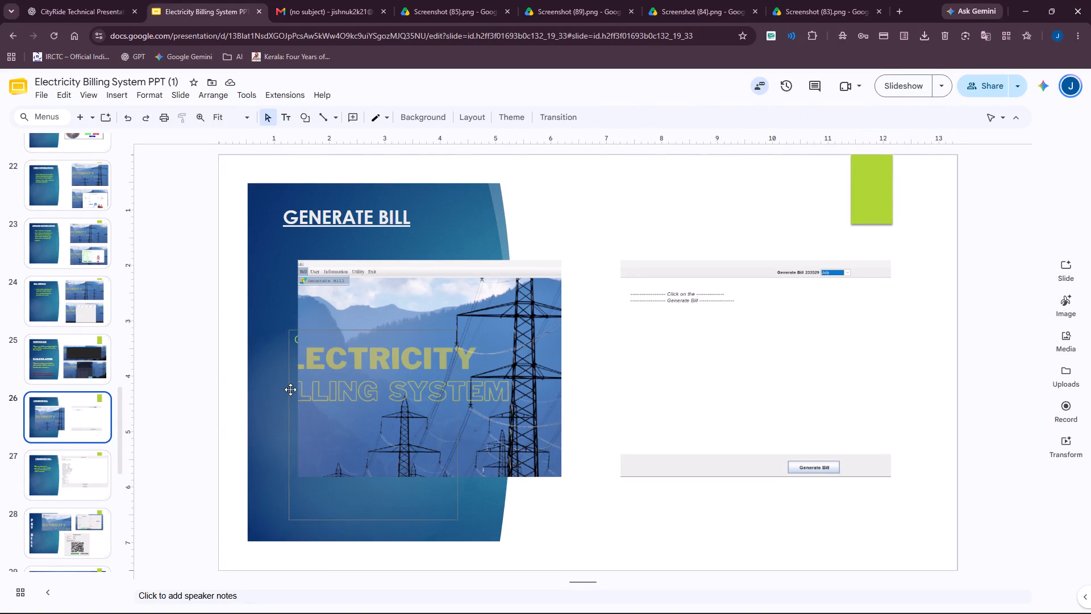
{"action": "left_click", "coordinate": [290, 389]}
{"action": "right_click", "coordinate": [290, 389]}
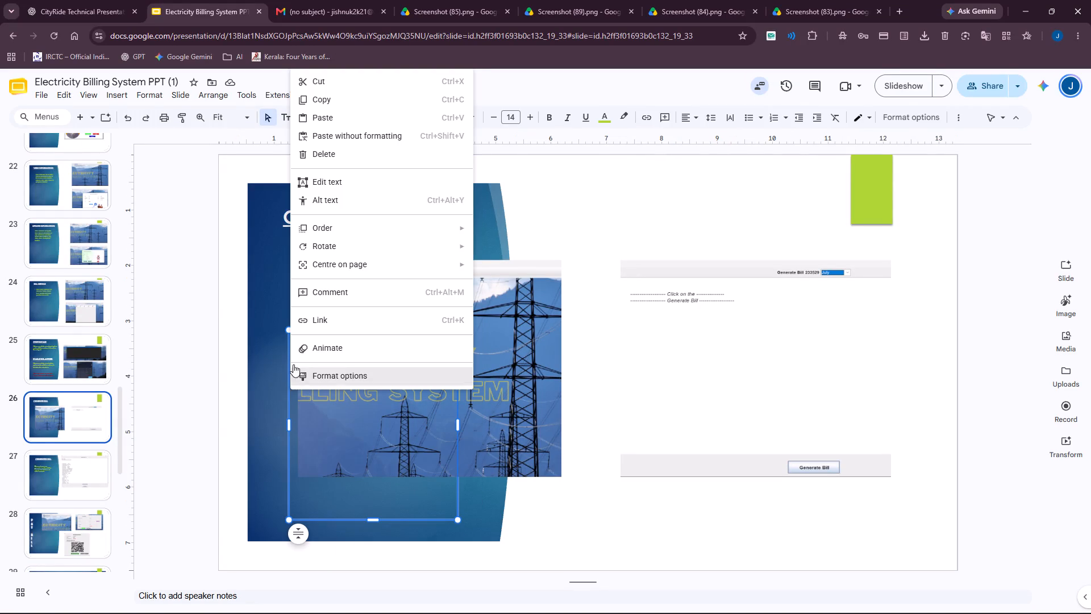
{"action": "left_click", "coordinate": [351, 151]}
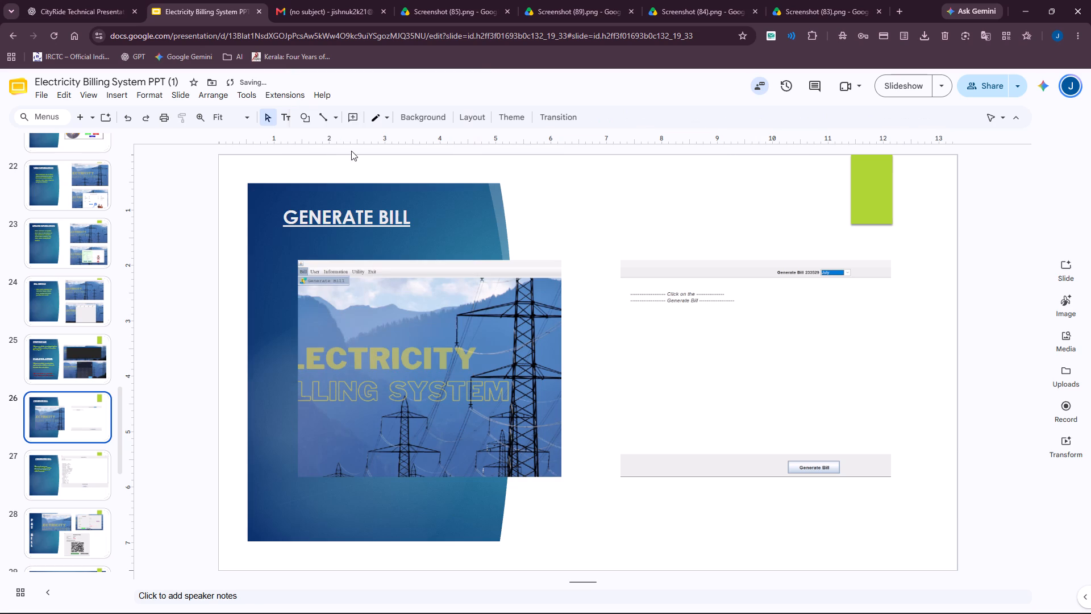
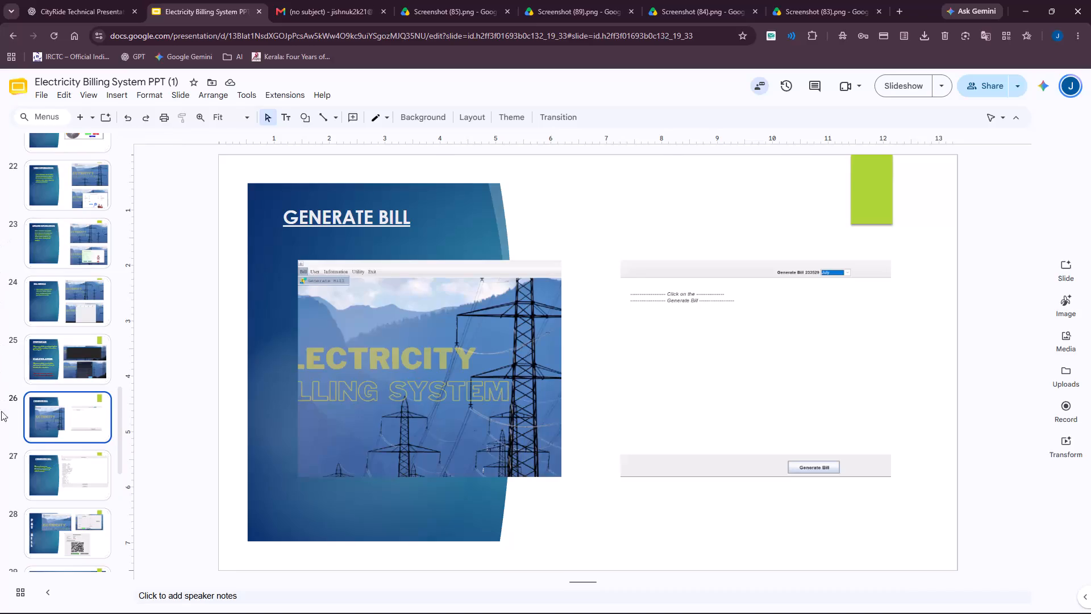
Review the GENERATED BILL, PAY BILL and CONCLUSION slides for consistent titles, descriptions and screenshot layout.
{"action": "left_click", "coordinate": [32, 468]}
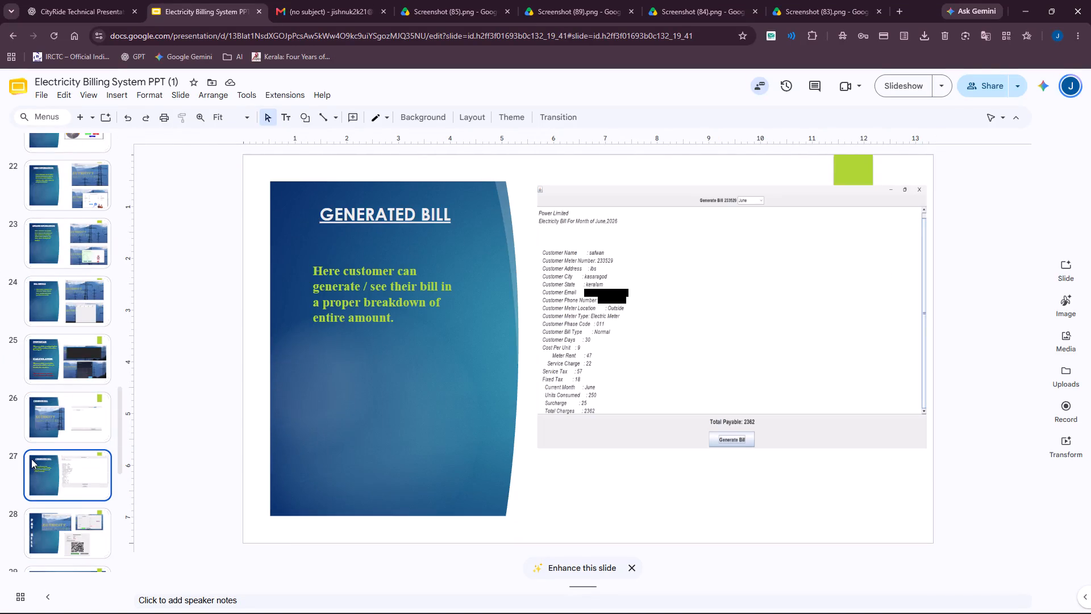
{"action": "scroll", "coordinate": [31, 459], "scroll_direction": "down", "scroll_amount": 2}
{"action": "left_click", "coordinate": [63, 433]}
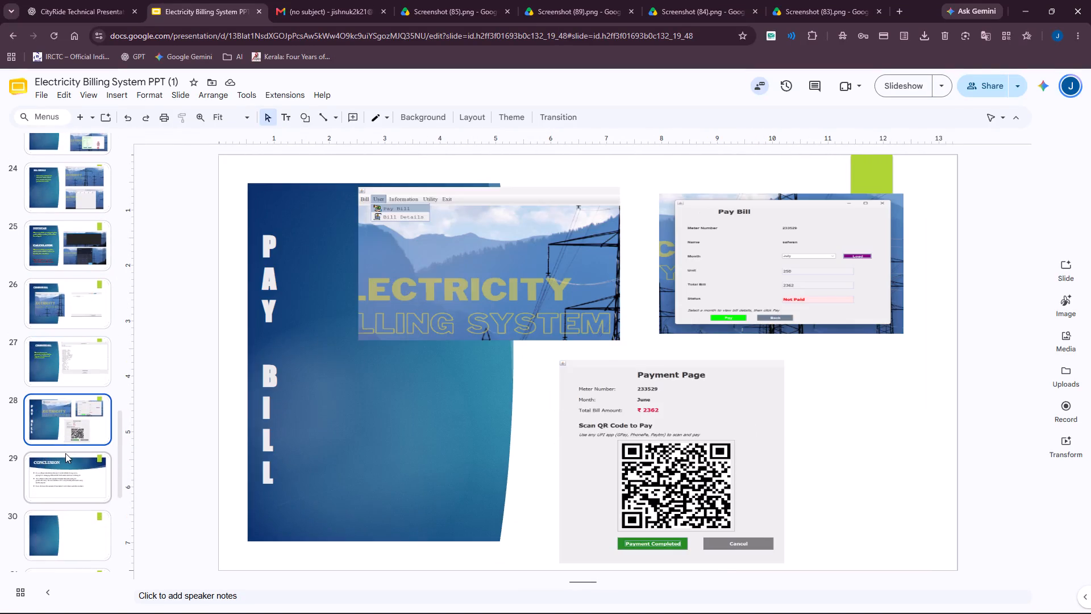
{"action": "left_click", "coordinate": [65, 453]}
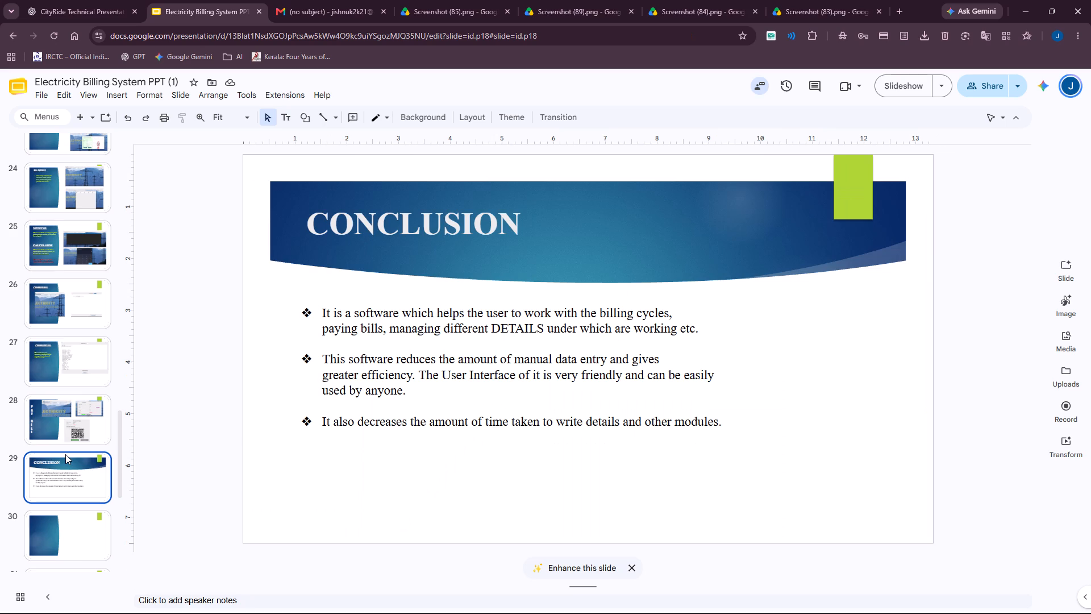
{"action": "left_click", "coordinate": [51, 534]}
{"action": "left_click", "coordinate": [70, 493]}
{"action": "scroll", "coordinate": [70, 493], "scroll_direction": "down", "scroll_amount": 1}
{"action": "scroll", "coordinate": [78, 467], "scroll_direction": "up", "scroll_amount": 1}
{"action": "left_click", "coordinate": [84, 434]}
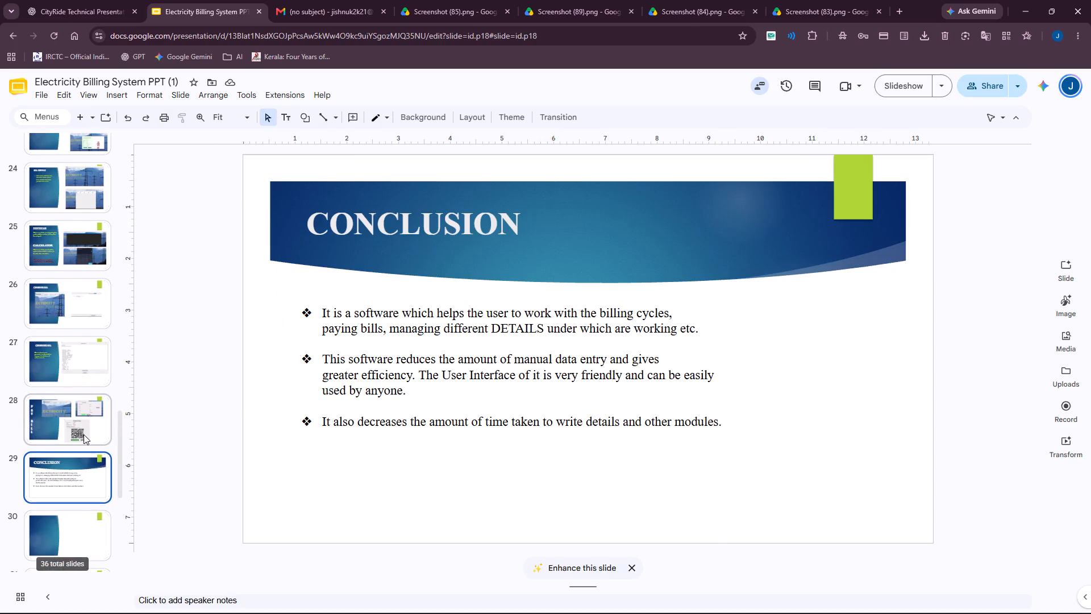
{"action": "left_click", "coordinate": [81, 480]}
{"action": "left_click", "coordinate": [97, 433]}
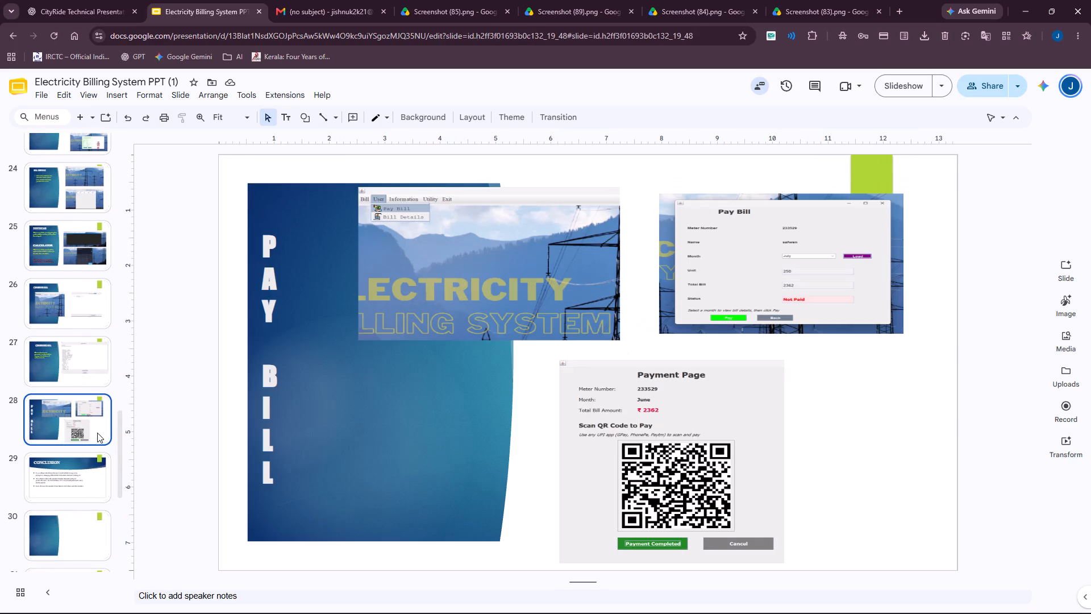
{"action": "left_click", "coordinate": [90, 376]}
{"action": "left_click", "coordinate": [89, 434]}
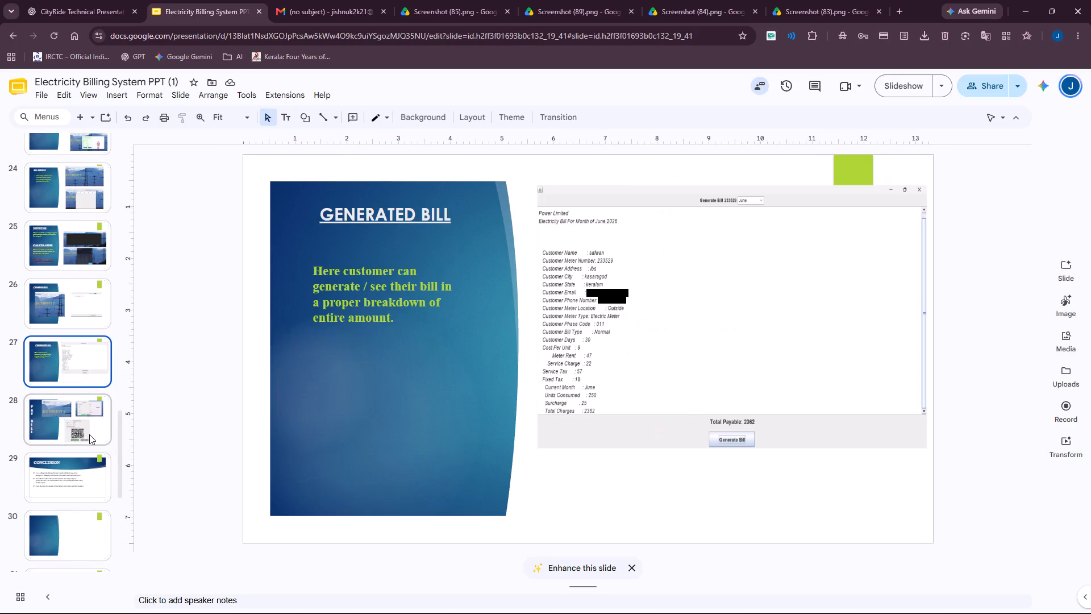
{"action": "scroll", "coordinate": [89, 434], "scroll_direction": "down", "scroll_amount": 1}
{"action": "left_click", "coordinate": [86, 432]}
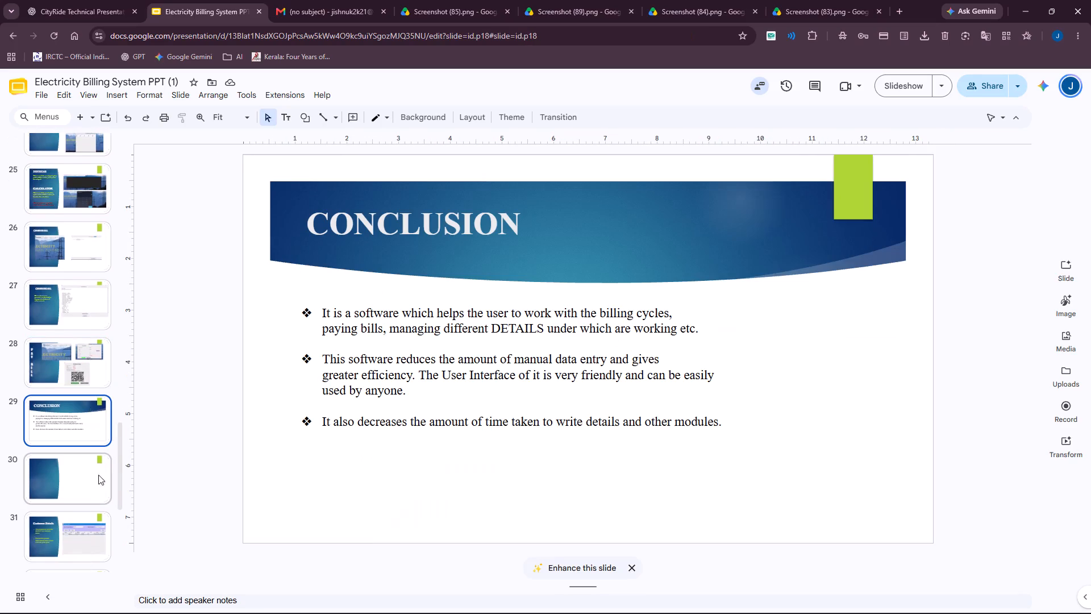
Compare the blank slide after the Conclusion with the neighbouring Conclusion and old Customer Details slides.
{"action": "left_click", "coordinate": [46, 483]}
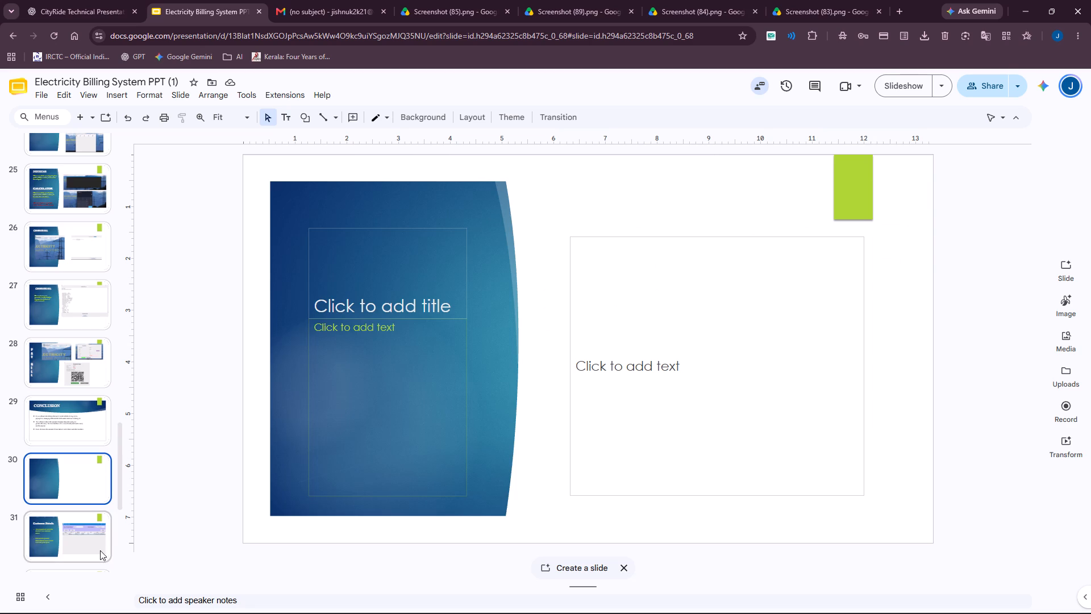
{"action": "left_click", "coordinate": [100, 550]}
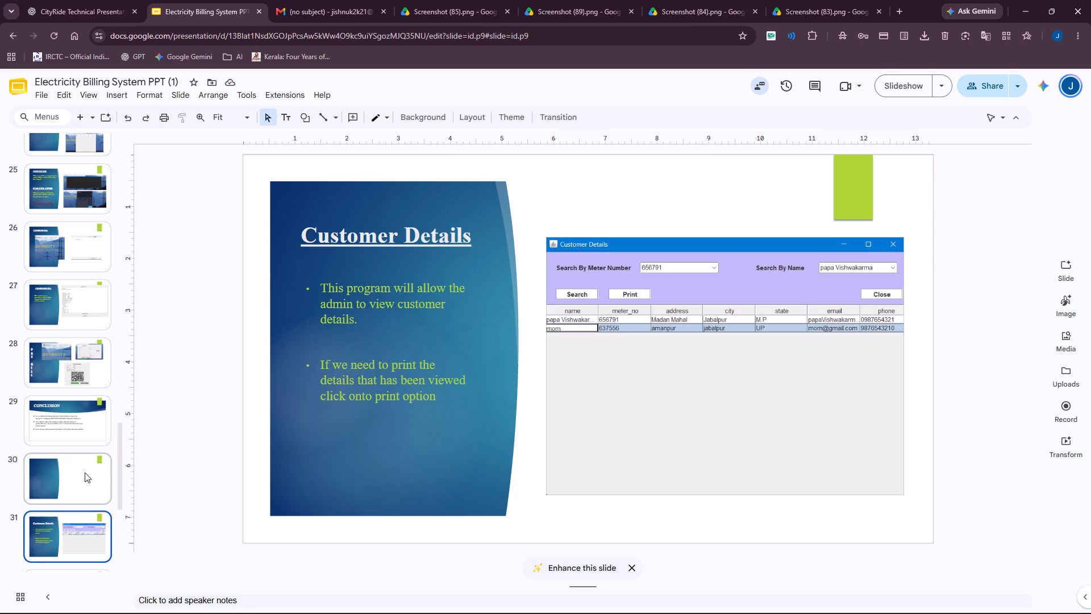
{"action": "left_click", "coordinate": [87, 454]}
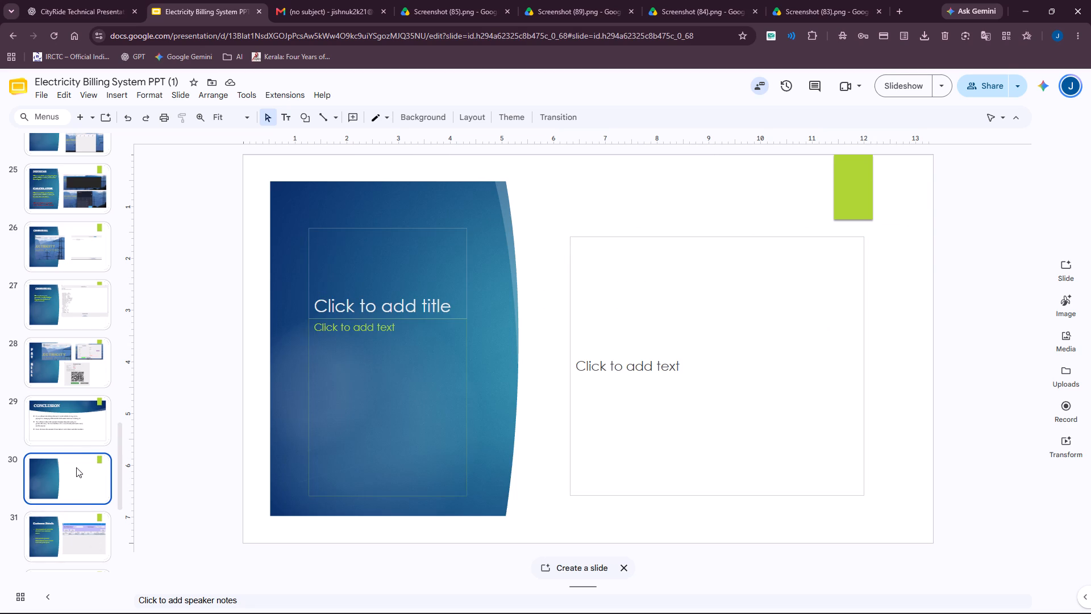
{"action": "left_click", "coordinate": [72, 428]}
{"action": "left_click", "coordinate": [70, 468]}
{"action": "left_click", "coordinate": [98, 436]}
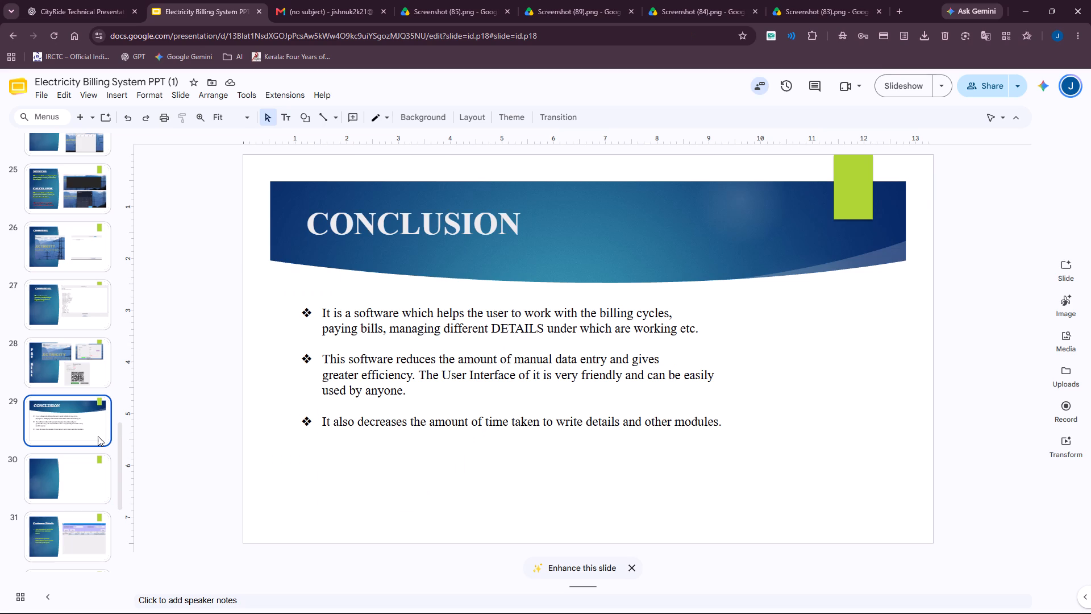
{"action": "left_click", "coordinate": [91, 476]}
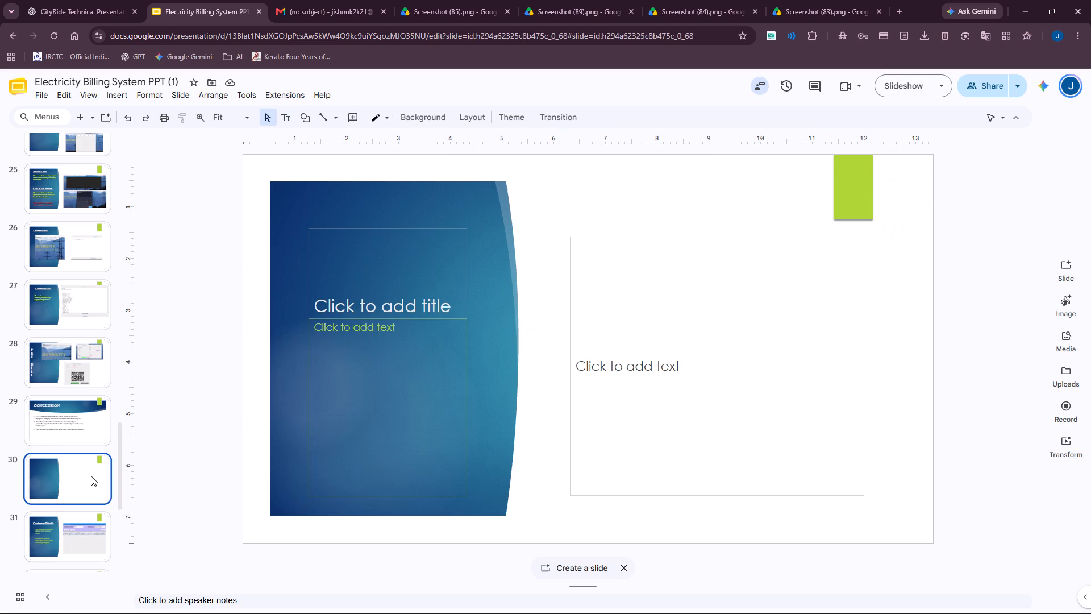
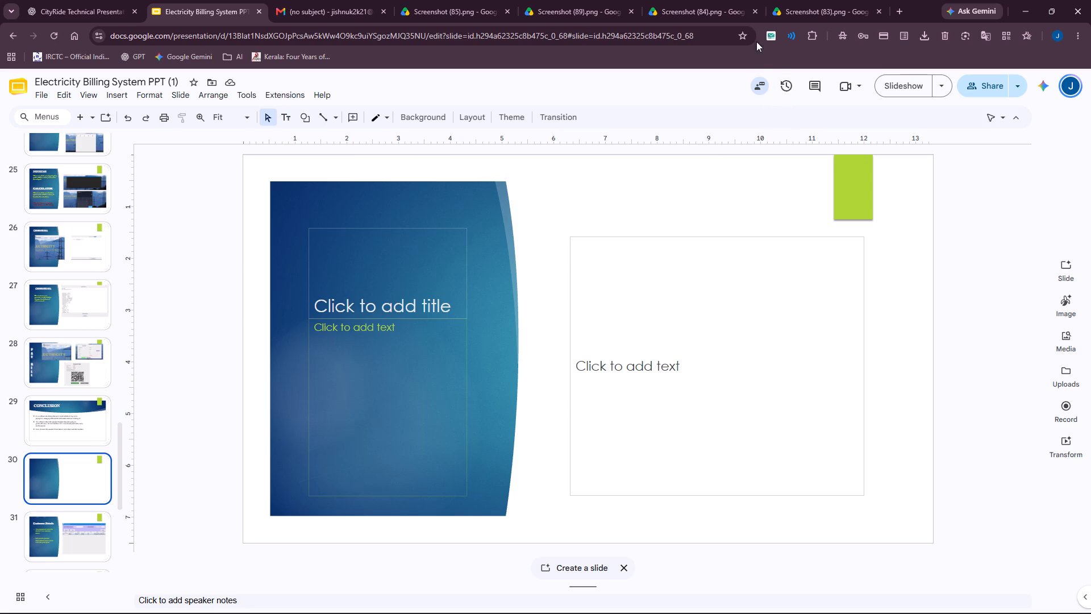
Compare the PAY BILL, CONCLUSION and blank slides with the old Customer Details slide that follows them.
{"action": "left_click", "coordinate": [86, 360]}
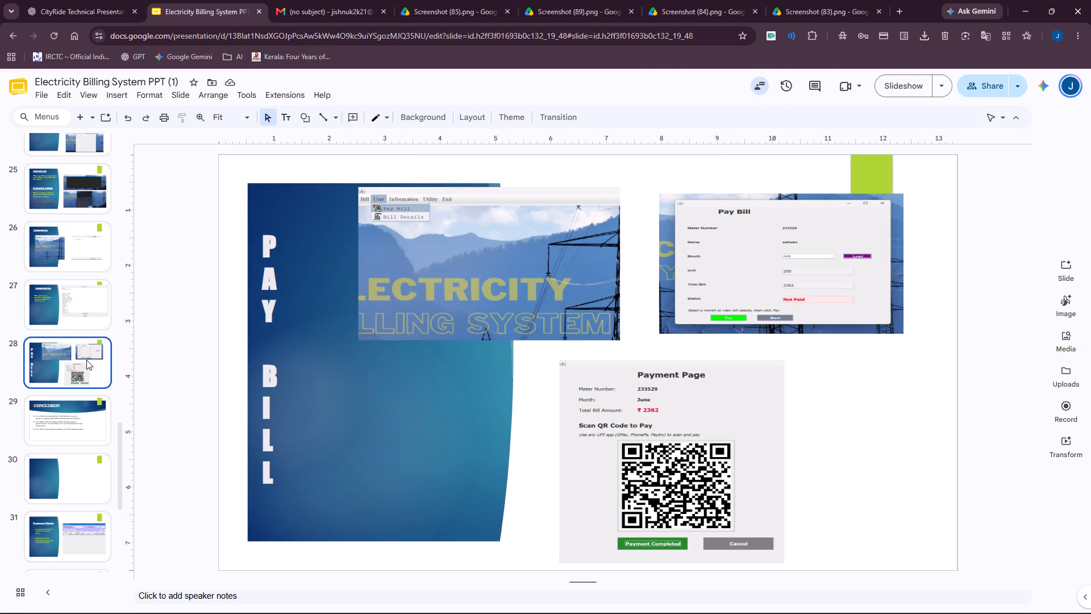
{"action": "left_click", "coordinate": [67, 410]}
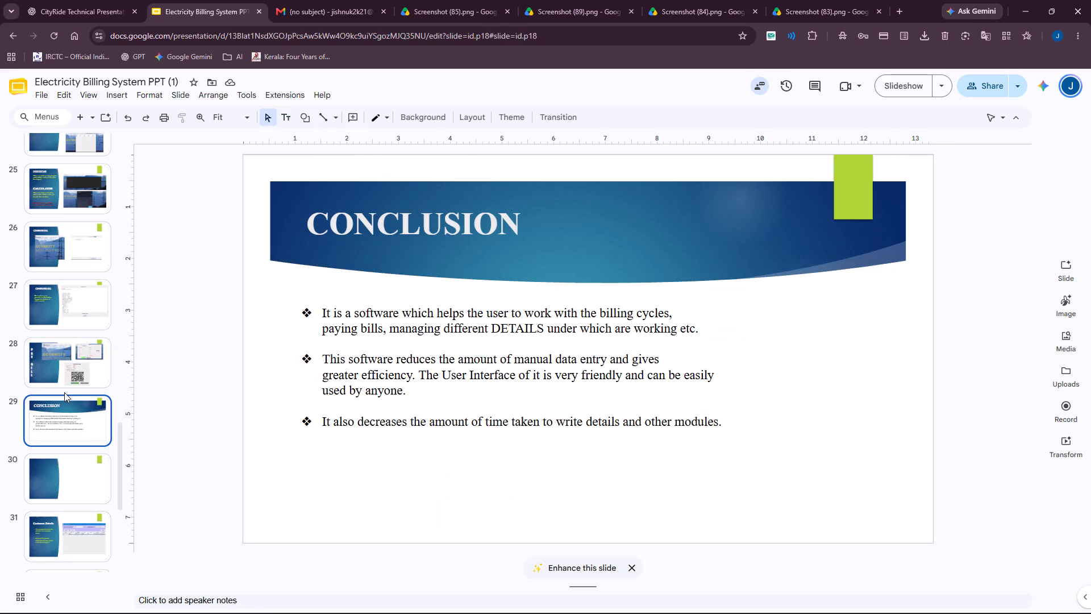
{"action": "left_click", "coordinate": [55, 467]}
{"action": "scroll", "coordinate": [61, 486], "scroll_direction": "down", "scroll_amount": 2}
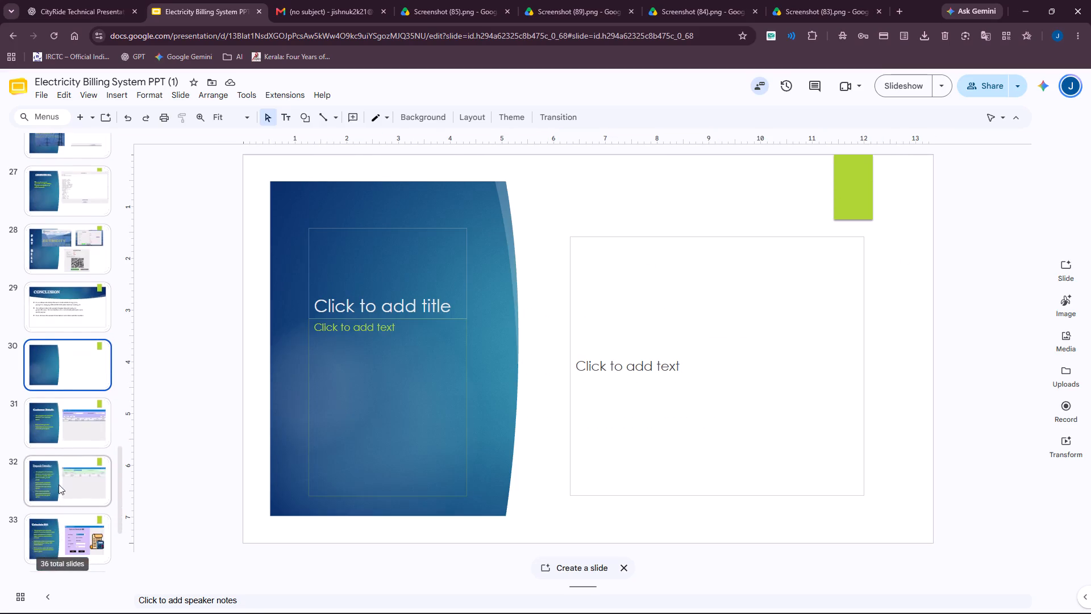
{"action": "left_click", "coordinate": [48, 449]}
{"action": "left_click", "coordinate": [61, 430]}
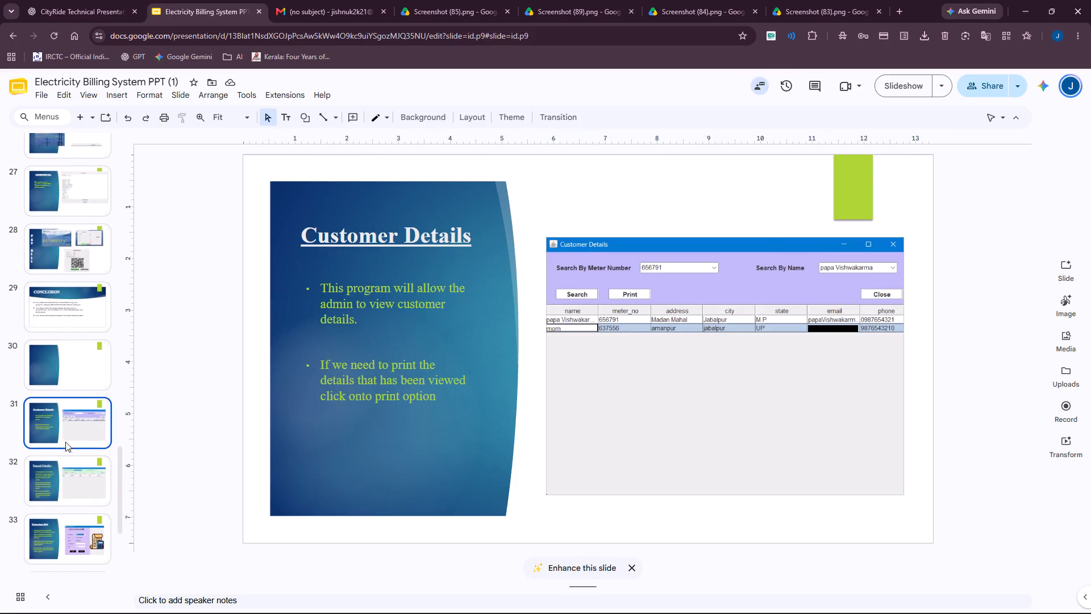
{"action": "left_click", "coordinate": [64, 460]}
{"action": "left_click", "coordinate": [72, 309]}
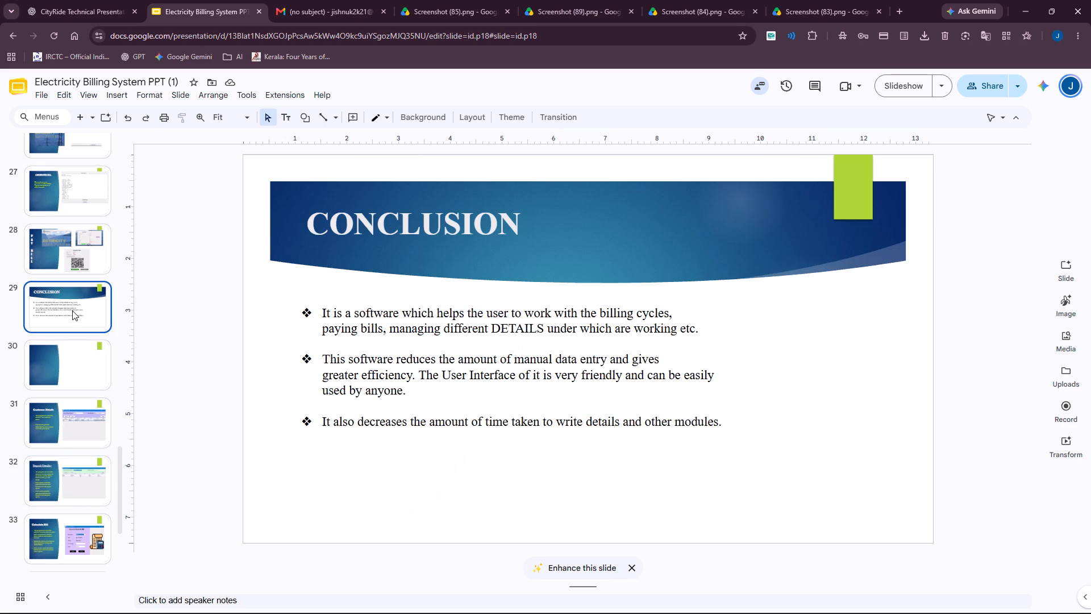
{"action": "left_click", "coordinate": [58, 401]}
Examine the old Calculate Bill, Customer, Pay Bill and View Information slides at the end of the deck.
{"action": "scroll", "coordinate": [57, 488], "scroll_direction": "down", "scroll_amount": 3}
{"action": "left_click", "coordinate": [84, 379]}
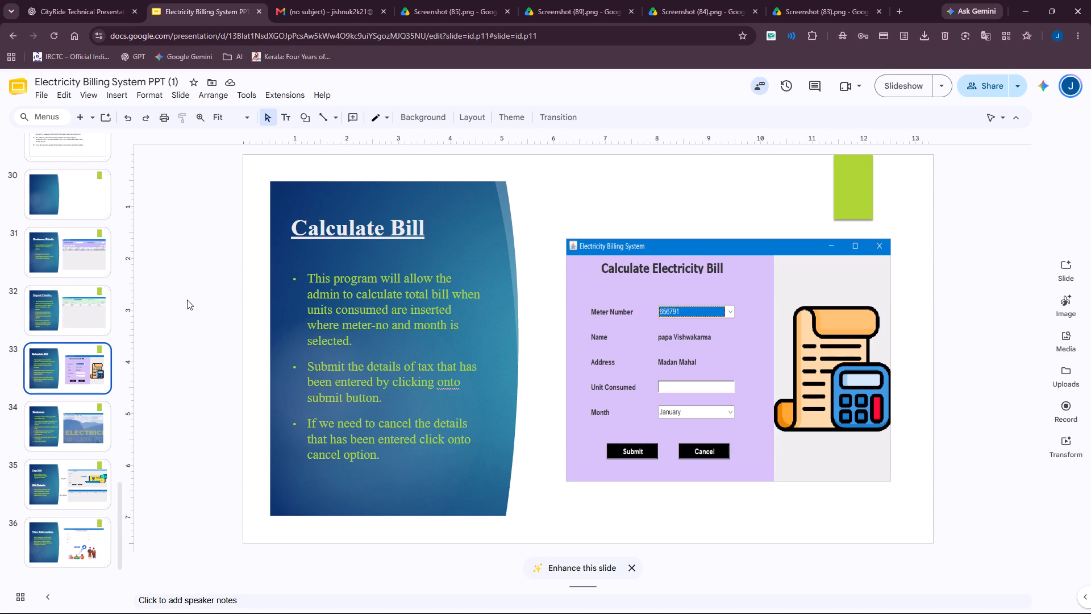
{"action": "left_click", "coordinate": [59, 432]}
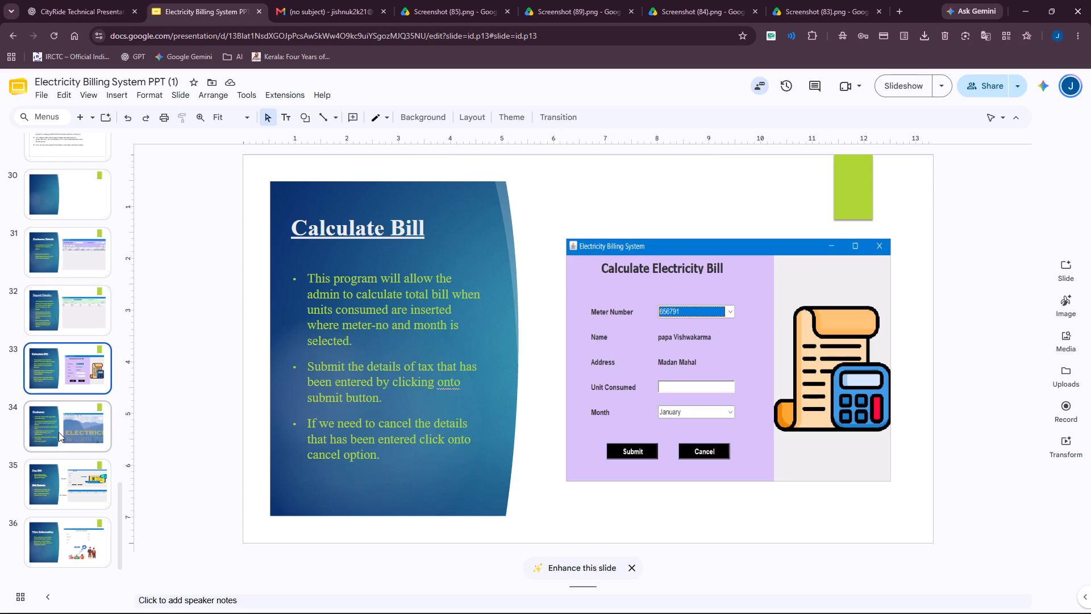
{"action": "left_click", "coordinate": [76, 385]}
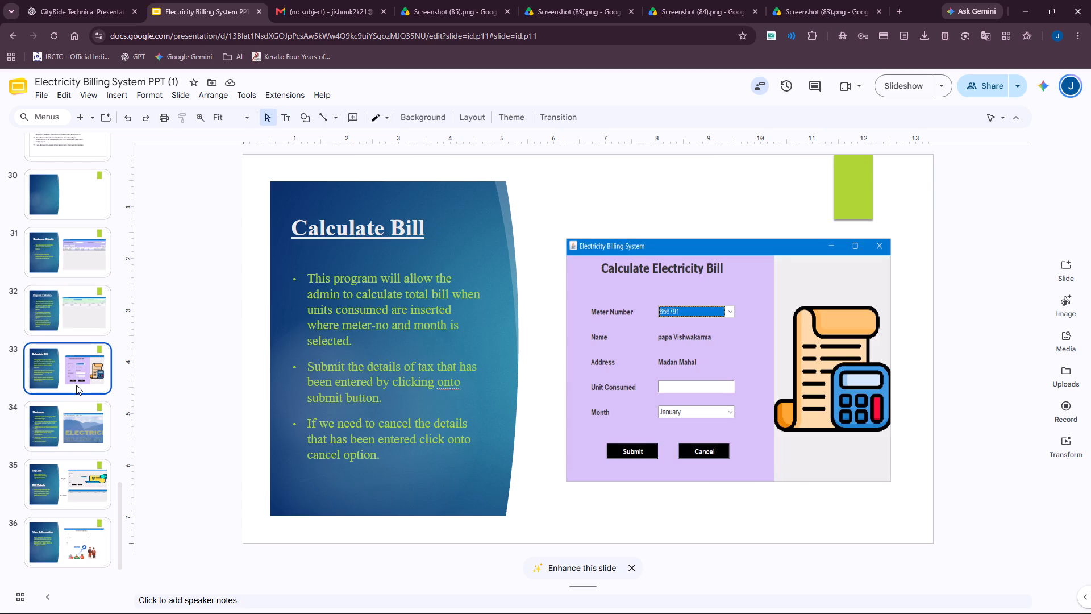
{"action": "left_click", "coordinate": [61, 424]}
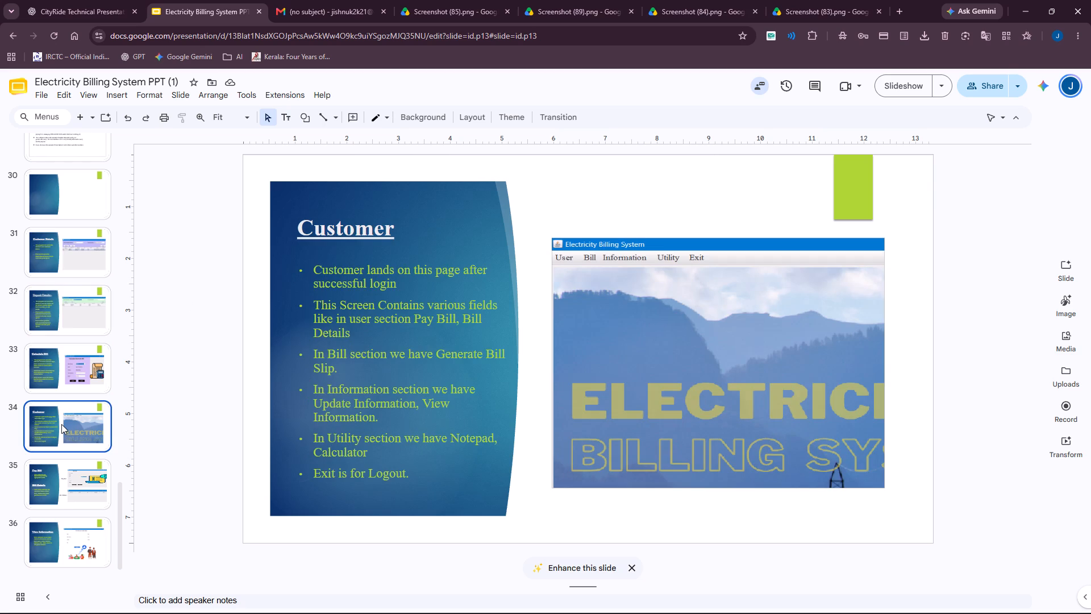
{"action": "left_click", "coordinate": [55, 484]}
{"action": "scroll", "coordinate": [57, 456], "scroll_direction": "down", "scroll_amount": 2}
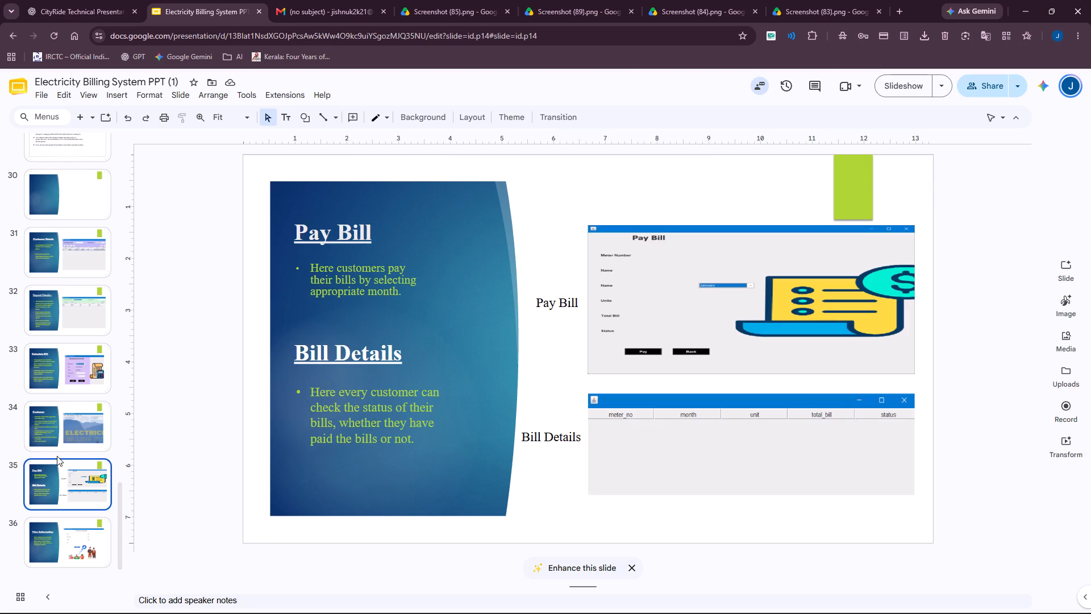
{"action": "scroll", "coordinate": [60, 500], "scroll_direction": "down", "scroll_amount": 3}
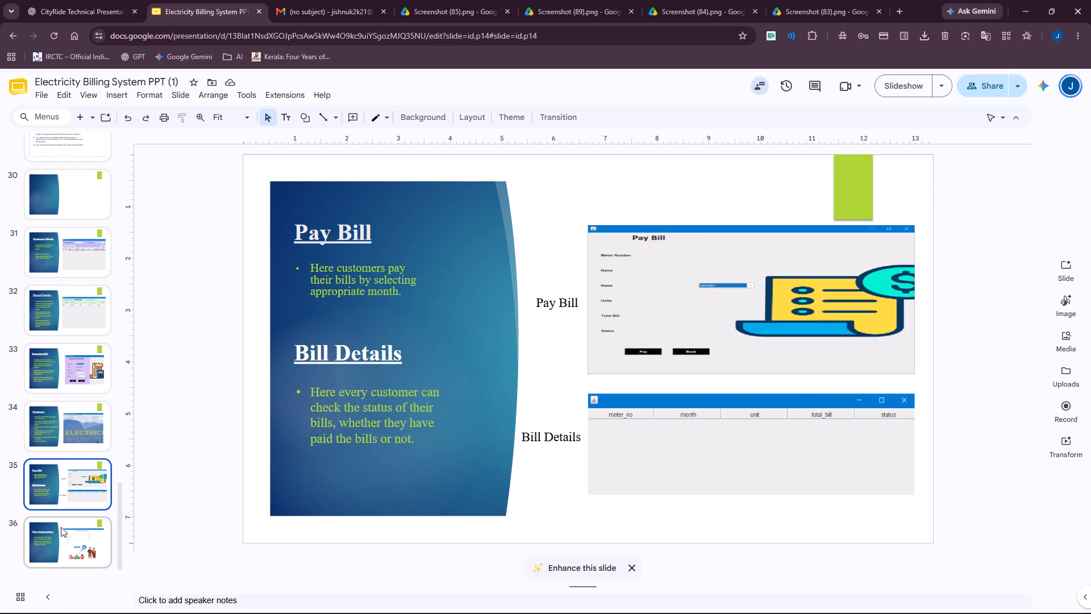
{"action": "left_click", "coordinate": [61, 527]}
{"action": "scroll", "coordinate": [60, 527], "scroll_direction": "down", "scroll_amount": 2}
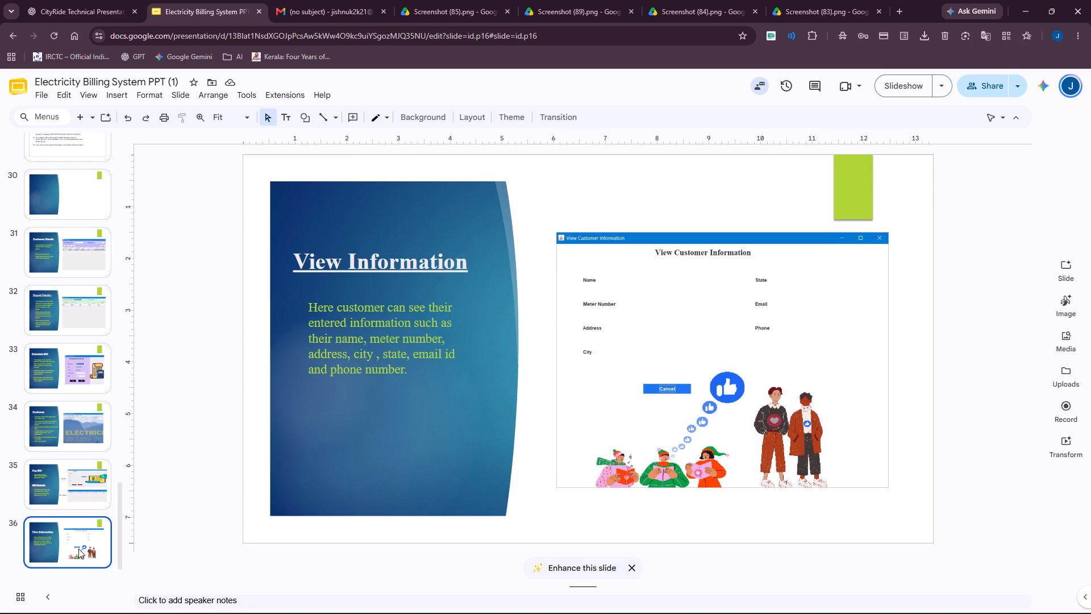
{"action": "right_click", "coordinate": [77, 548]}
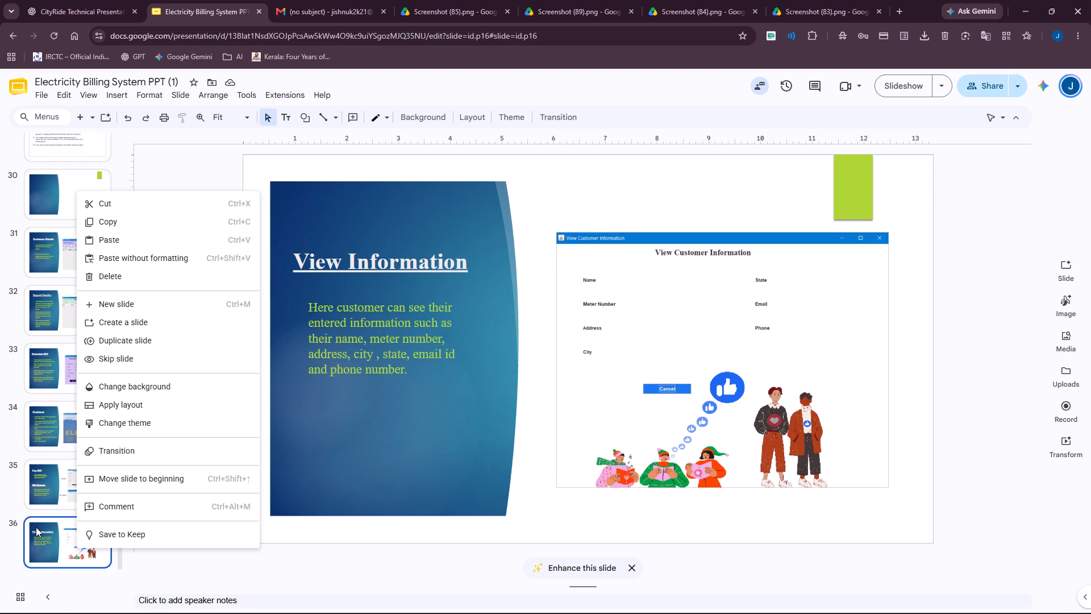
{"action": "left_click", "coordinate": [36, 527]}
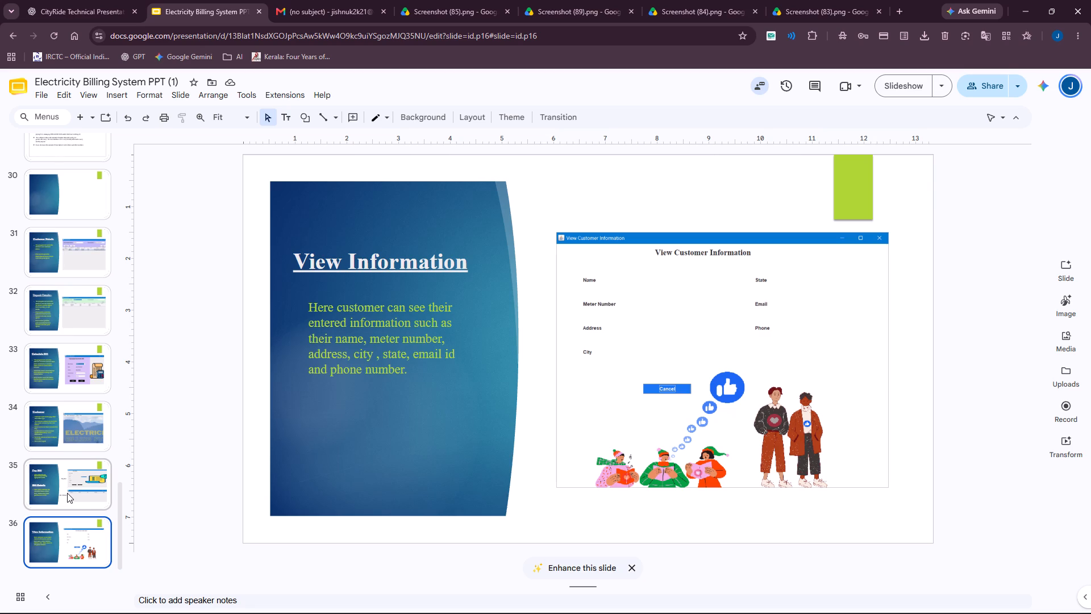
{"action": "left_click", "coordinate": [71, 501]}
{"action": "left_click", "coordinate": [66, 533]}
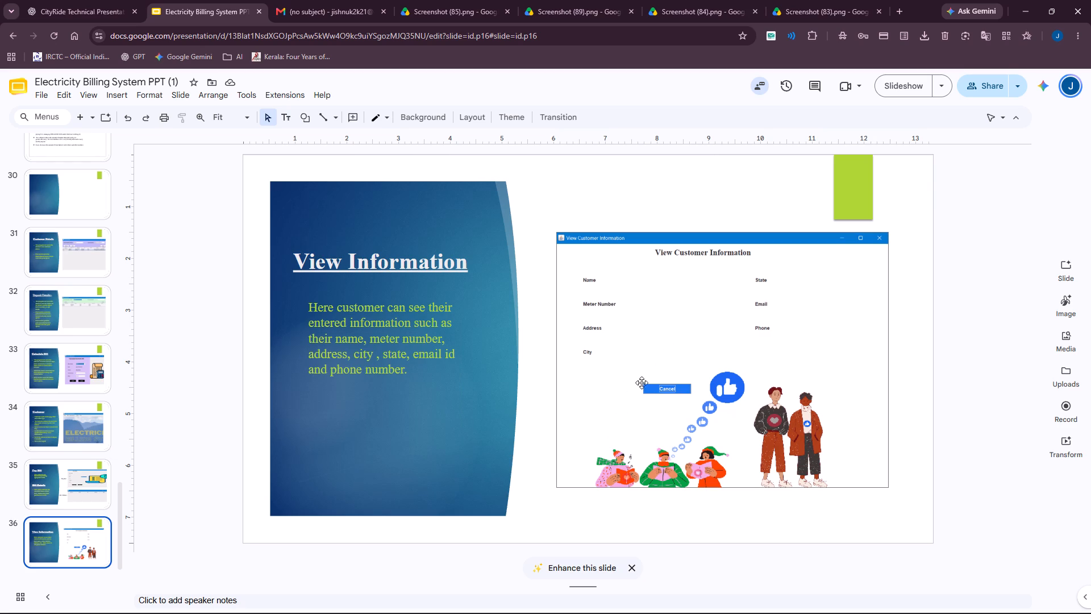
Look through the deck for the new VIEW INFORMATION slide and check its description and screenshots.
{"action": "scroll", "coordinate": [601, 378], "scroll_direction": "up", "scroll_amount": 1}
{"action": "scroll", "coordinate": [86, 447], "scroll_direction": "up", "scroll_amount": 4}
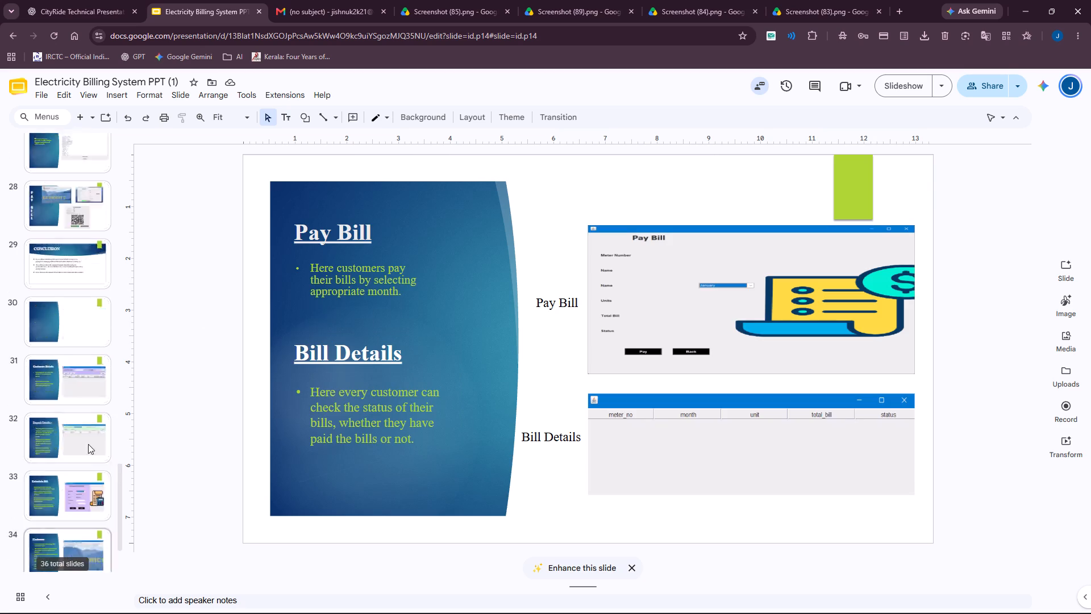
{"action": "scroll", "coordinate": [88, 444], "scroll_direction": "up", "scroll_amount": 9}
{"action": "scroll", "coordinate": [77, 338], "scroll_direction": "up", "scroll_amount": 7}
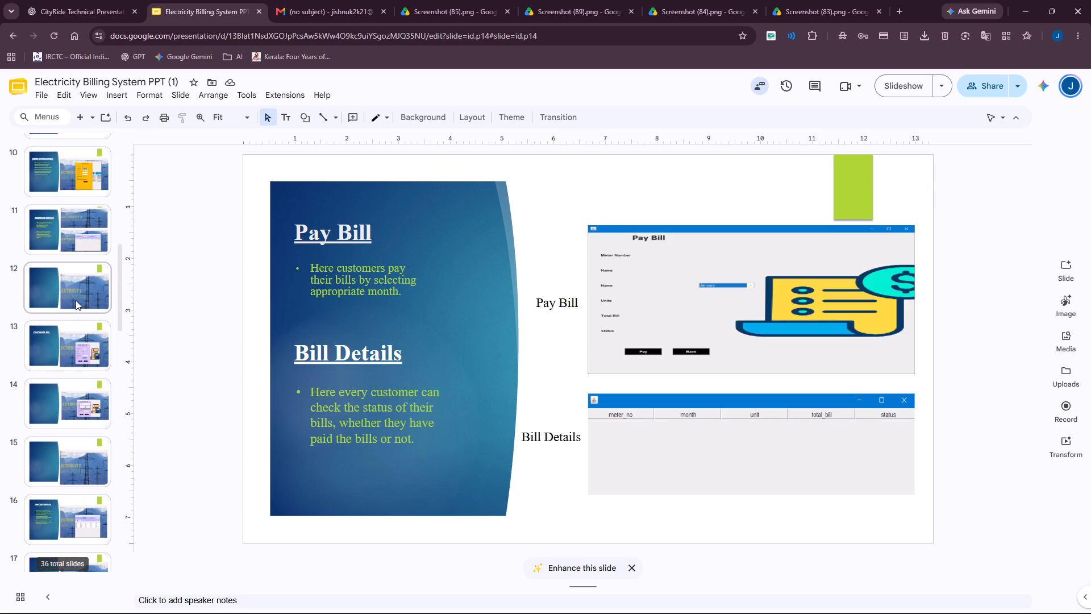
{"action": "scroll", "coordinate": [95, 252], "scroll_direction": "up", "scroll_amount": 7}
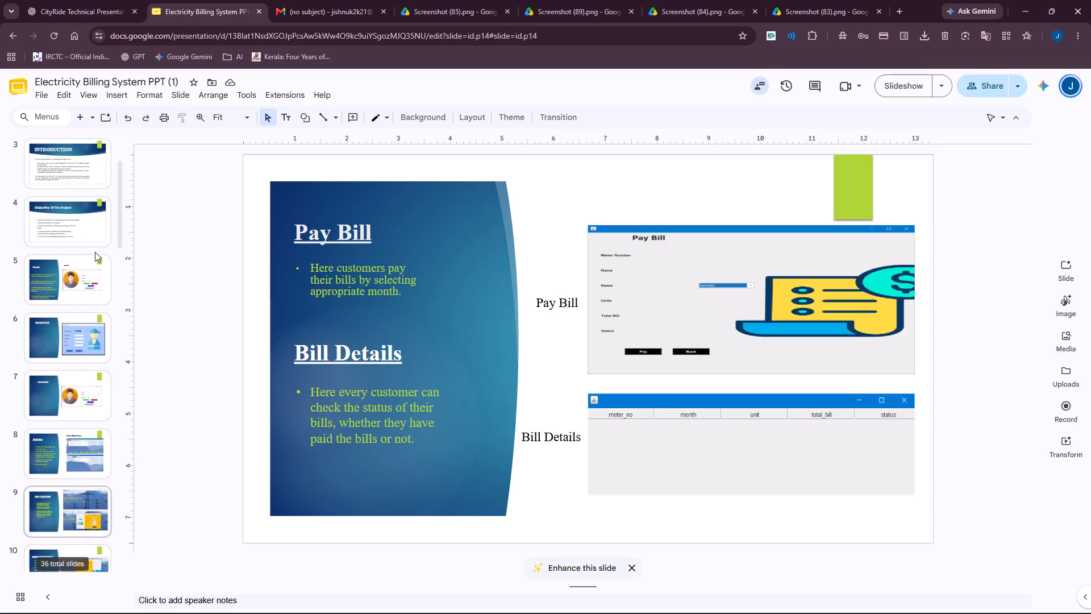
{"action": "scroll", "coordinate": [93, 243], "scroll_direction": "up", "scroll_amount": 1}
{"action": "scroll", "coordinate": [93, 243], "scroll_direction": "down", "scroll_amount": 9}
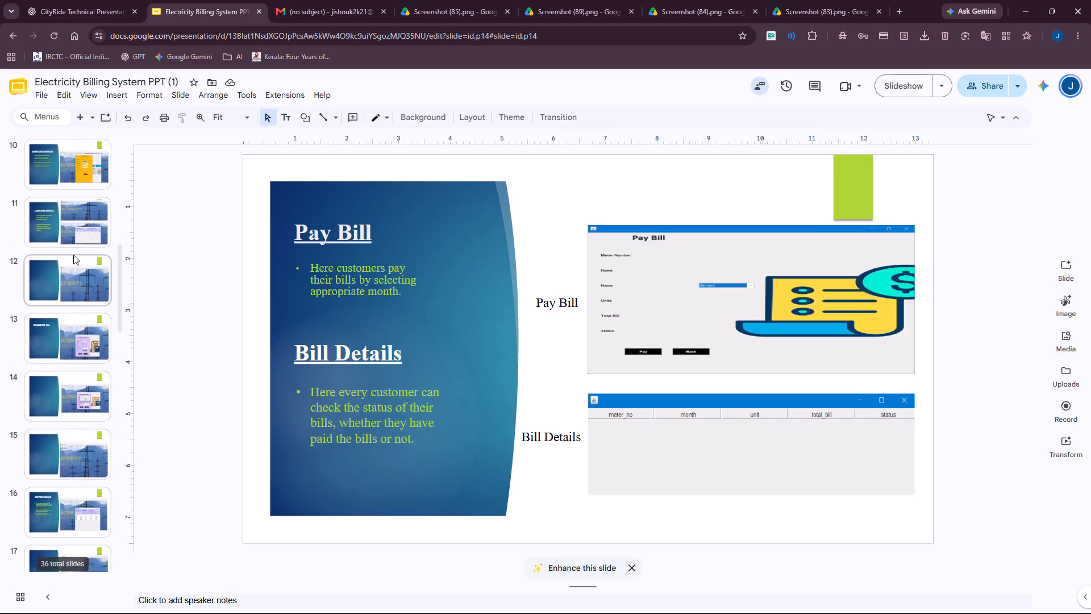
{"action": "scroll", "coordinate": [73, 255], "scroll_direction": "down", "scroll_amount": 6}
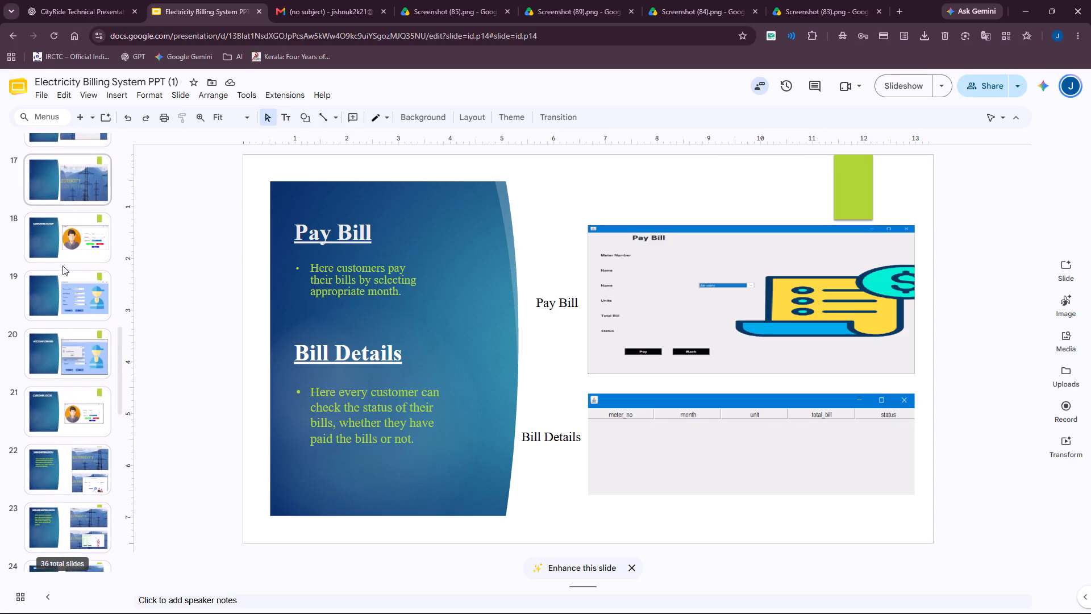
{"action": "scroll", "coordinate": [63, 265], "scroll_direction": "down", "scroll_amount": 1}
{"action": "left_click", "coordinate": [68, 425]}
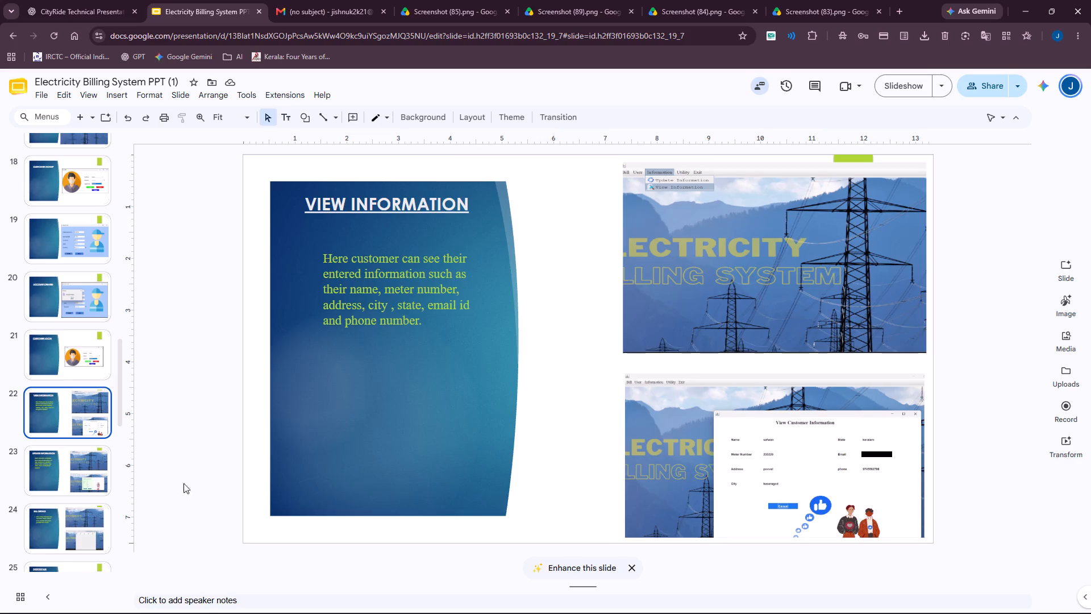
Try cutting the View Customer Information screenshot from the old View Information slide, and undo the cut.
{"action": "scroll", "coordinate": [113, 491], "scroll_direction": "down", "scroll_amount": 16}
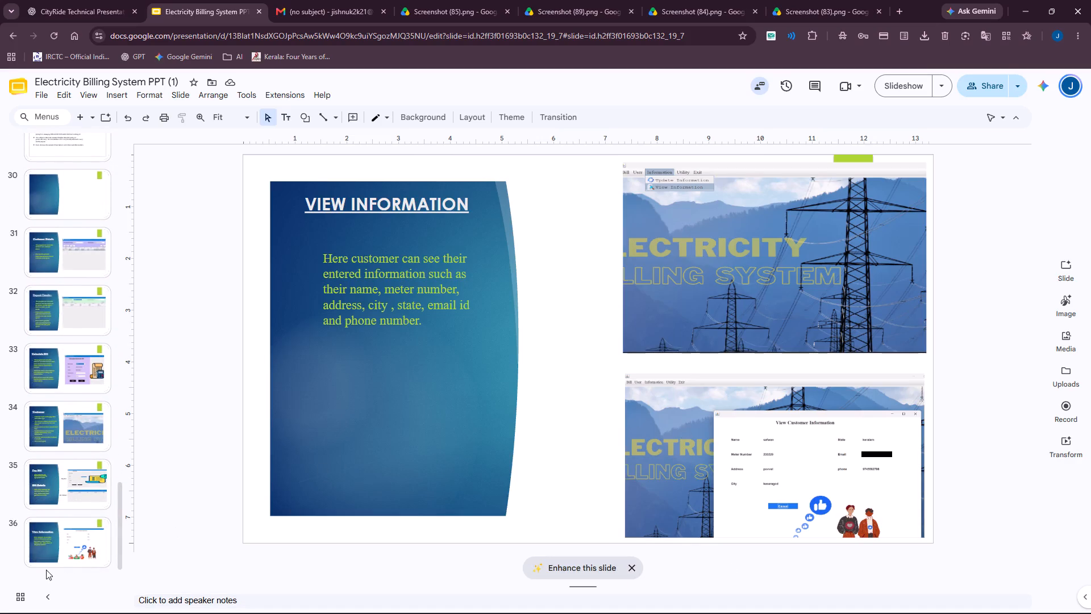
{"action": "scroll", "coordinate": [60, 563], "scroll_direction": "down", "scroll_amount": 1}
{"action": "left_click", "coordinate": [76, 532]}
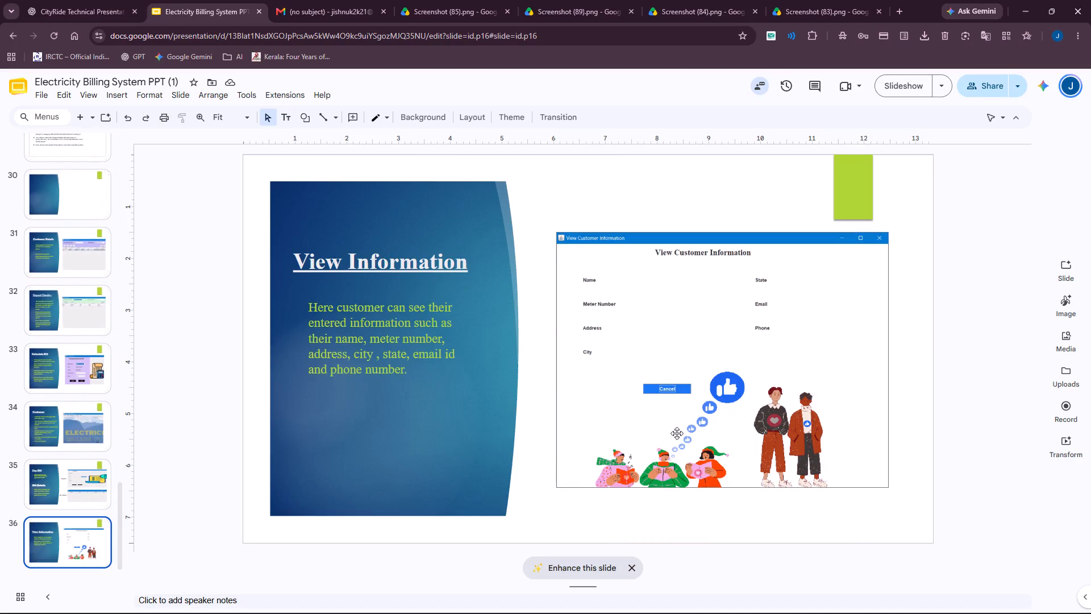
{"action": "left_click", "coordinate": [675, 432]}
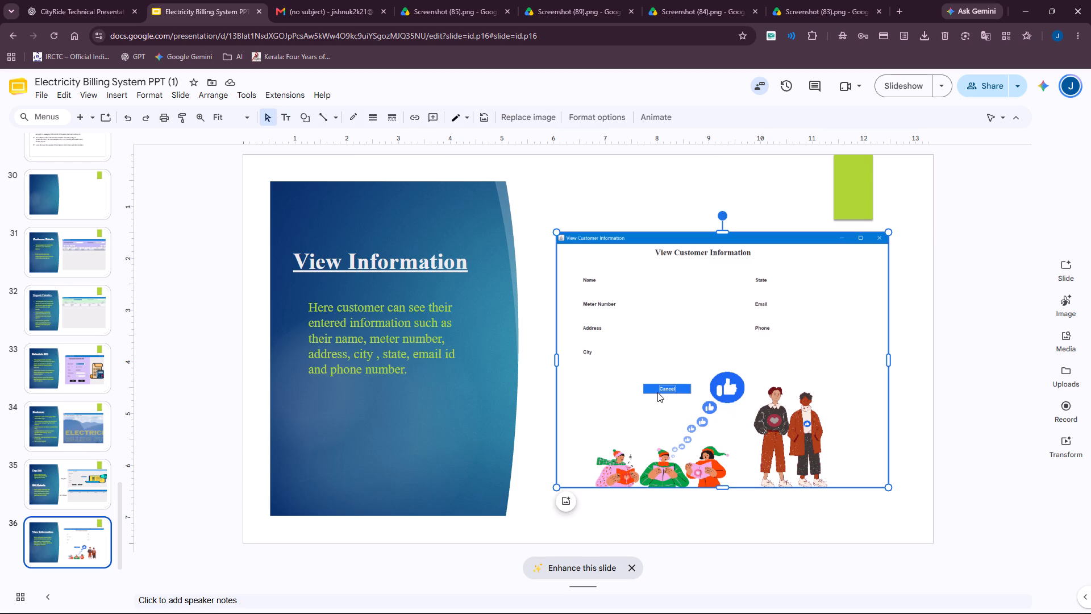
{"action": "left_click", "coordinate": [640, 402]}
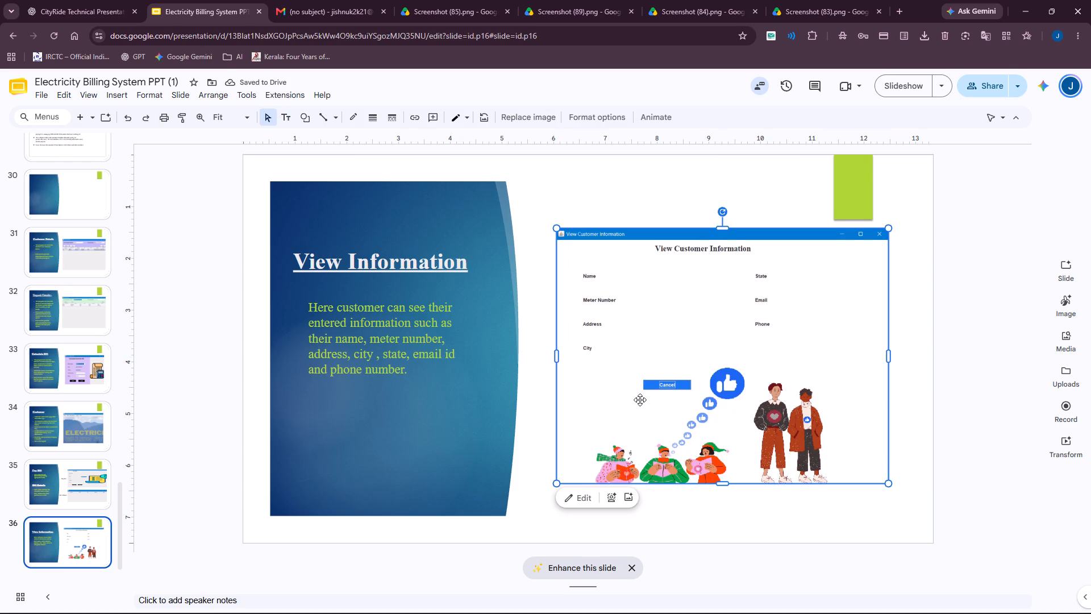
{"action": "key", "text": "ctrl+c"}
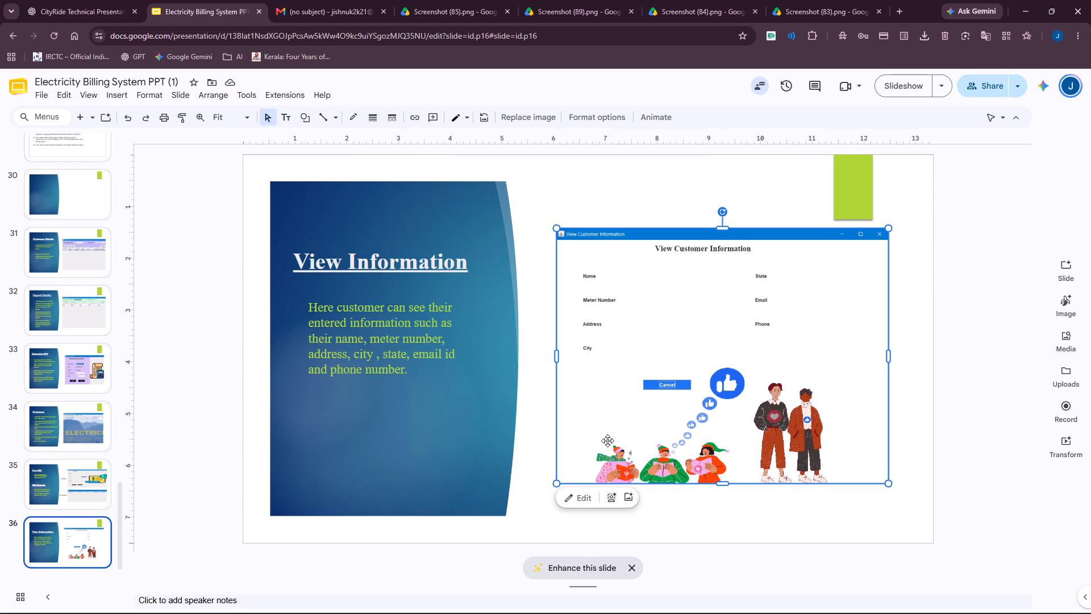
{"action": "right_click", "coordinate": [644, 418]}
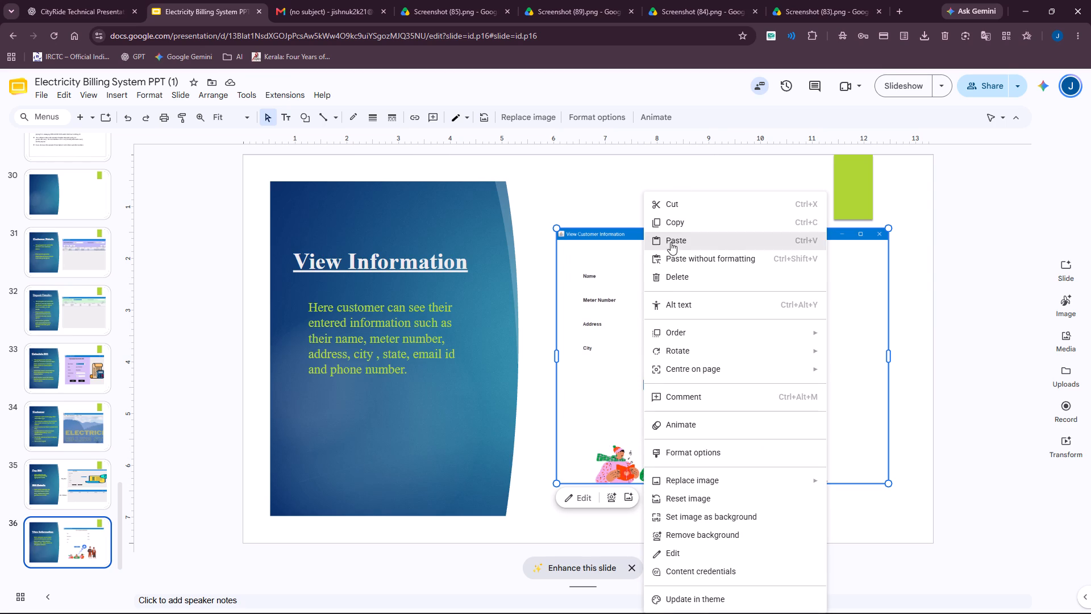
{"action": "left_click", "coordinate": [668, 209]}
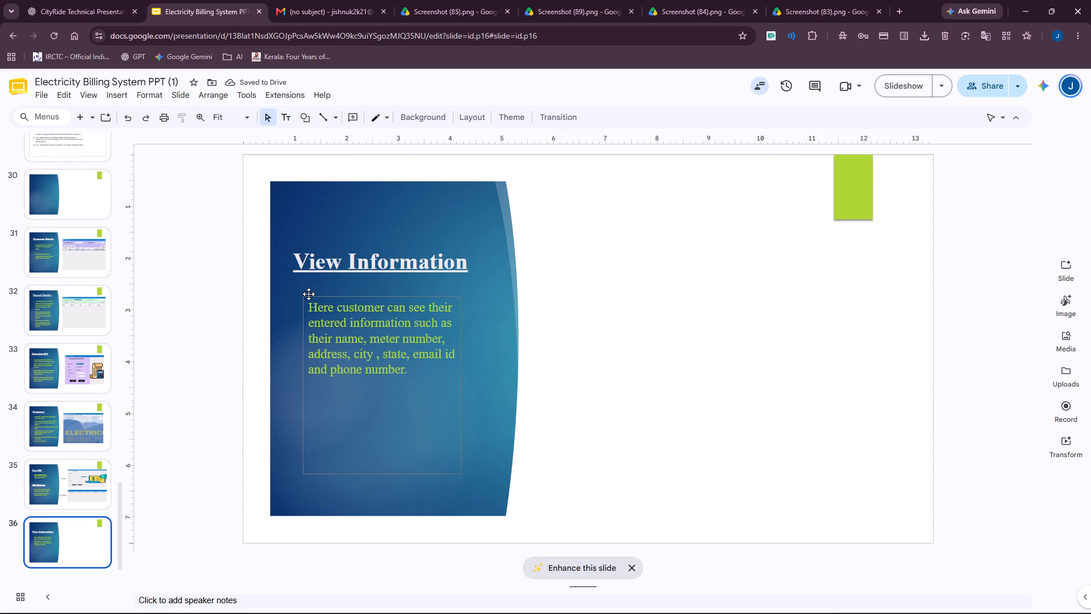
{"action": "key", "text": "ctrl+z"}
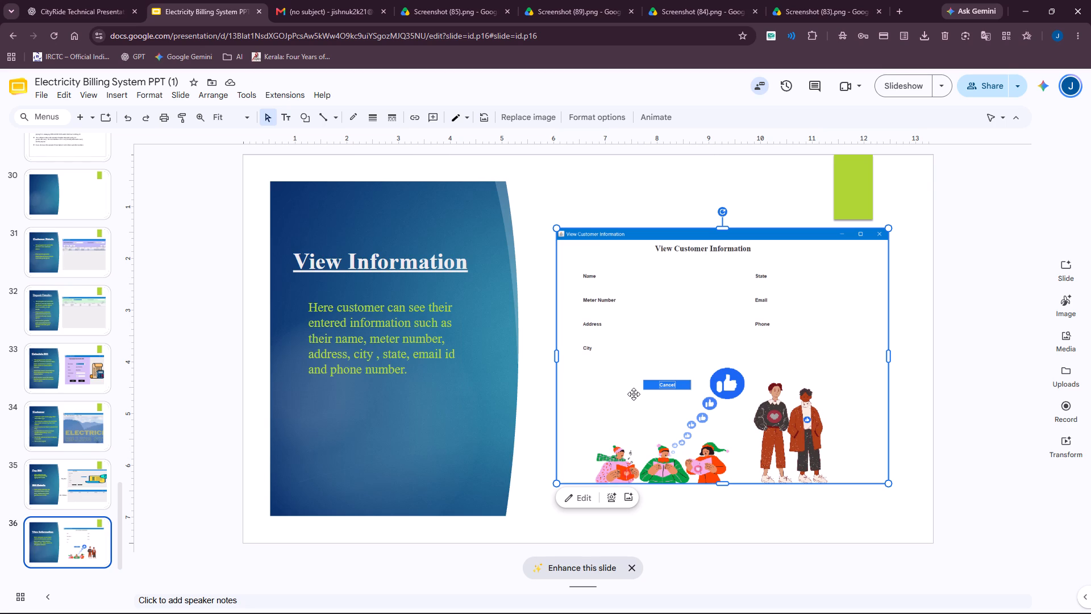
Cut the View Customer Information screenshot from the old View Information slide at the end of the deck.
{"action": "right_click", "coordinate": [622, 338]}
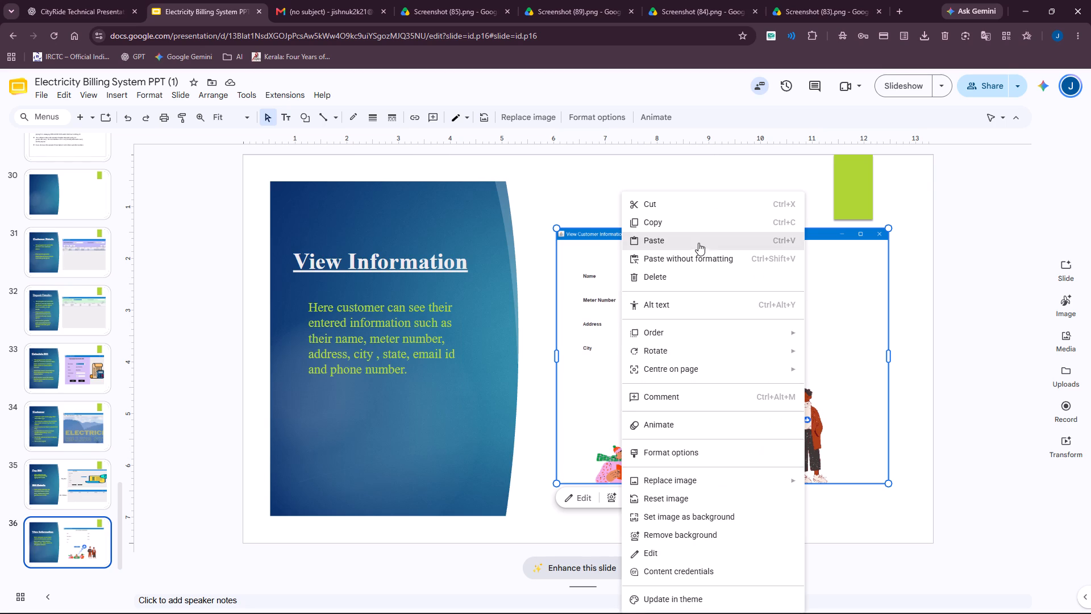
{"action": "left_click", "coordinate": [690, 209]}
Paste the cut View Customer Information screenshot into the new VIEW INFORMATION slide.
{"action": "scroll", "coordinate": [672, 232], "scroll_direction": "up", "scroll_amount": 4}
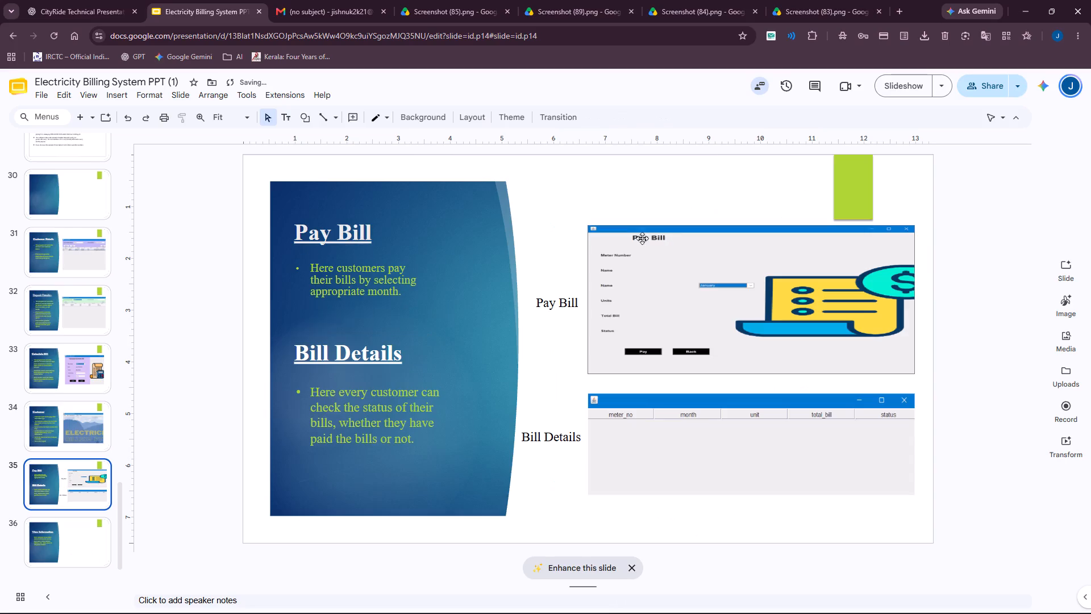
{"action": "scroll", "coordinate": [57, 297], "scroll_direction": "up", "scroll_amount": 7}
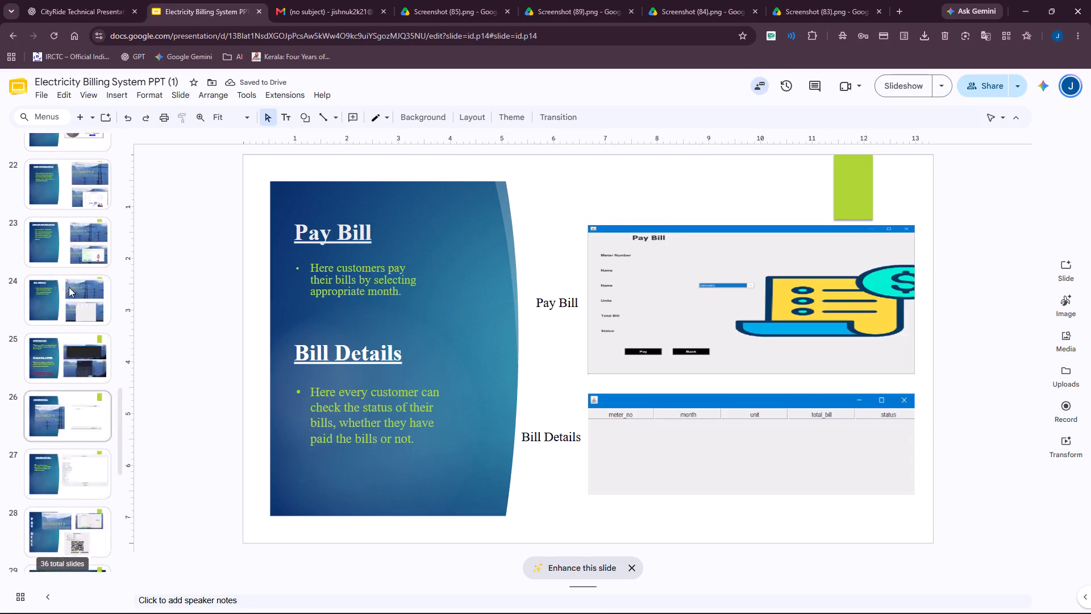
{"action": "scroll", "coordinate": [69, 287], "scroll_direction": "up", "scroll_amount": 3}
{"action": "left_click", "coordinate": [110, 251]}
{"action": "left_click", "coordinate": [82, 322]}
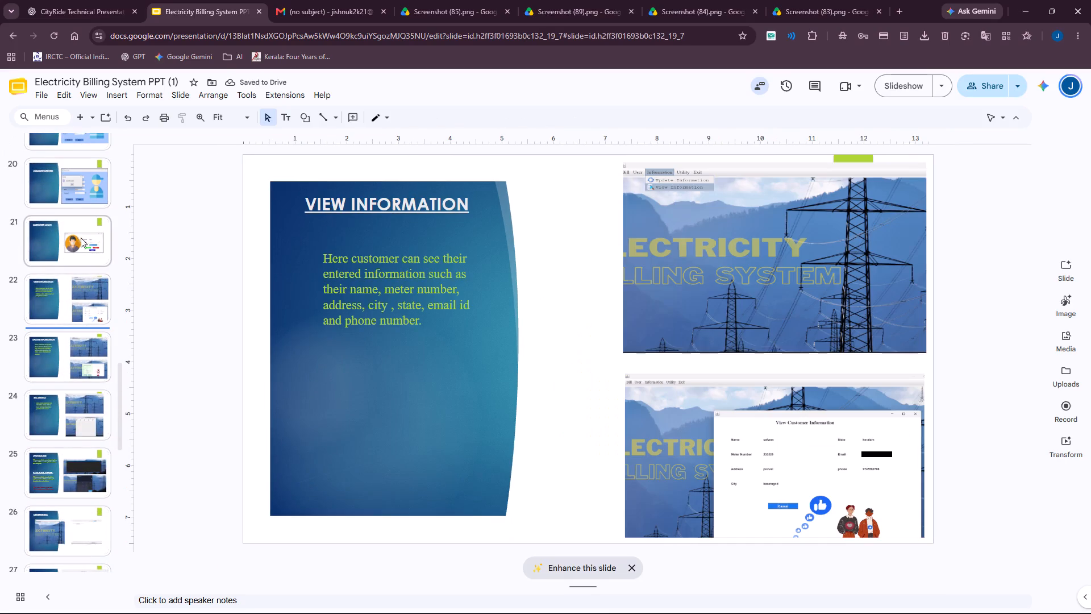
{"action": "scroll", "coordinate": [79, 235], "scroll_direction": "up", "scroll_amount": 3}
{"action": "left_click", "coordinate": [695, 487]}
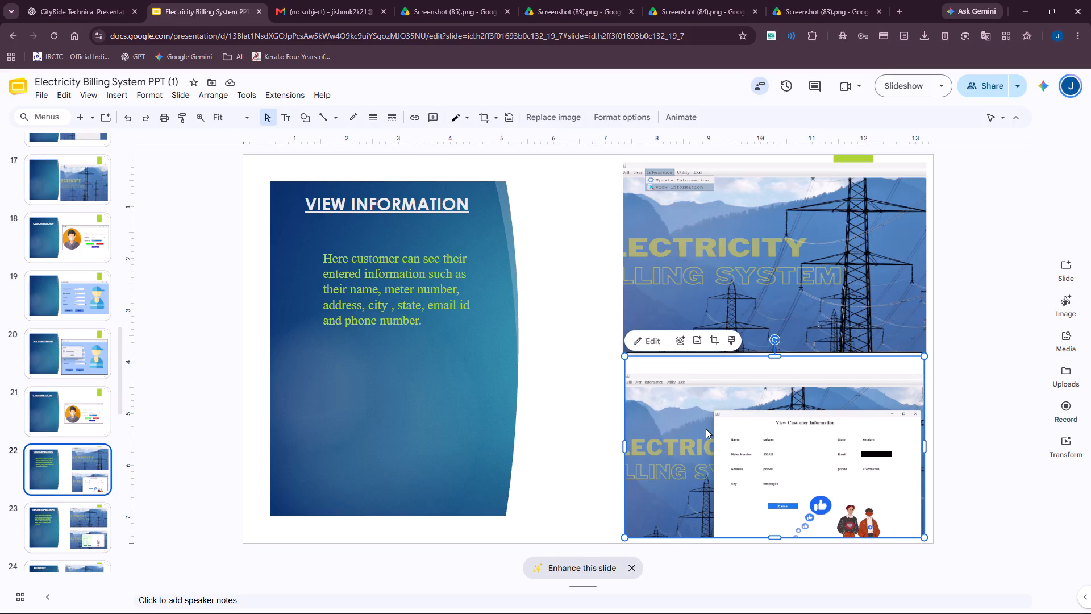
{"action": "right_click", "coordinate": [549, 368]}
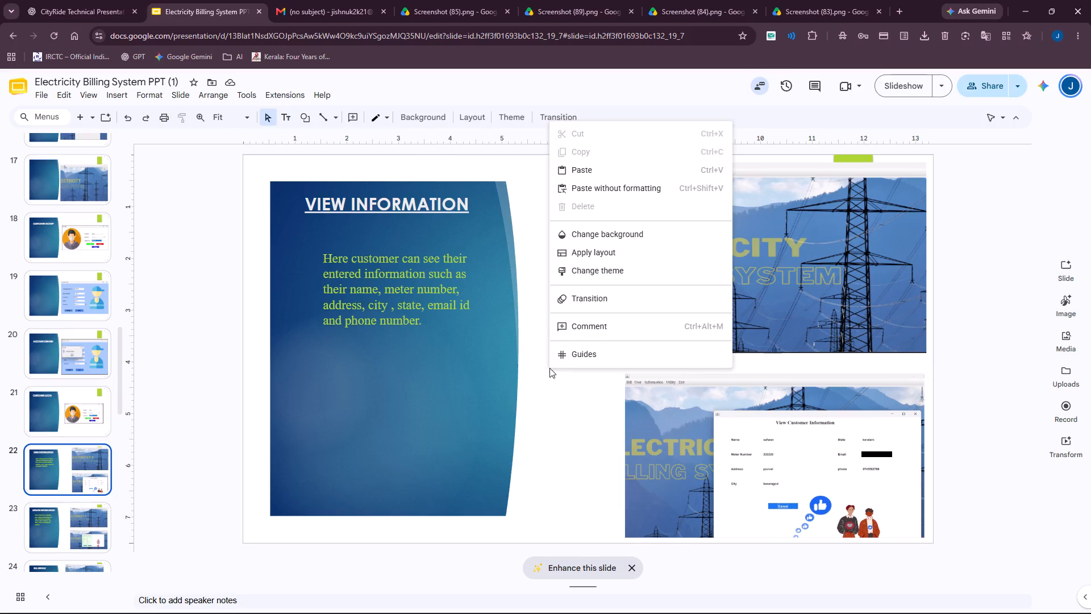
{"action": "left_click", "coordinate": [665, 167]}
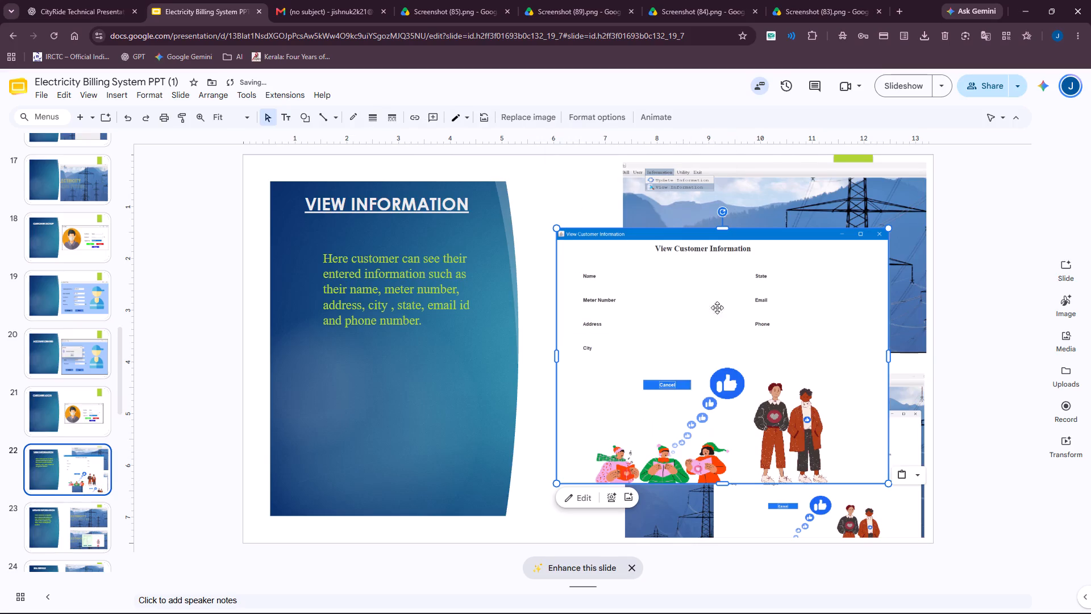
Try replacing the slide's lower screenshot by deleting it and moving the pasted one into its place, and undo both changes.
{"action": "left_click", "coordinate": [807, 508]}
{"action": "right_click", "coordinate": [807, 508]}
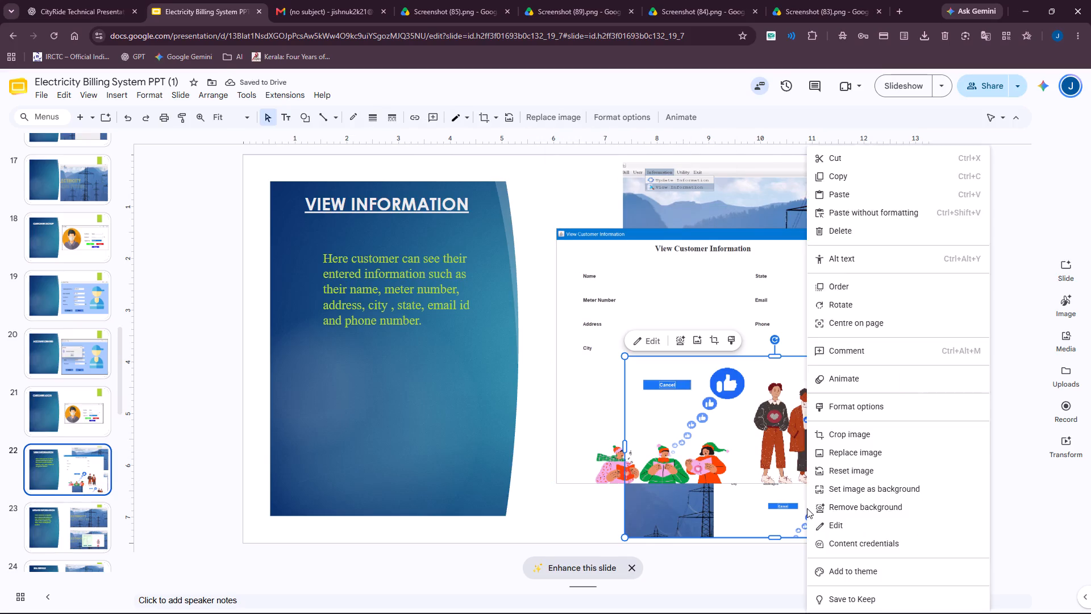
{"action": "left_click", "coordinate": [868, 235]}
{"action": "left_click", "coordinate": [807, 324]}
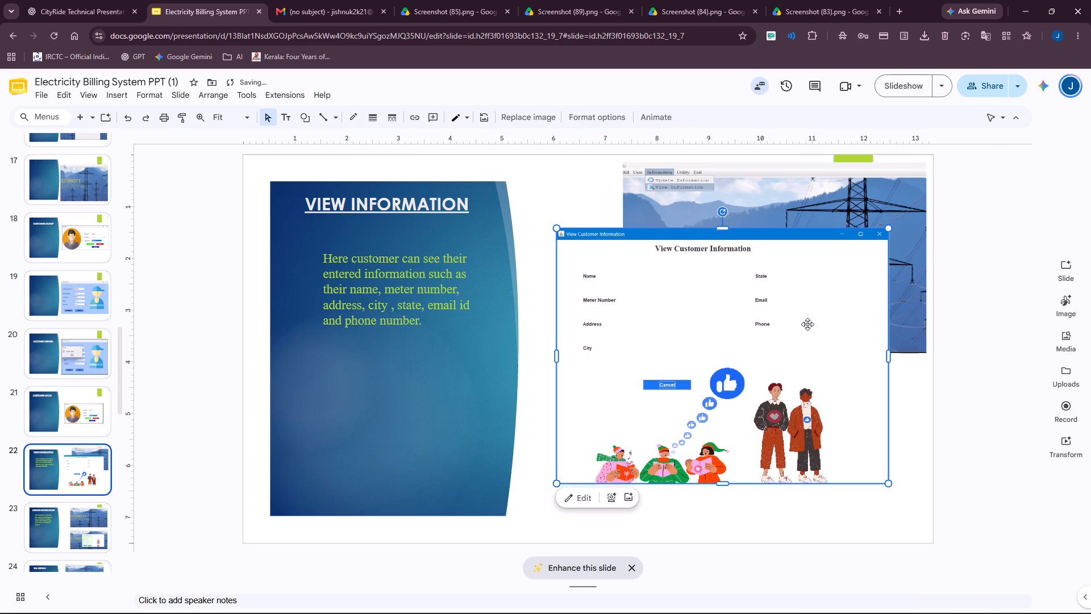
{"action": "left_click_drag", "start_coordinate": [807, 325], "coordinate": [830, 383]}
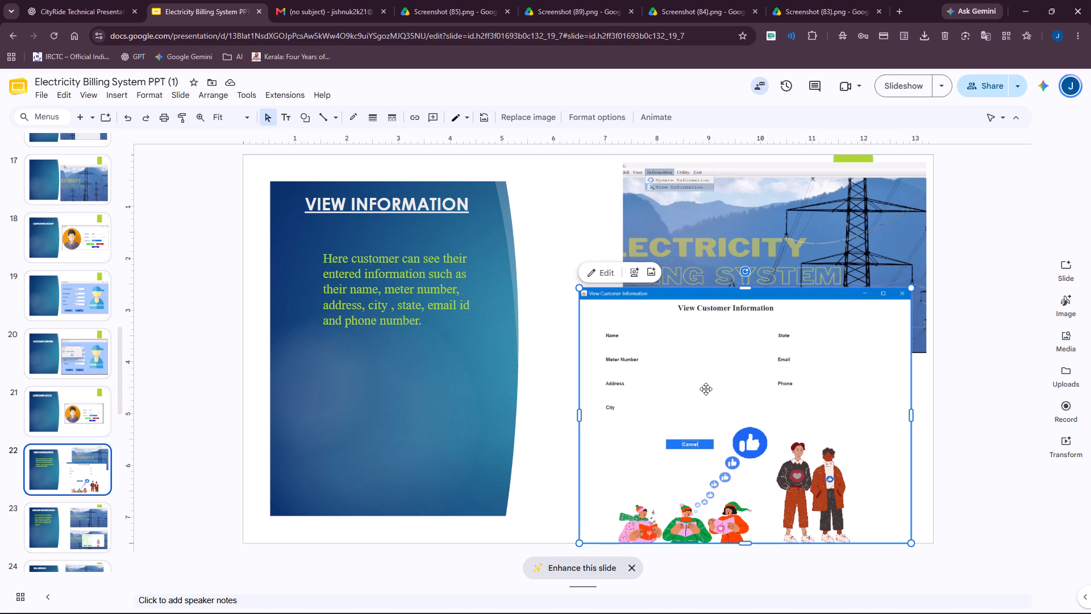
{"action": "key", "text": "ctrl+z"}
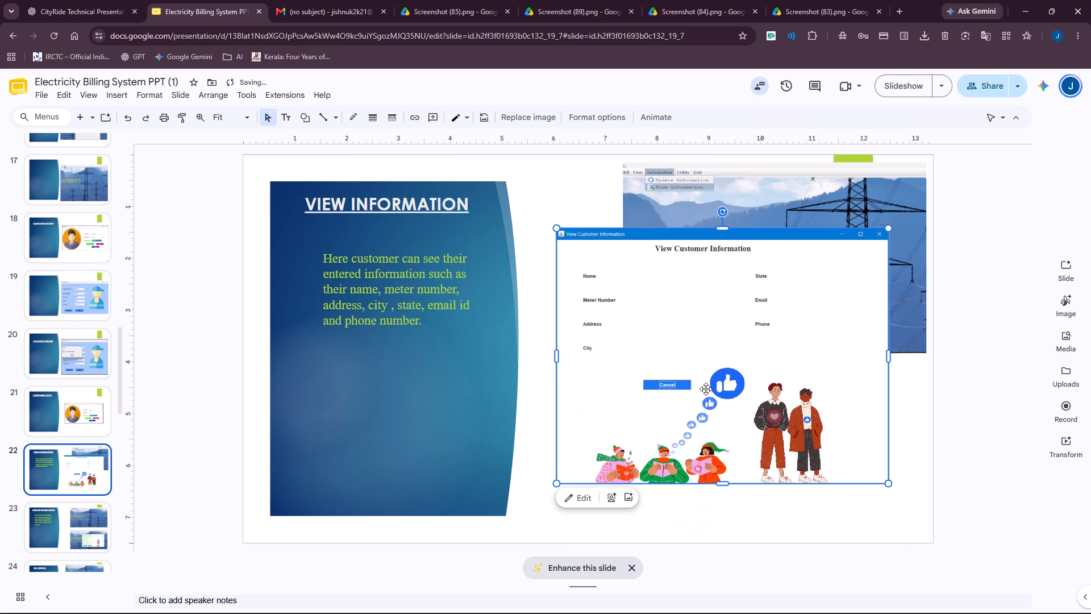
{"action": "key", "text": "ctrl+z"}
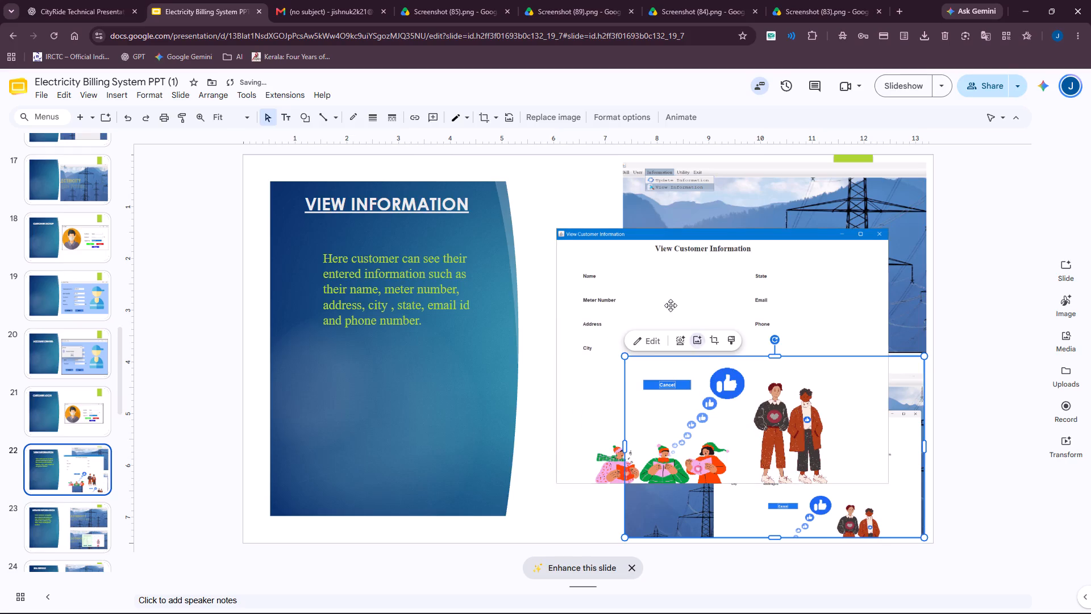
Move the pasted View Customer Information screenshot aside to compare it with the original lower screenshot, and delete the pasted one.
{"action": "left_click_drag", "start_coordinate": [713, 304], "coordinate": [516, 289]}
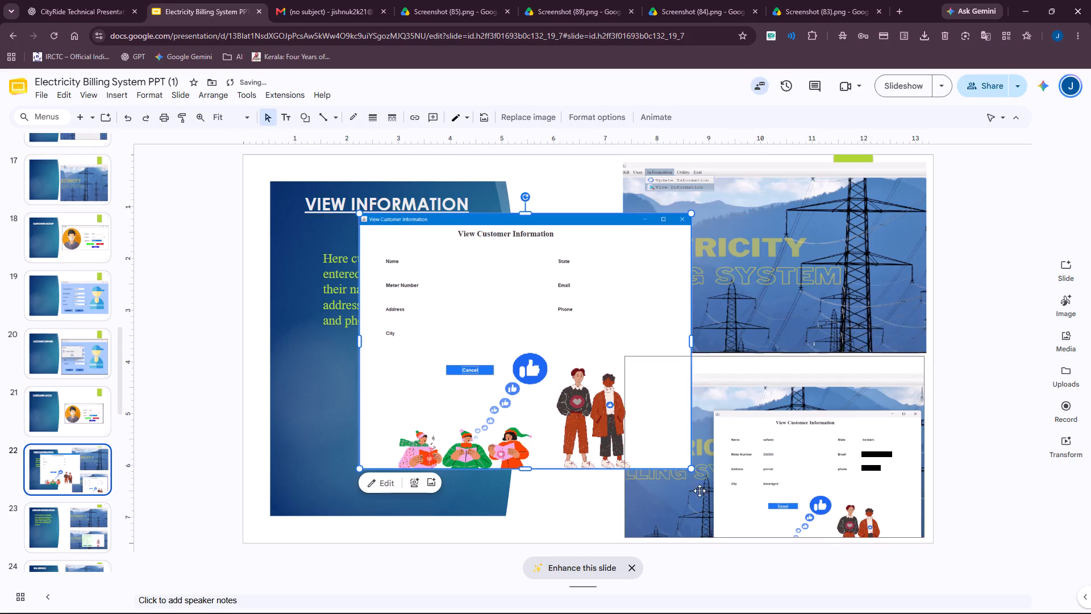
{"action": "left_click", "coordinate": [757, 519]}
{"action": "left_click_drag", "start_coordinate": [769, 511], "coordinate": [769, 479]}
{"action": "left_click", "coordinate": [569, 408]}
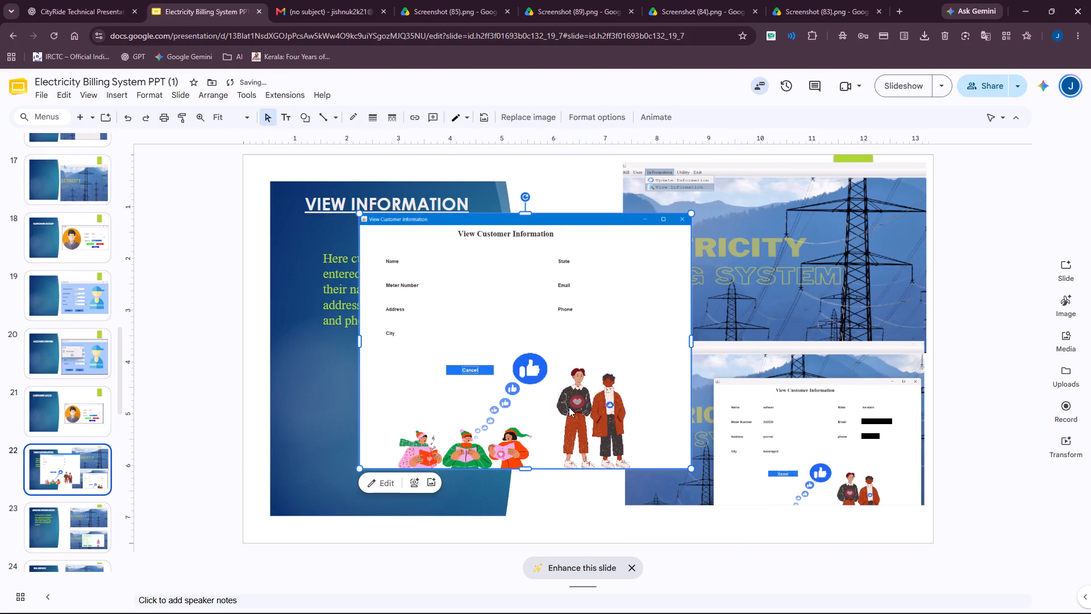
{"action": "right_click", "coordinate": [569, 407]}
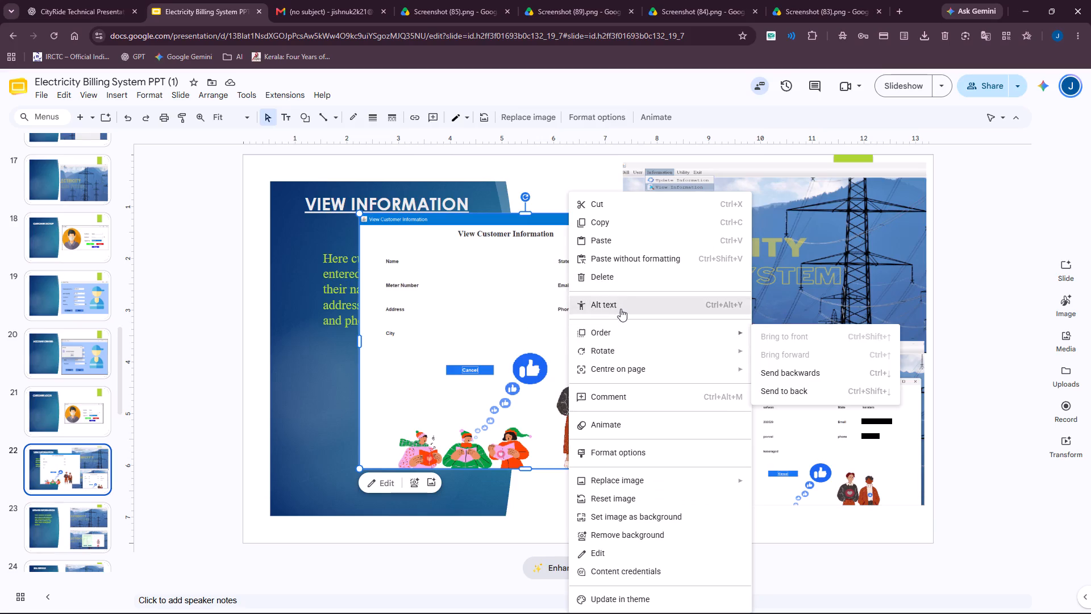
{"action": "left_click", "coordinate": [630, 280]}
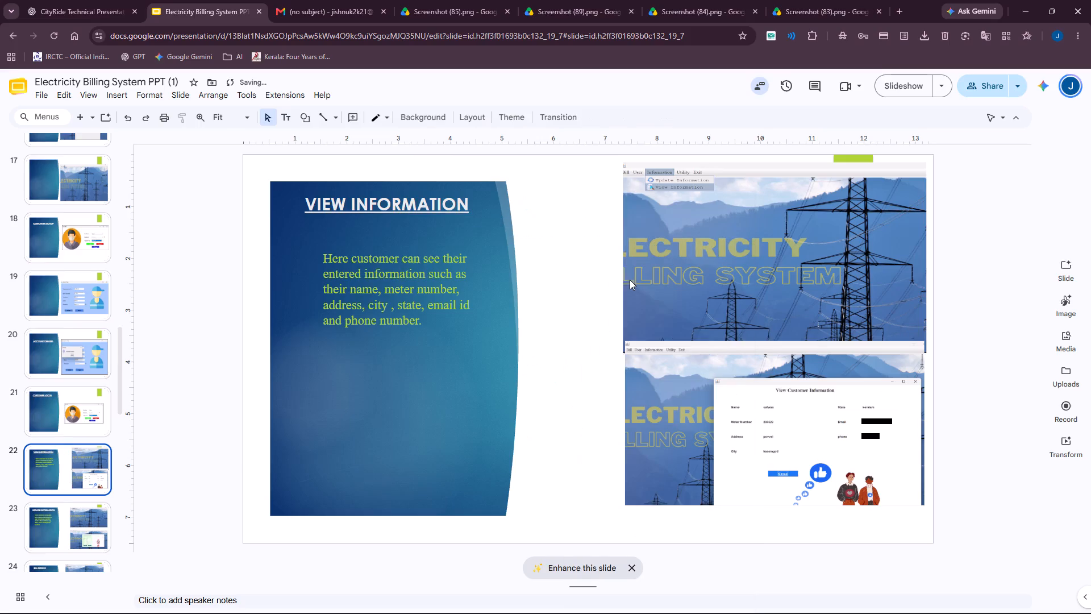
Pull the remaining lower screenshot clear and crop its left side and top down to the View Customer Information window.
{"action": "left_click", "coordinate": [756, 390]}
{"action": "left_click_drag", "start_coordinate": [761, 406], "coordinate": [761, 405]}
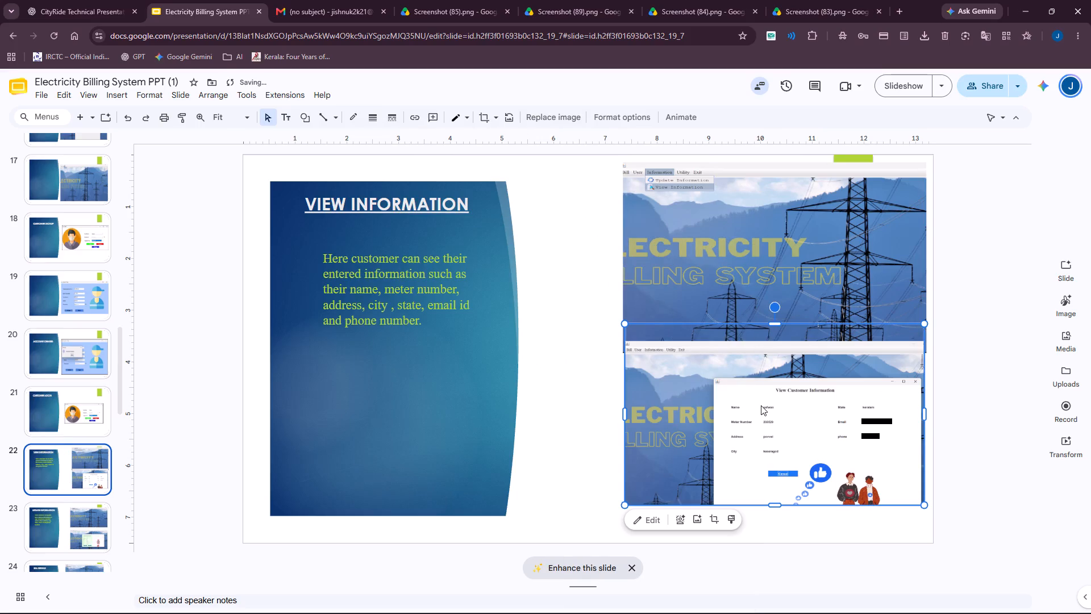
{"action": "left_click_drag", "start_coordinate": [761, 405], "coordinate": [621, 347]}
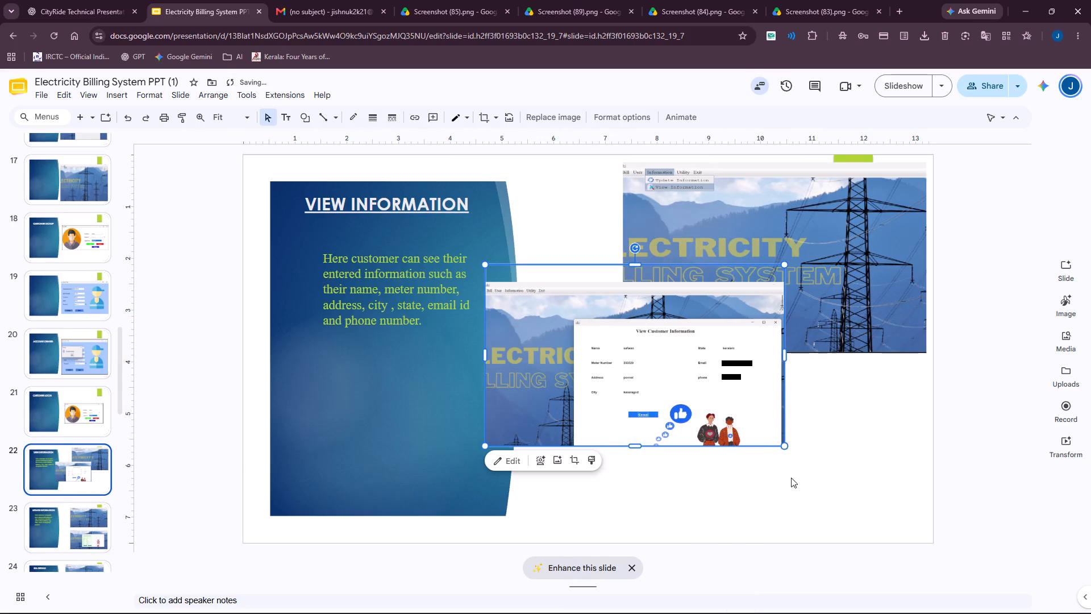
{"action": "left_click", "coordinate": [577, 462]}
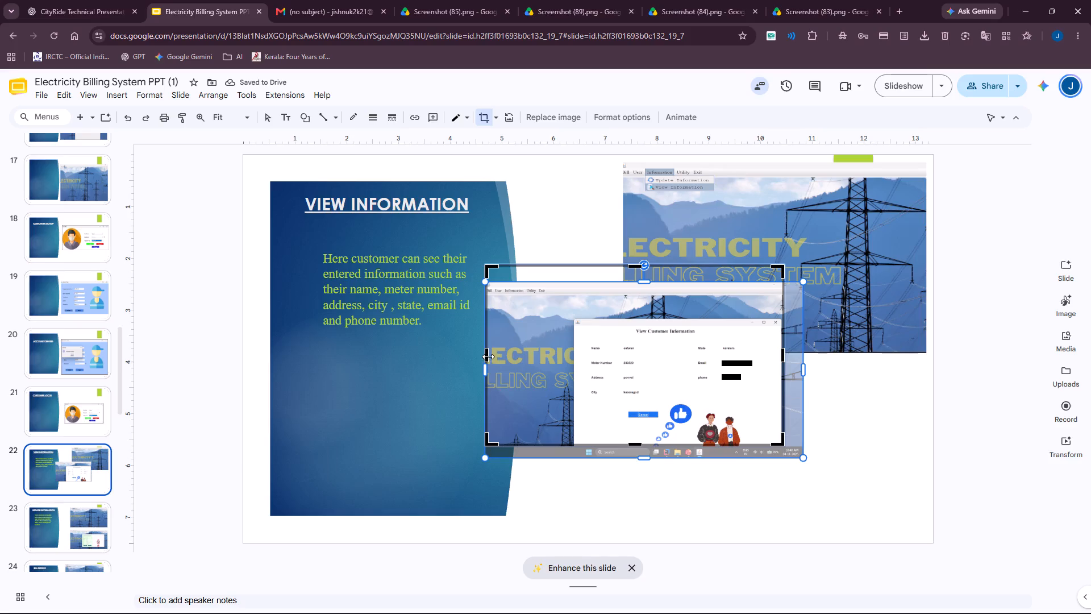
{"action": "left_click_drag", "start_coordinate": [488, 356], "coordinate": [571, 378]}
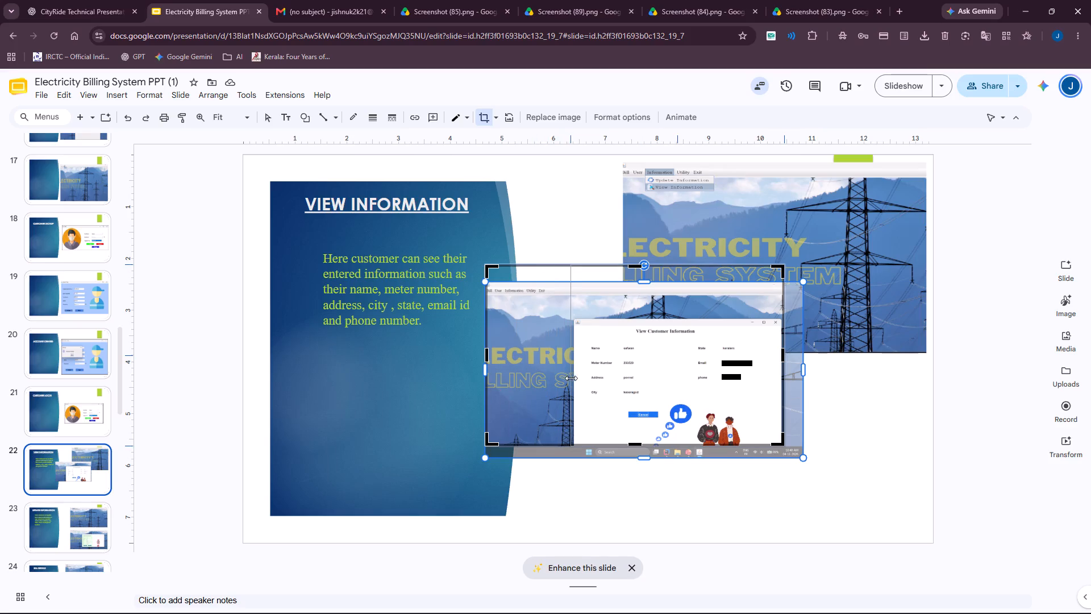
{"action": "left_click_drag", "start_coordinate": [571, 378], "coordinate": [573, 379]}
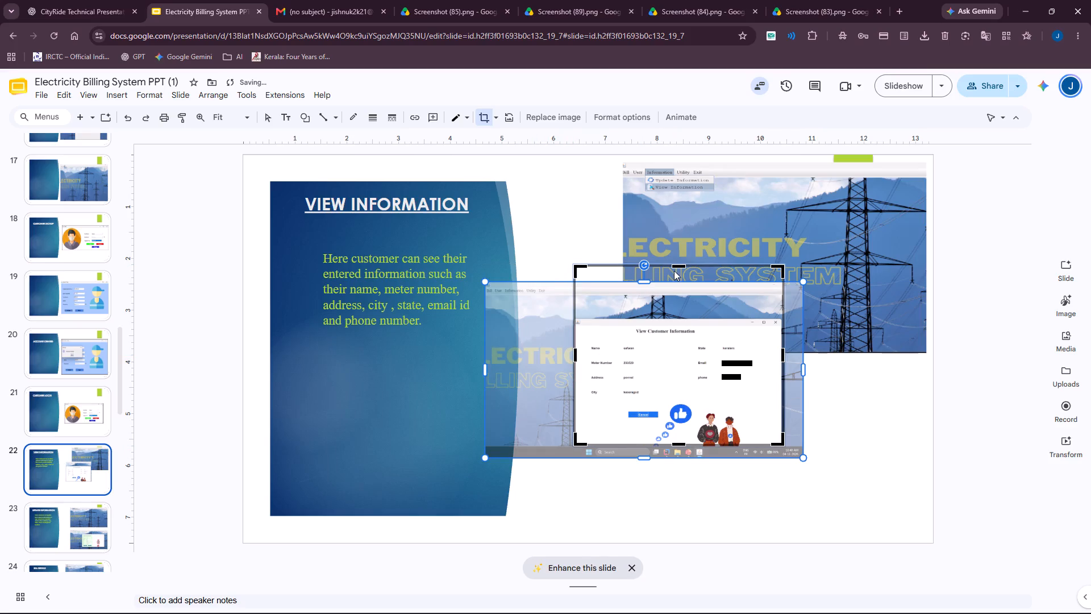
{"action": "left_click_drag", "start_coordinate": [676, 265], "coordinate": [676, 278]}
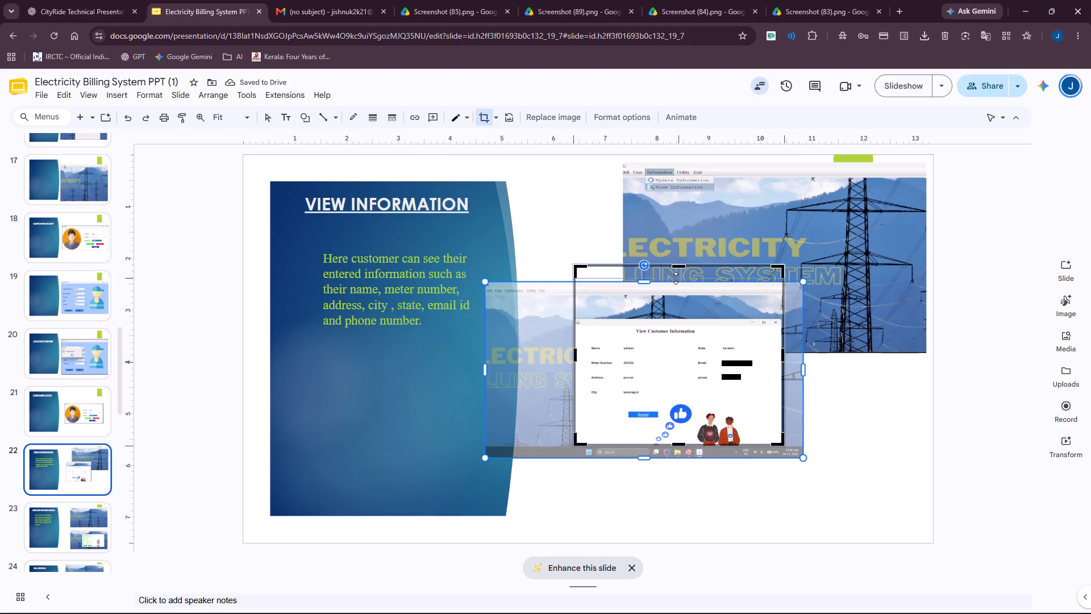
{"action": "left_click_drag", "start_coordinate": [676, 278], "coordinate": [674, 318]}
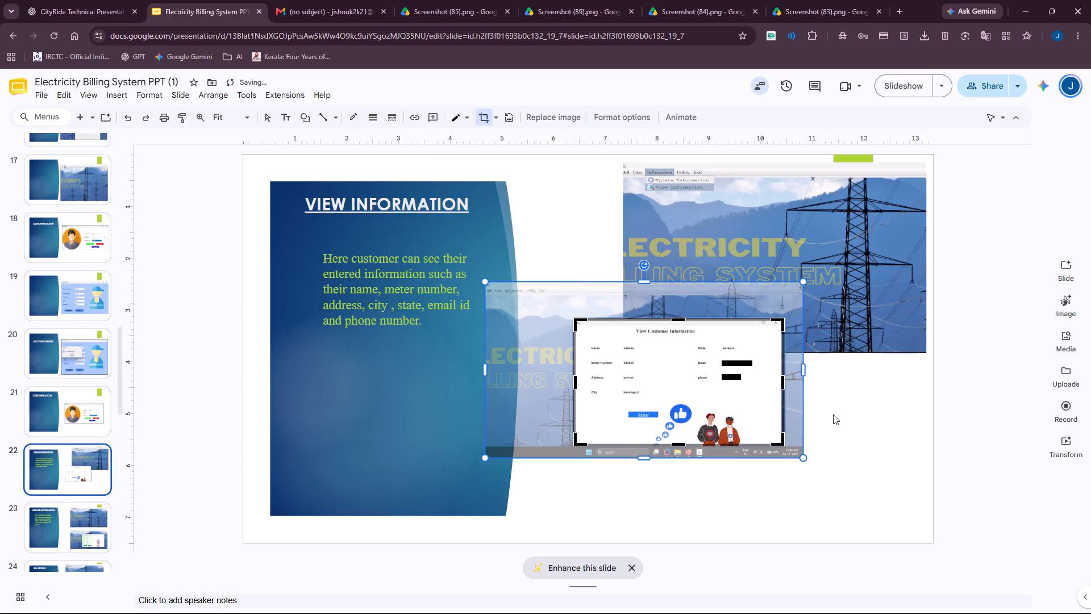
{"action": "left_click", "coordinate": [833, 414]}
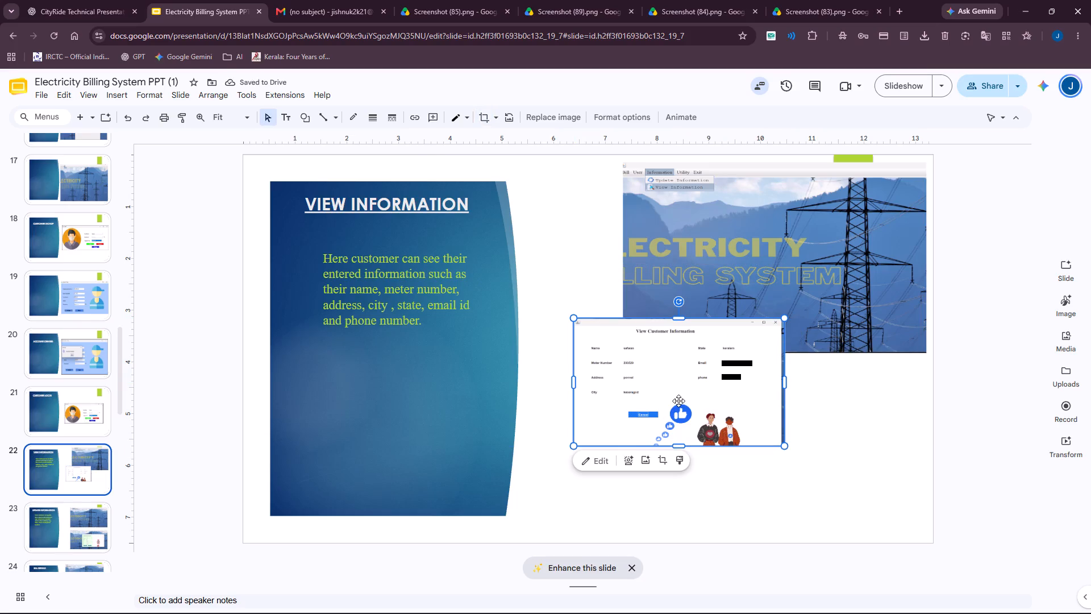
Place the cropped View Customer Information screenshot directly below the home-screen screenshot and enlarge it to nearly the same width.
{"action": "left_click_drag", "start_coordinate": [648, 405], "coordinate": [657, 423]}
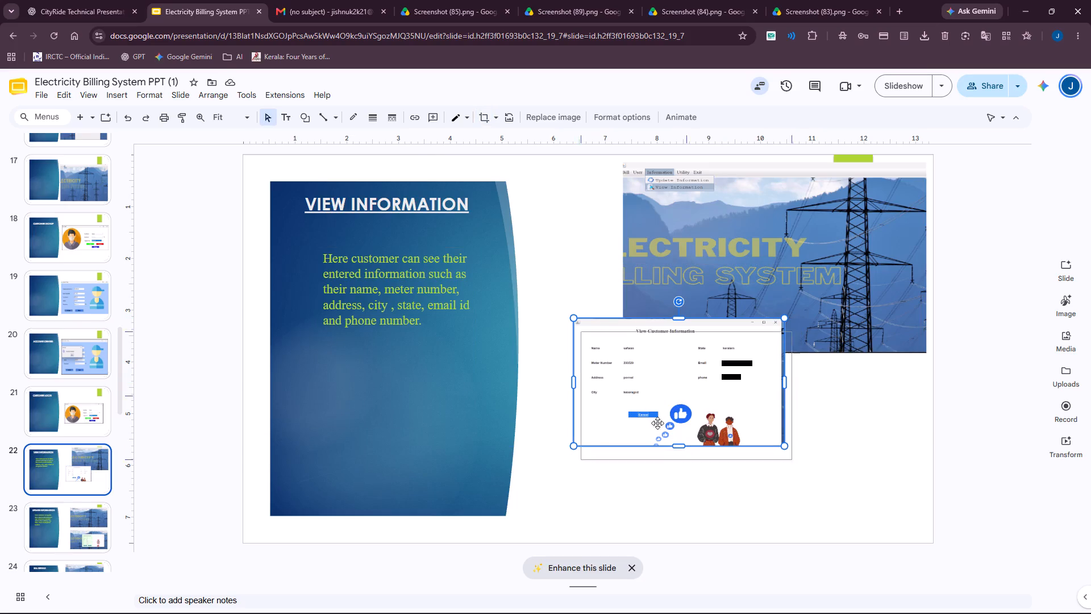
{"action": "left_click_drag", "start_coordinate": [657, 423], "coordinate": [766, 457]}
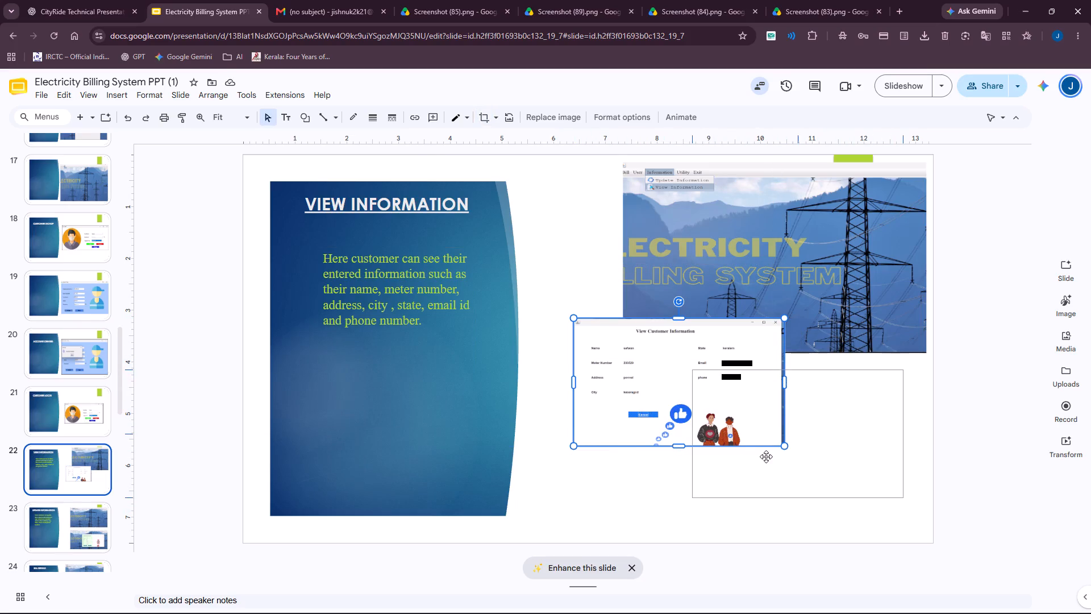
{"action": "left_click_drag", "start_coordinate": [766, 457], "coordinate": [763, 457]}
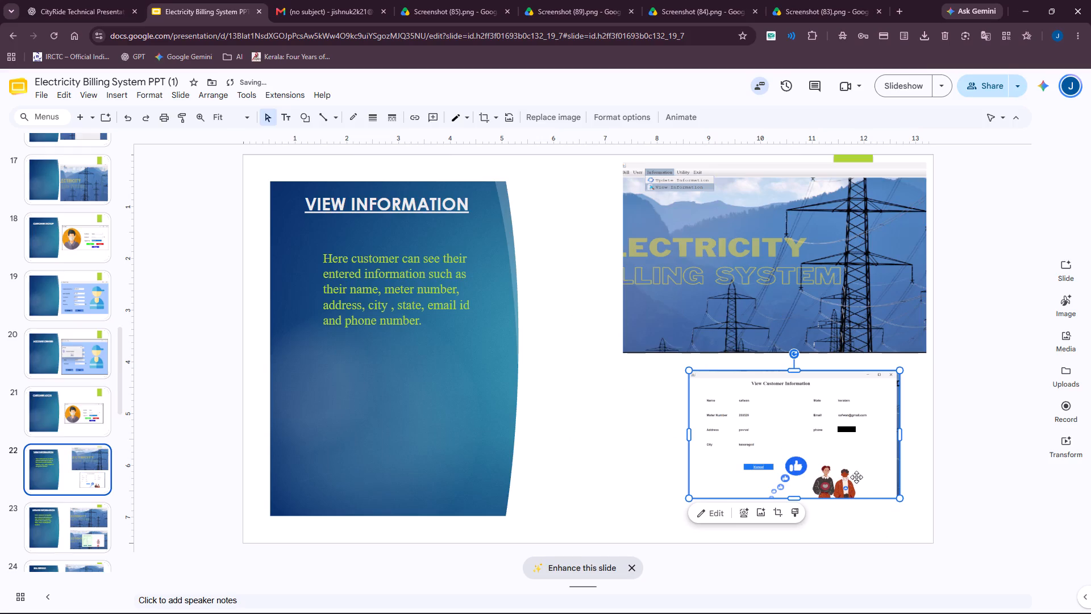
{"action": "left_click_drag", "start_coordinate": [838, 462], "coordinate": [778, 459]}
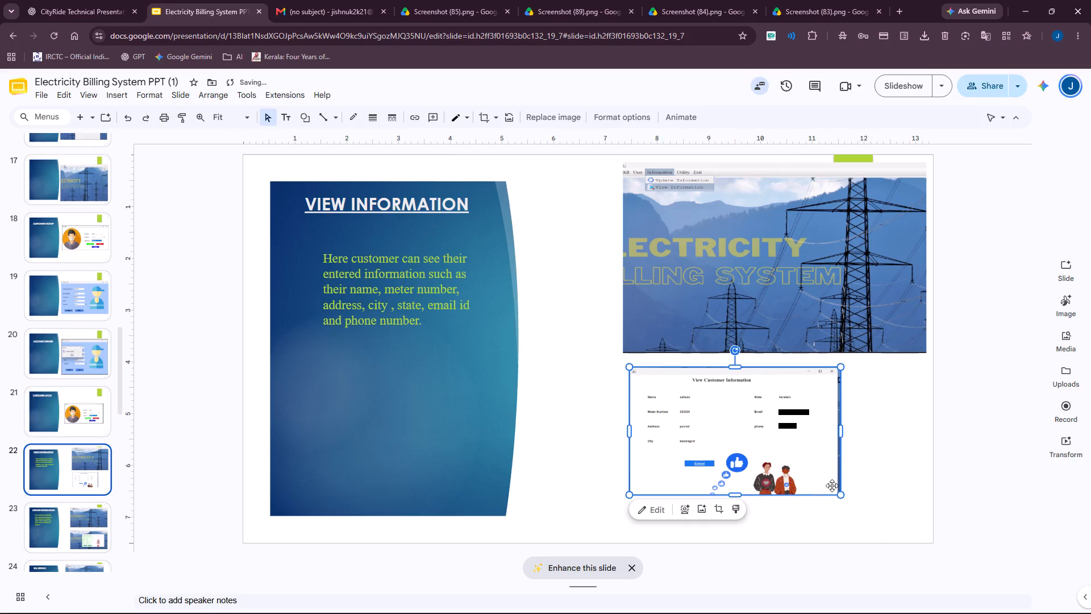
{"action": "left_click_drag", "start_coordinate": [842, 497], "coordinate": [886, 517]}
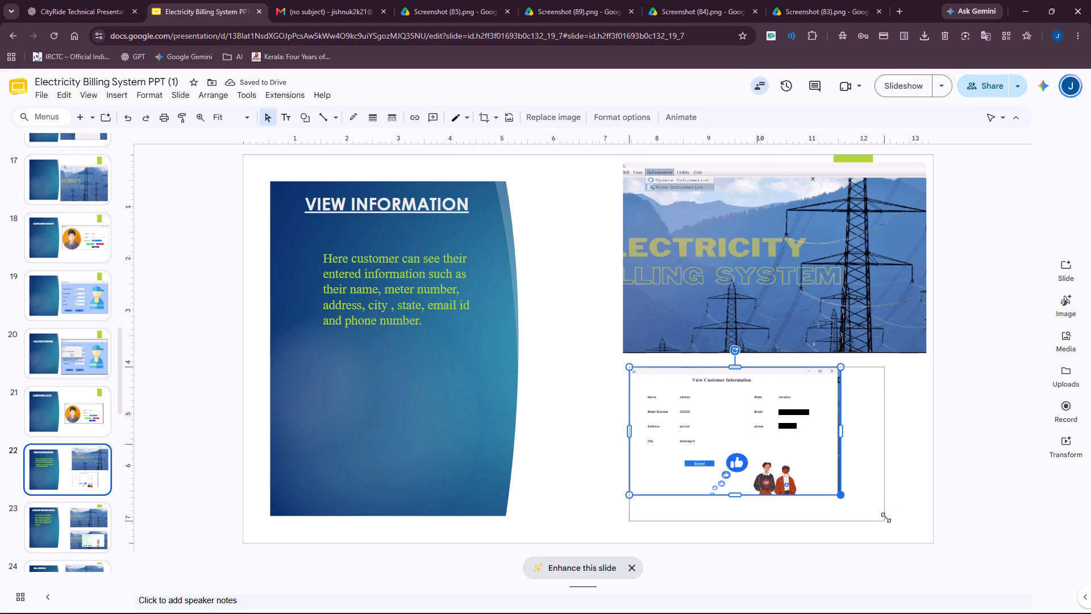
{"action": "left_click_drag", "start_coordinate": [886, 517], "coordinate": [921, 532]}
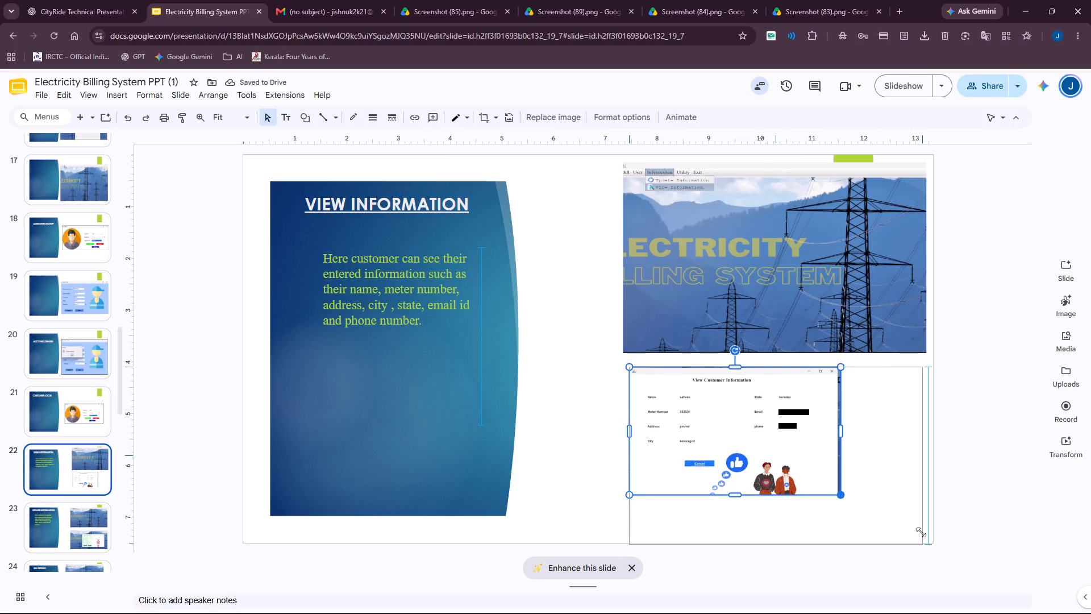
{"action": "left_click_drag", "start_coordinate": [921, 532], "coordinate": [919, 532]}
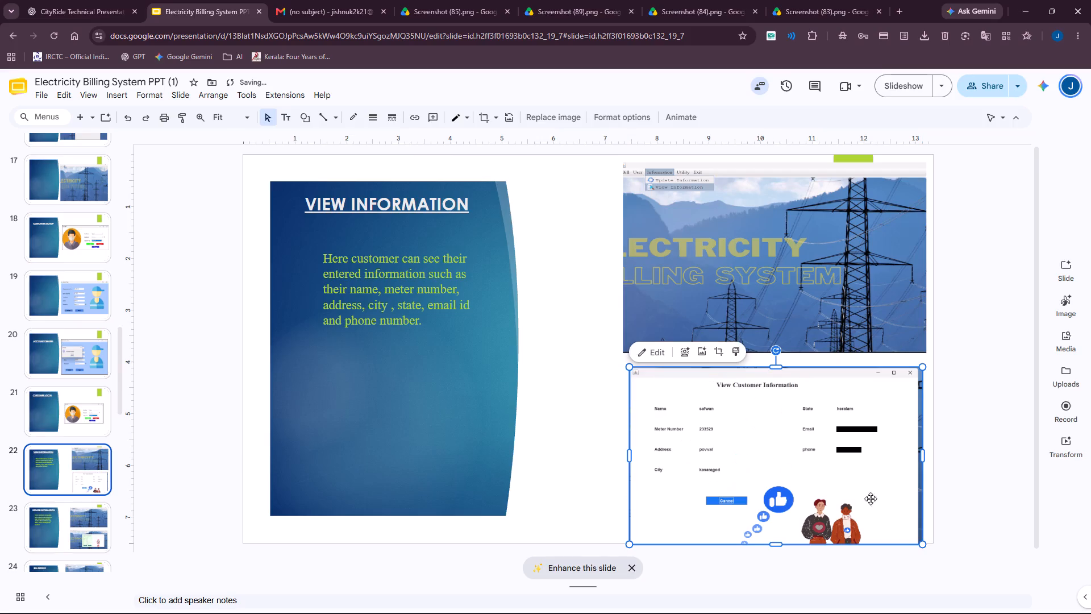
{"action": "left_click_drag", "start_coordinate": [843, 480], "coordinate": [847, 460]}
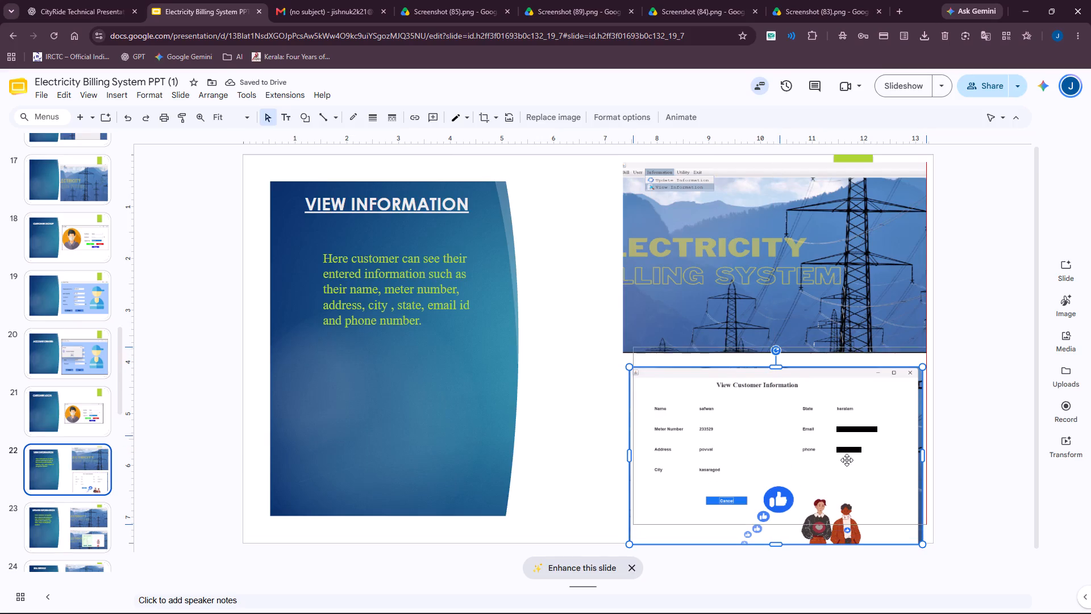
{"action": "left_click_drag", "start_coordinate": [847, 460], "coordinate": [848, 474]}
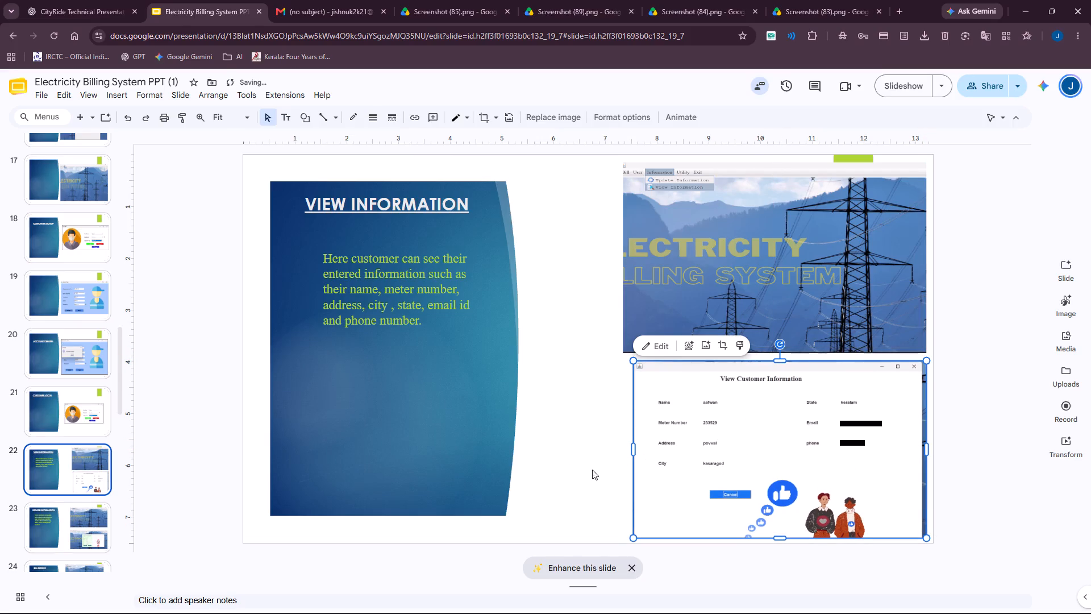
Crop the thin background strip off the right edge of the View Customer Information screenshot.
{"action": "left_click", "coordinate": [527, 430]}
{"action": "left_click", "coordinate": [872, 468]}
{"action": "left_click", "coordinate": [725, 342]}
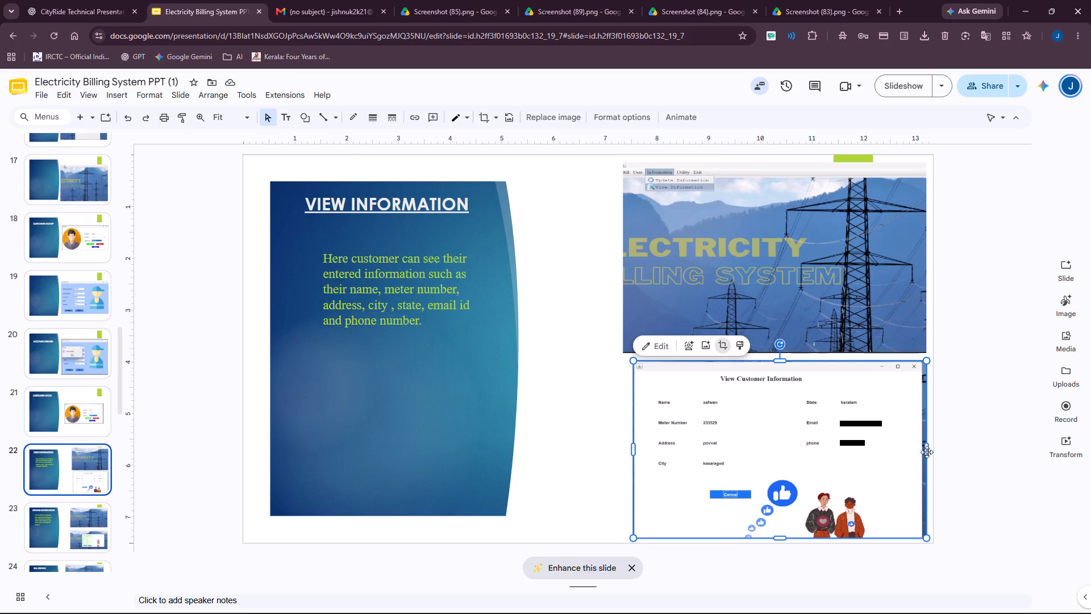
{"action": "left_click_drag", "start_coordinate": [925, 453], "coordinate": [919, 453]}
{"action": "left_click", "coordinate": [985, 424]}
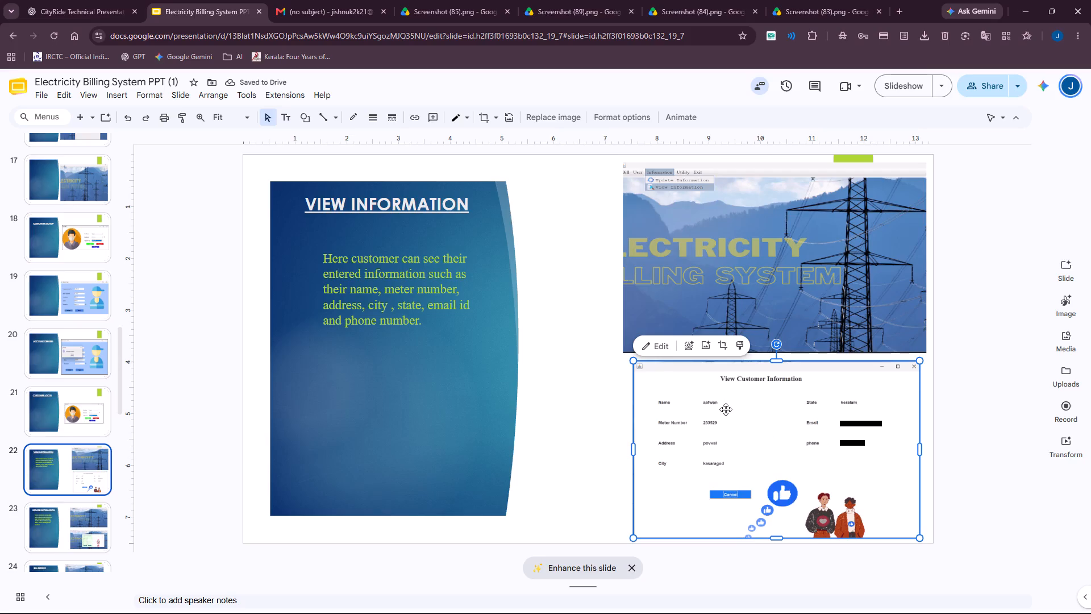
Shift the View Customer Information screenshot slightly and widen it to roughly match the home-screen screenshot above.
{"action": "left_click_drag", "start_coordinate": [750, 419], "coordinate": [743, 418]}
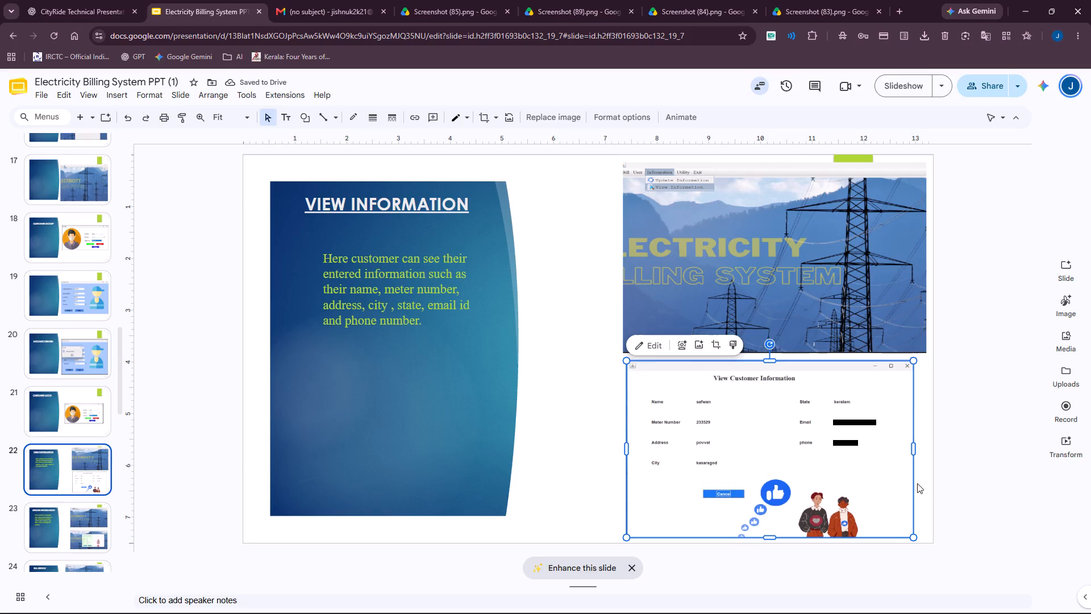
{"action": "left_click_drag", "start_coordinate": [914, 449], "coordinate": [925, 449]}
{"action": "left_click", "coordinate": [990, 447]}
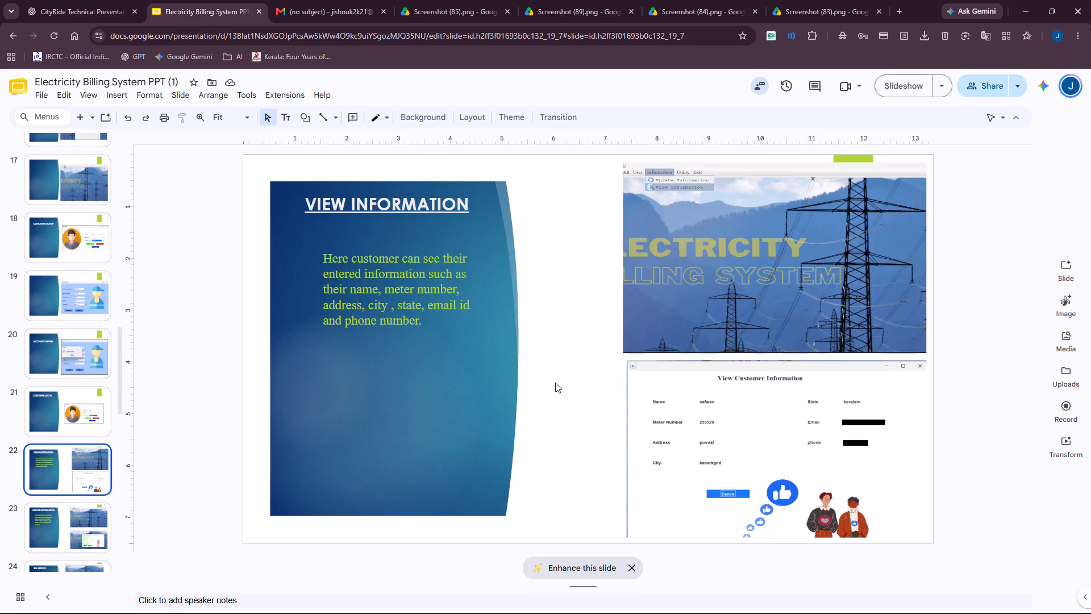
Reduce the home-screen screenshot's height from its bottom edge and move the View Customer Information screenshot up directly beneath it.
{"action": "left_click", "coordinate": [703, 310]}
{"action": "left_click_drag", "start_coordinate": [776, 351], "coordinate": [776, 327]}
{"action": "left_click", "coordinate": [777, 389]}
{"action": "left_click_drag", "start_coordinate": [777, 389], "coordinate": [773, 363]}
{"action": "left_click_drag", "start_coordinate": [773, 363], "coordinate": [774, 372]}
{"action": "left_click", "coordinate": [776, 388]}
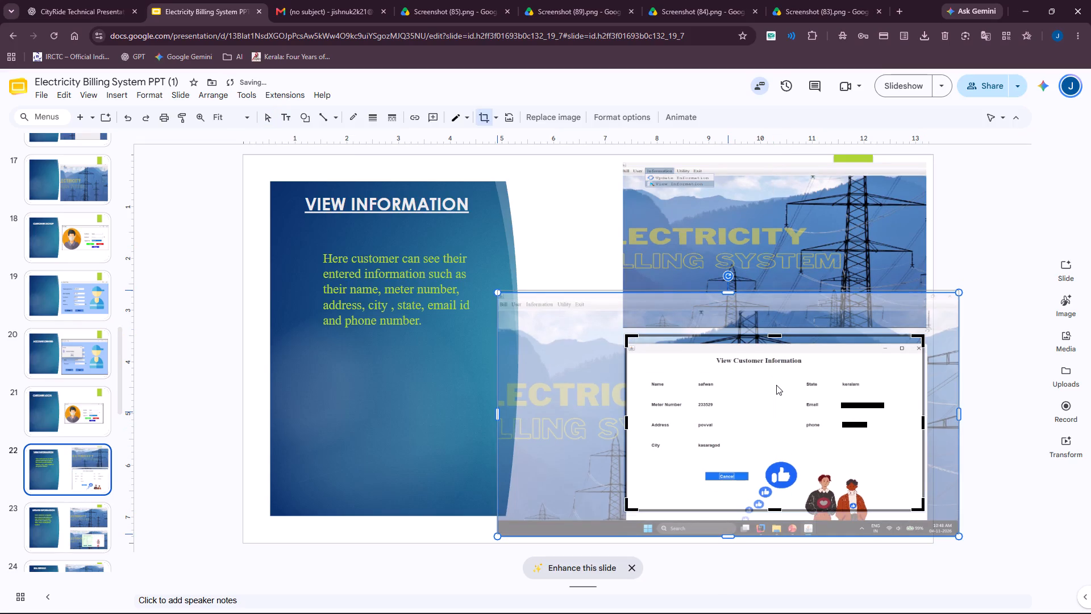
{"action": "left_click", "coordinate": [776, 385]}
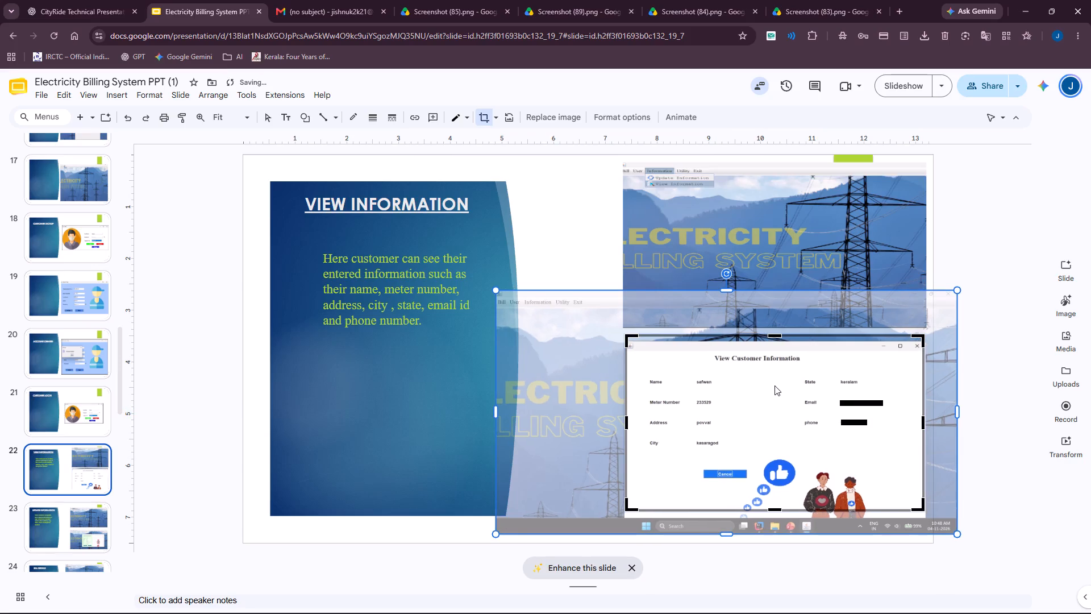
{"action": "left_click", "coordinate": [1001, 345]}
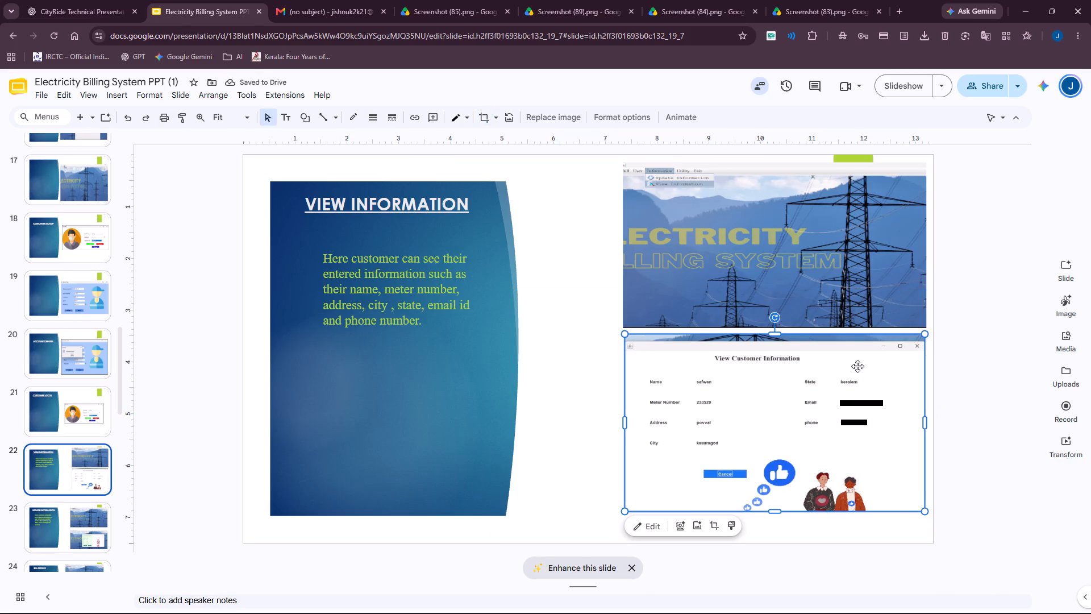
Crop the background strip off the top of the View Customer Information screenshot, down to its window's title bar.
{"action": "left_click", "coordinate": [810, 379]}
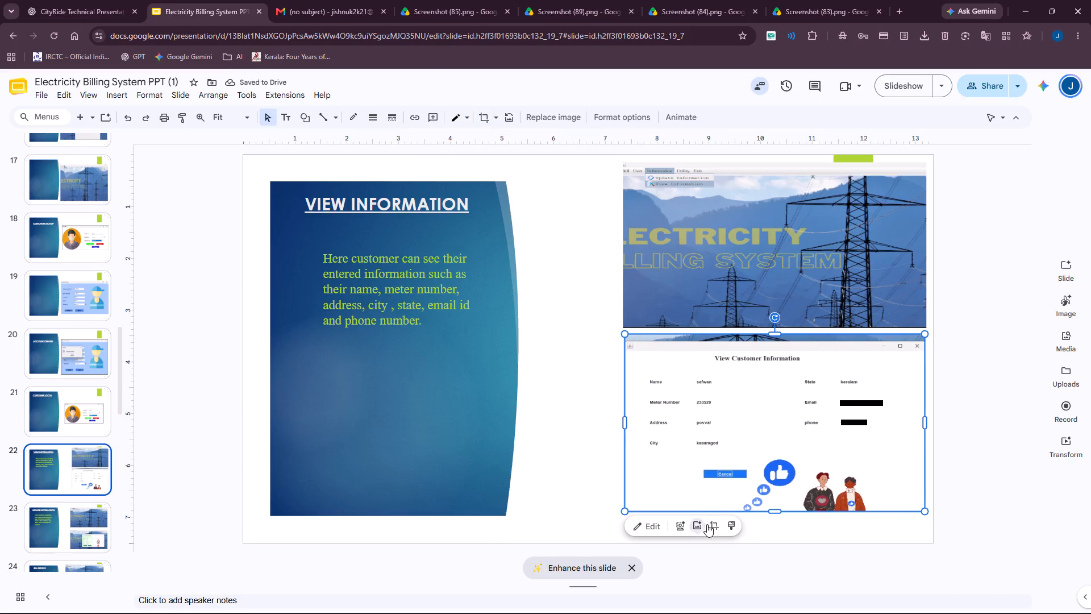
{"action": "left_click", "coordinate": [709, 526]}
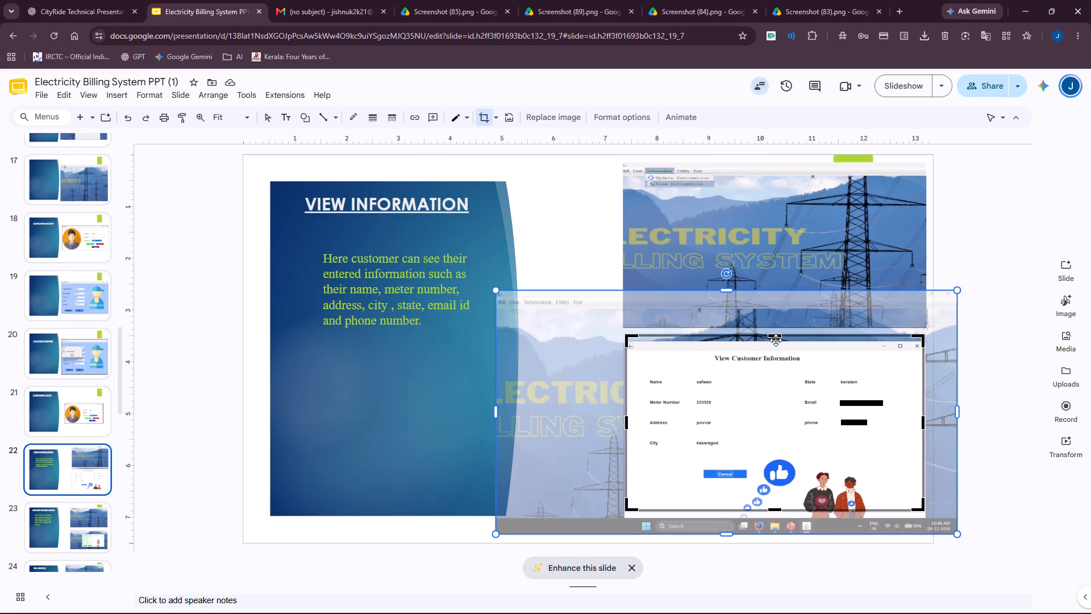
{"action": "left_click", "coordinate": [776, 337]}
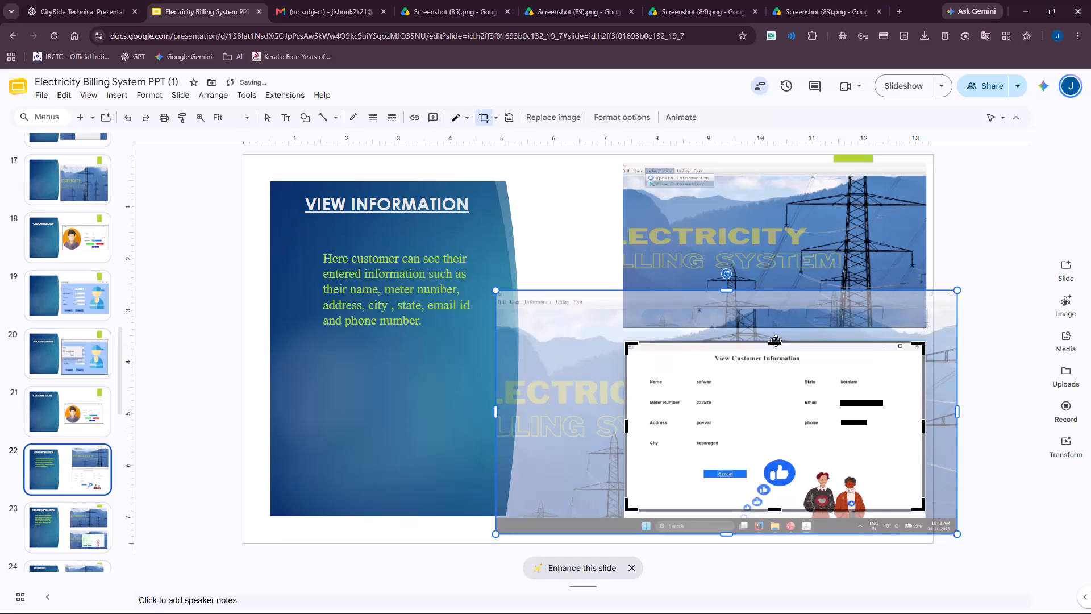
{"action": "left_click", "coordinate": [1011, 395]}
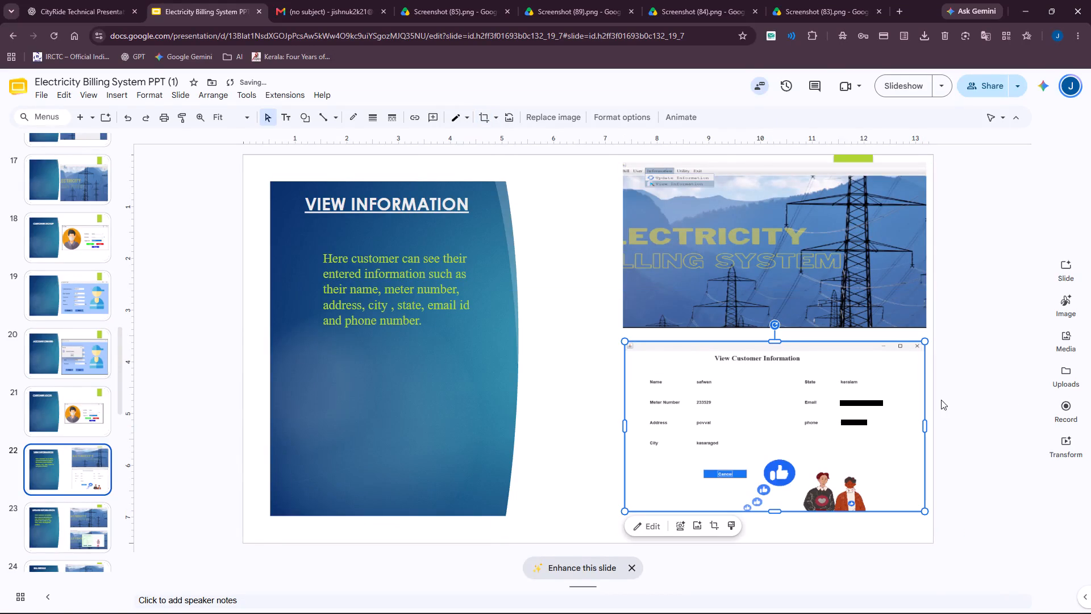
{"action": "left_click", "coordinate": [585, 367]}
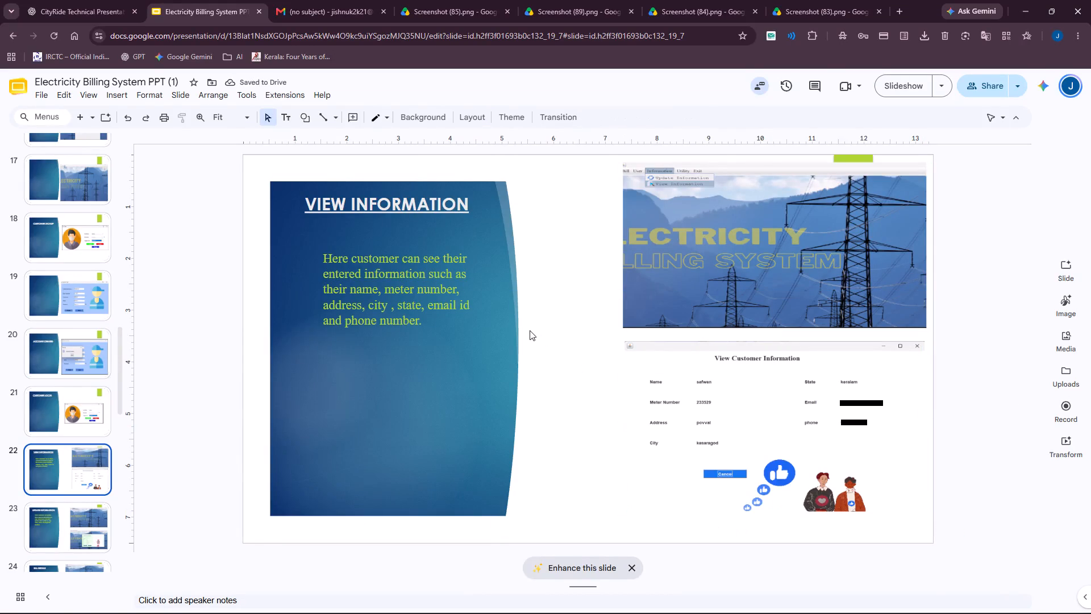
Look through the leftover slides after the Conclusion and find the new slide that matches the old Calculate Bill slide.
{"action": "scroll", "coordinate": [48, 508], "scroll_direction": "down", "scroll_amount": 4}
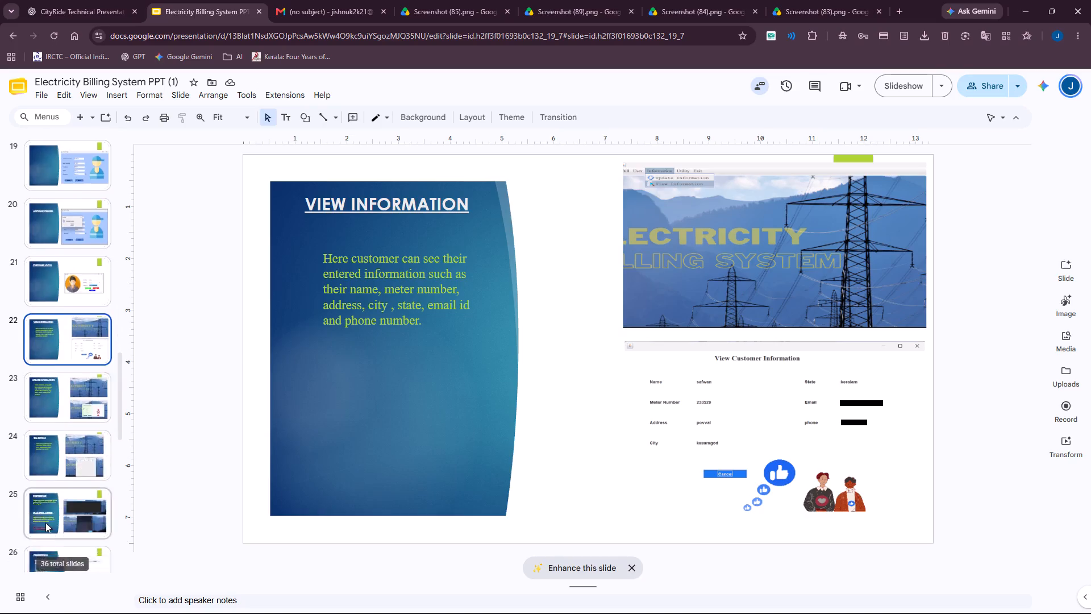
{"action": "scroll", "coordinate": [45, 522], "scroll_direction": "down", "scroll_amount": 3}
{"action": "left_click", "coordinate": [74, 466]}
{"action": "left_click", "coordinate": [74, 520]}
{"action": "scroll", "coordinate": [74, 526], "scroll_direction": "down", "scroll_amount": 2}
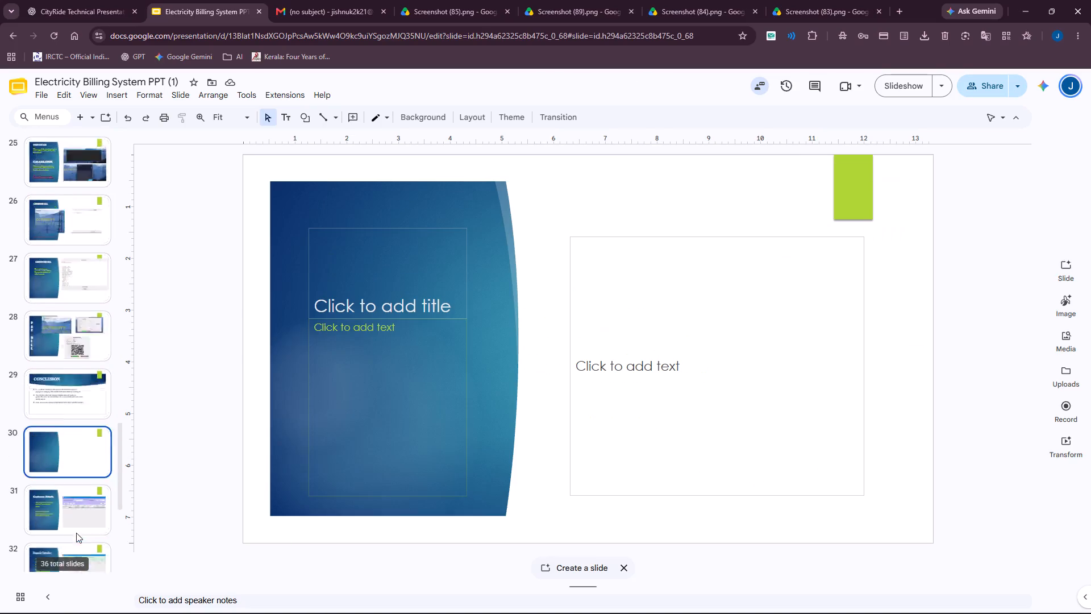
{"action": "scroll", "coordinate": [76, 533], "scroll_direction": "down", "scroll_amount": 2}
{"action": "left_click", "coordinate": [79, 372]}
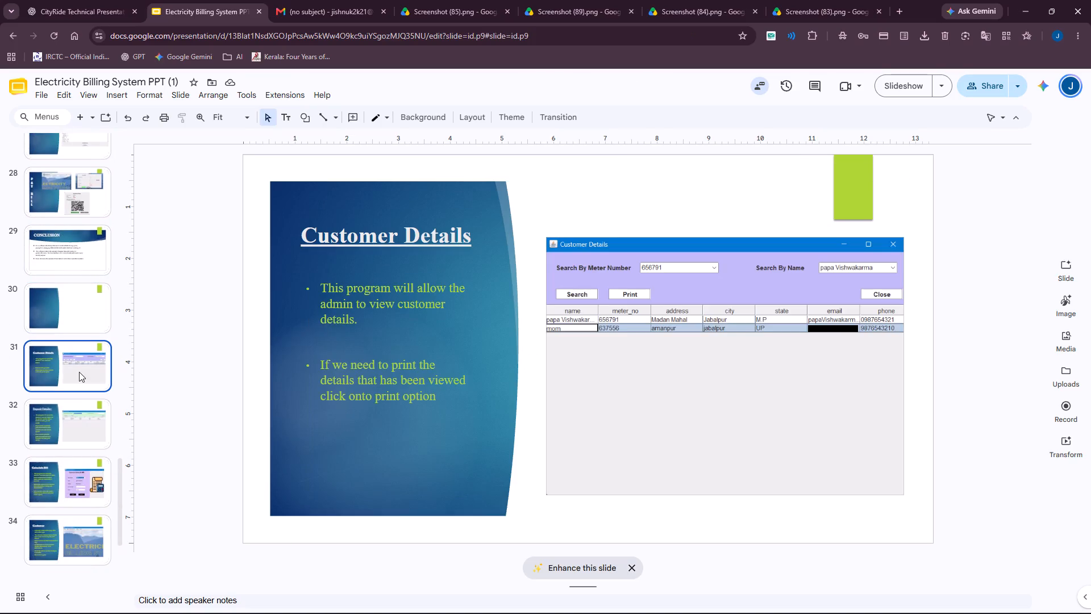
{"action": "left_click", "coordinate": [72, 426]}
{"action": "left_click", "coordinate": [61, 393]}
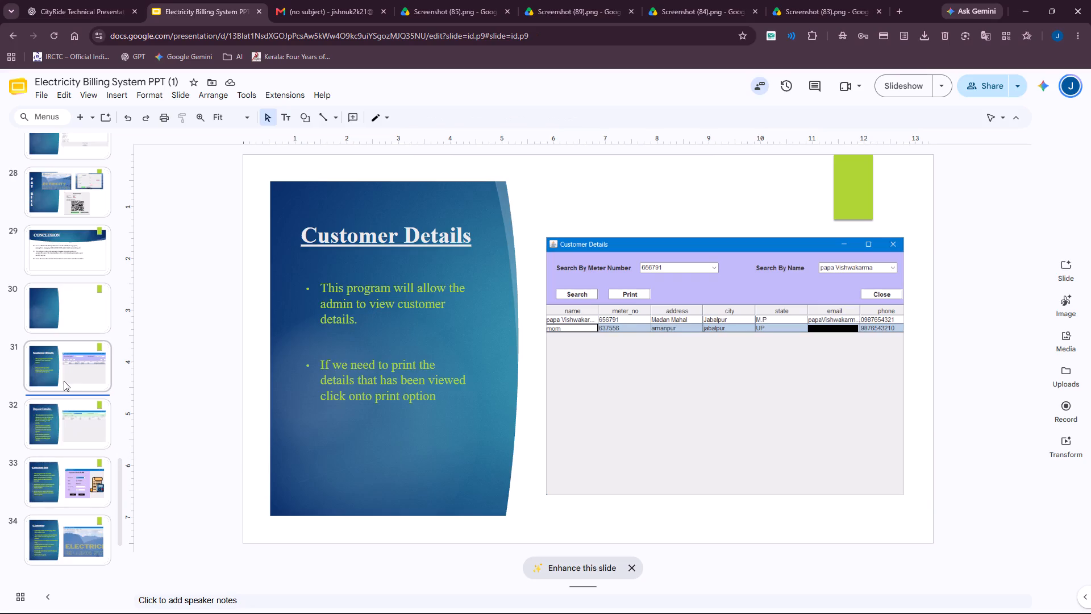
{"action": "left_click", "coordinate": [65, 424]}
{"action": "left_click", "coordinate": [78, 475]}
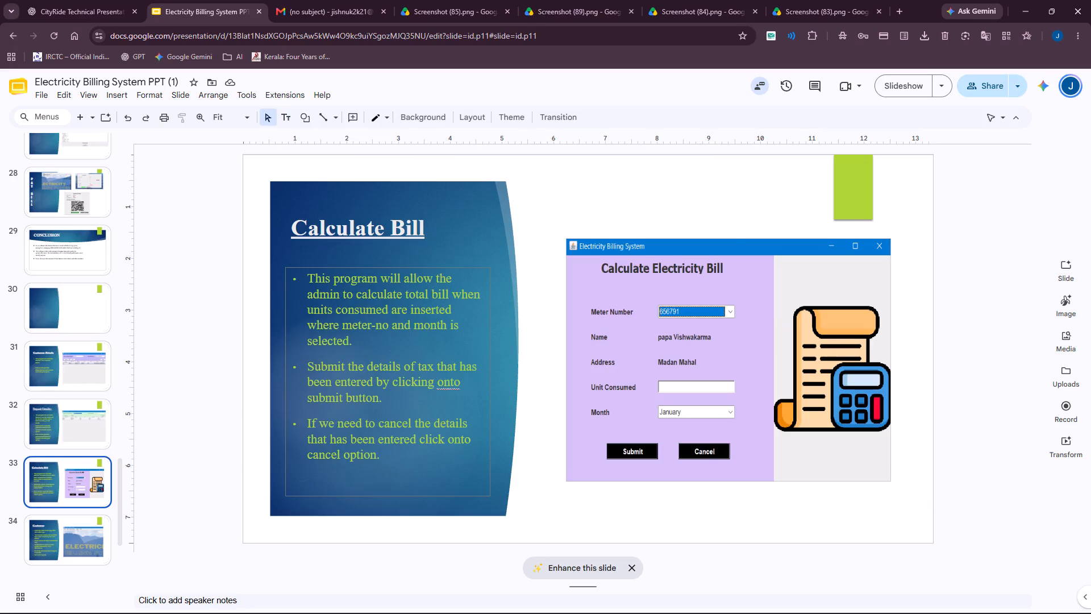
{"action": "scroll", "coordinate": [69, 341], "scroll_direction": "up", "scroll_amount": 13}
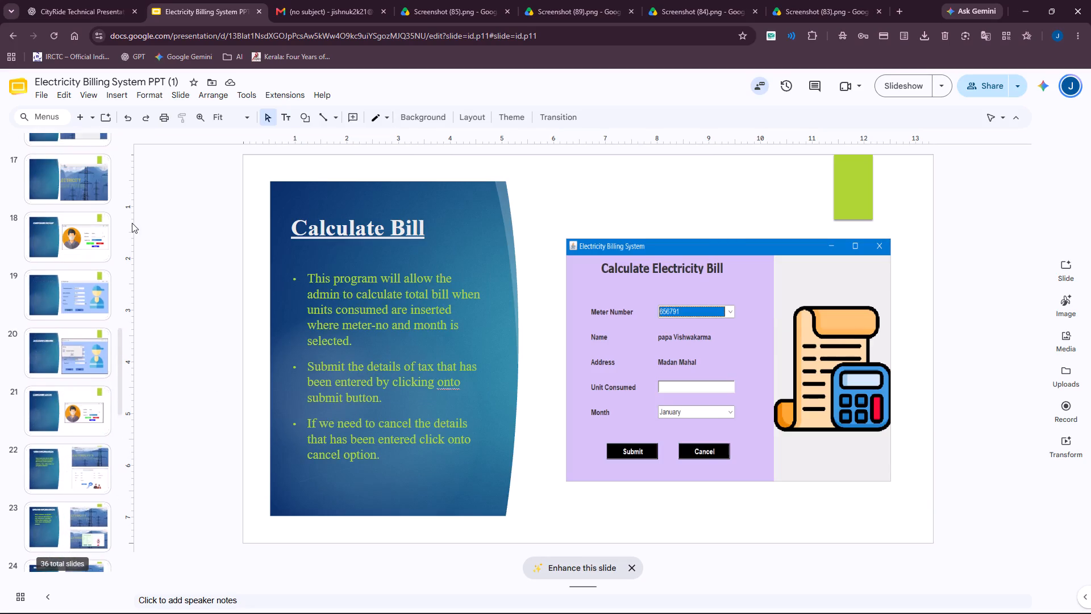
{"action": "scroll", "coordinate": [132, 223], "scroll_direction": "up", "scroll_amount": 11}
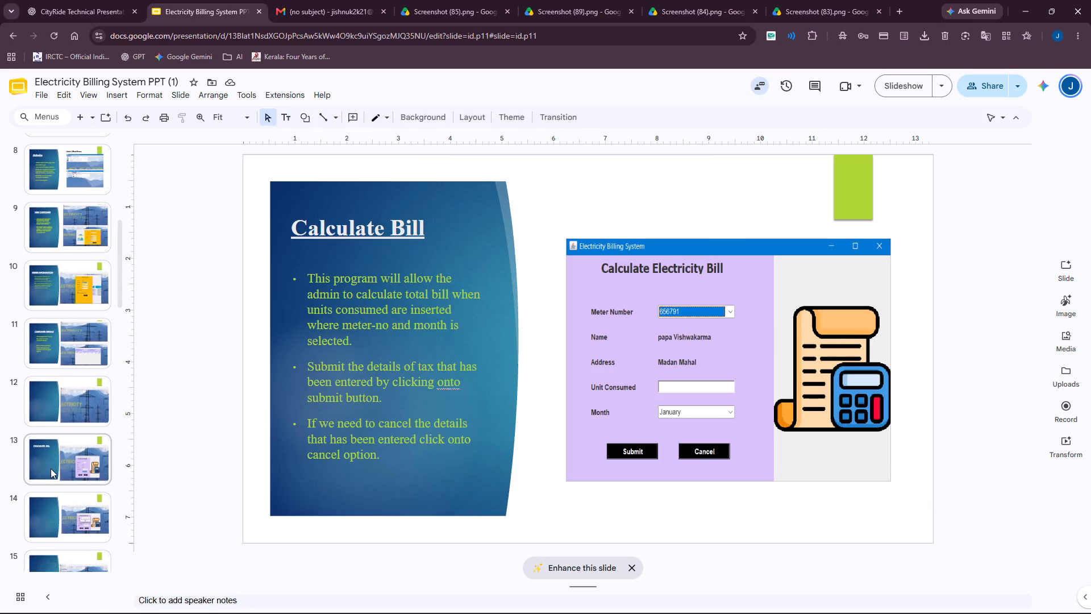
{"action": "left_click", "coordinate": [51, 468]}
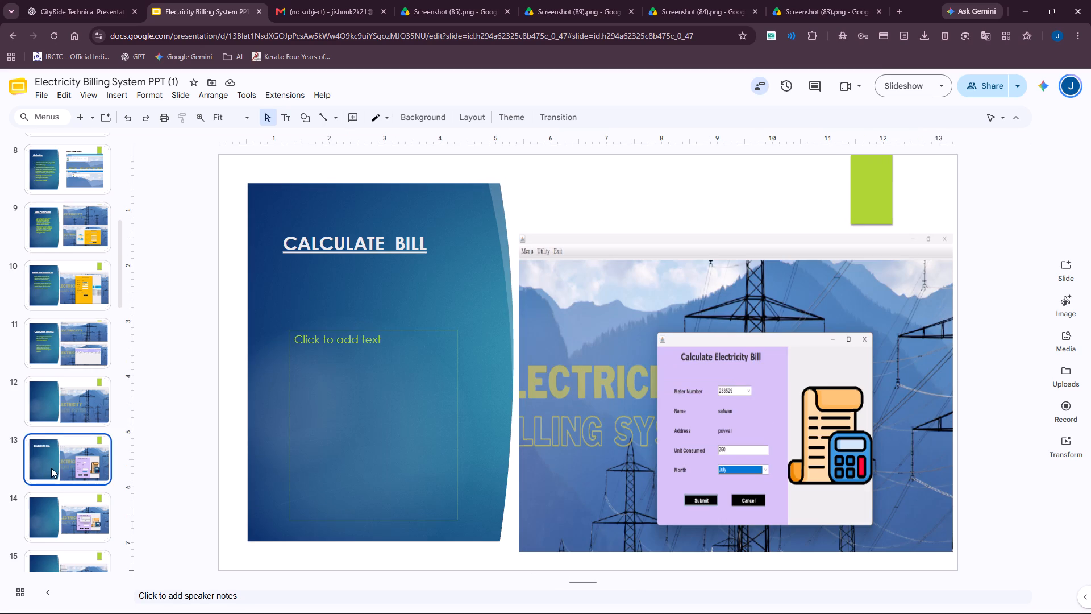
Copy all the description bullets from the old Calculate Bill slide 33.
{"action": "scroll", "coordinate": [51, 468], "scroll_direction": "down", "scroll_amount": 4}
{"action": "scroll", "coordinate": [50, 471], "scroll_direction": "up", "scroll_amount": 1}
{"action": "scroll", "coordinate": [50, 471], "scroll_direction": "down", "scroll_amount": 7}
{"action": "left_click", "coordinate": [73, 511]}
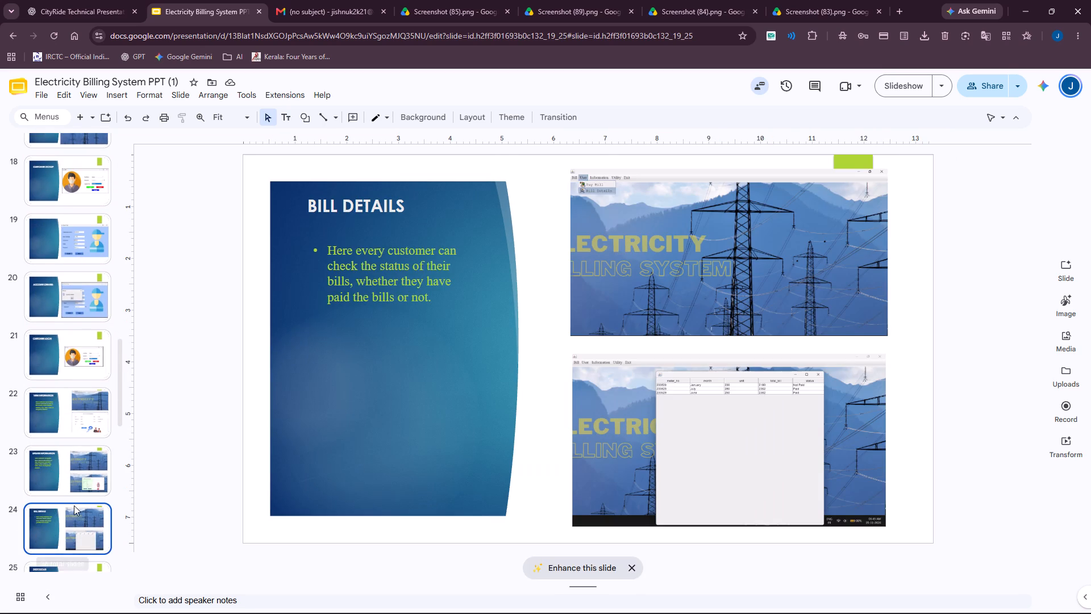
{"action": "scroll", "coordinate": [74, 489], "scroll_direction": "down", "scroll_amount": 11}
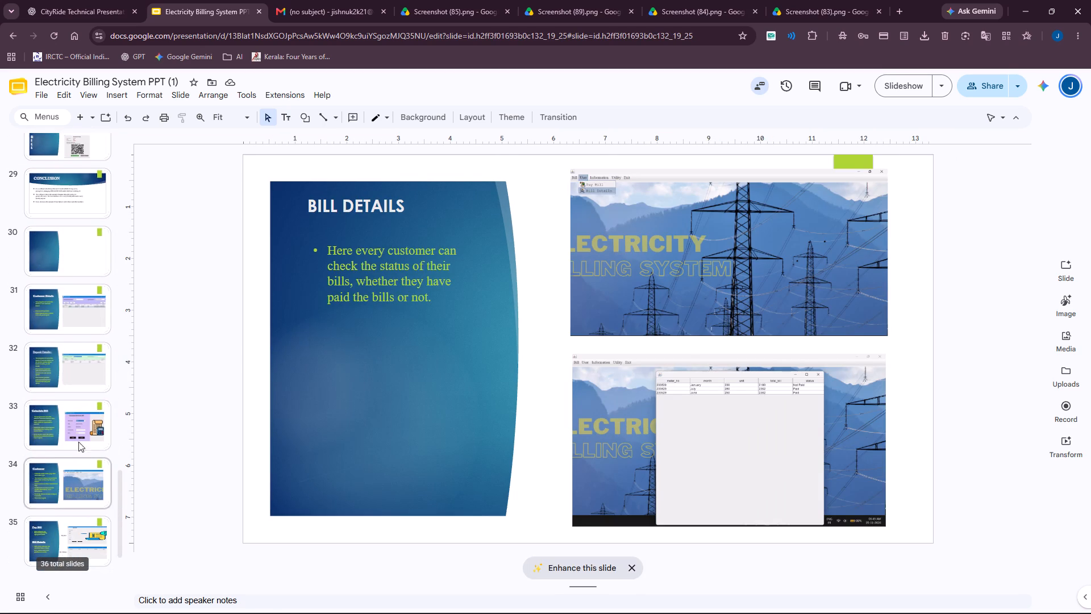
{"action": "left_click", "coordinate": [76, 418]}
{"action": "left_click", "coordinate": [363, 323]}
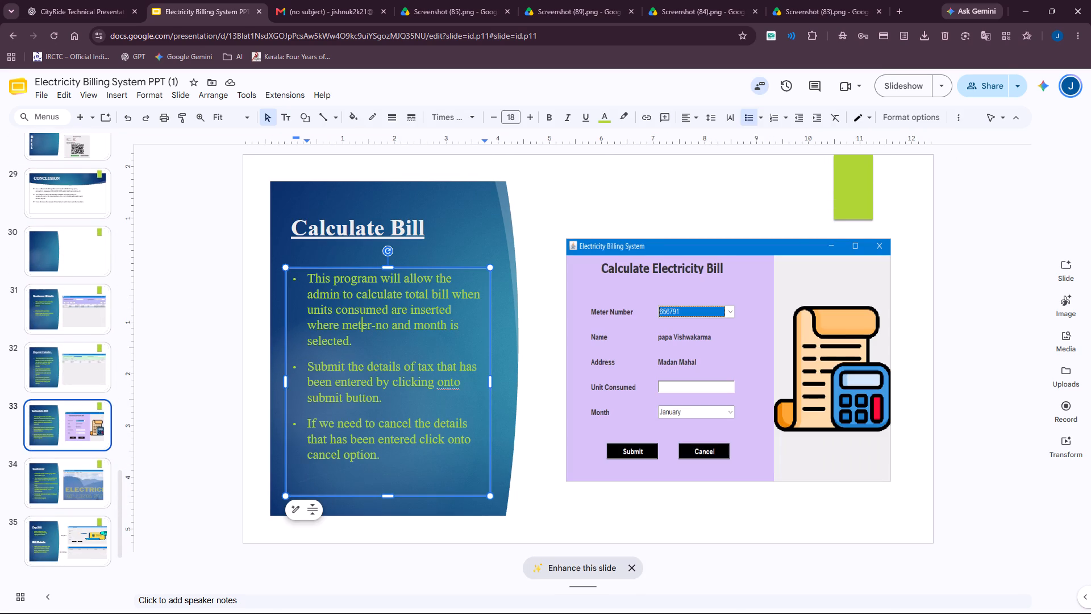
{"action": "key", "text": "ctrl+a"}
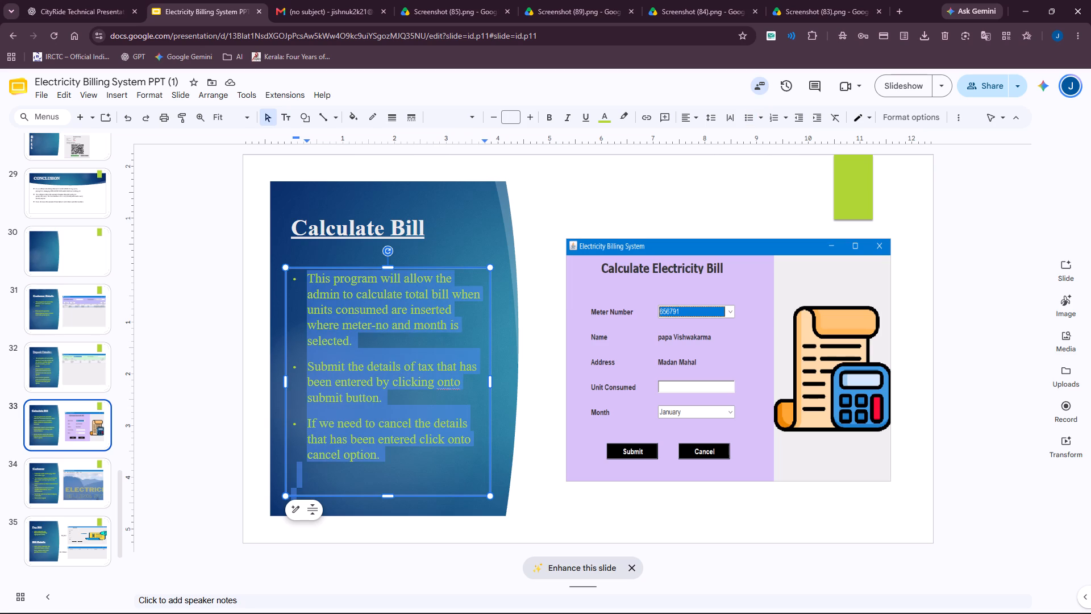
{"action": "key", "text": "ctrl+c"}
Paste the copied description into the empty text placeholder under the CALCULATE BILL title on slide 13.
{"action": "scroll", "coordinate": [77, 341], "scroll_direction": "up", "scroll_amount": 7}
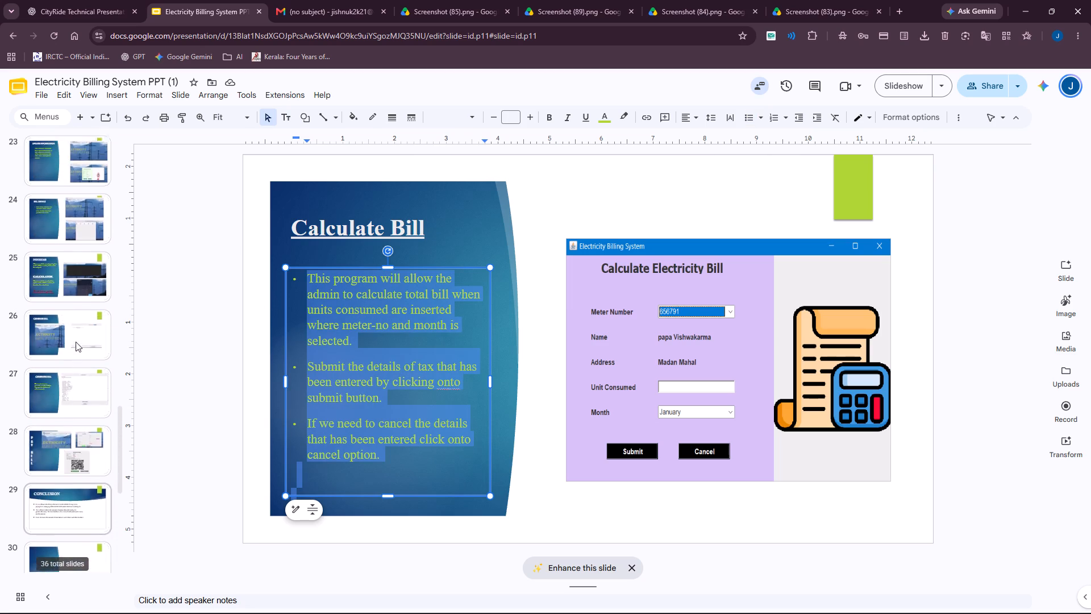
{"action": "scroll", "coordinate": [76, 342], "scroll_direction": "down", "scroll_amount": 16}
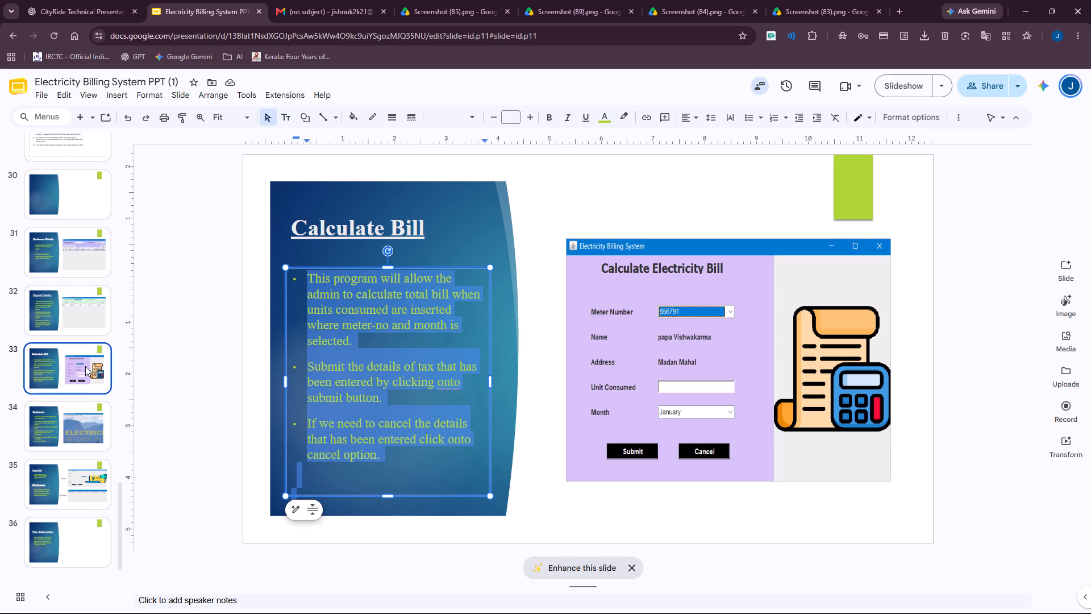
{"action": "scroll", "coordinate": [85, 366], "scroll_direction": "up", "scroll_amount": 2}
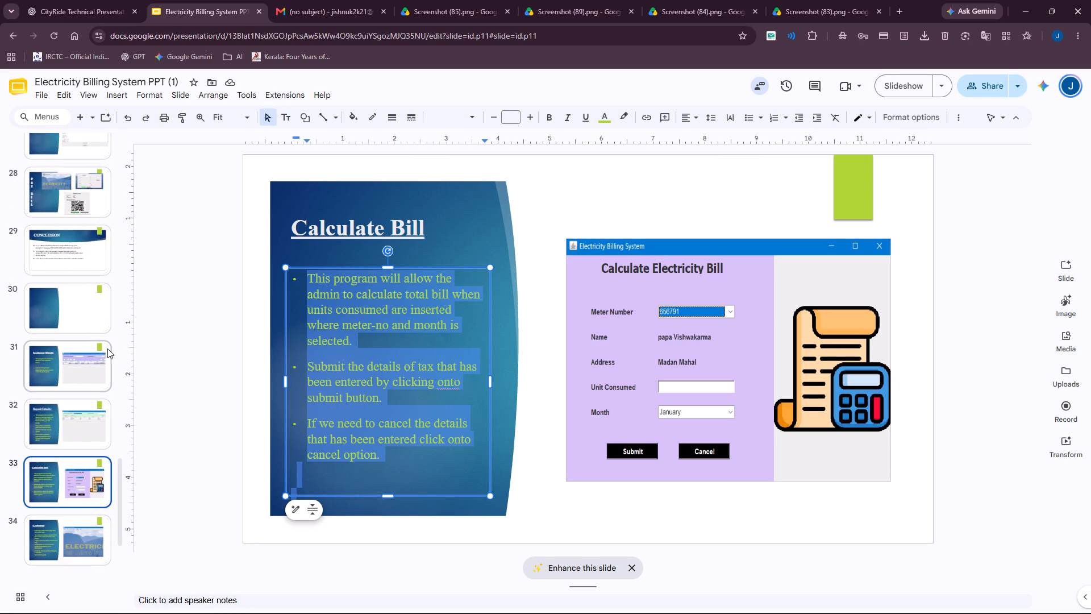
{"action": "scroll", "coordinate": [107, 347], "scroll_direction": "up", "scroll_amount": 10}
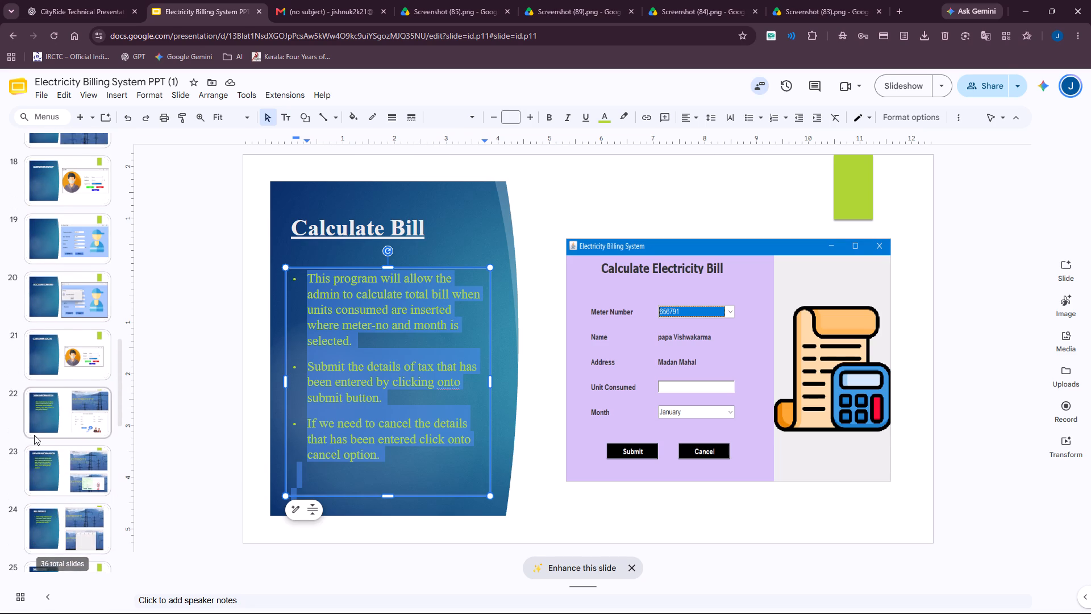
{"action": "scroll", "coordinate": [60, 431], "scroll_direction": "up", "scroll_amount": 3}
{"action": "scroll", "coordinate": [60, 431], "scroll_direction": "down", "scroll_amount": 2}
{"action": "scroll", "coordinate": [60, 431], "scroll_direction": "up", "scroll_amount": 3}
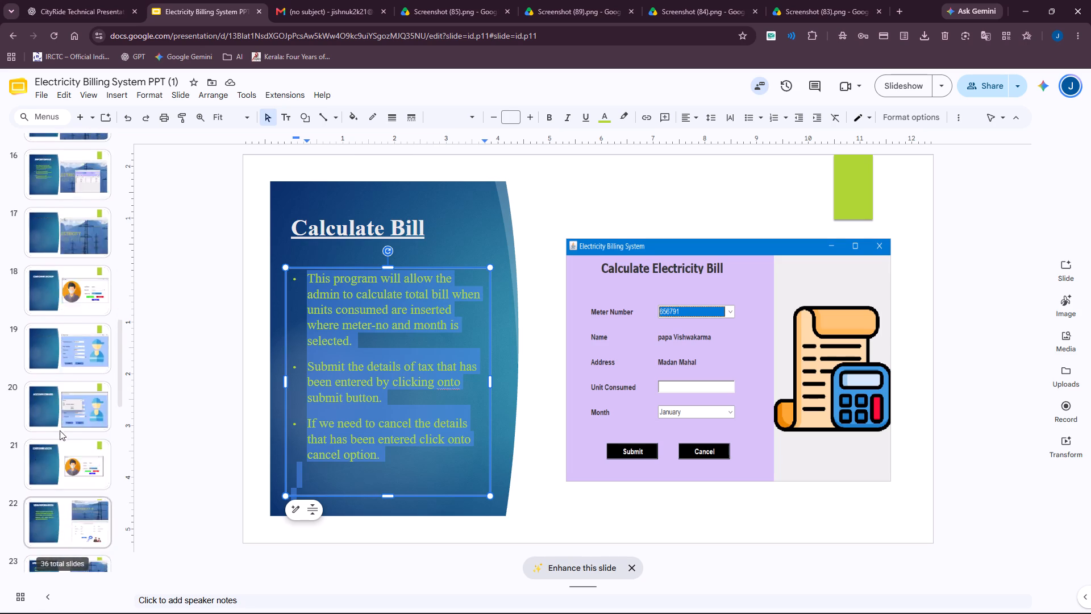
{"action": "scroll", "coordinate": [60, 430], "scroll_direction": "up", "scroll_amount": 4}
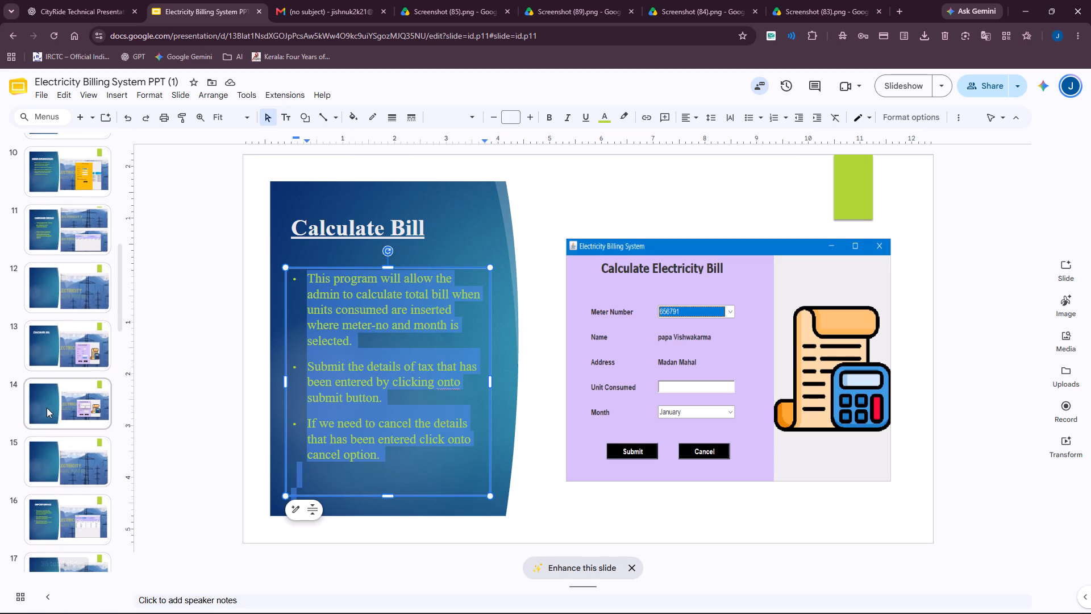
{"action": "left_click", "coordinate": [47, 408]}
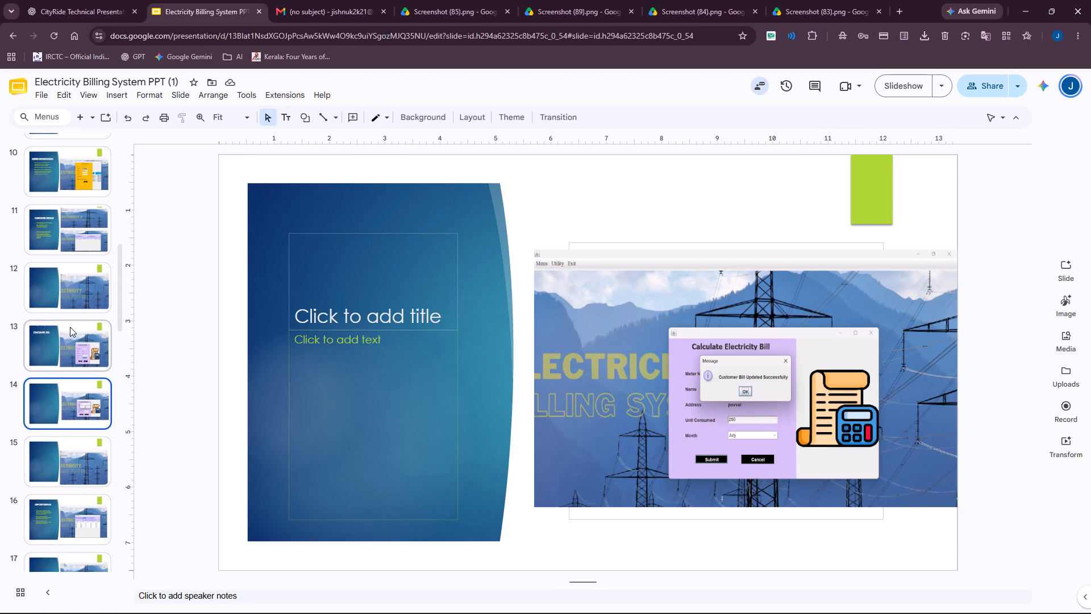
{"action": "left_click", "coordinate": [70, 327]}
{"action": "left_click", "coordinate": [312, 358]}
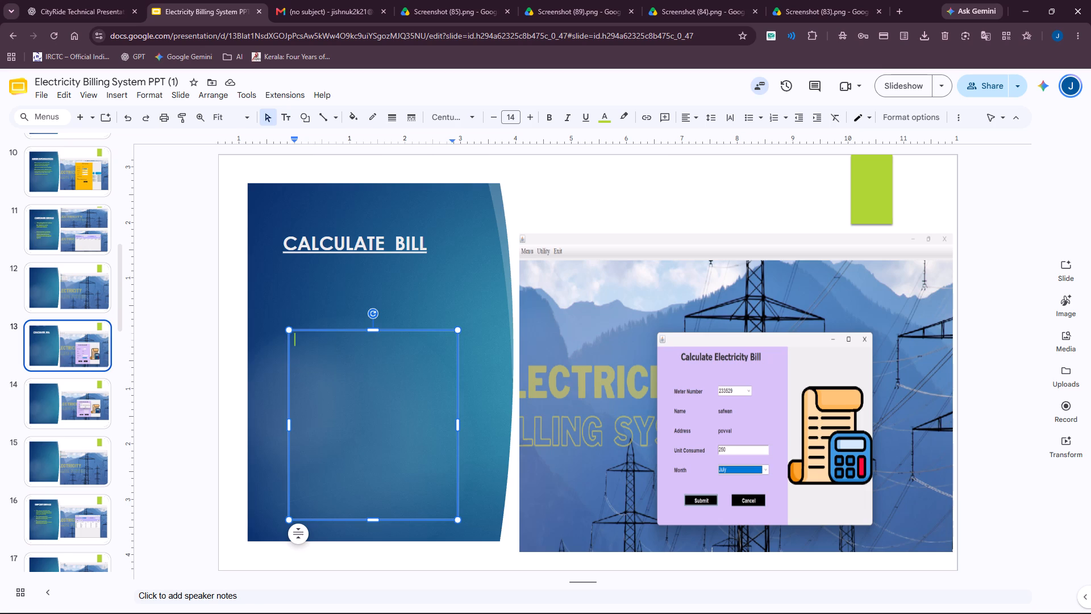
{"action": "key", "text": "ctrl+v"}
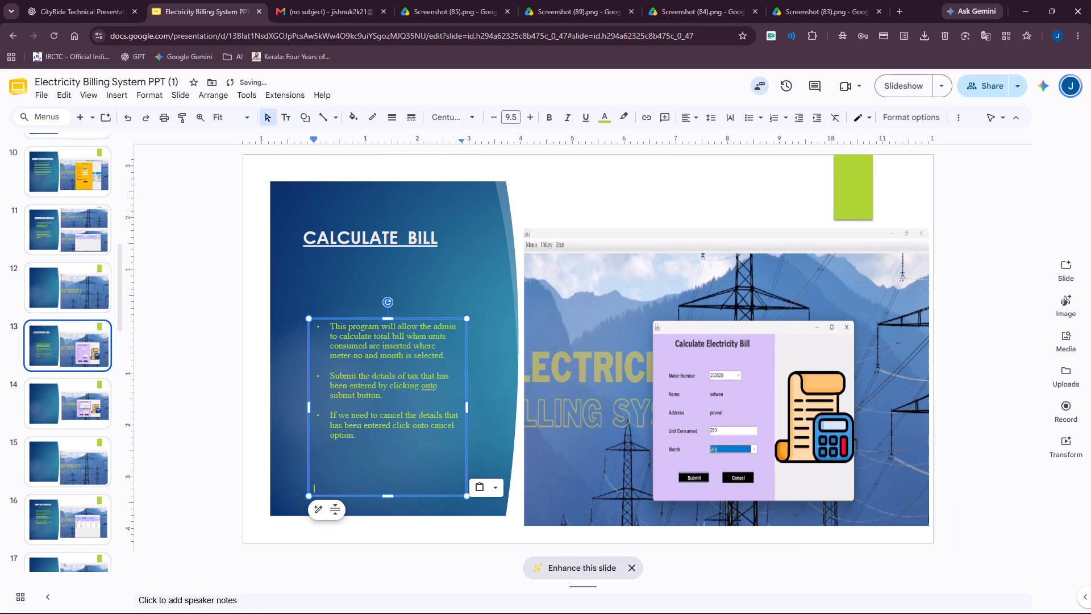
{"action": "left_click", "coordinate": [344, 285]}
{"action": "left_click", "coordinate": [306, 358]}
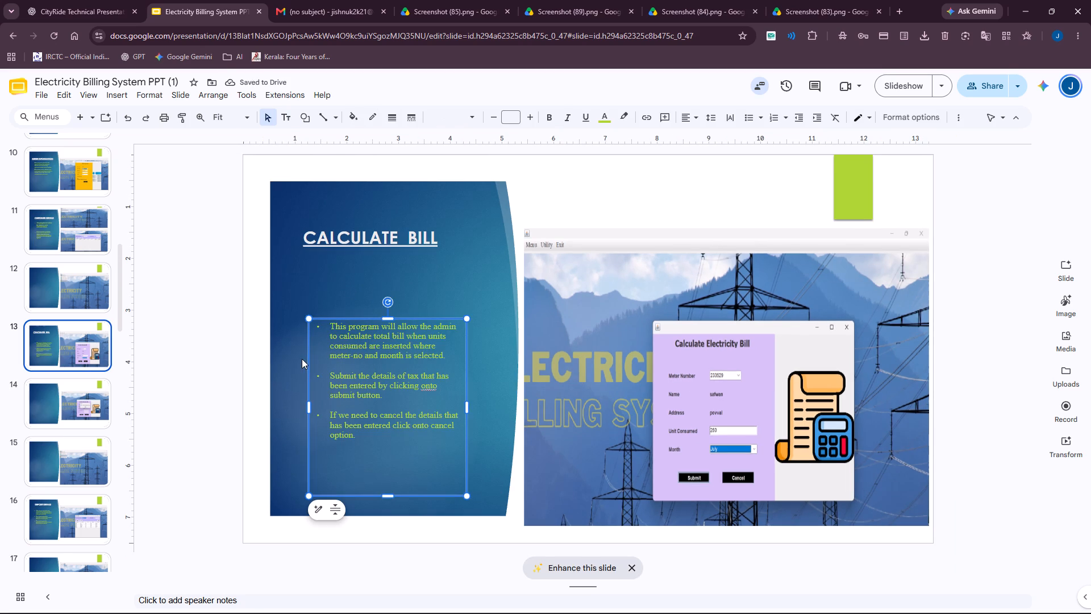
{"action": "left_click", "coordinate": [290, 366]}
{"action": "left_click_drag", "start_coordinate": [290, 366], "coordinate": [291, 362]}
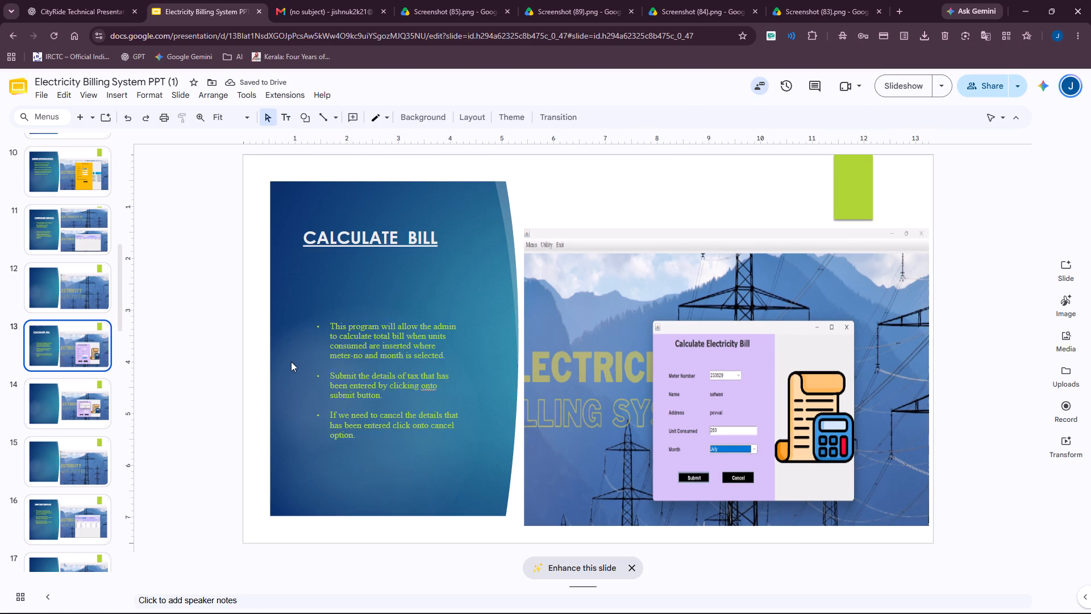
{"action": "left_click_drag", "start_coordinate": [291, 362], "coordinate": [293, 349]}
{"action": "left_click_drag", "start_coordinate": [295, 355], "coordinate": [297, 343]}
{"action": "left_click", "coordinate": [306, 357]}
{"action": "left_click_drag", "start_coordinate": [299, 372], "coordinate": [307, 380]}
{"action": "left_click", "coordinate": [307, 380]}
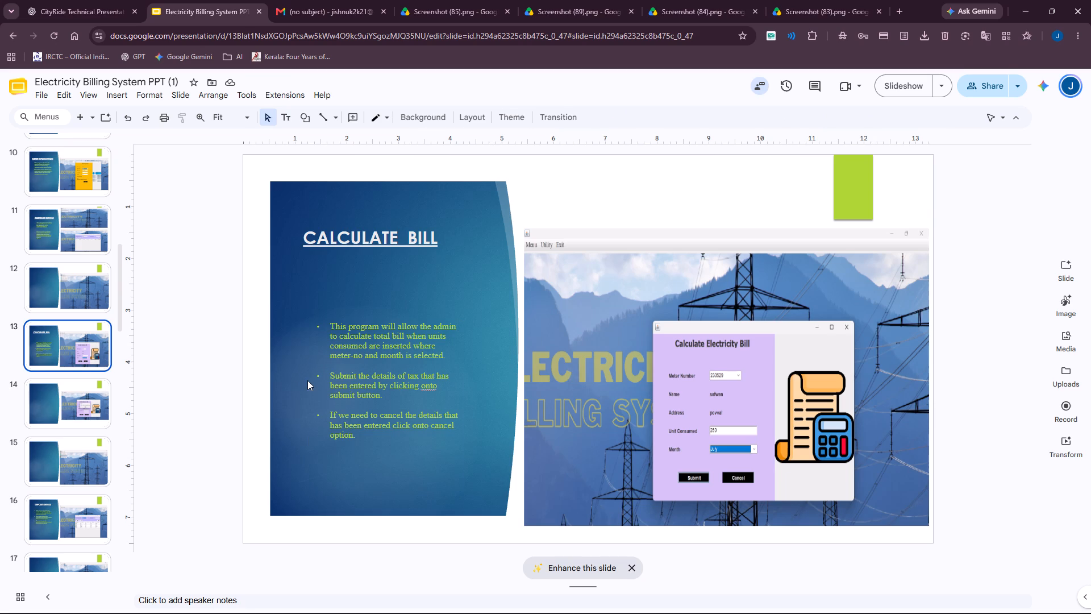
Move the description text box on the CALCULATE BILL slide up to just beneath the title and slightly left, in line with it.
{"action": "left_click", "coordinate": [295, 385]}
{"action": "left_click_drag", "start_coordinate": [315, 389], "coordinate": [316, 389]}
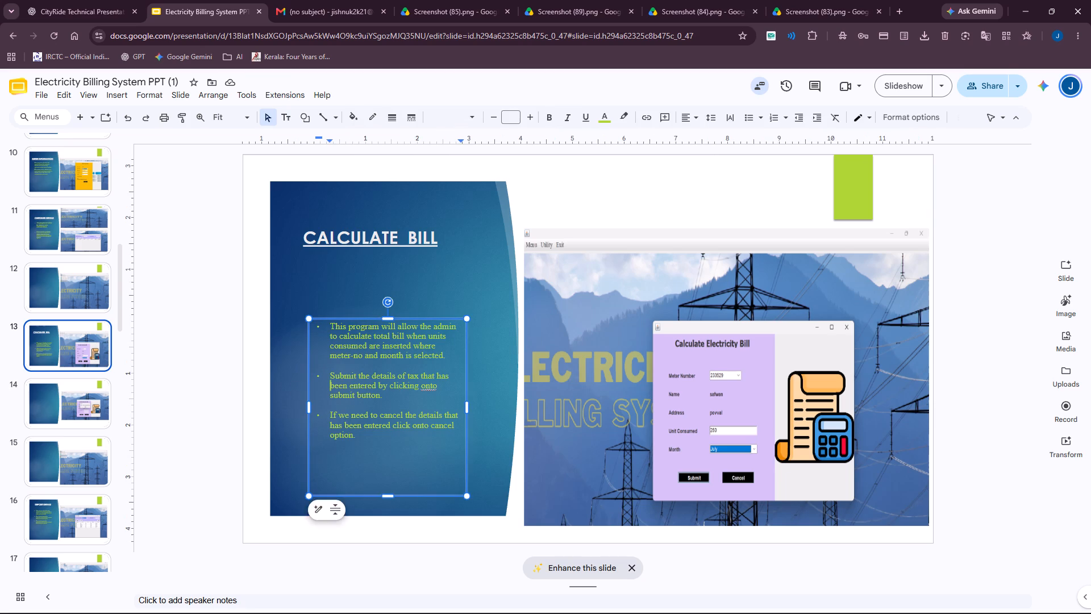
{"action": "left_click_drag", "start_coordinate": [316, 389], "coordinate": [316, 346]}
{"action": "left_click", "coordinate": [298, 375]}
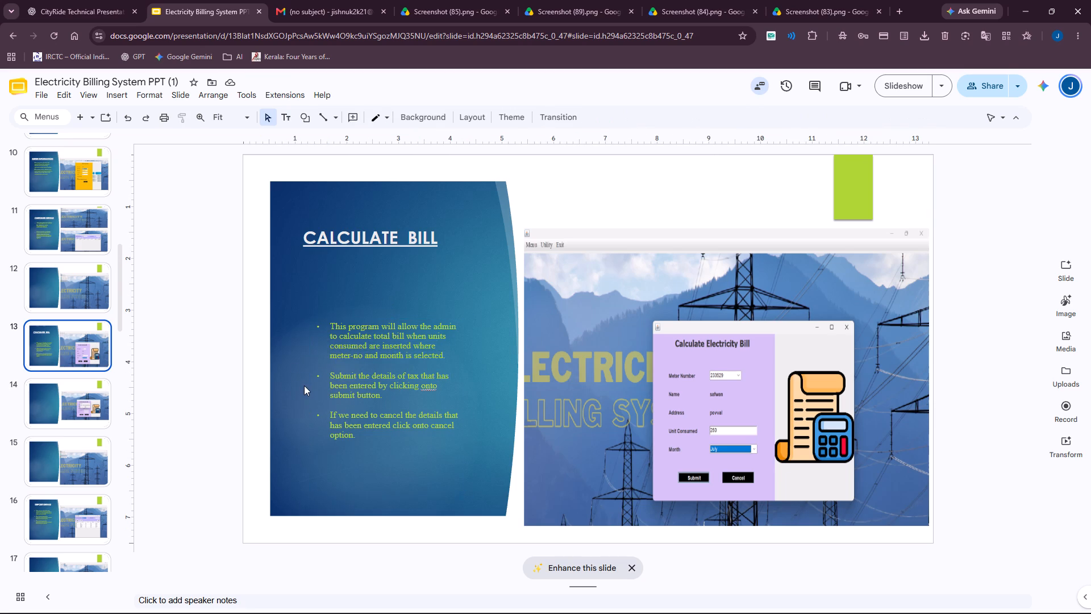
{"action": "left_click", "coordinate": [314, 387]}
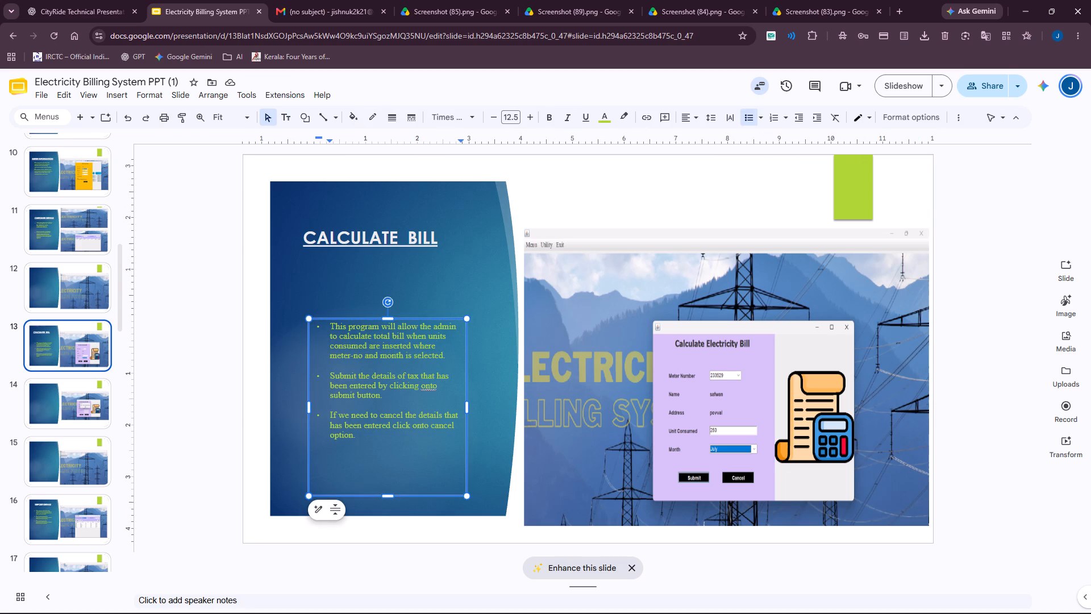
{"action": "left_click", "coordinate": [324, 403]}
{"action": "left_click", "coordinate": [428, 409]}
{"action": "left_click", "coordinate": [478, 380]}
{"action": "left_click_drag", "start_coordinate": [464, 360], "coordinate": [469, 333]}
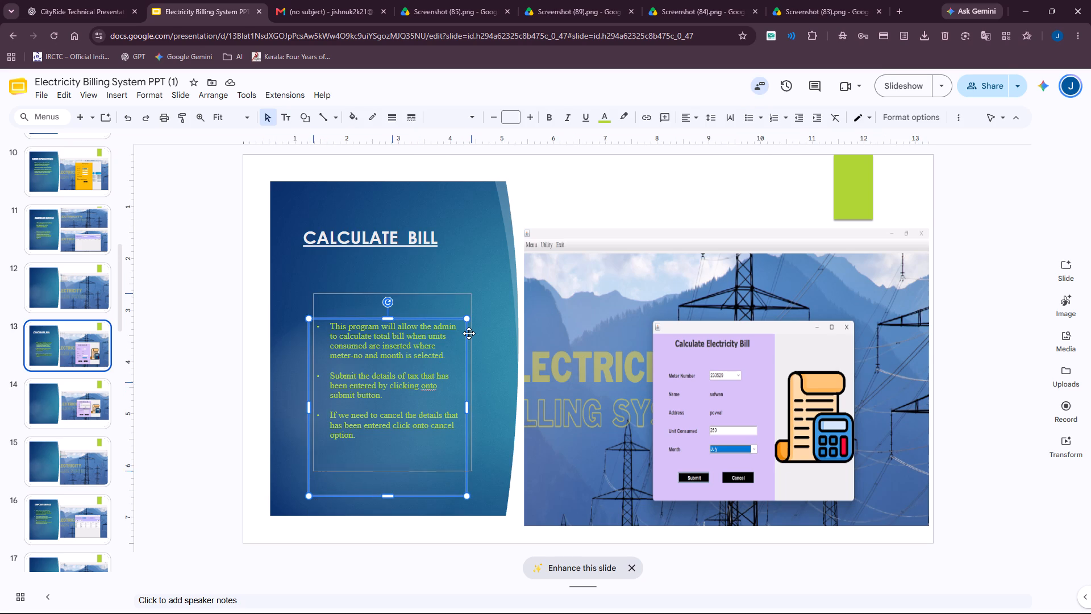
{"action": "left_click_drag", "start_coordinate": [469, 333], "coordinate": [464, 320]}
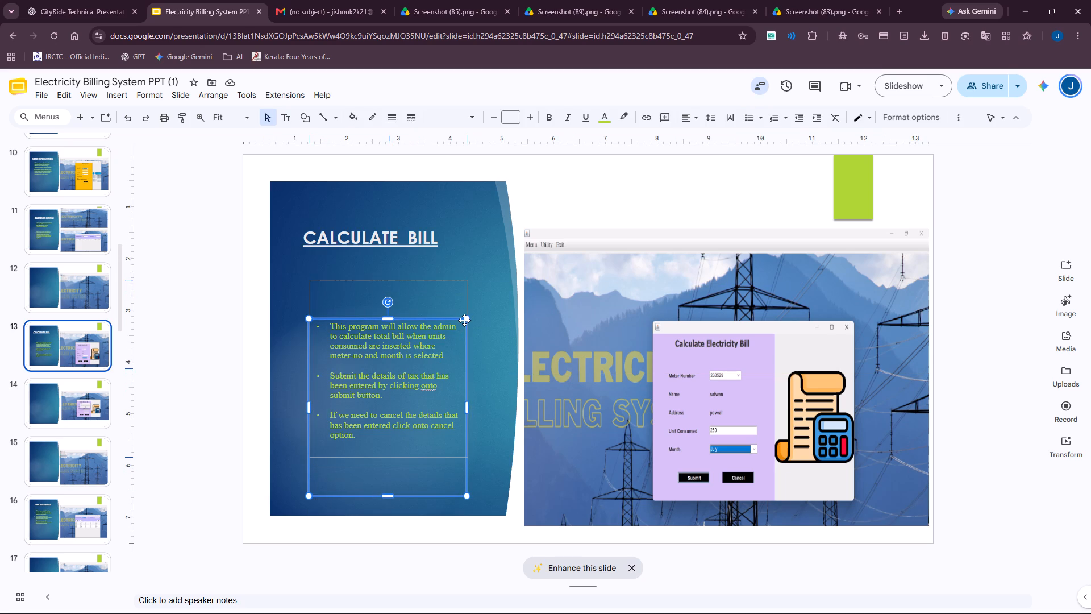
{"action": "left_click_drag", "start_coordinate": [464, 320], "coordinate": [464, 320]}
{"action": "left_click", "coordinate": [489, 327]}
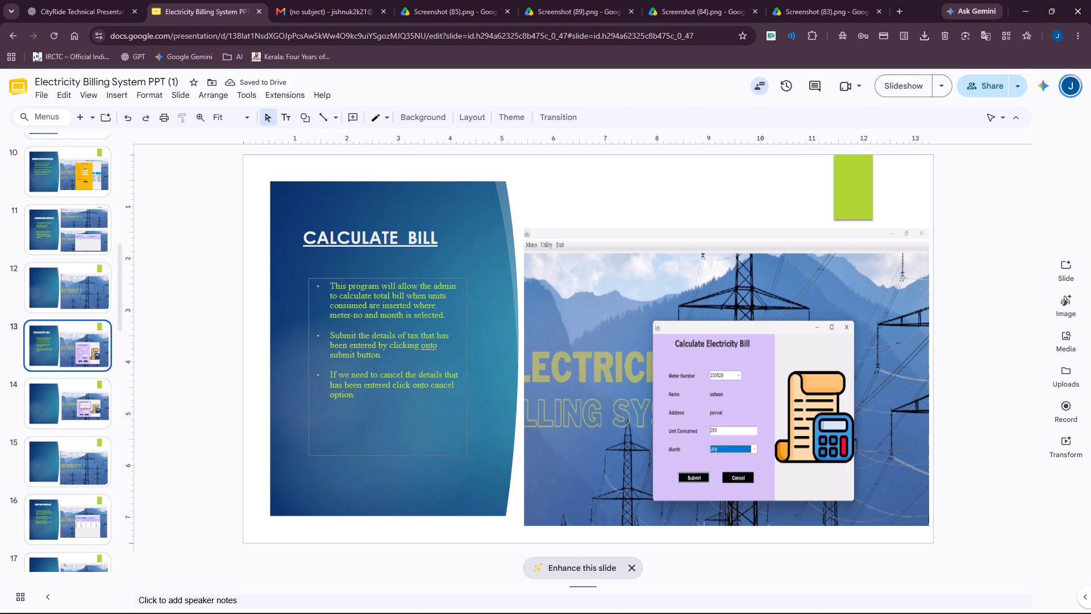
{"action": "left_click_drag", "start_coordinate": [463, 349], "coordinate": [461, 350]}
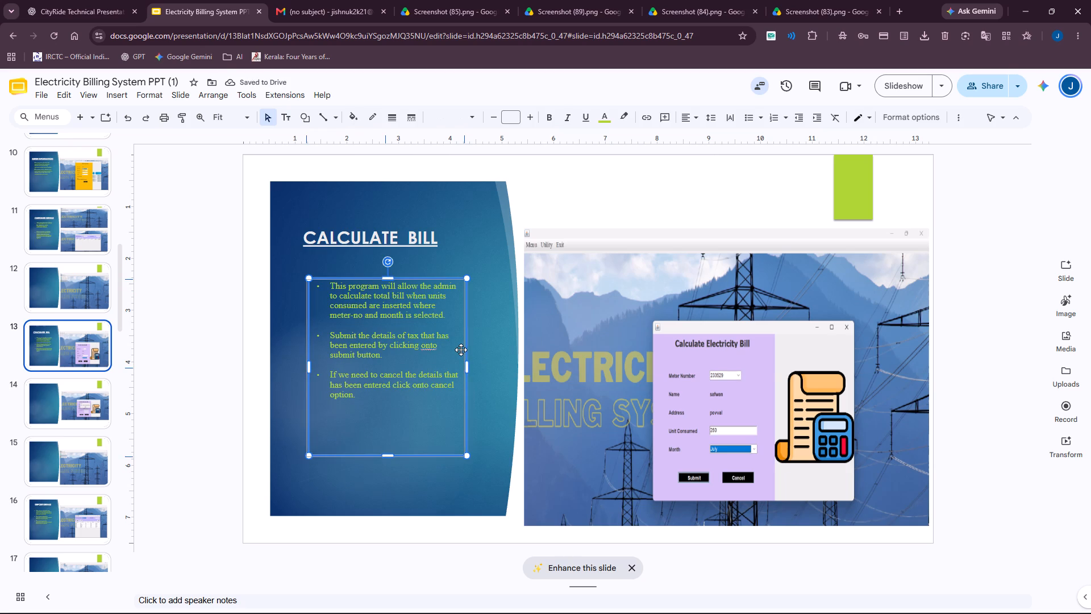
{"action": "left_click_drag", "start_coordinate": [461, 350], "coordinate": [450, 350]}
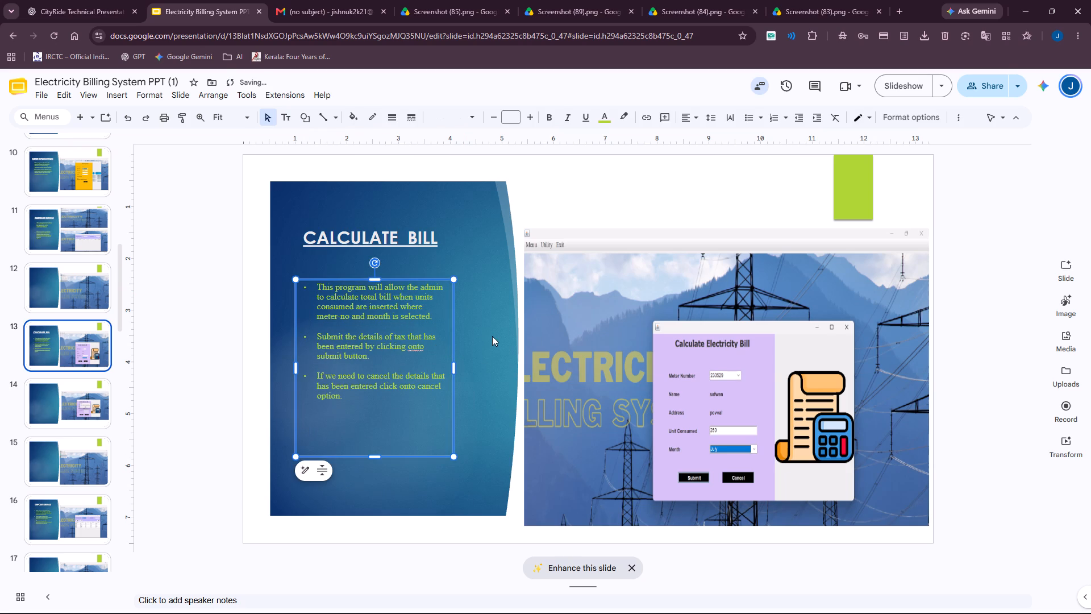
{"action": "left_click", "coordinate": [492, 336]}
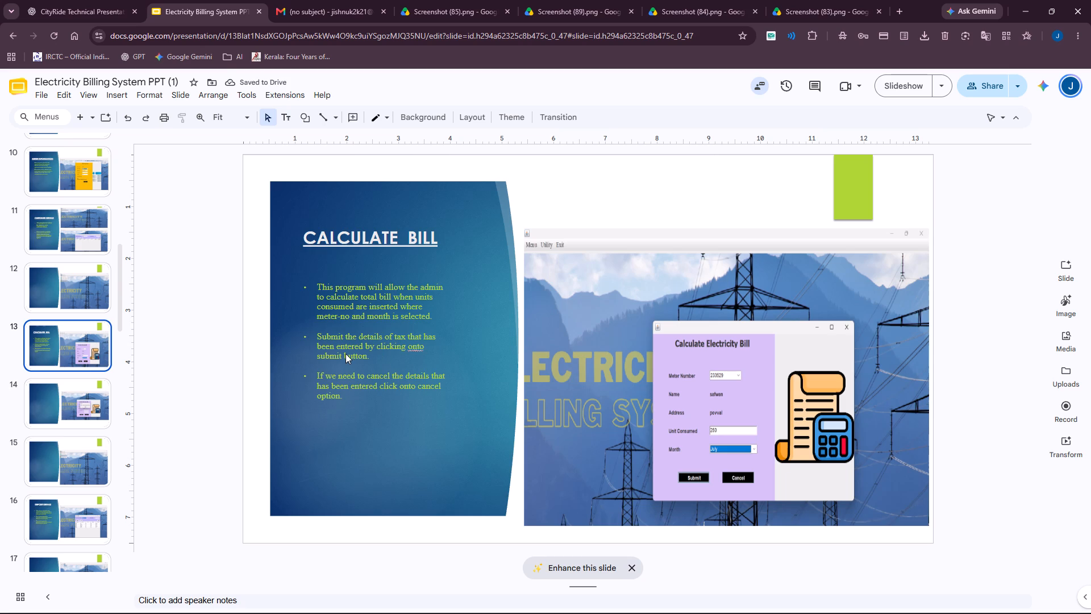
Check slides 14 to 18, including Deposit Details and Customer Signup, for missing titles and descriptions.
{"action": "left_click", "coordinate": [53, 397]}
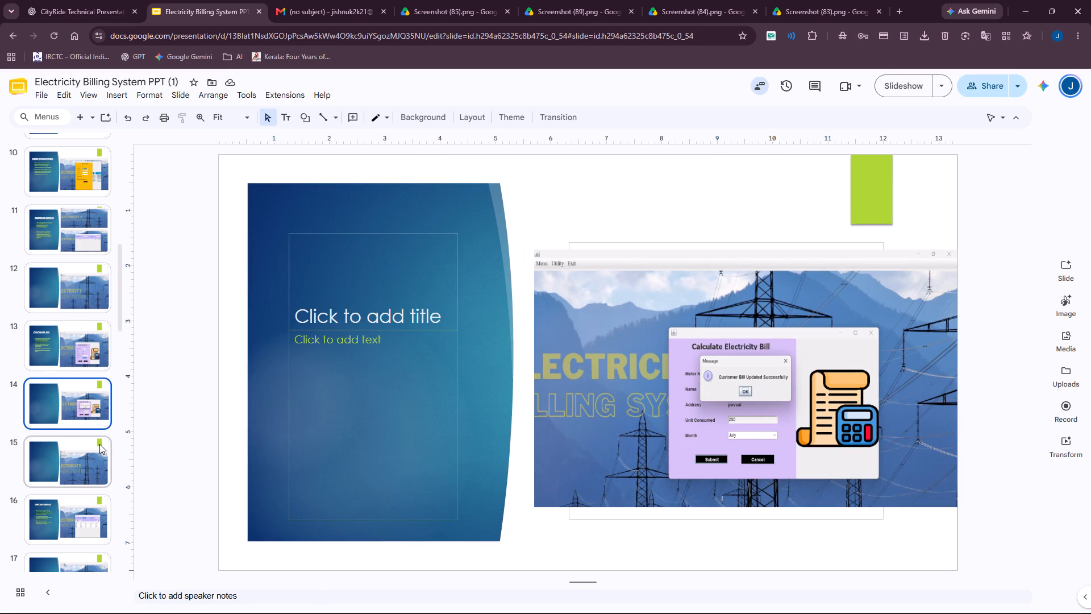
{"action": "left_click", "coordinate": [72, 457]}
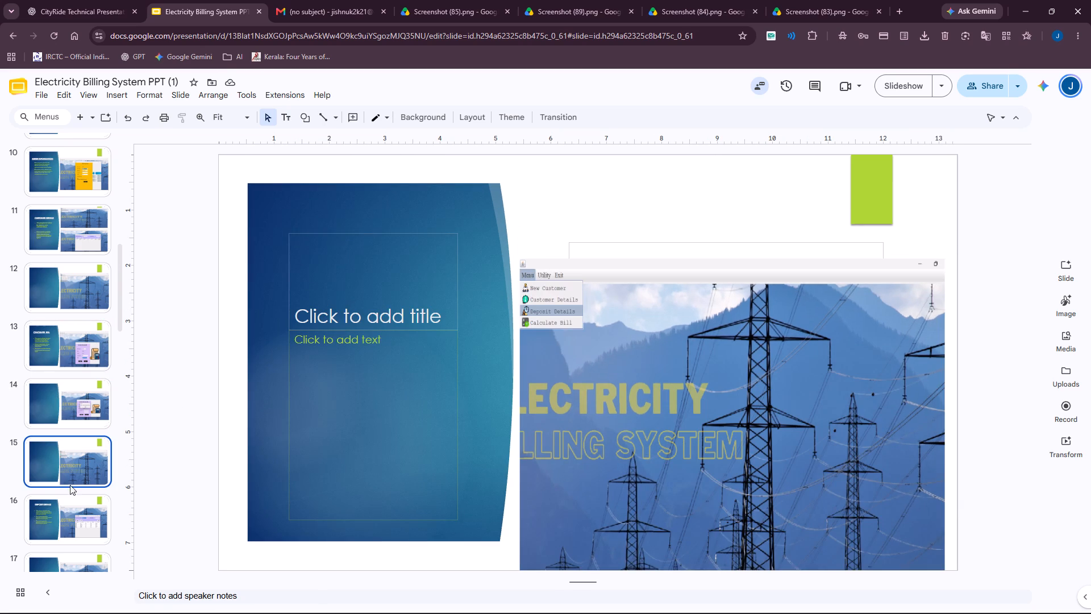
{"action": "left_click", "coordinate": [65, 519]}
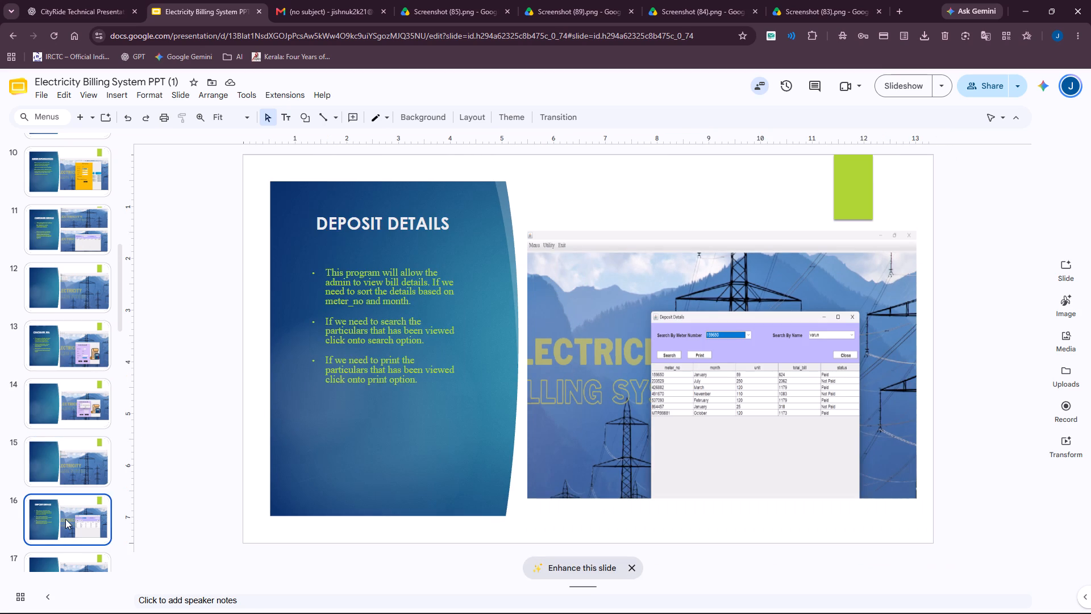
{"action": "scroll", "coordinate": [65, 519], "scroll_direction": "down", "scroll_amount": 1}
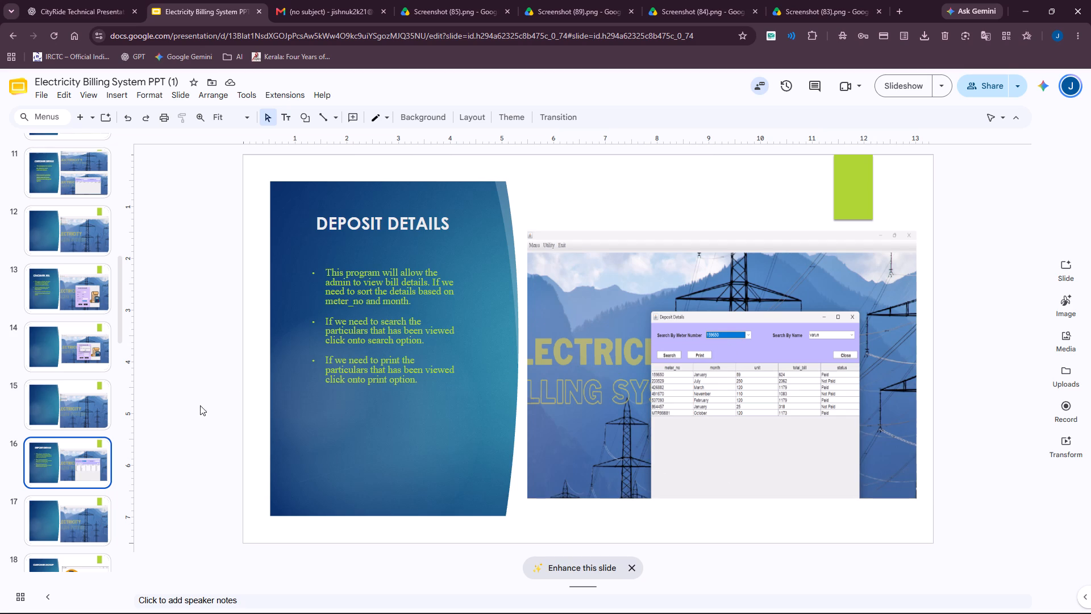
{"action": "left_click", "coordinate": [61, 401]}
{"action": "left_click", "coordinate": [66, 439]}
{"action": "left_click", "coordinate": [45, 390]}
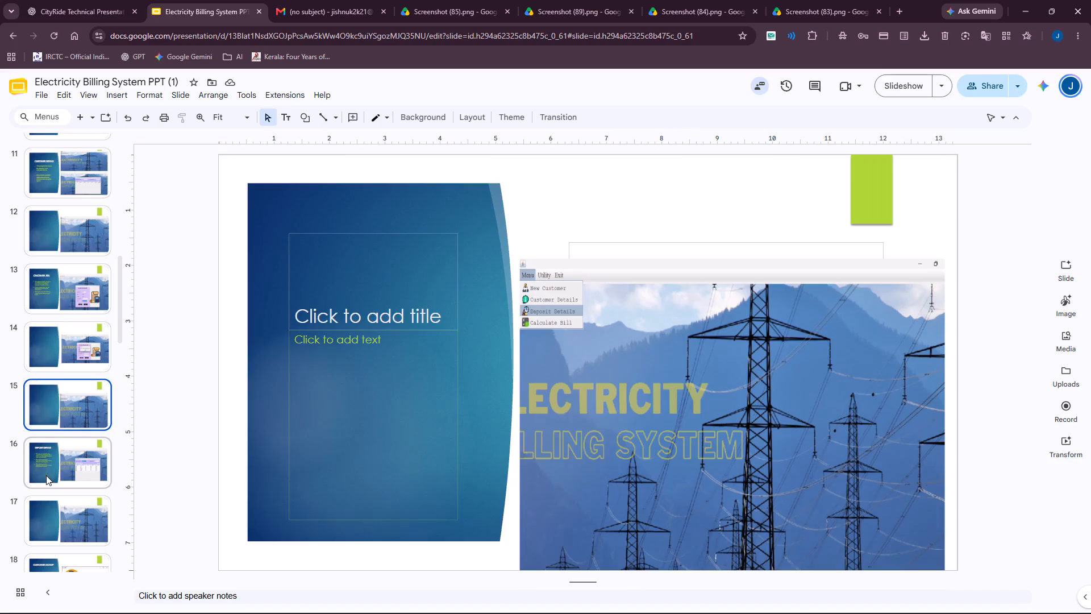
{"action": "left_click", "coordinate": [50, 480]}
{"action": "scroll", "coordinate": [50, 480], "scroll_direction": "down", "scroll_amount": 2}
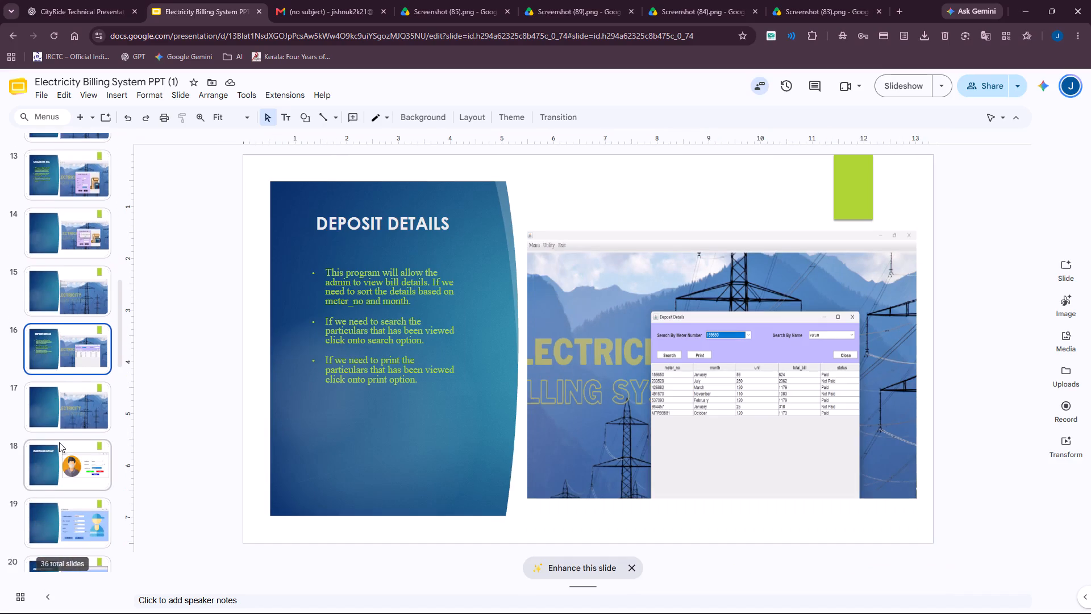
{"action": "left_click", "coordinate": [69, 421]}
{"action": "left_click", "coordinate": [69, 459]}
Look through the remaining slides to the leftovers after the Conclusion and examine blank slide 30 and the old Customer Details slide 31.
{"action": "scroll", "coordinate": [69, 459], "scroll_direction": "down", "scroll_amount": 3}
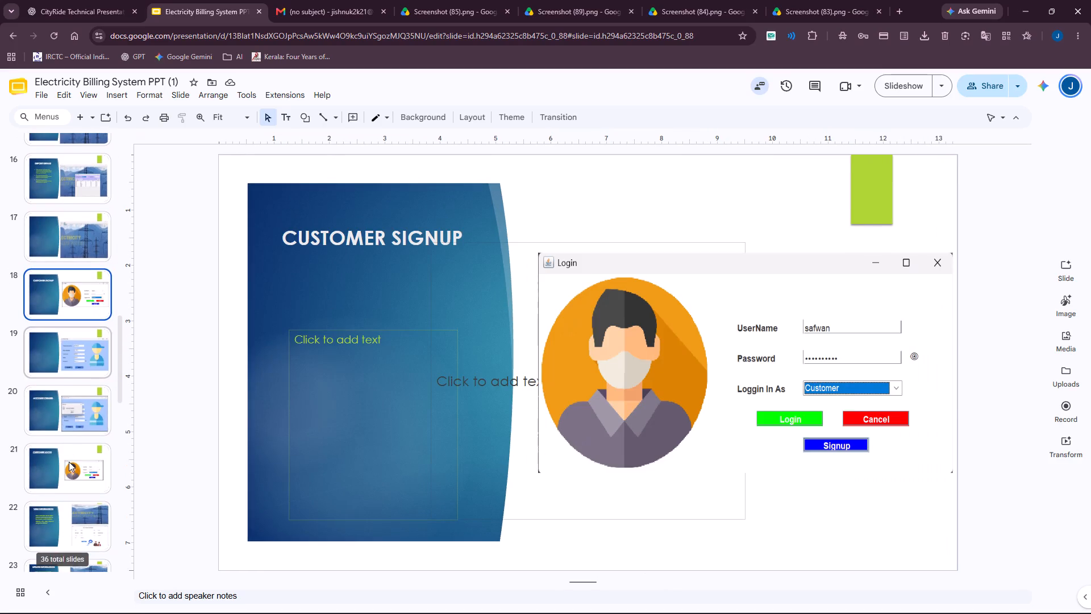
{"action": "scroll", "coordinate": [69, 462], "scroll_direction": "up", "scroll_amount": 1}
{"action": "scroll", "coordinate": [69, 462], "scroll_direction": "down", "scroll_amount": 4}
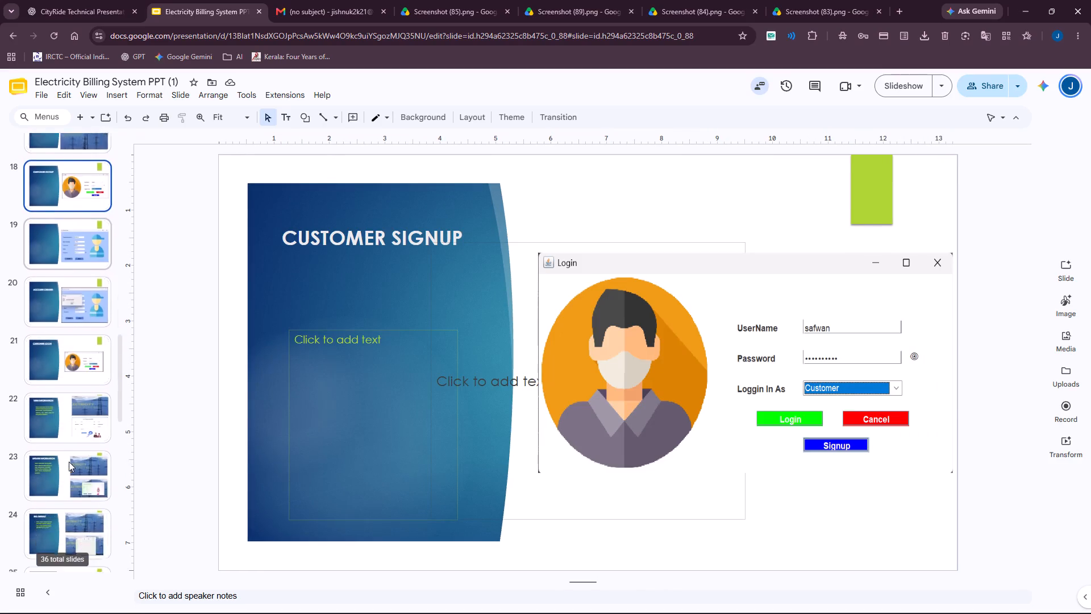
{"action": "scroll", "coordinate": [69, 462], "scroll_direction": "down", "scroll_amount": 7}
{"action": "left_click", "coordinate": [69, 467]}
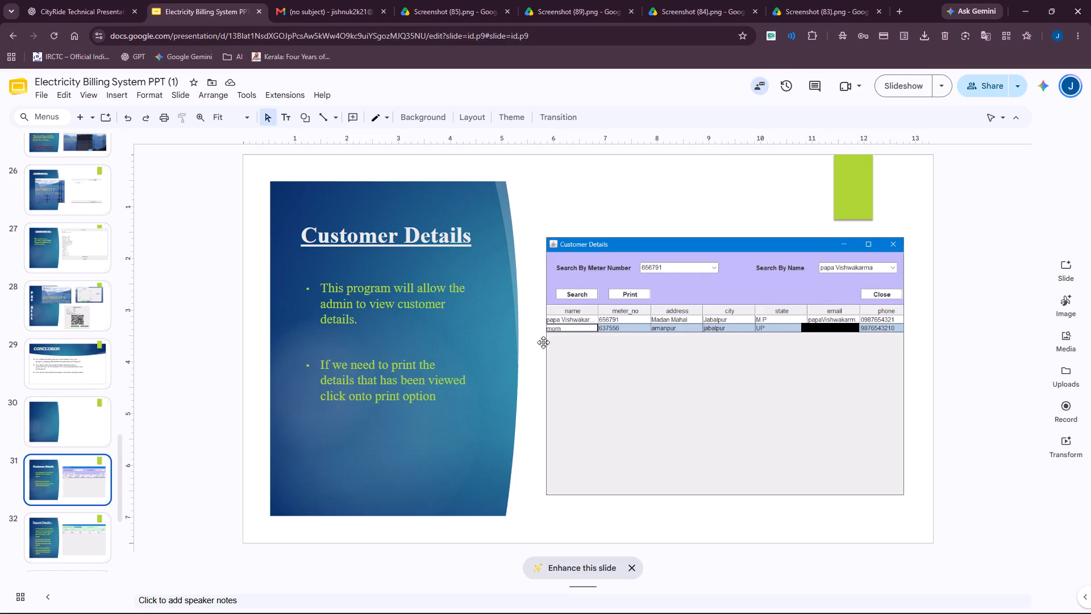
{"action": "left_click", "coordinate": [93, 411]}
{"action": "left_click", "coordinate": [78, 472]}
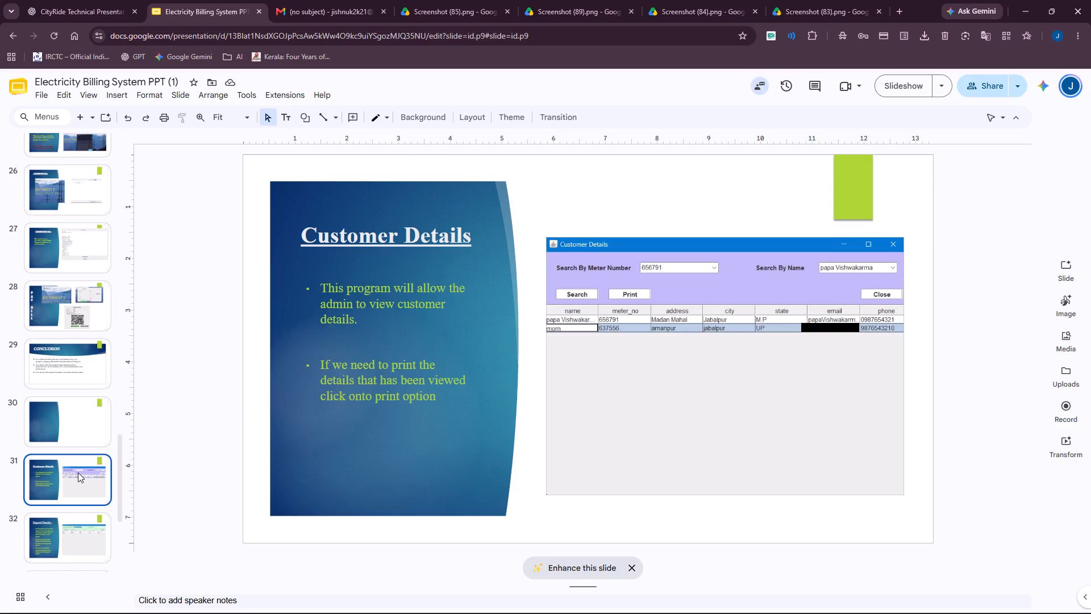
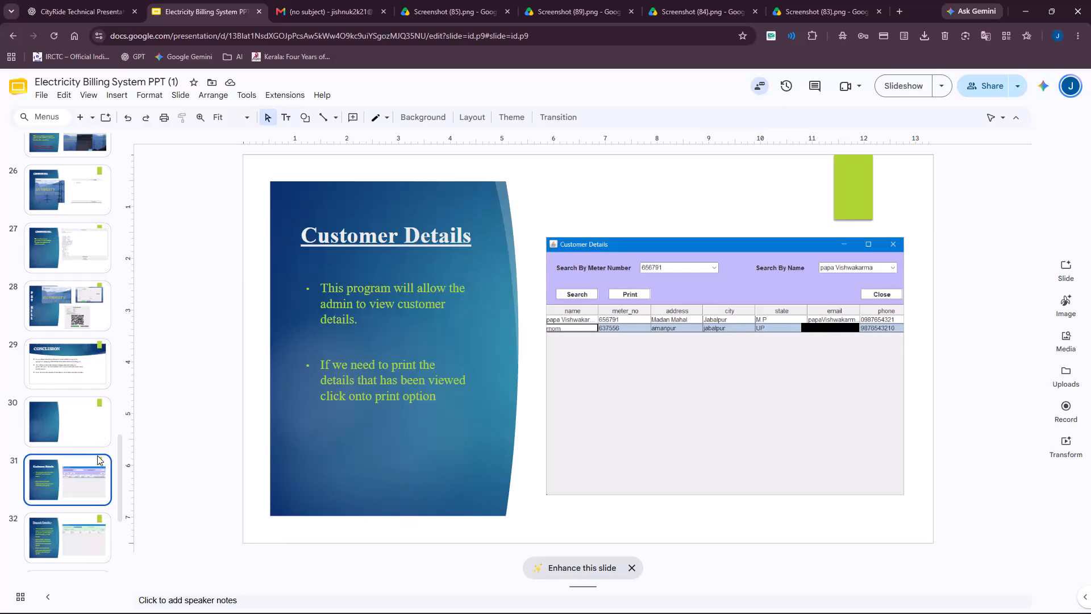
Compare the old Calculate Bill slide 33 after the Conclusion with the new CALCULATE BILL slide 13, checking title, description and screenshot.
{"action": "left_click", "coordinate": [43, 532]}
{"action": "scroll", "coordinate": [43, 532], "scroll_direction": "down", "scroll_amount": 2}
{"action": "left_click", "coordinate": [70, 499]}
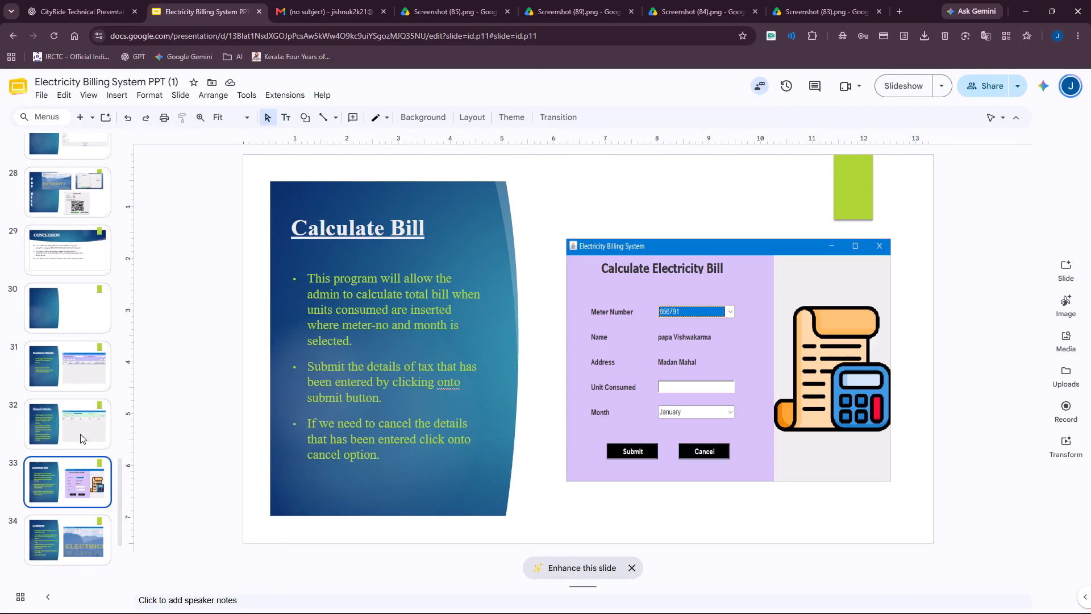
{"action": "scroll", "coordinate": [80, 434], "scroll_direction": "up", "scroll_amount": 11}
{"action": "scroll", "coordinate": [0, 375], "scroll_direction": "up", "scroll_amount": 2}
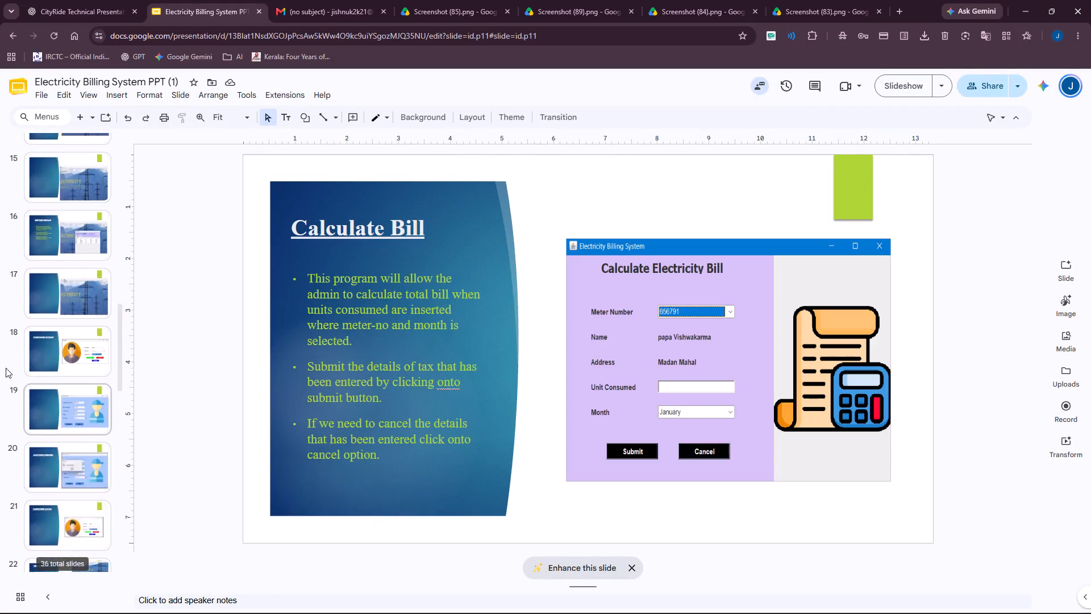
{"action": "scroll", "coordinate": [6, 368], "scroll_direction": "up", "scroll_amount": 4}
{"action": "left_click", "coordinate": [105, 280]}
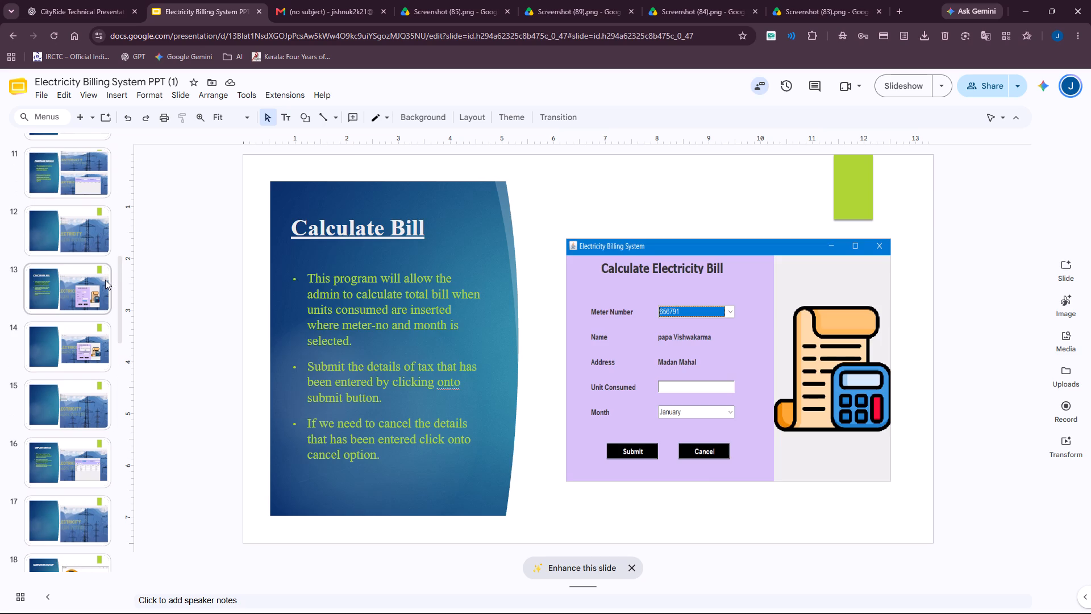
{"action": "scroll", "coordinate": [78, 360], "scroll_direction": "down", "scroll_amount": 14}
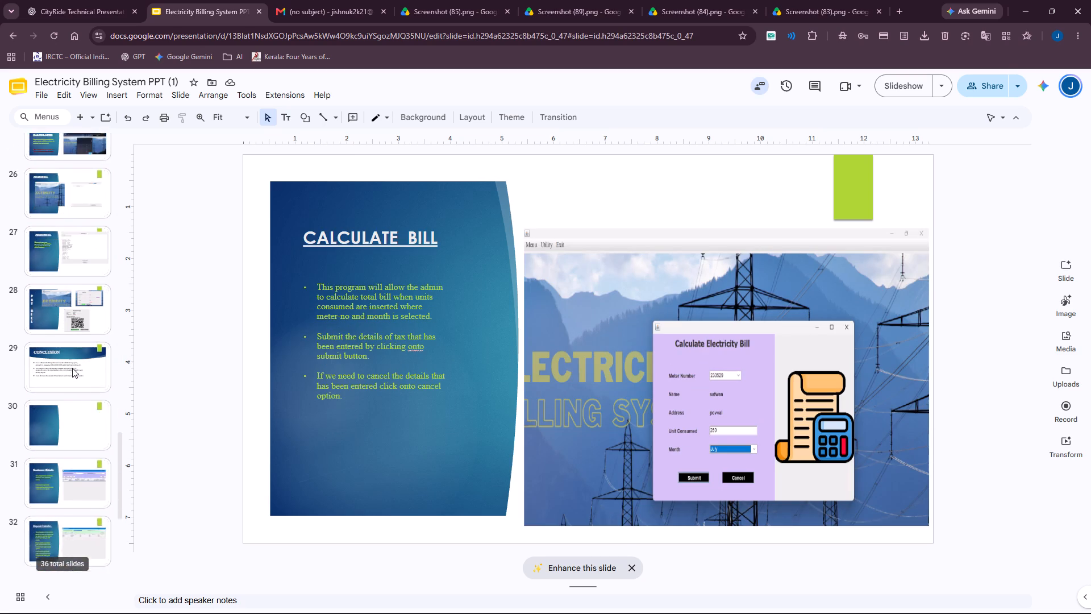
{"action": "scroll", "coordinate": [72, 368], "scroll_direction": "down", "scroll_amount": 5}
{"action": "left_click", "coordinate": [71, 387]}
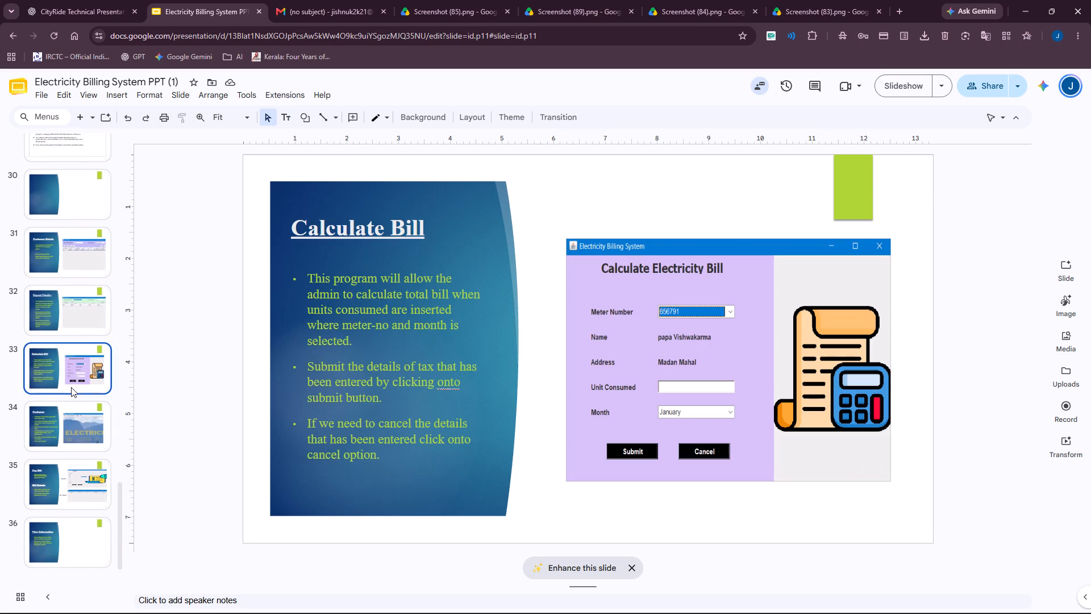
Check the CUSTOMER LOGIN and ACCOUNT CREATED slides, 21 and 20, for missing descriptions and look over the slides after them.
{"action": "scroll", "coordinate": [71, 387], "scroll_direction": "up", "scroll_amount": 12}
{"action": "left_click", "coordinate": [91, 351]}
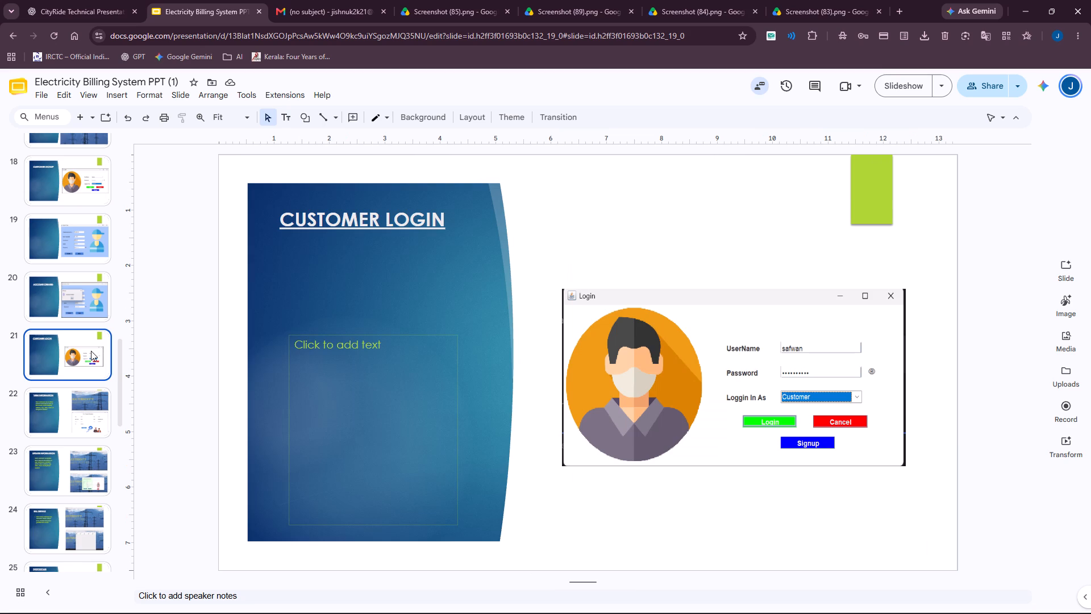
{"action": "left_click", "coordinate": [98, 300]}
{"action": "scroll", "coordinate": [91, 392], "scroll_direction": "down", "scroll_amount": 3}
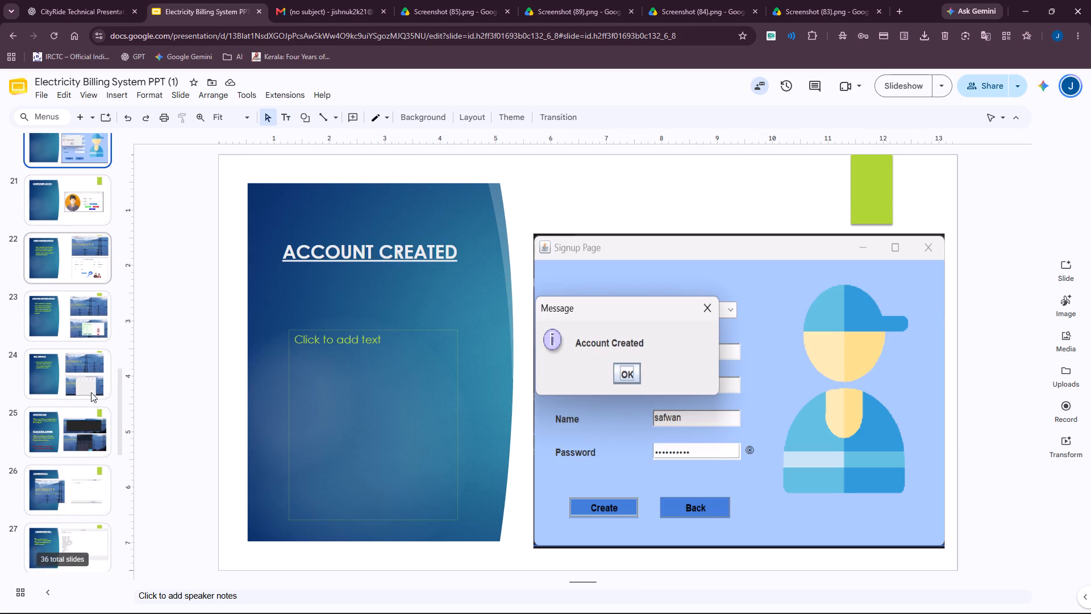
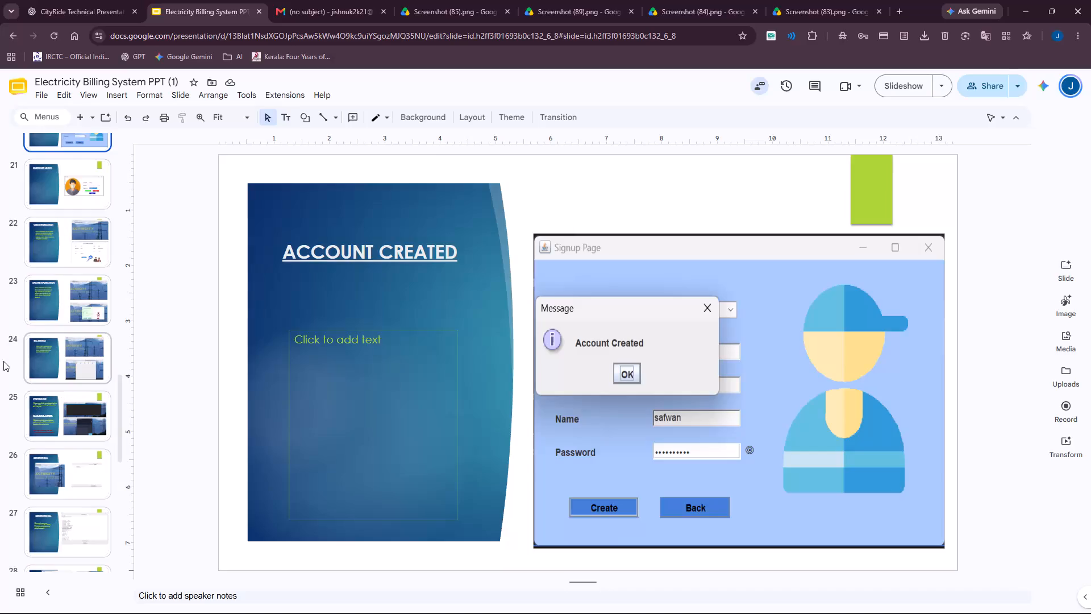
Look over slides 24 to 29, from BILL DETAILS through GENERATE BILL and PAY BILL to the CONCLUSION, checking descriptions and screenshots.
{"action": "left_click", "coordinate": [61, 393]}
{"action": "left_click", "coordinate": [63, 379]}
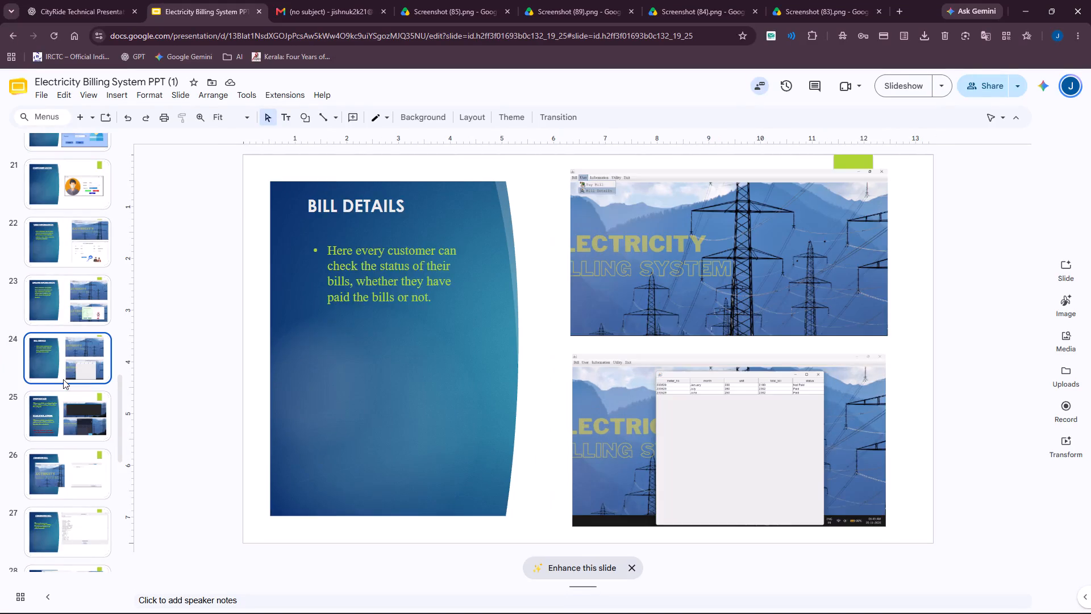
{"action": "left_click", "coordinate": [68, 430]}
{"action": "left_click", "coordinate": [82, 482]}
{"action": "scroll", "coordinate": [78, 488], "scroll_direction": "down", "scroll_amount": 2}
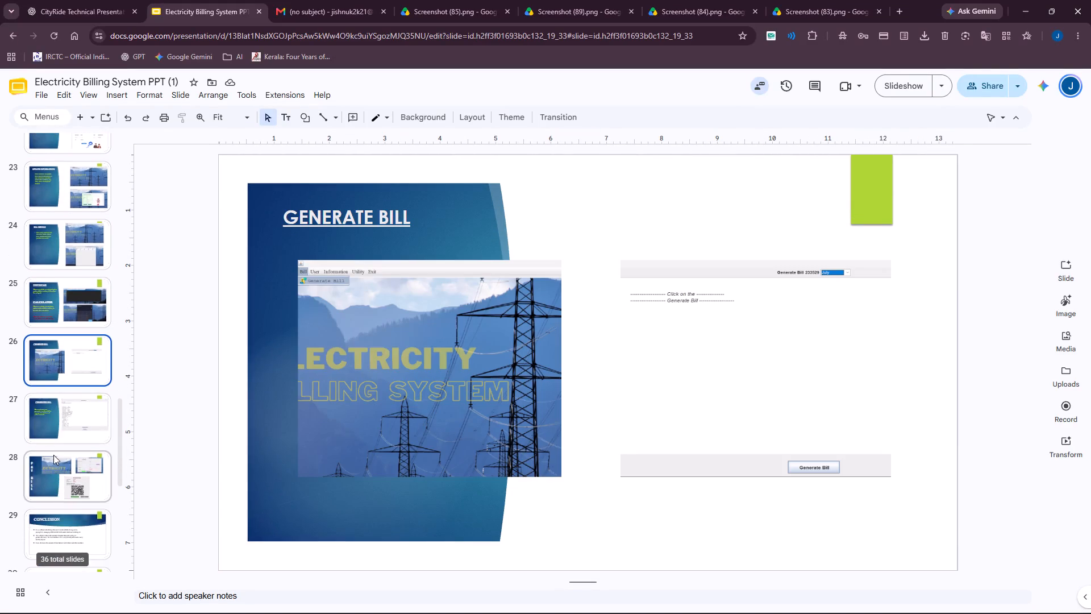
{"action": "left_click", "coordinate": [64, 432]}
{"action": "left_click", "coordinate": [73, 464]}
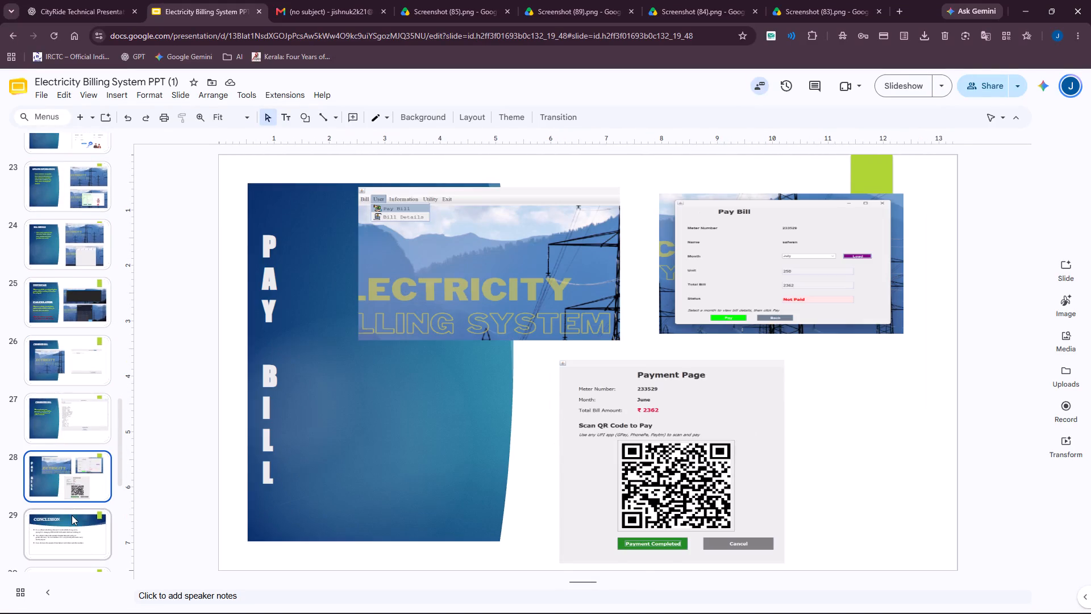
{"action": "left_click", "coordinate": [72, 515]}
Review slides 30 to 35 after the Conclusion, checking which old titles, descriptions and screenshots are still left over.
{"action": "scroll", "coordinate": [72, 512], "scroll_direction": "down", "scroll_amount": 1}
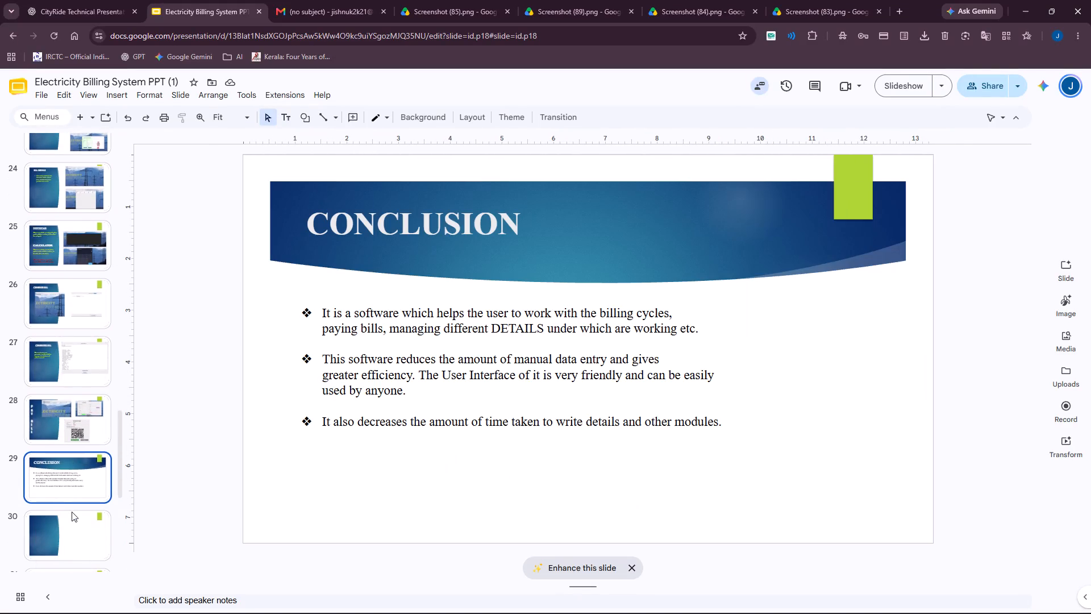
{"action": "left_click", "coordinate": [61, 530]}
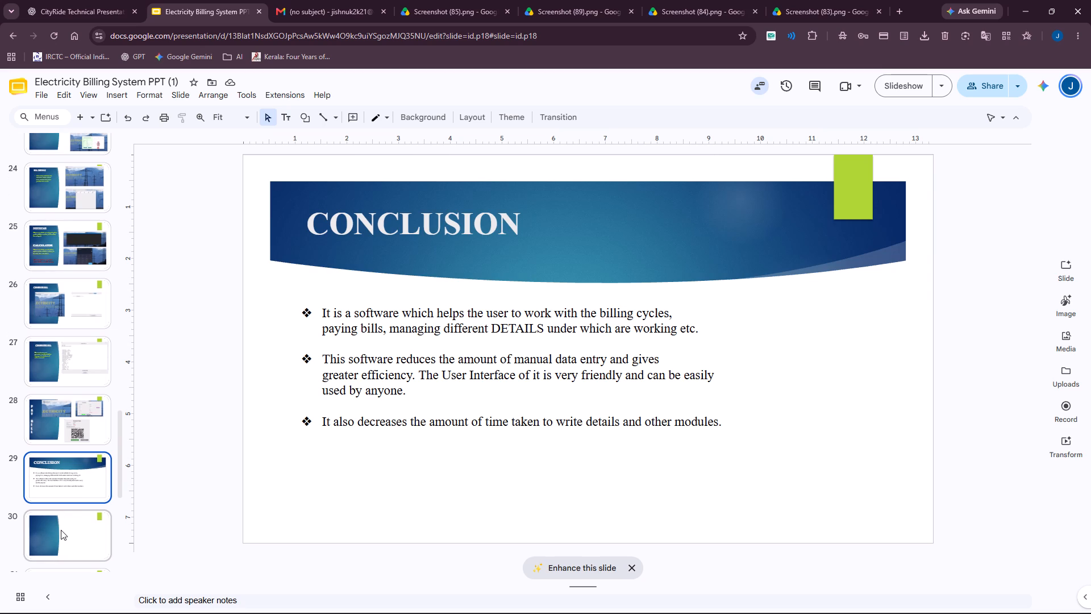
{"action": "scroll", "coordinate": [61, 530], "scroll_direction": "down", "scroll_amount": 1}
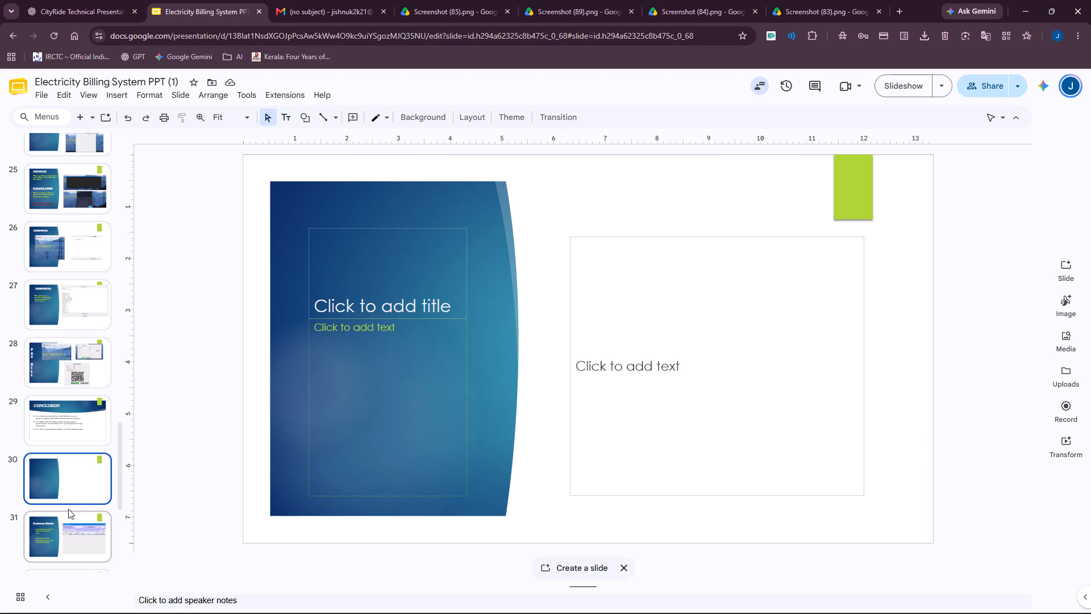
{"action": "left_click", "coordinate": [84, 512]}
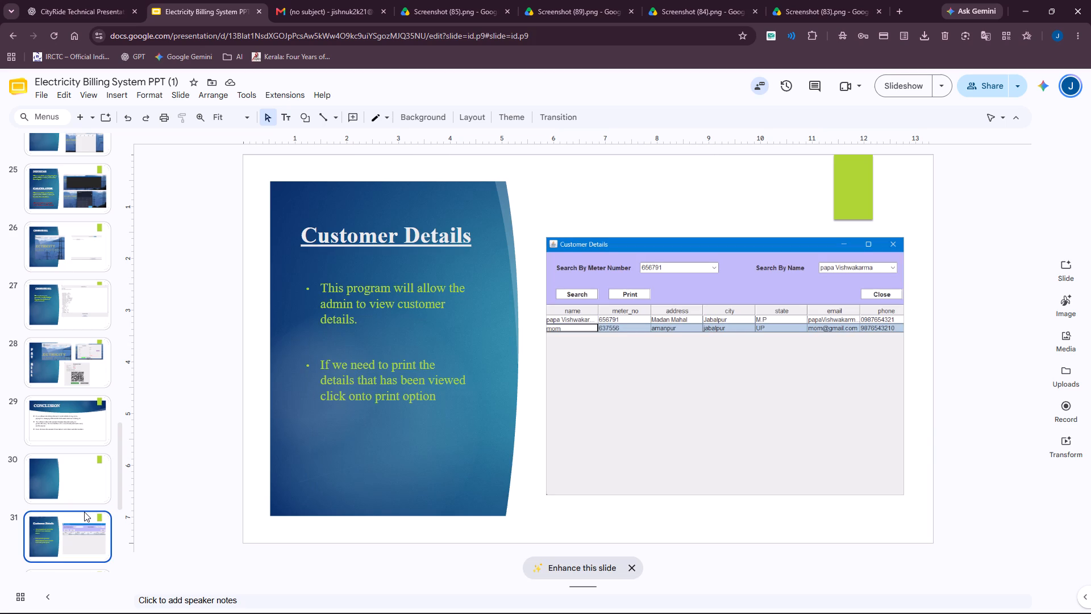
{"action": "scroll", "coordinate": [94, 525], "scroll_direction": "down", "scroll_amount": 1}
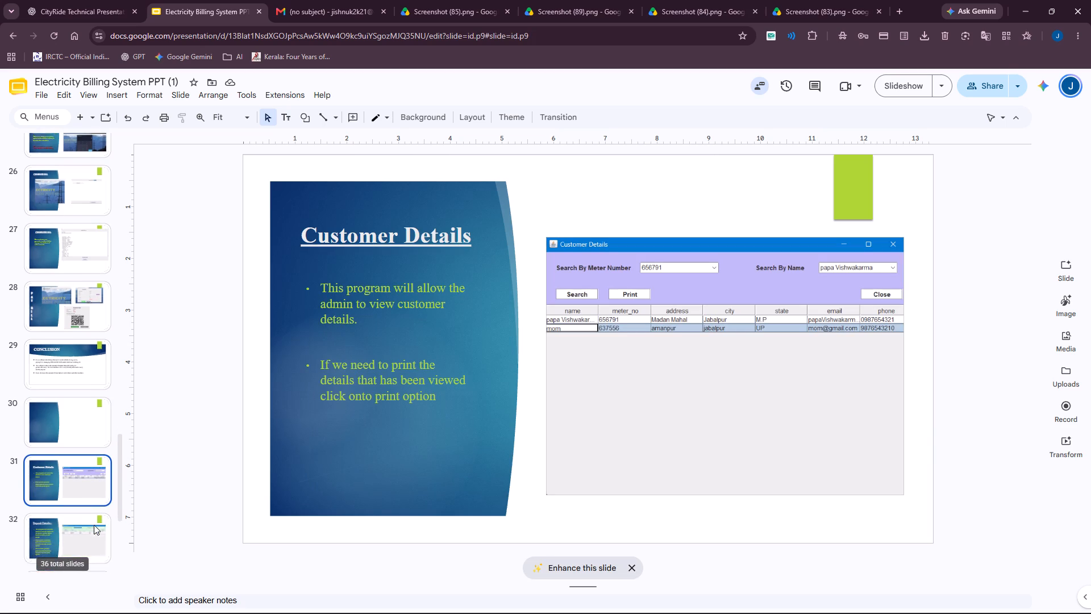
{"action": "scroll", "coordinate": [88, 530], "scroll_direction": "down", "scroll_amount": 1}
{"action": "left_click", "coordinate": [68, 499]}
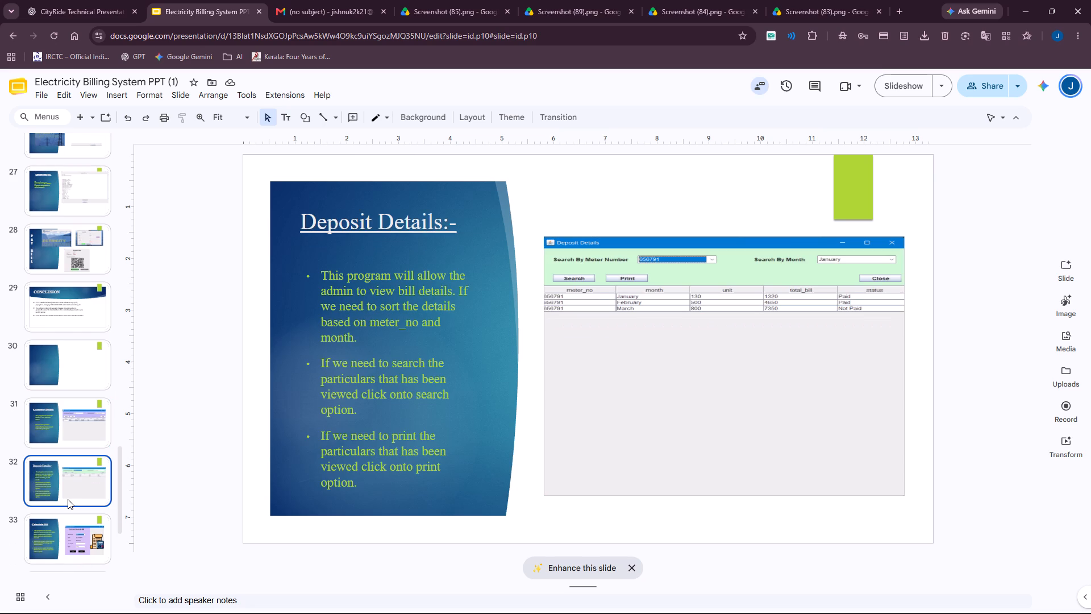
{"action": "left_click", "coordinate": [91, 526]}
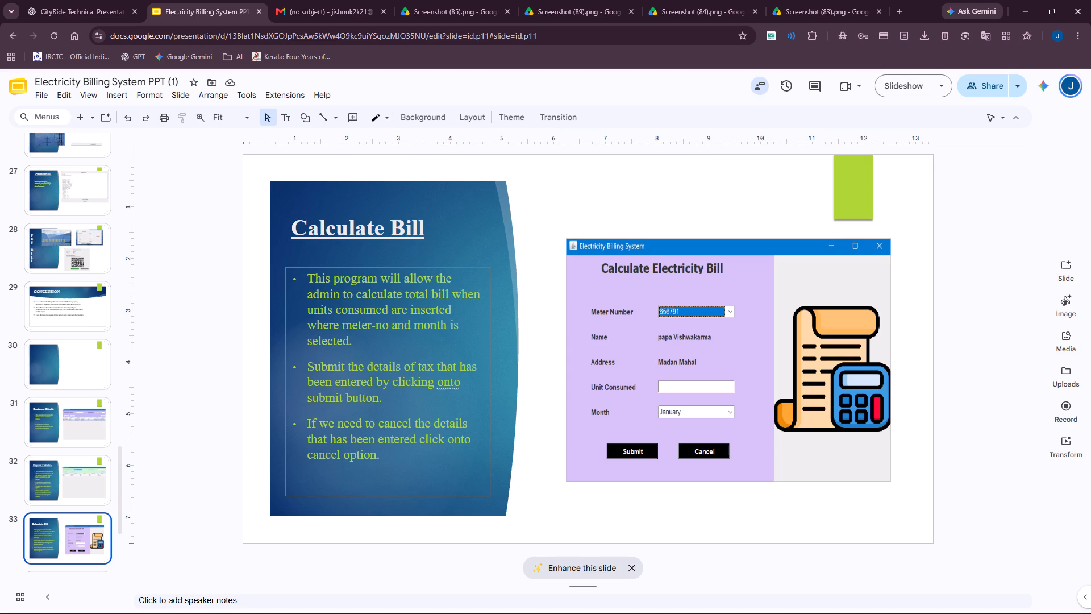
{"action": "scroll", "coordinate": [424, 314], "scroll_direction": "down", "scroll_amount": 2}
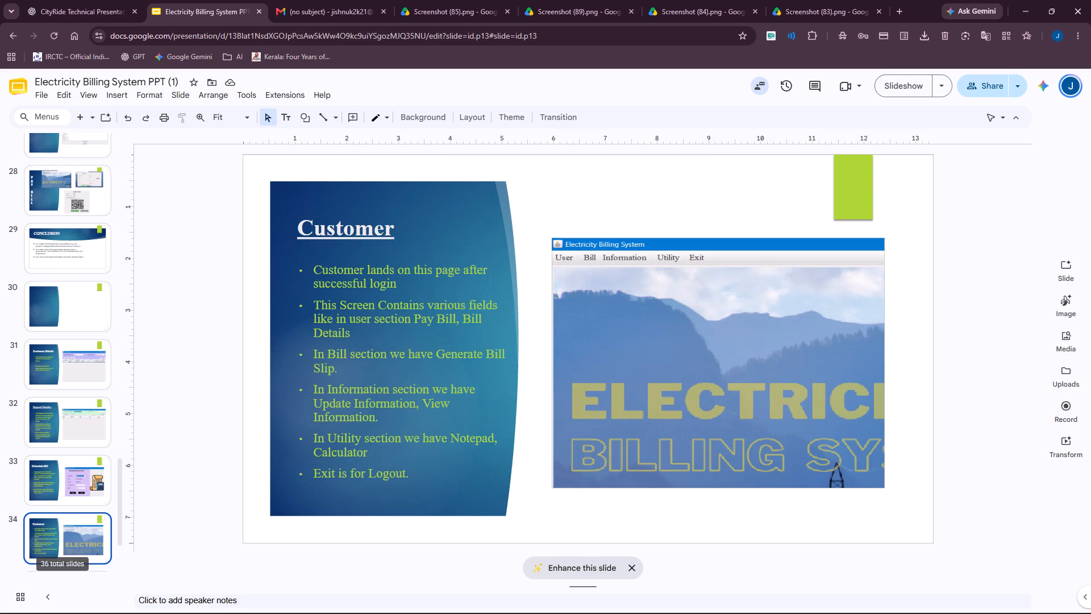
{"action": "left_click", "coordinate": [419, 266]}
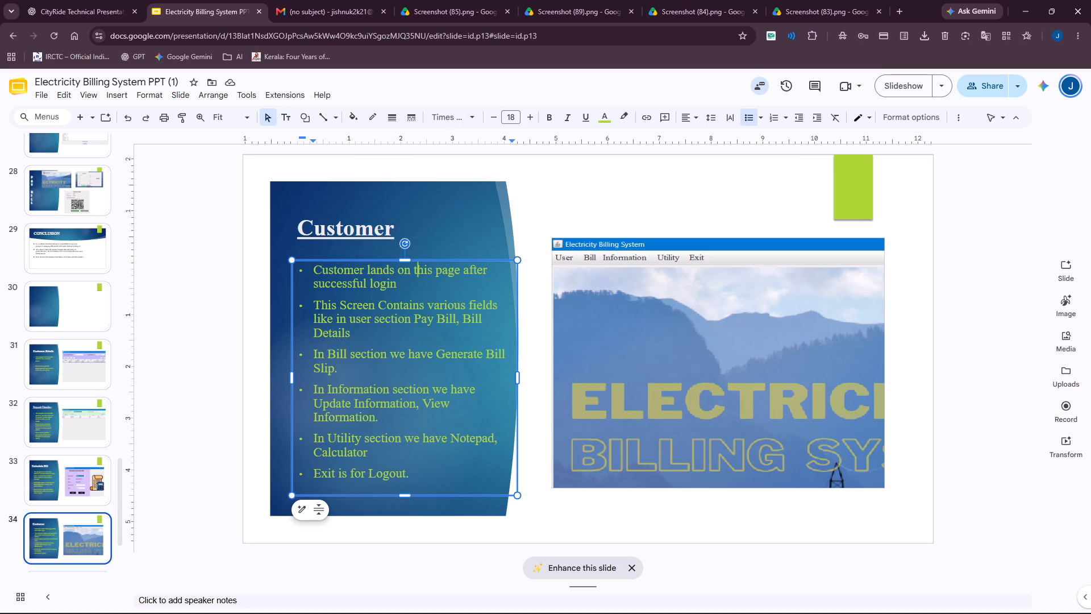
{"action": "scroll", "coordinate": [314, 363], "scroll_direction": "down", "scroll_amount": 2}
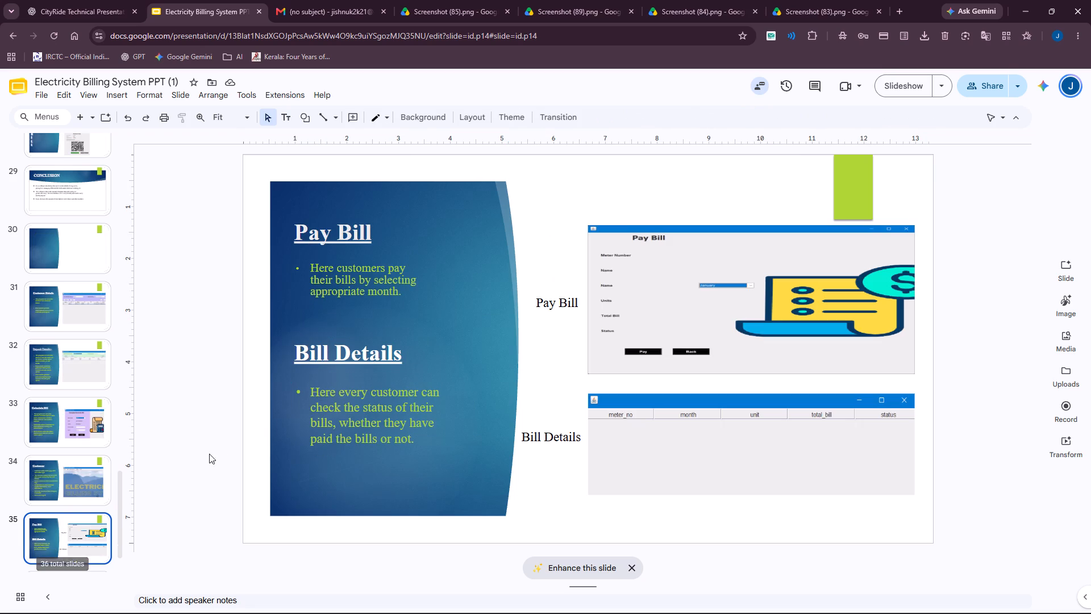
{"action": "scroll", "coordinate": [115, 516], "scroll_direction": "down", "scroll_amount": 1}
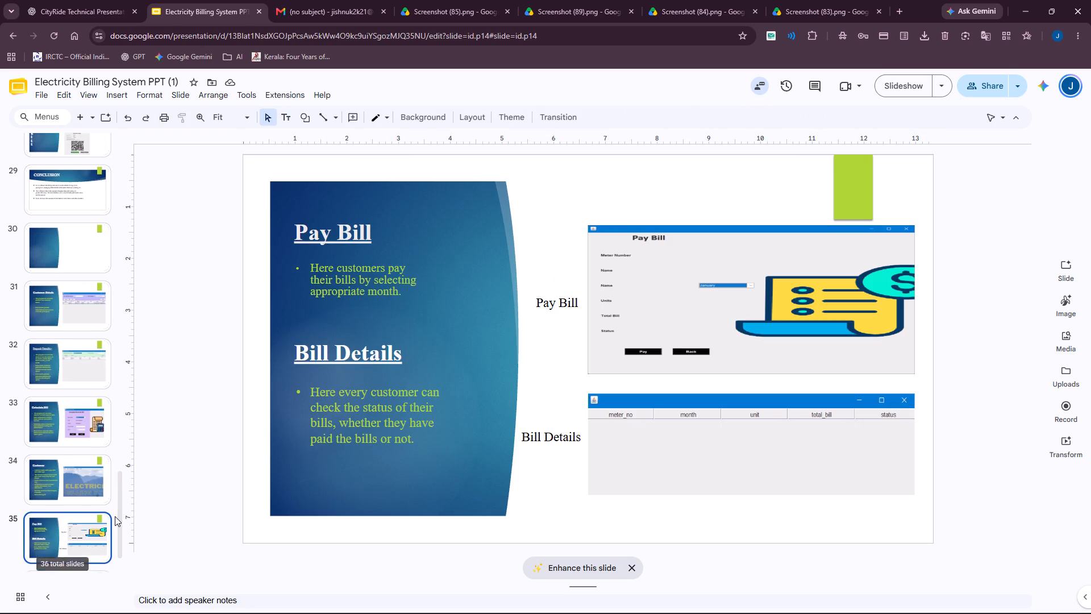
Delete the old View Information slide 36 at the end of the presentation.
{"action": "left_click", "coordinate": [70, 517]}
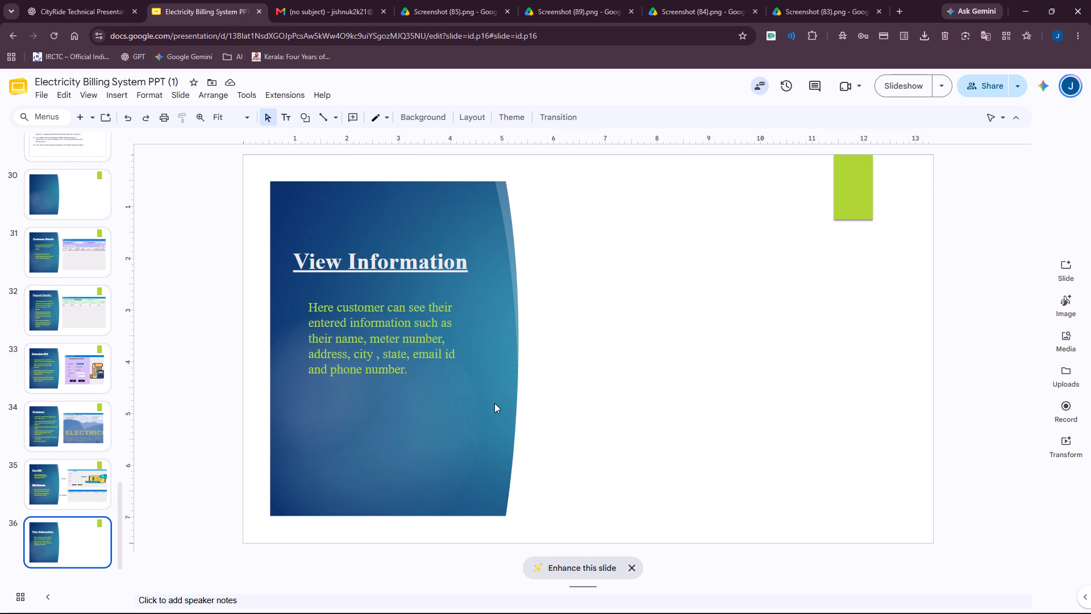
{"action": "right_click", "coordinate": [553, 385]}
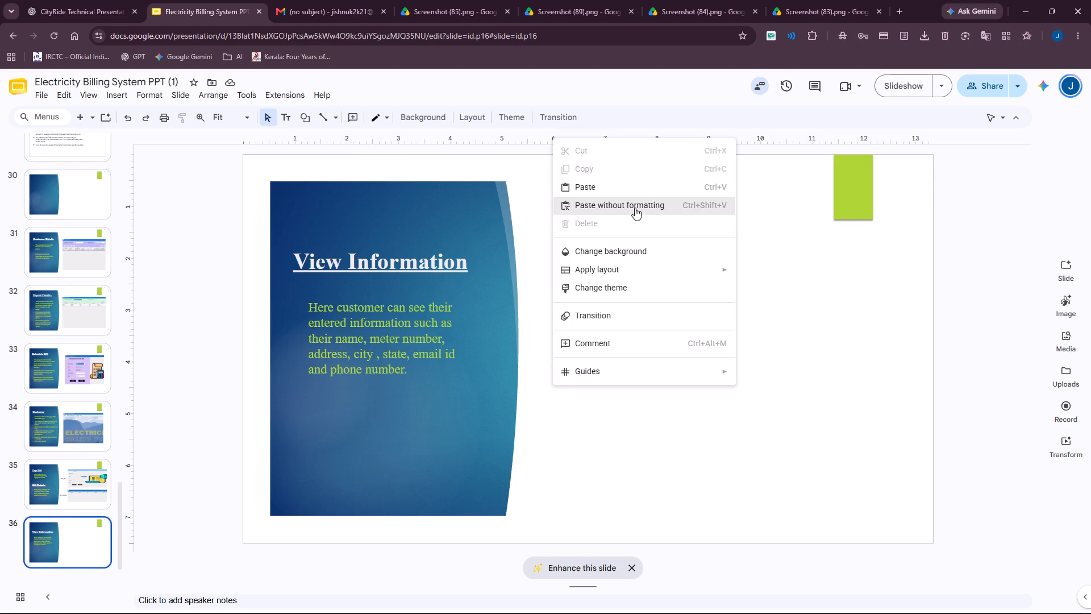
{"action": "left_click", "coordinate": [90, 557]}
{"action": "right_click", "coordinate": [77, 550]}
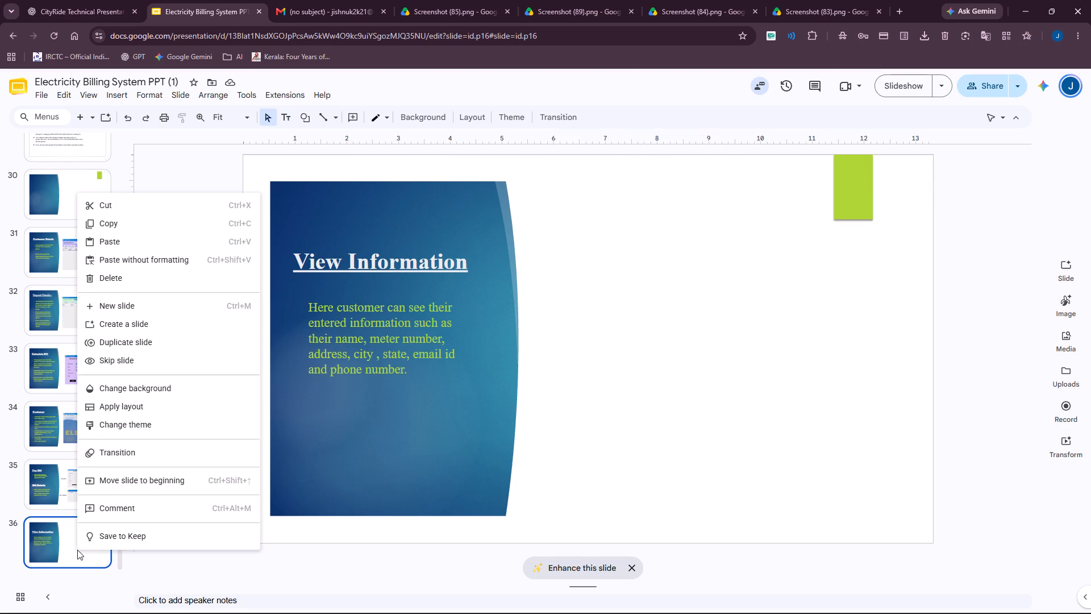
{"action": "left_click", "coordinate": [143, 273]}
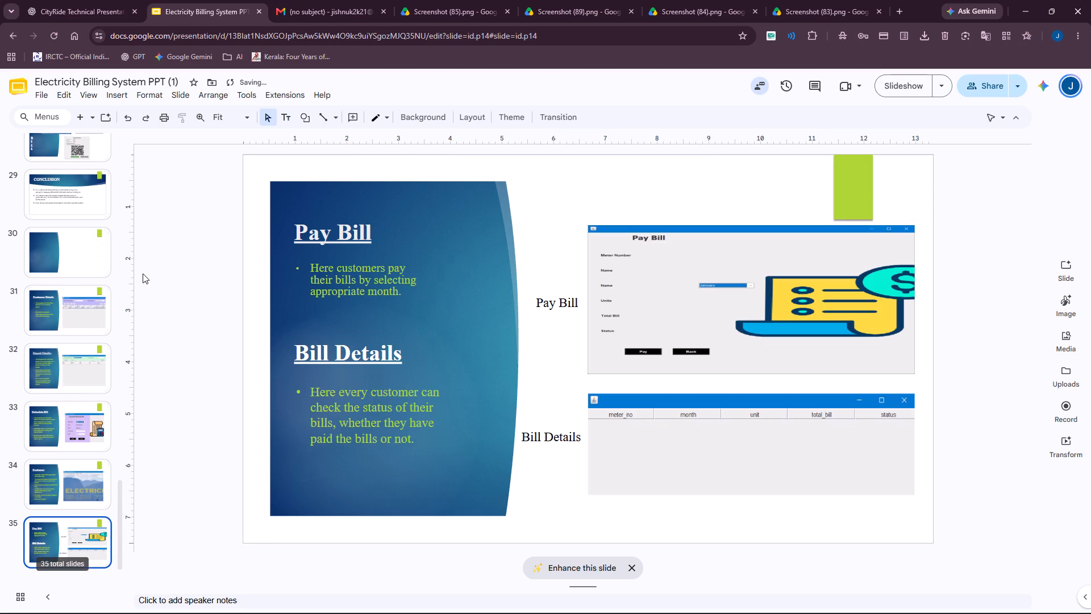
Compare the leftover slides after the Conclusion, including Deposit Details, with the Admin to CUSTOMER DETAILS slides, 8 to 11.
{"action": "left_click", "coordinate": [69, 483]}
{"action": "left_click", "coordinate": [60, 520]}
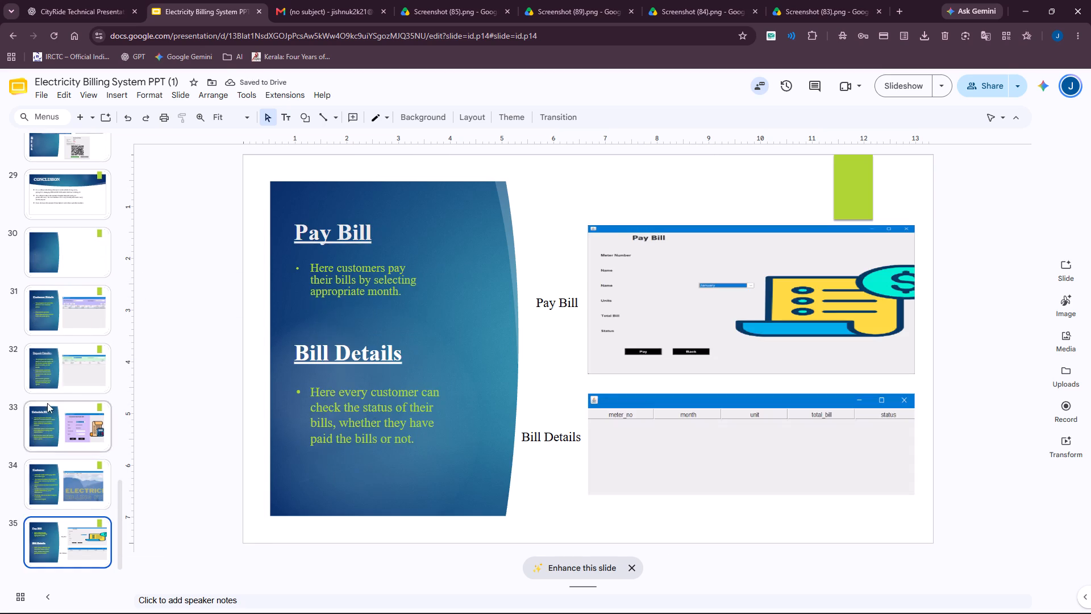
{"action": "left_click", "coordinate": [47, 370]}
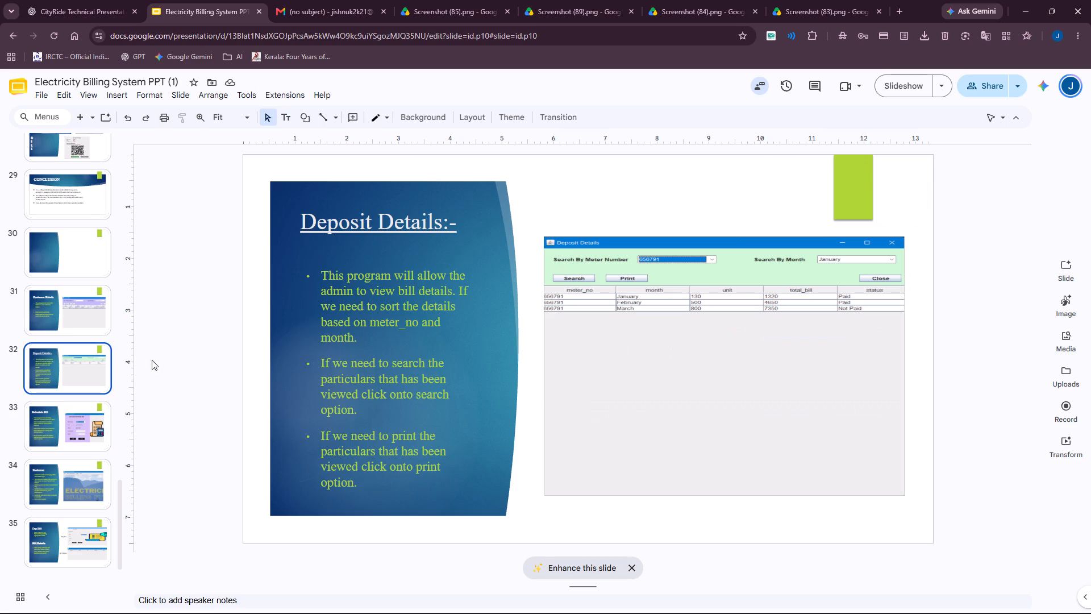
{"action": "scroll", "coordinate": [122, 362], "scroll_direction": "up", "scroll_amount": 20}
{"action": "scroll", "coordinate": [122, 362], "scroll_direction": "up", "scroll_amount": 1}
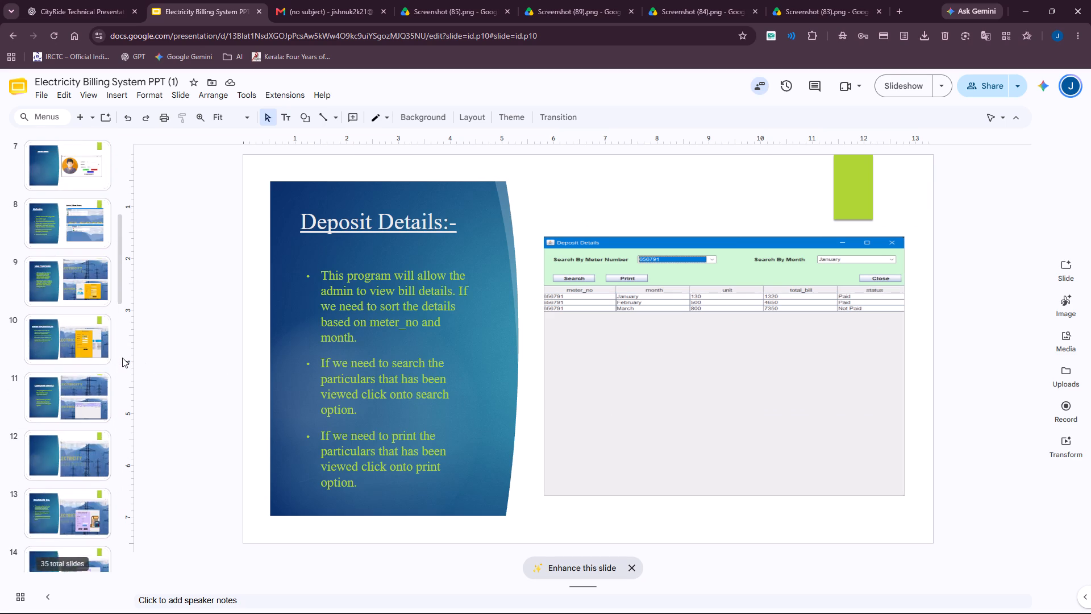
{"action": "scroll", "coordinate": [122, 358], "scroll_direction": "up", "scroll_amount": 3}
{"action": "left_click", "coordinate": [86, 359]}
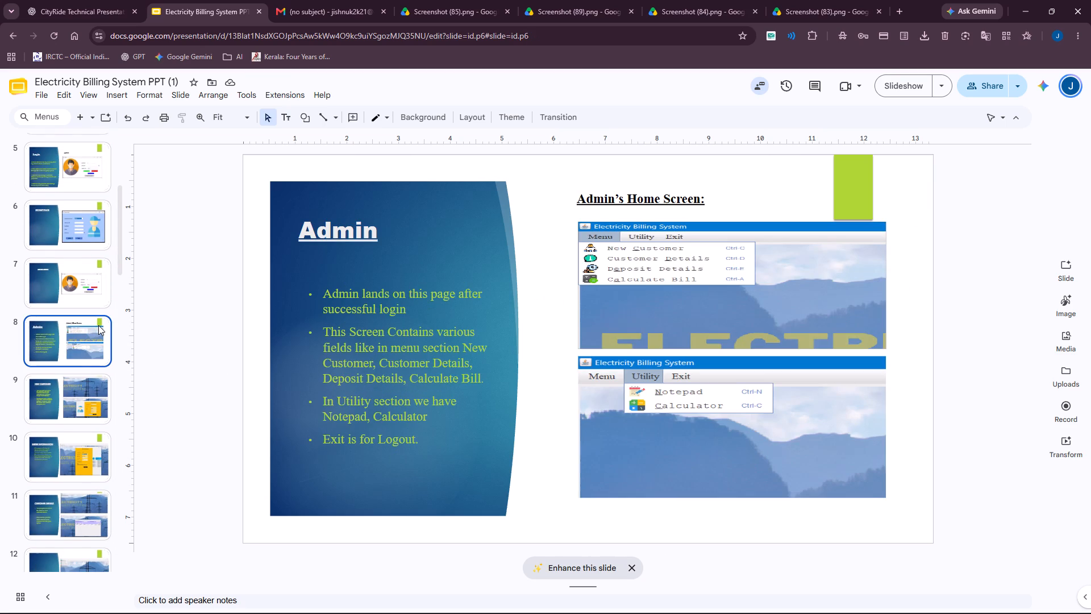
{"action": "left_click", "coordinate": [85, 394]}
{"action": "left_click", "coordinate": [89, 431]}
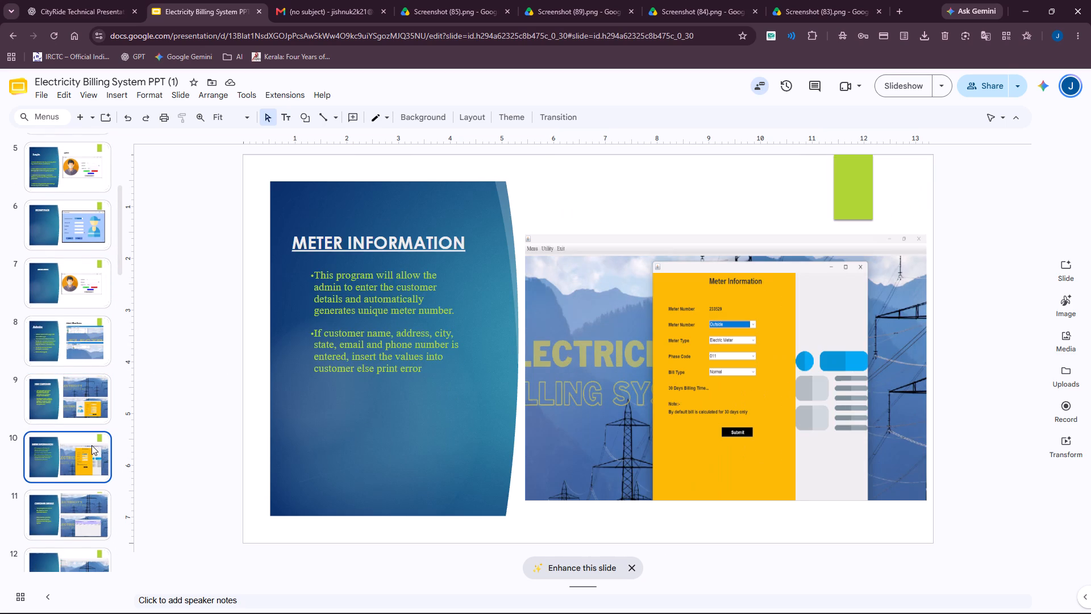
{"action": "scroll", "coordinate": [91, 445], "scroll_direction": "down", "scroll_amount": 1}
{"action": "left_click", "coordinate": [75, 464]}
Check slides 12 to 15, around the CALCULATE BILL slide, for missing titles and descriptions beside their screenshots.
{"action": "scroll", "coordinate": [91, 459], "scroll_direction": "down", "scroll_amount": 1}
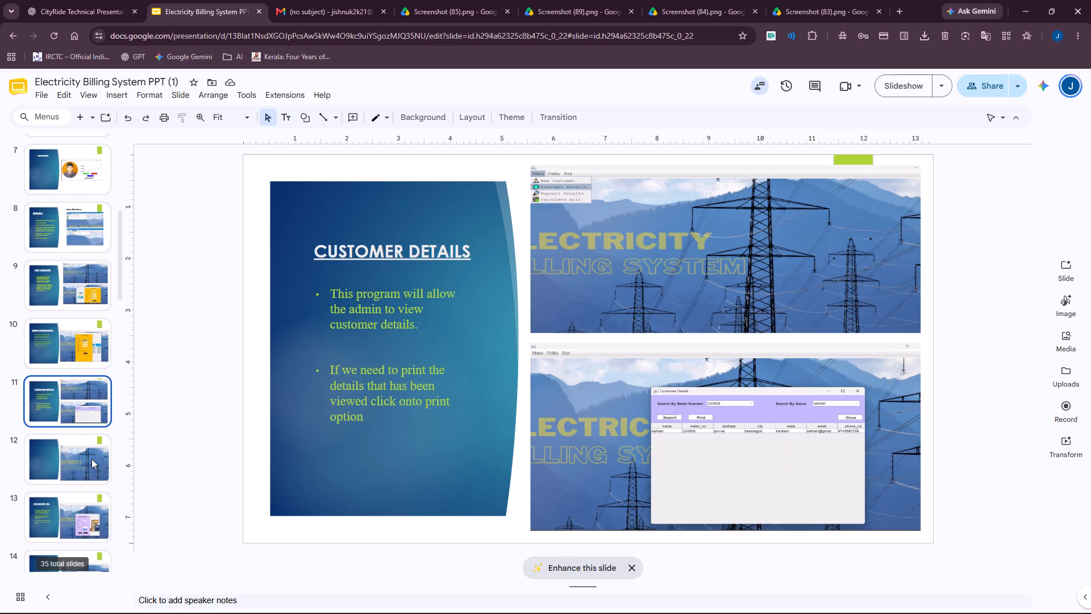
{"action": "left_click", "coordinate": [87, 464]}
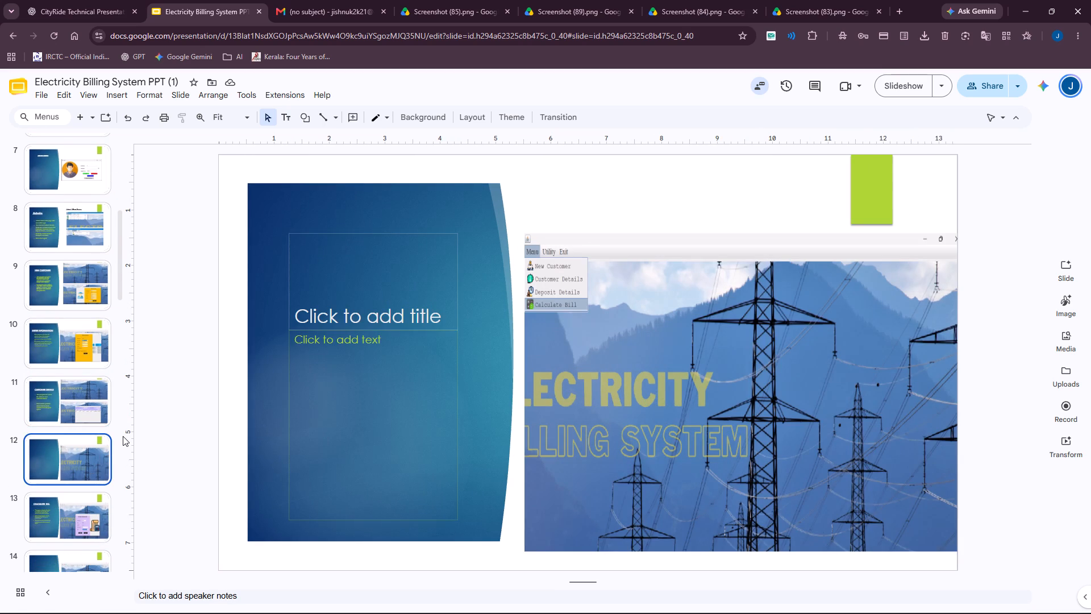
{"action": "left_click", "coordinate": [54, 502]}
{"action": "scroll", "coordinate": [76, 484], "scroll_direction": "down", "scroll_amount": 1}
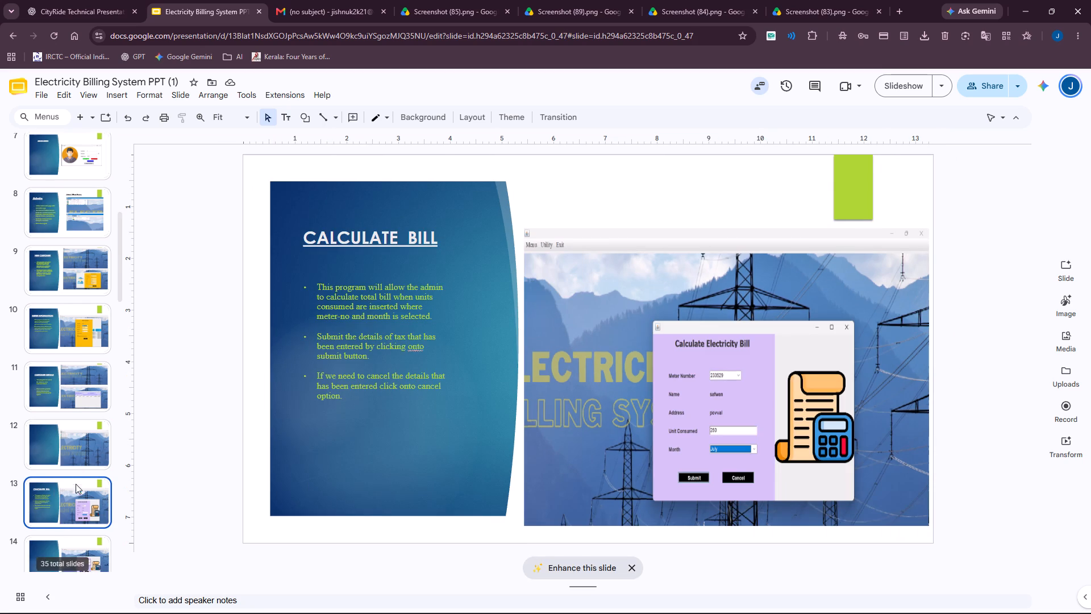
{"action": "left_click", "coordinate": [76, 508]}
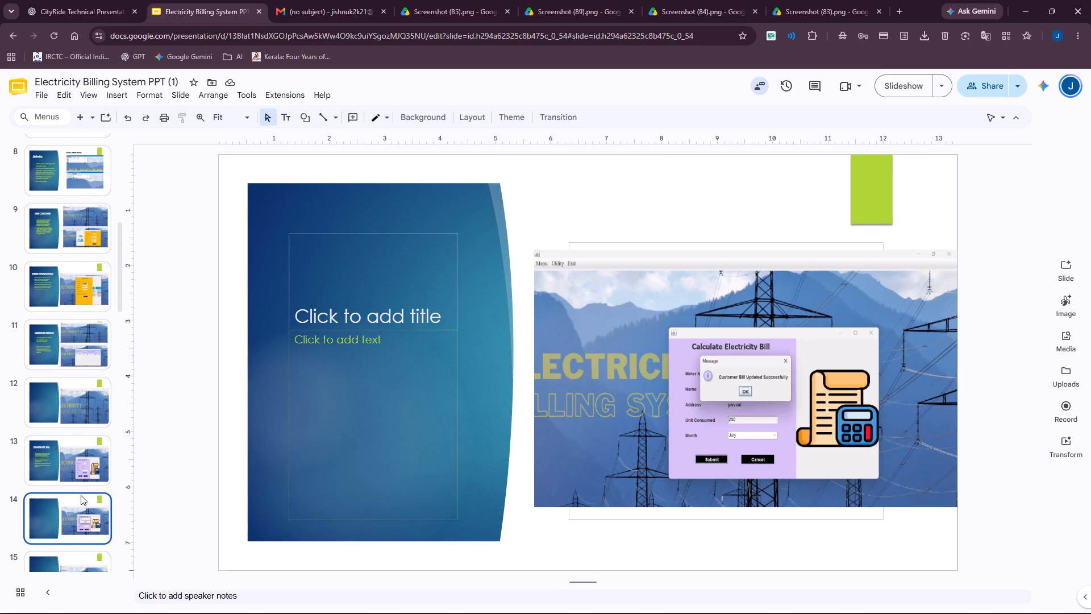
{"action": "scroll", "coordinate": [81, 495], "scroll_direction": "down", "scroll_amount": 2}
{"action": "left_click", "coordinate": [81, 473]}
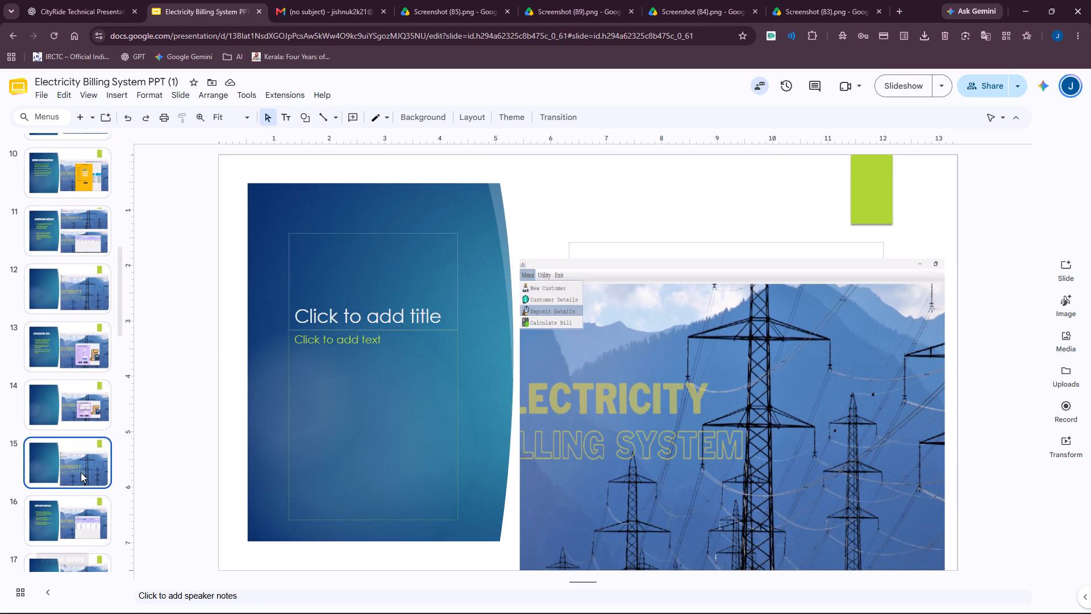
{"action": "scroll", "coordinate": [81, 472], "scroll_direction": "down", "scroll_amount": 1}
Crop the bottom edge of the screenshot on the DEPOSIT DETAILS slide 16 further upward, trimming the lower part of the image.
{"action": "left_click", "coordinate": [81, 472]}
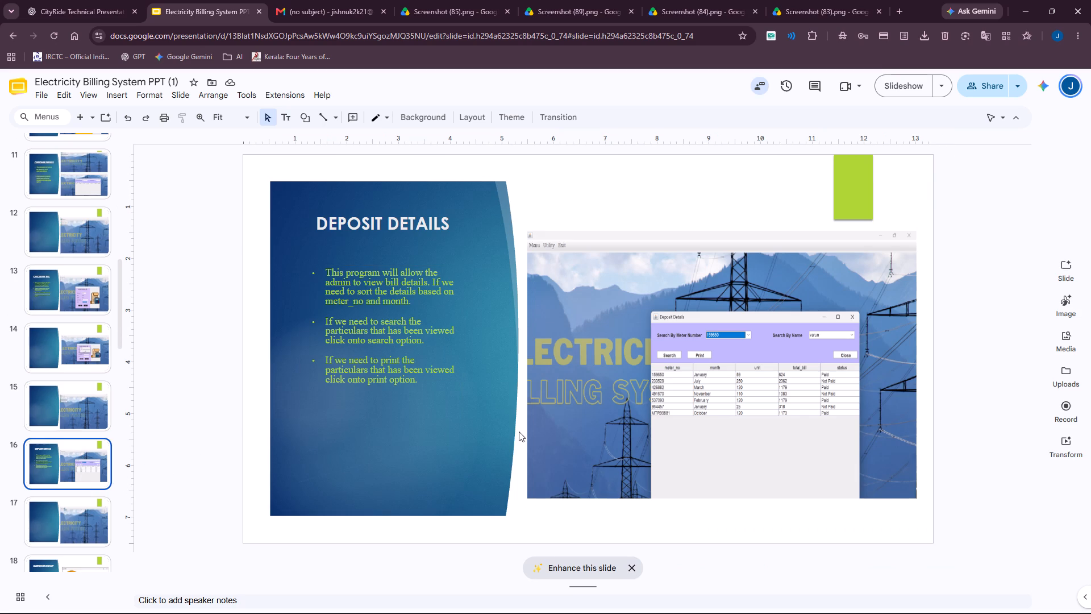
{"action": "left_click", "coordinate": [685, 460]}
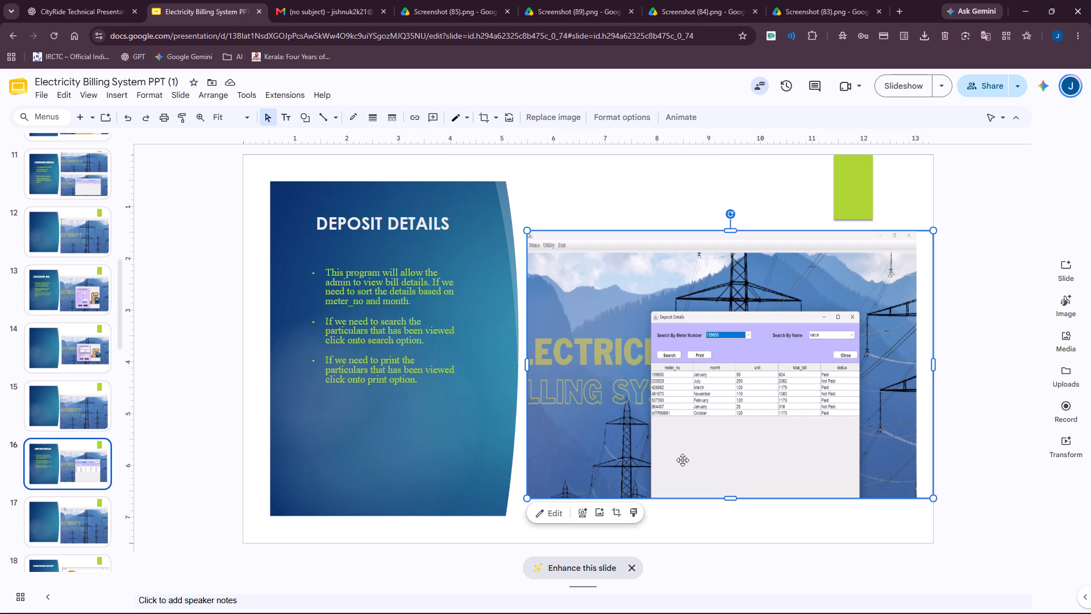
{"action": "left_click", "coordinate": [617, 511]}
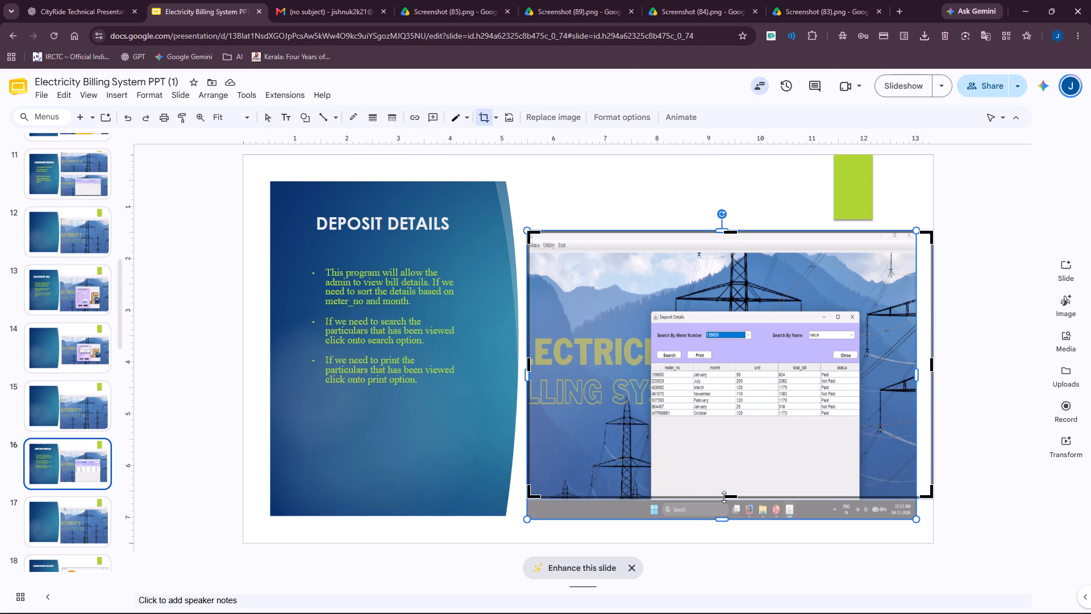
{"action": "left_click_drag", "start_coordinate": [734, 497], "coordinate": [738, 465]}
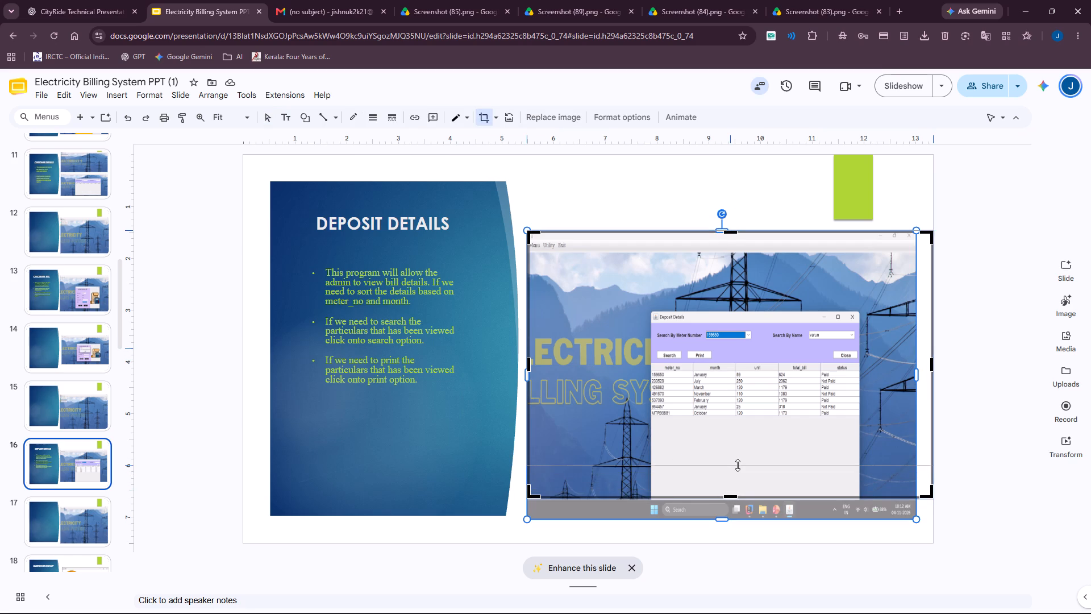
{"action": "left_click_drag", "start_coordinate": [738, 465], "coordinate": [738, 463]}
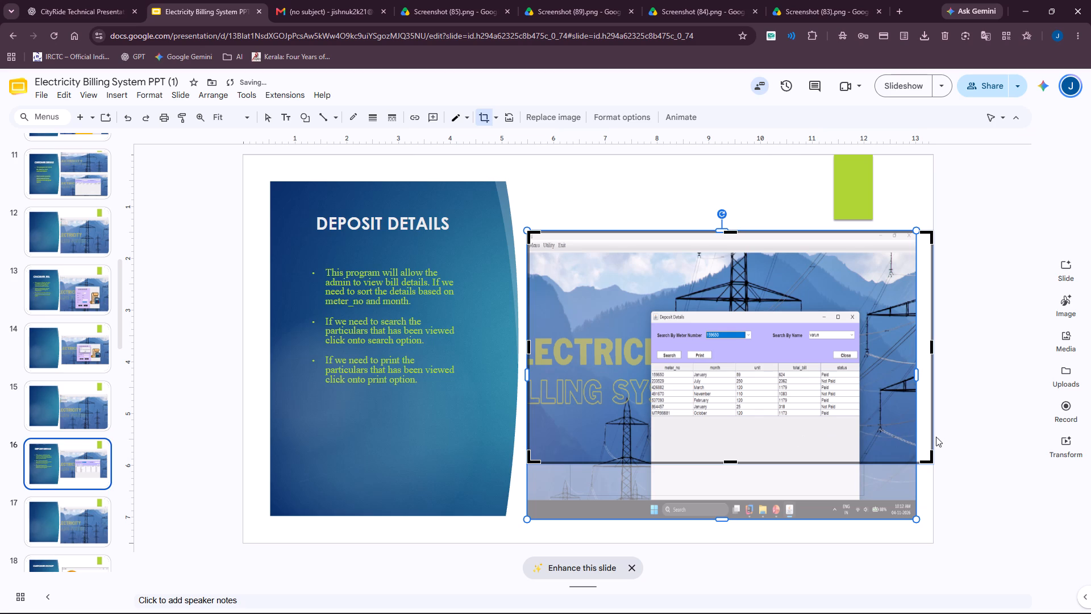
{"action": "left_click", "coordinate": [946, 434]}
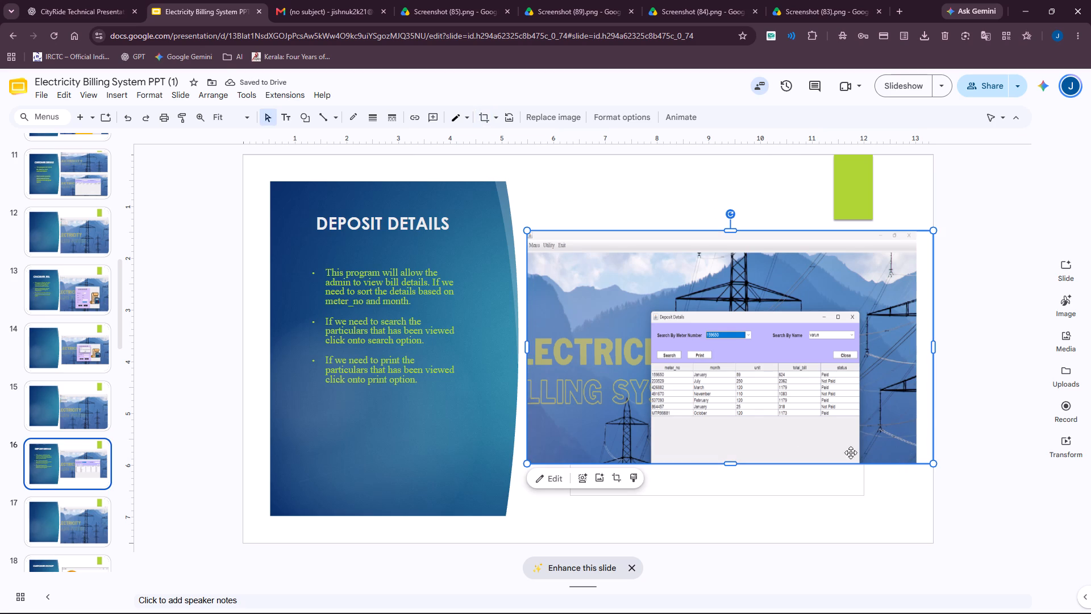
Reposition and resize the screenshot on the DEPOSIT DETAILS slide 16 to span from the blue panel to the slide's right edge, making it taller.
{"action": "left_click_drag", "start_coordinate": [933, 352], "coordinate": [921, 352]}
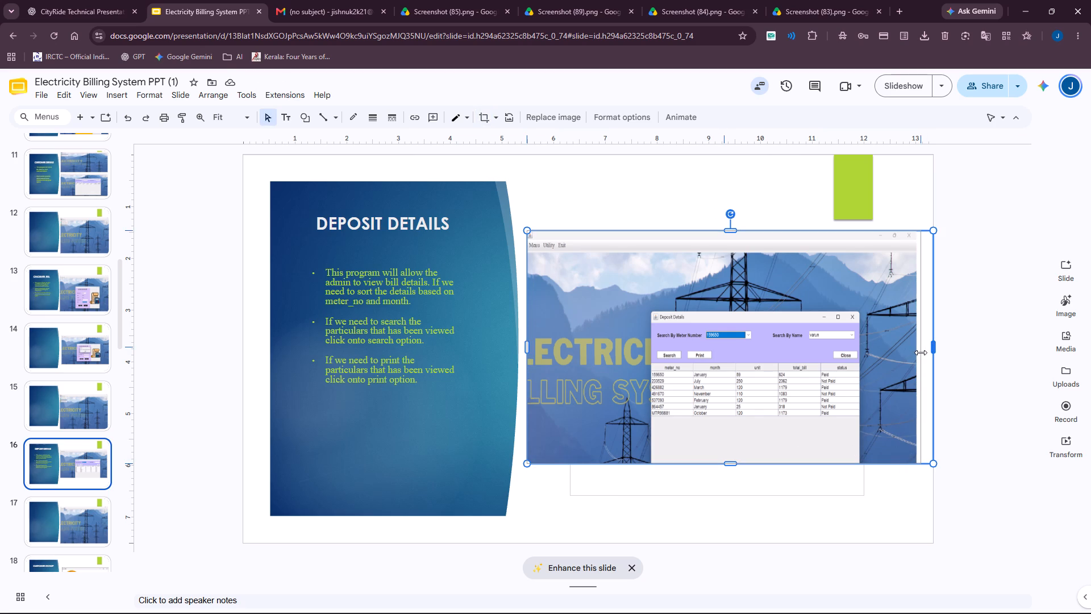
{"action": "left_click_drag", "start_coordinate": [921, 352], "coordinate": [911, 355]}
{"action": "left_click_drag", "start_coordinate": [839, 392], "coordinate": [835, 392]}
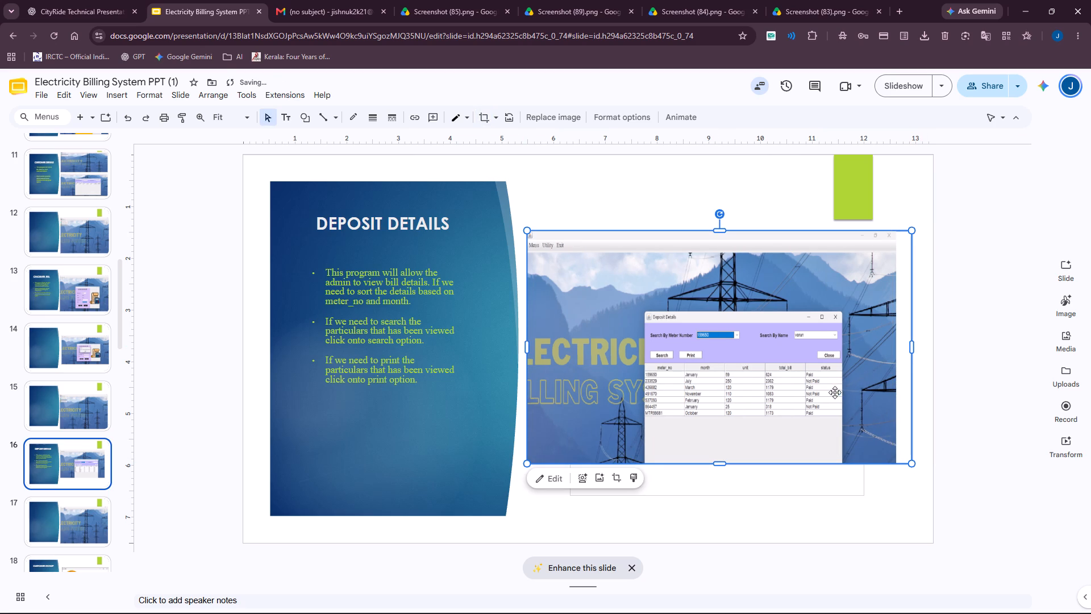
{"action": "left_click_drag", "start_coordinate": [835, 392], "coordinate": [829, 367]}
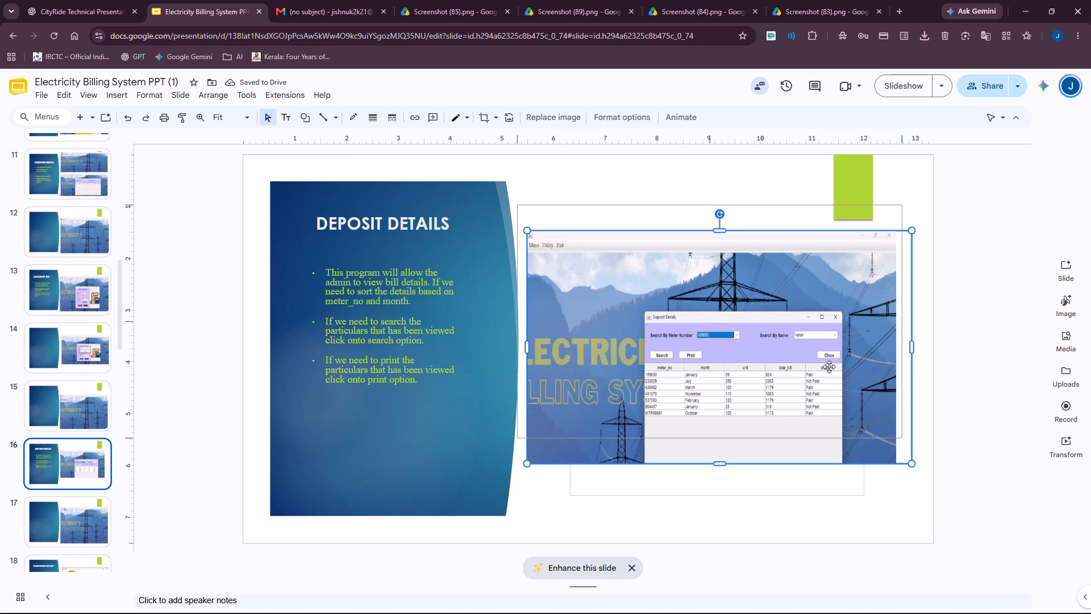
{"action": "left_click_drag", "start_coordinate": [829, 367], "coordinate": [830, 387]}
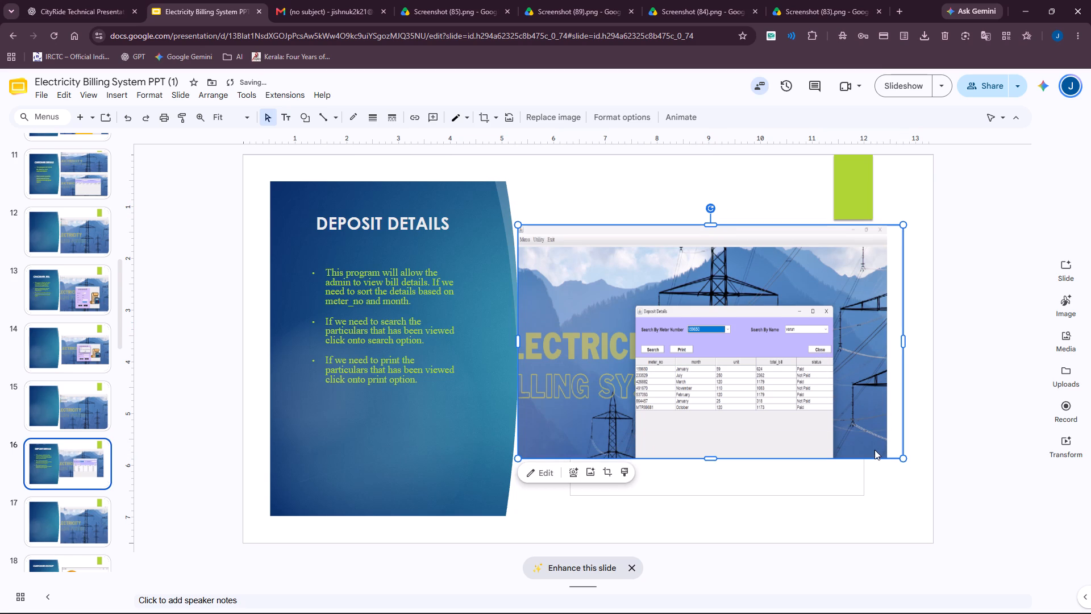
{"action": "left_click_drag", "start_coordinate": [900, 459], "coordinate": [902, 478]}
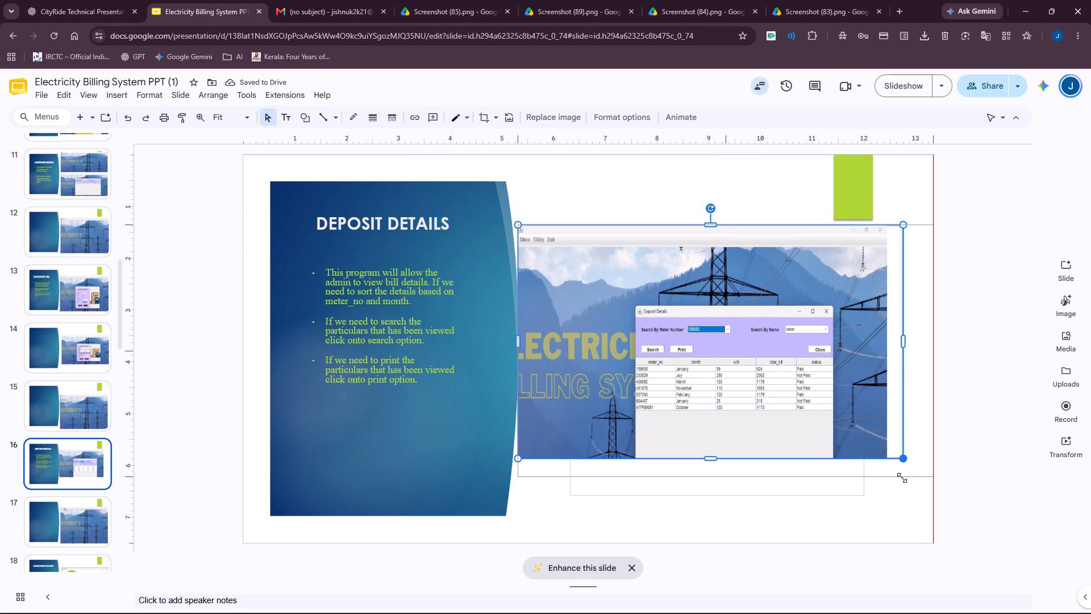
{"action": "left_click_drag", "start_coordinate": [902, 478], "coordinate": [901, 476]}
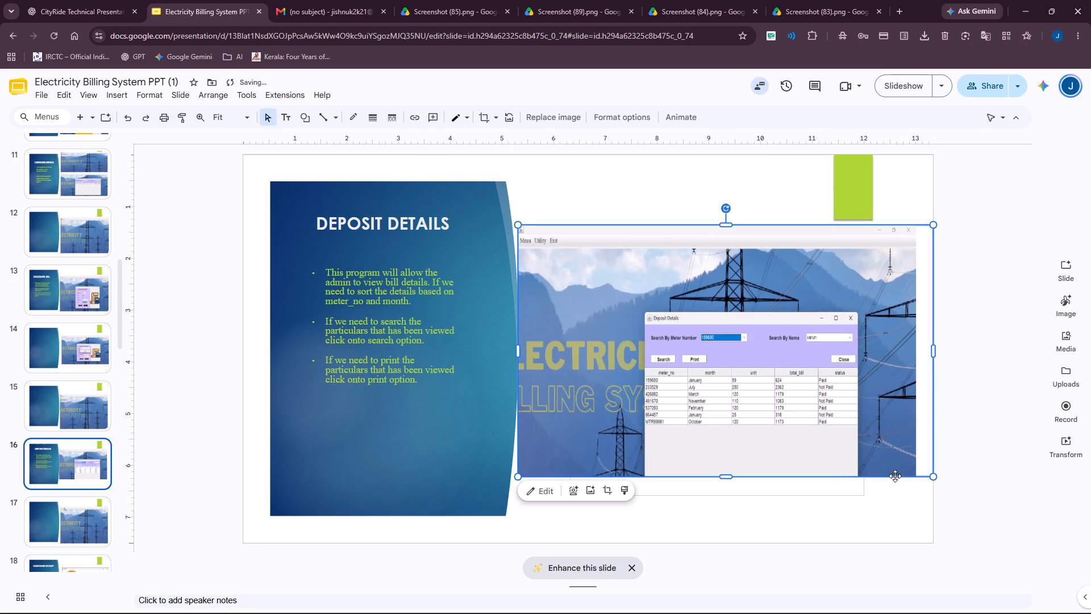
{"action": "left_click_drag", "start_coordinate": [727, 478], "coordinate": [727, 494]}
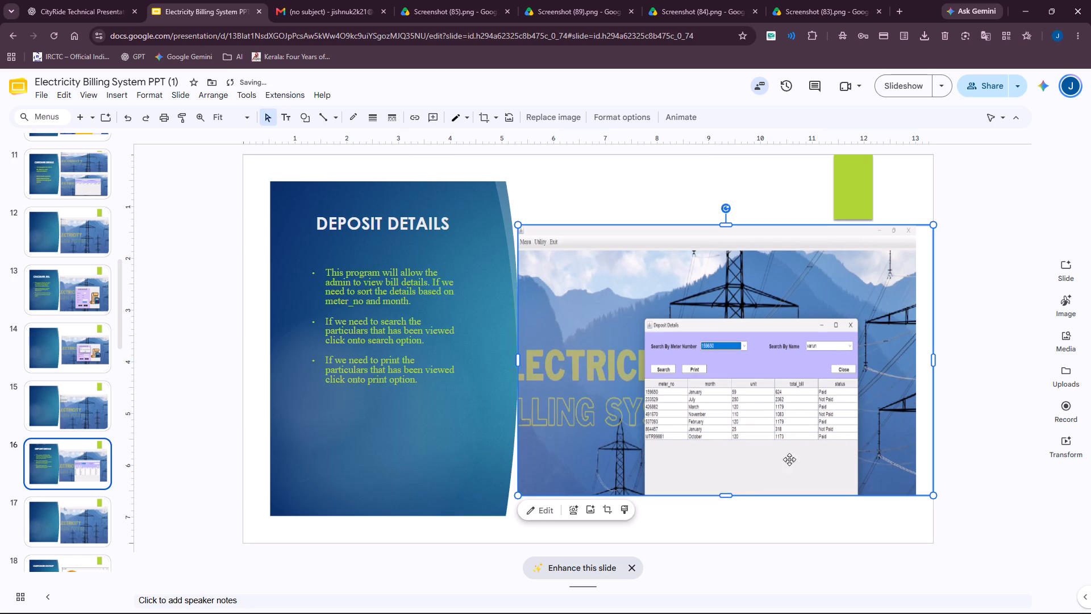
{"action": "left_click_drag", "start_coordinate": [726, 496], "coordinate": [726, 485]}
{"action": "left_click", "coordinate": [985, 416]}
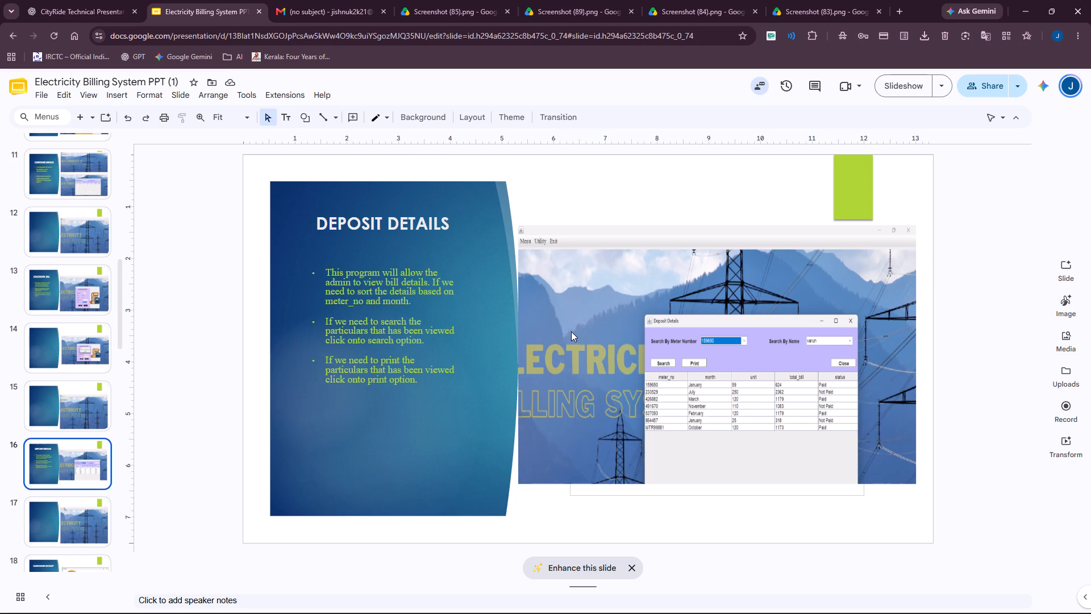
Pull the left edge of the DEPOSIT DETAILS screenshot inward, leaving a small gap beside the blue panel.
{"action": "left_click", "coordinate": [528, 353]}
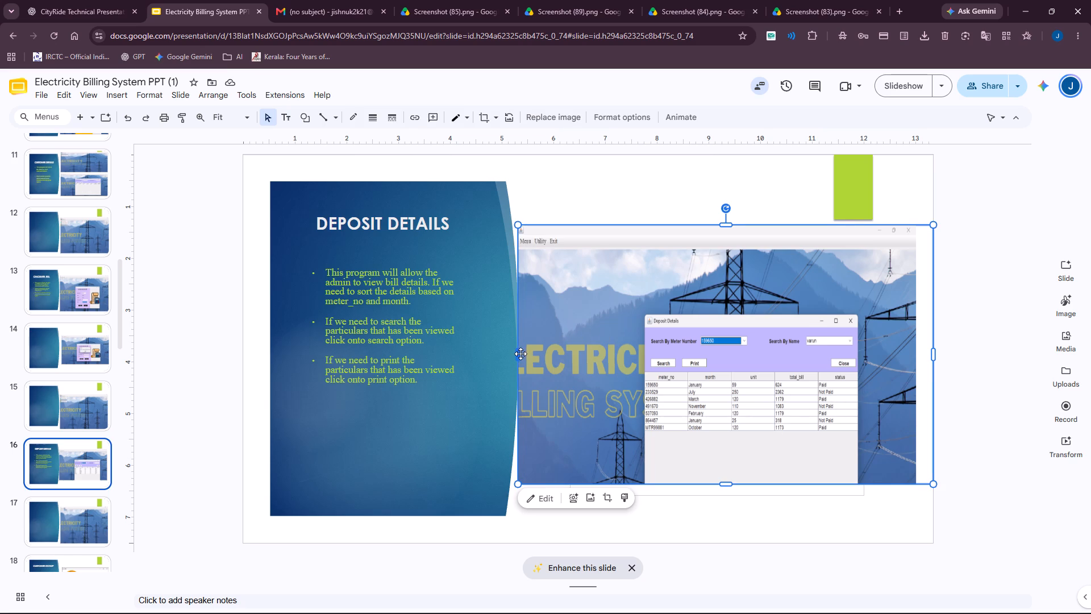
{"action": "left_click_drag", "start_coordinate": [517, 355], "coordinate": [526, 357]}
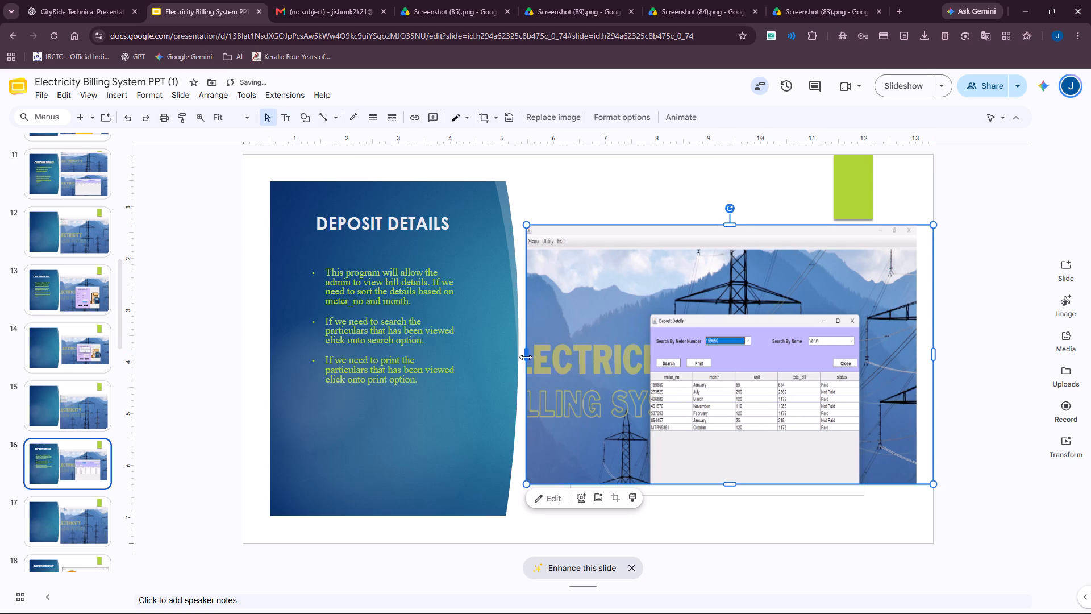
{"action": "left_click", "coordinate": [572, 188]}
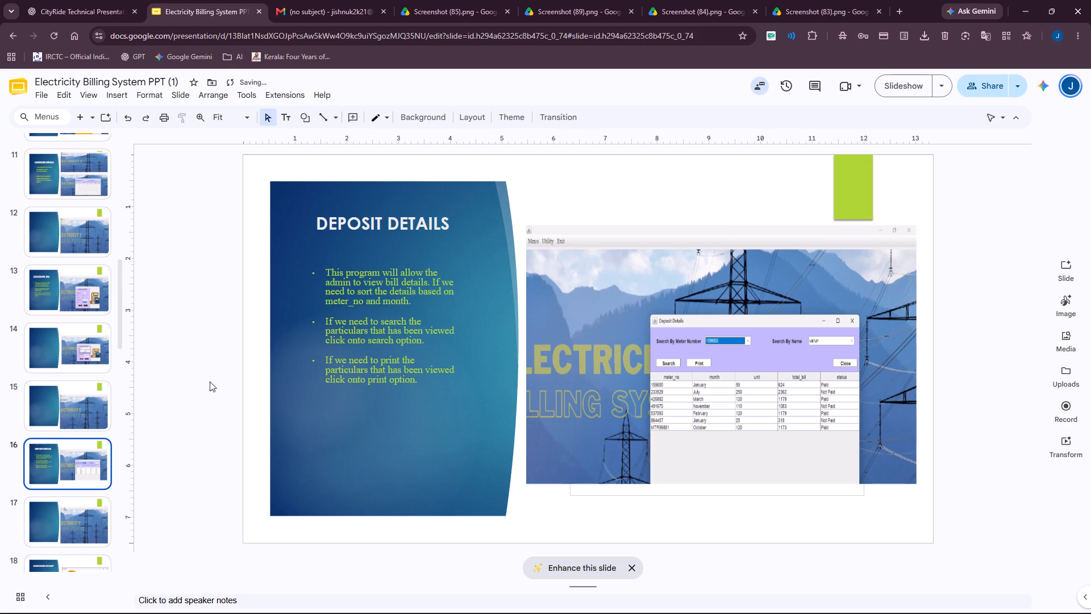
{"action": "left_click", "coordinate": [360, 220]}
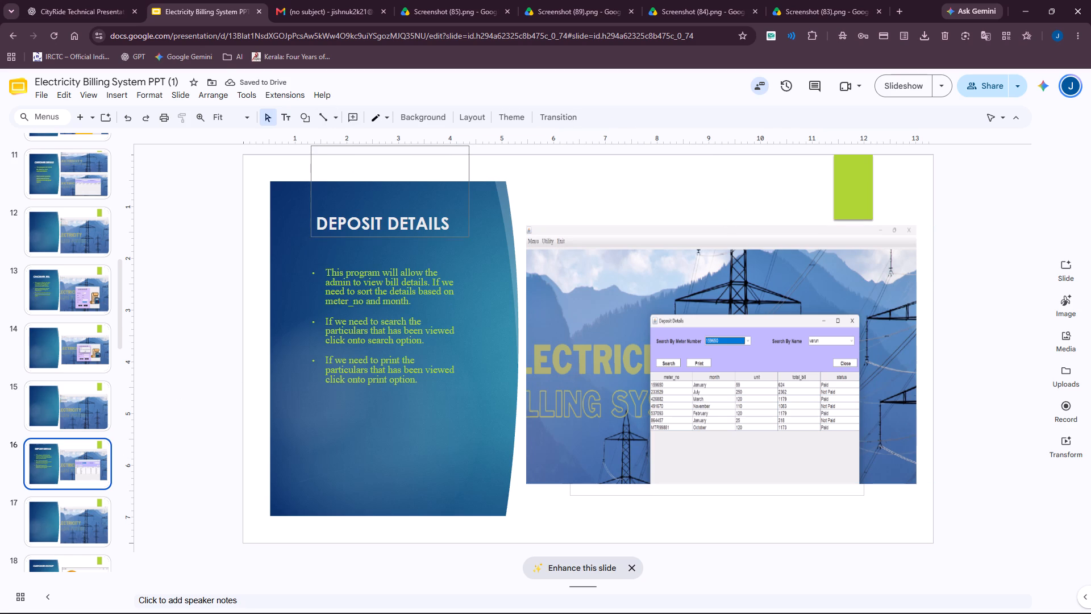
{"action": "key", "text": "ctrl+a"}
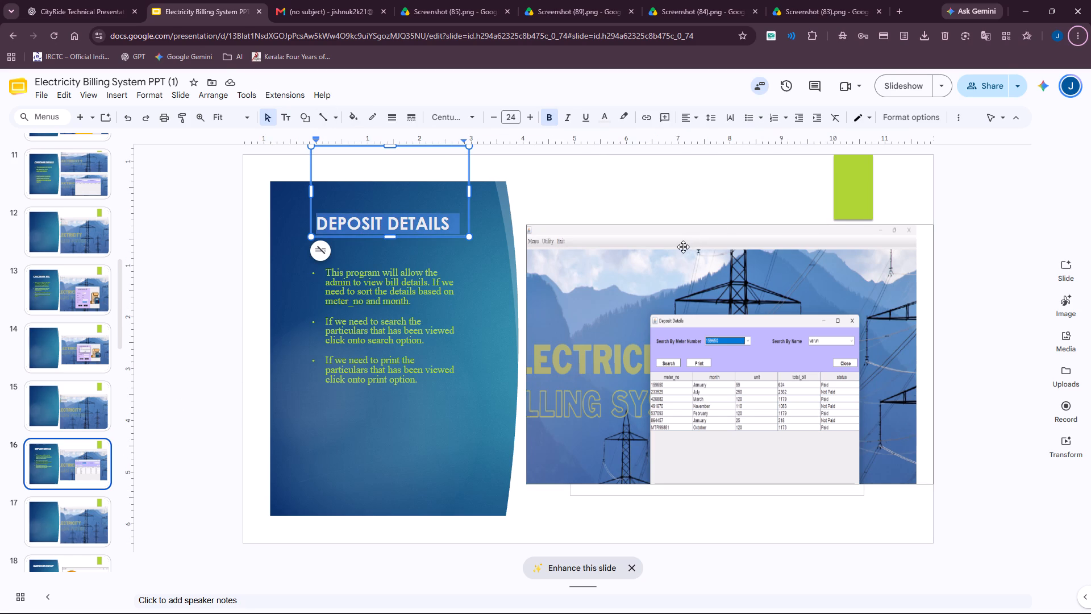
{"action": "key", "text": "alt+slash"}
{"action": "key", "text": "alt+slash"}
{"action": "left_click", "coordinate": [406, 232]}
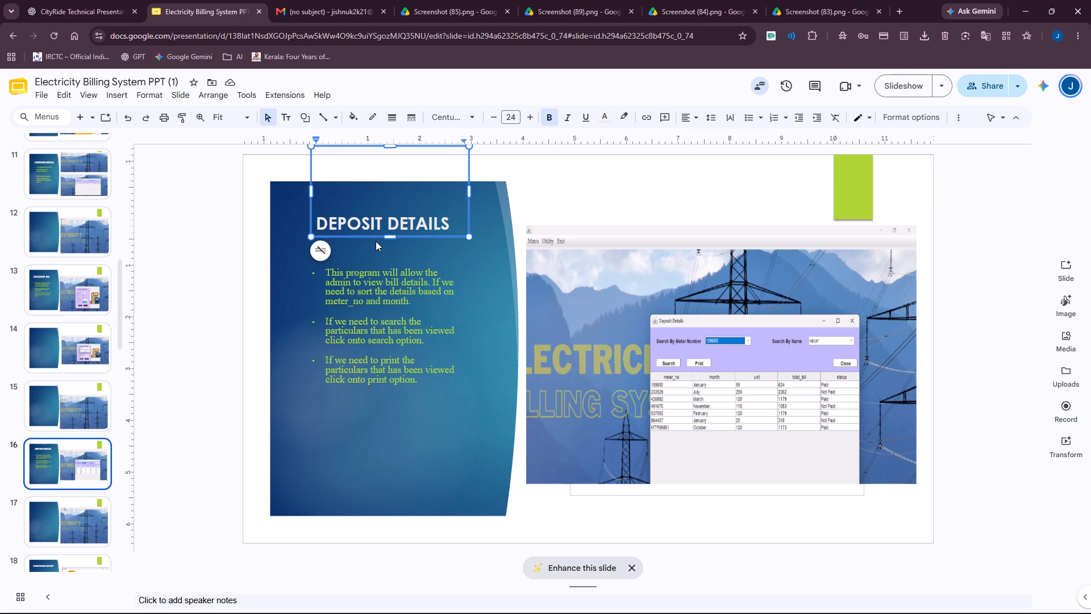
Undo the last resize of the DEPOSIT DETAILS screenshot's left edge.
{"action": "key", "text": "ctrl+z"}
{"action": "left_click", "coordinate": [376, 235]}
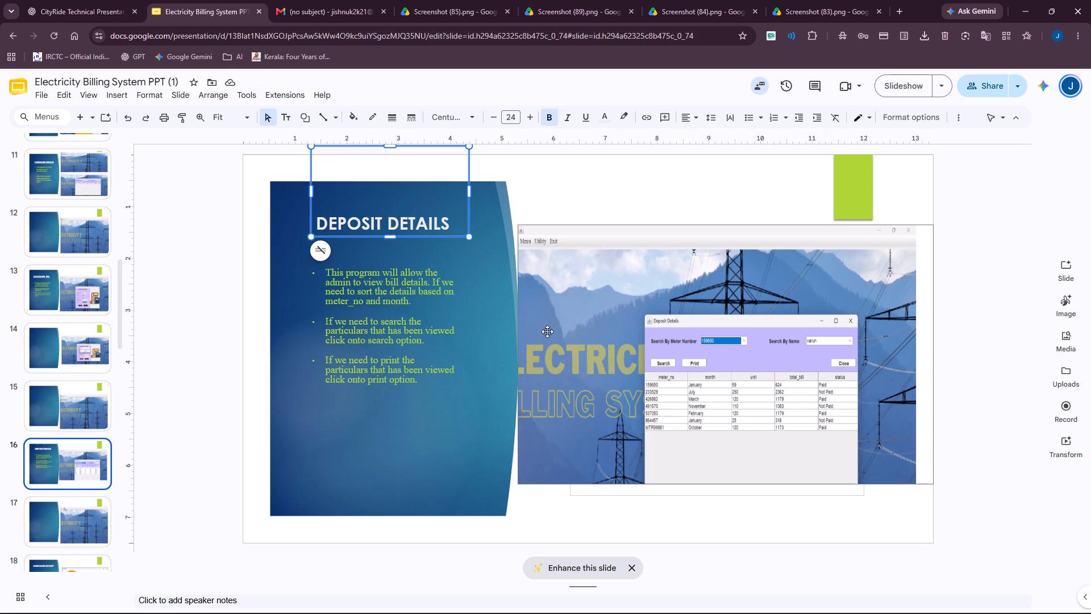
Move the left edge of the DEPOSIT DETAILS screenshot slightly inward, just clear of the blue panel's curved edge.
{"action": "left_click", "coordinate": [530, 342]}
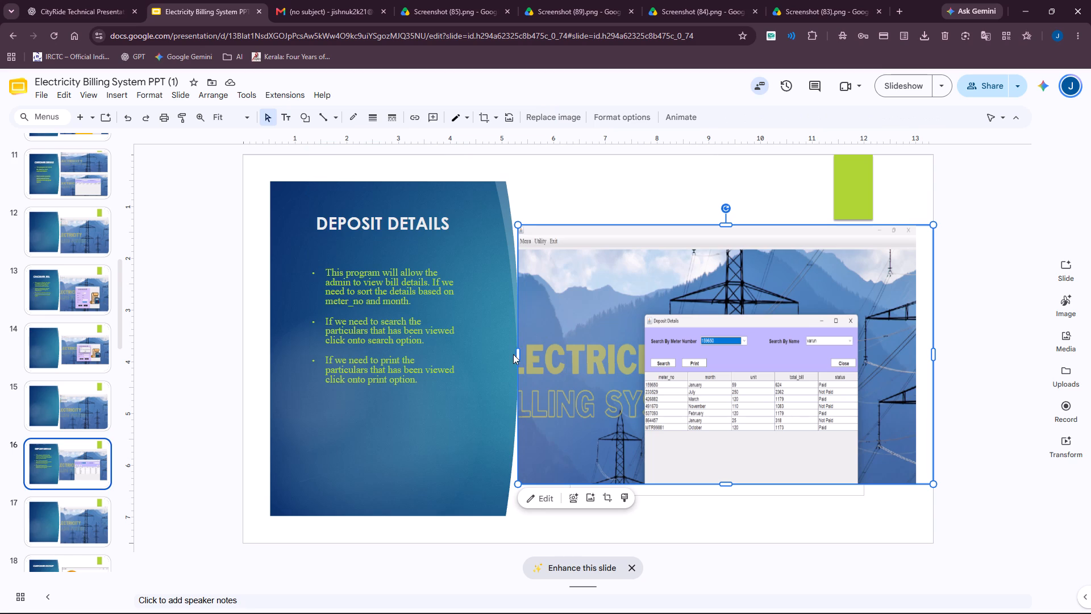
{"action": "left_click", "coordinate": [518, 354]}
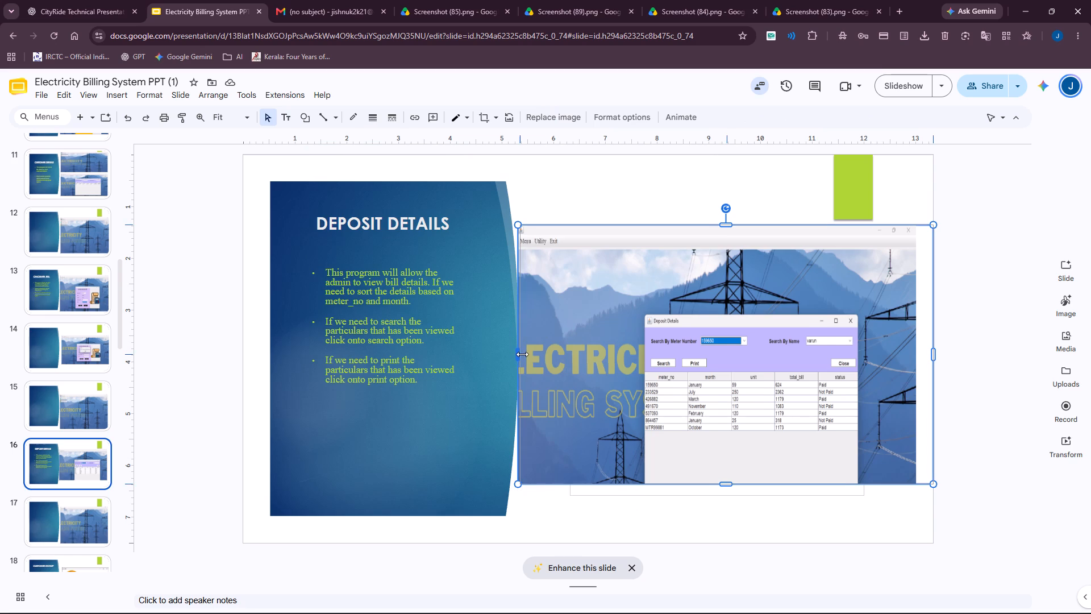
{"action": "left_click", "coordinate": [493, 285]}
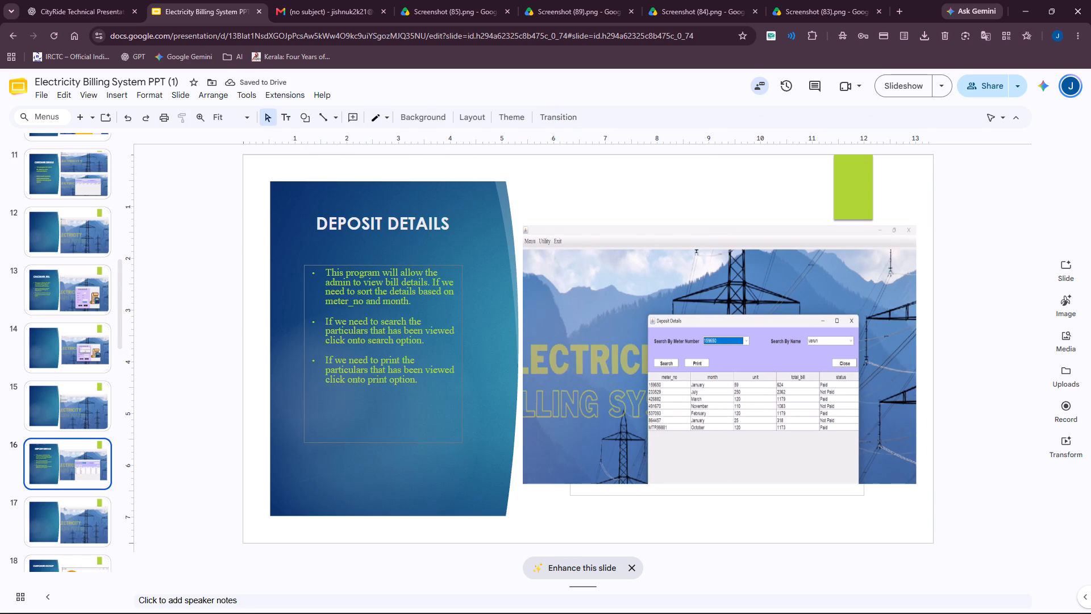
Underline the whole DEPOSIT DETAILS title on slide 16.
{"action": "key", "text": "ctrl+a"}
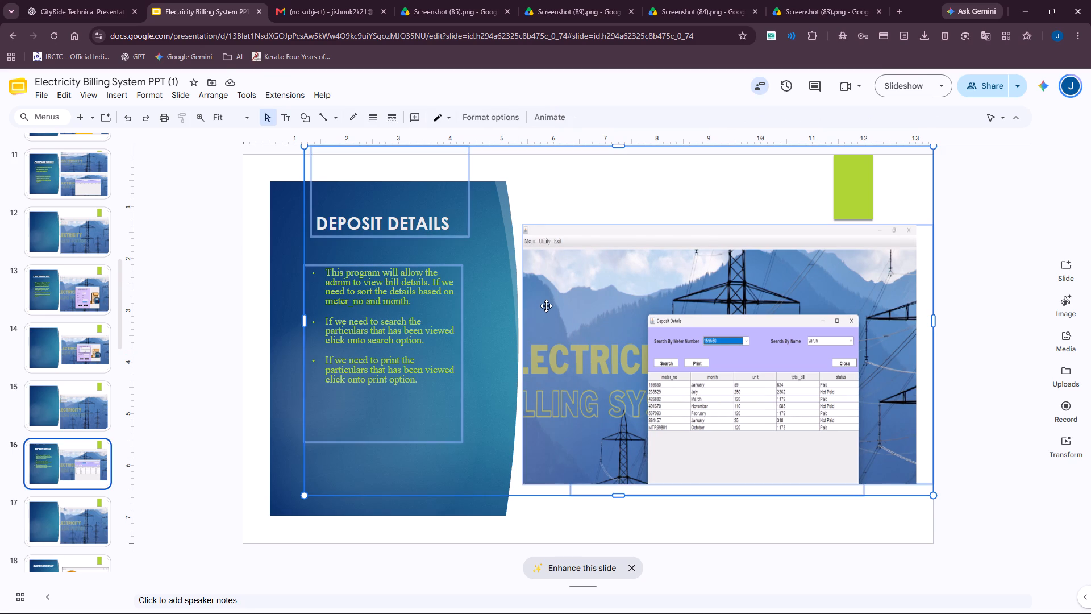
{"action": "left_click", "coordinate": [417, 210]}
{"action": "left_click", "coordinate": [520, 201]}
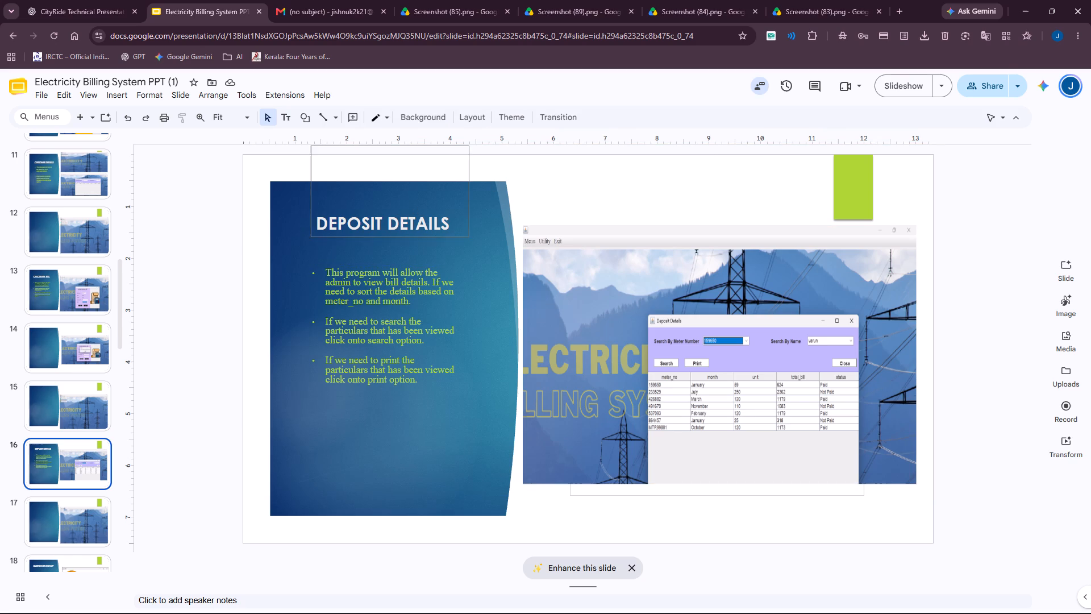
{"action": "left_click", "coordinate": [392, 215]}
{"action": "key", "text": "ctrl+a"}
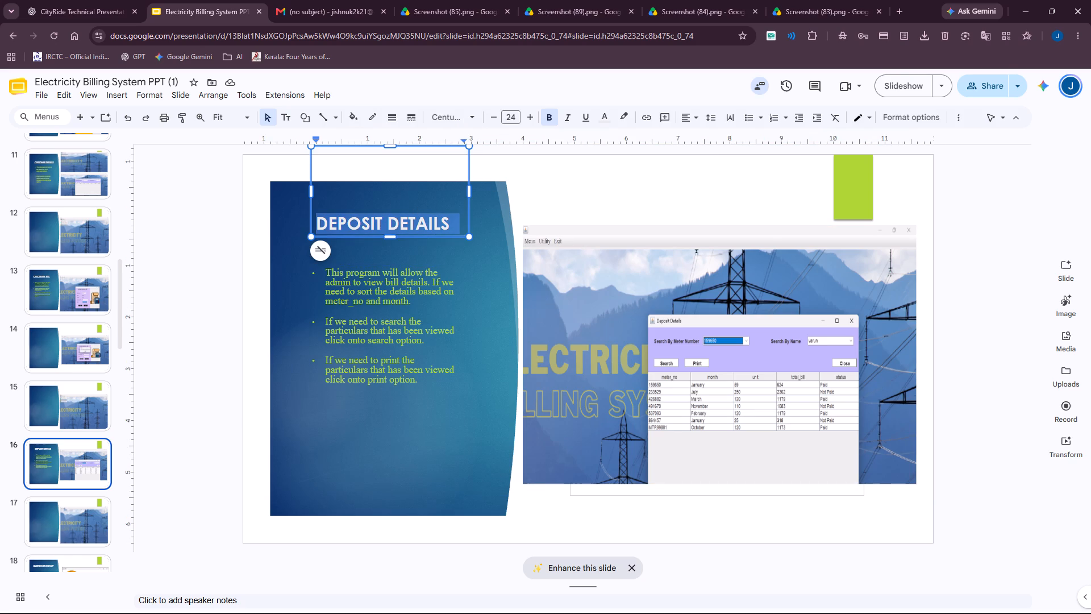
{"action": "key", "text": "alt+slash"}
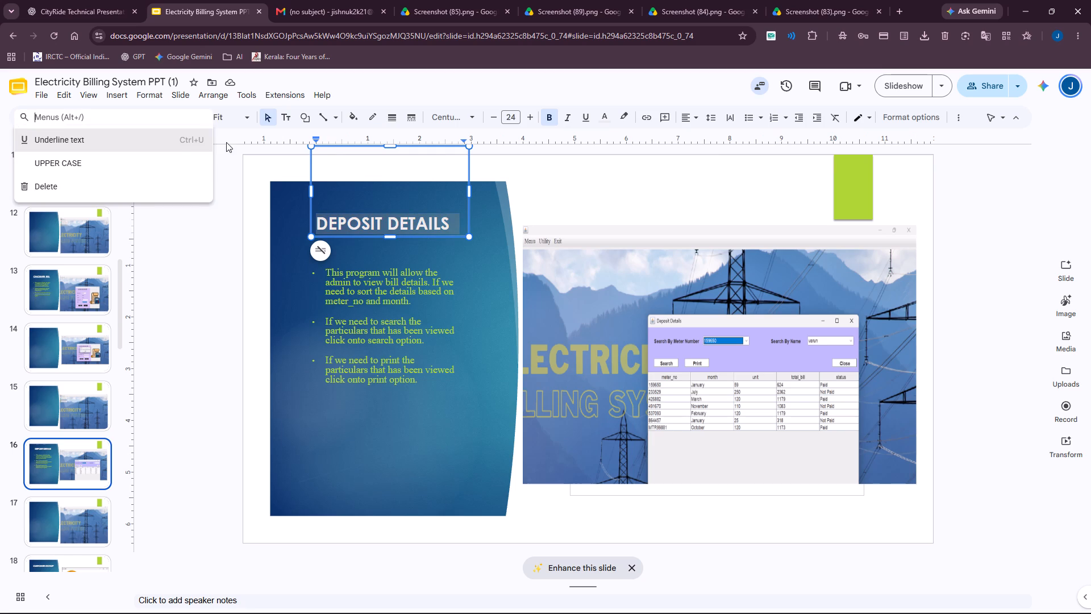
{"action": "left_click", "coordinate": [166, 141]}
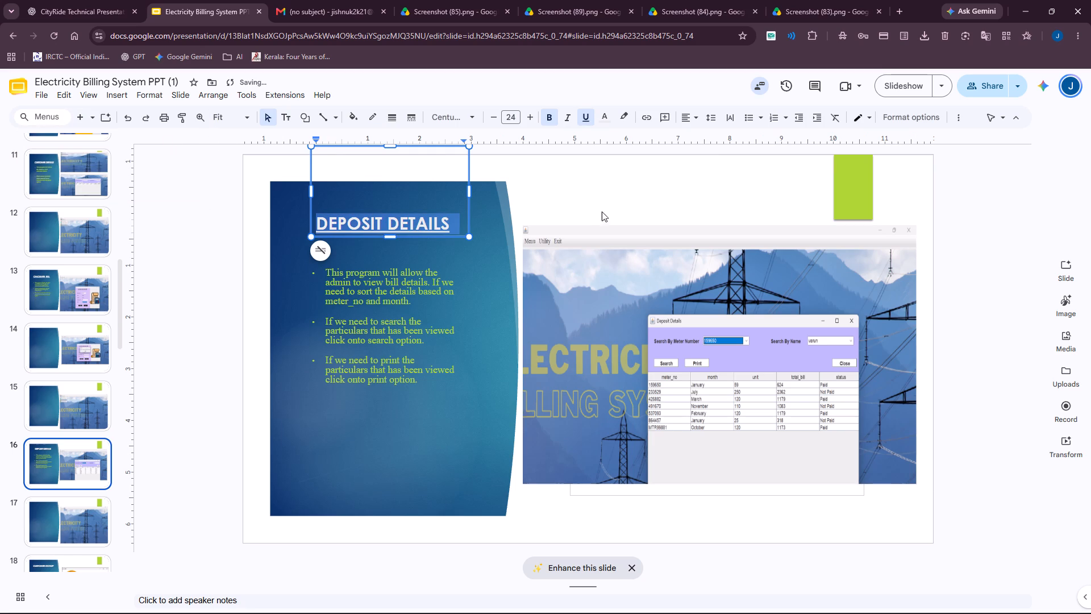
{"action": "left_click", "coordinate": [599, 189]}
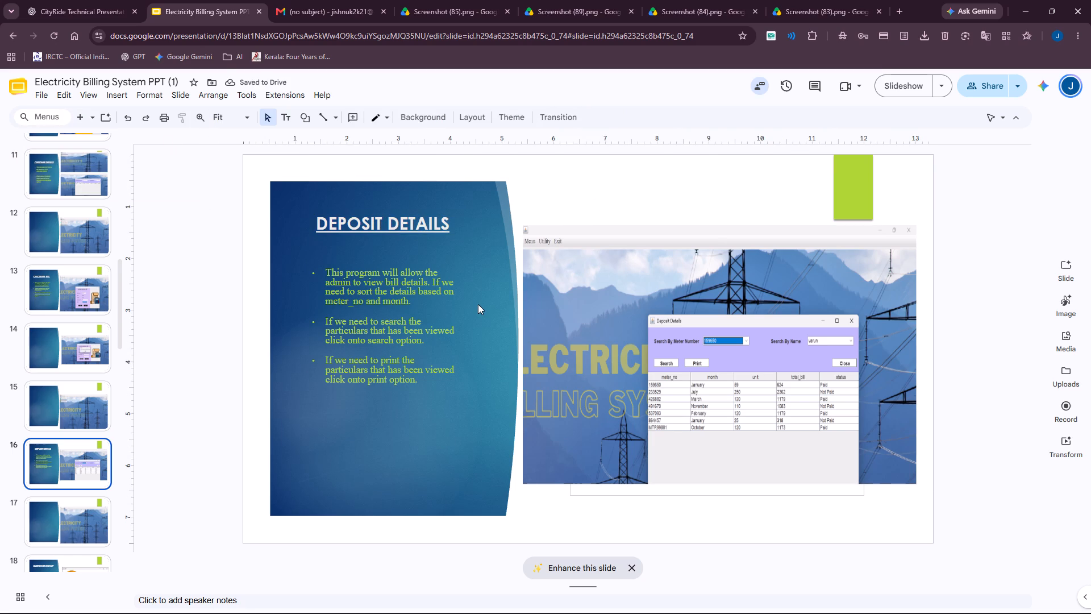
Enter the title EXIT in the empty title placeholder on slide 17.
{"action": "scroll", "coordinate": [478, 304], "scroll_direction": "down", "scroll_amount": 1}
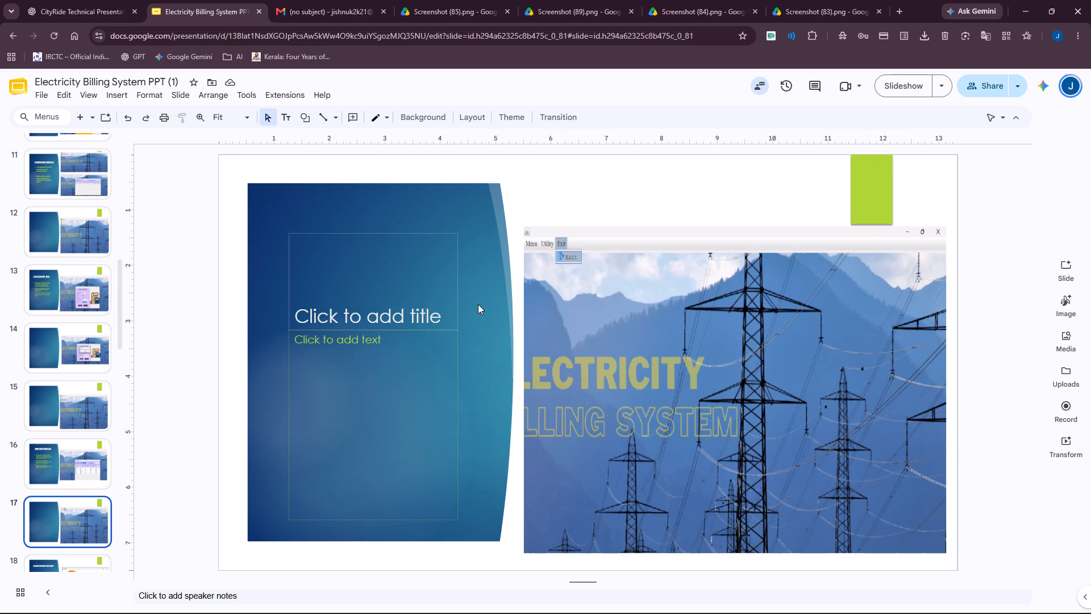
{"action": "left_click", "coordinate": [393, 279]}
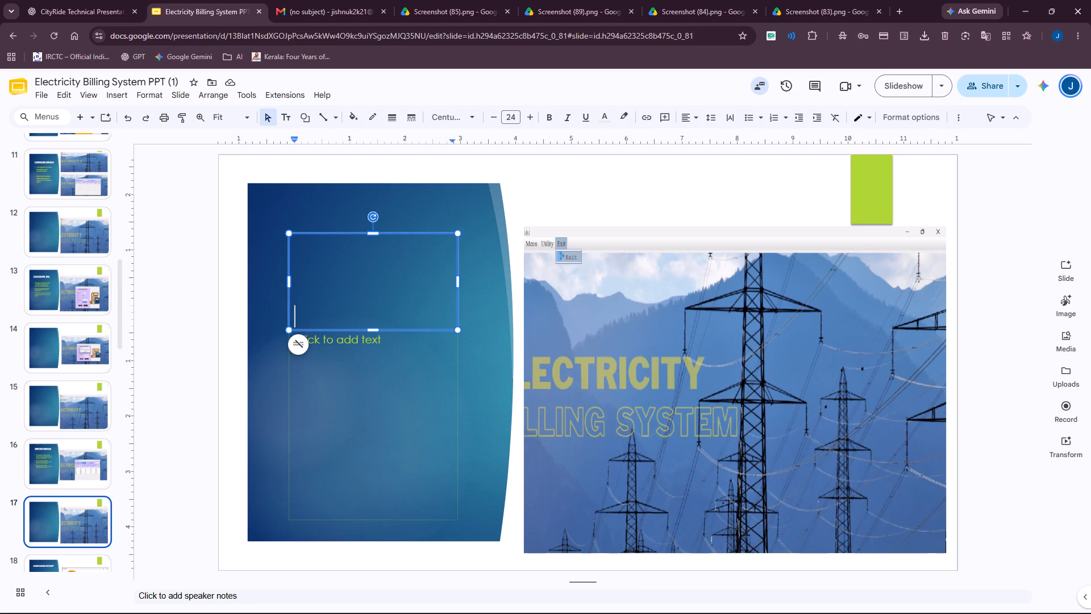
{"action": "type", "text": "EX"}
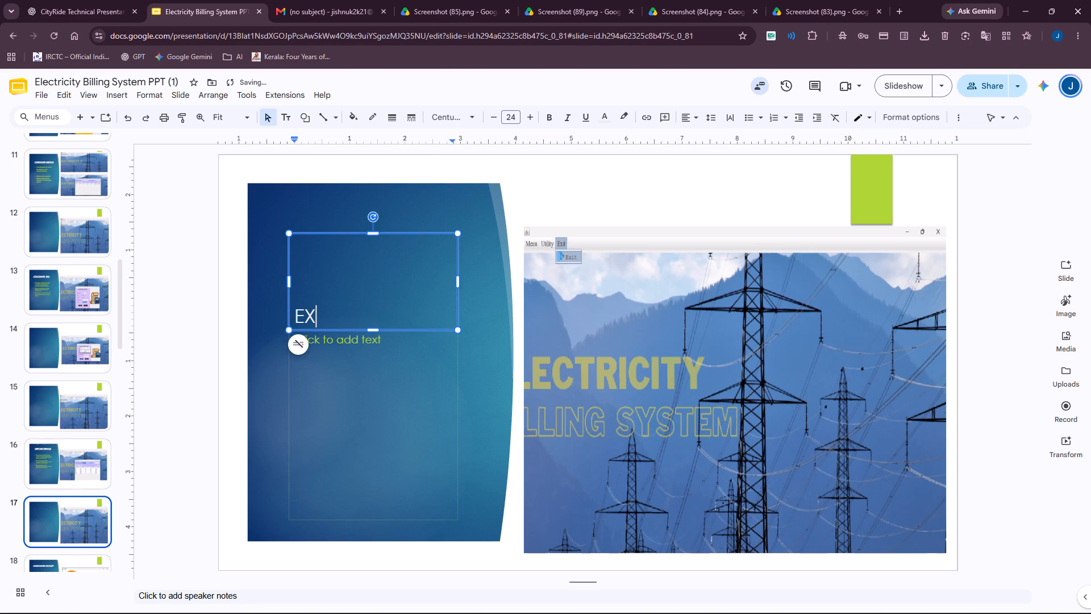
{"action": "type", "text": "IT"}
Compare the EXIT slide 17 with the neighbouring DEPOSIT DETAILS and CUSTOMER SIGNUP slides for title style and missing text.
{"action": "scroll", "coordinate": [112, 471], "scroll_direction": "down", "scroll_amount": 1}
{"action": "left_click", "coordinate": [80, 499]}
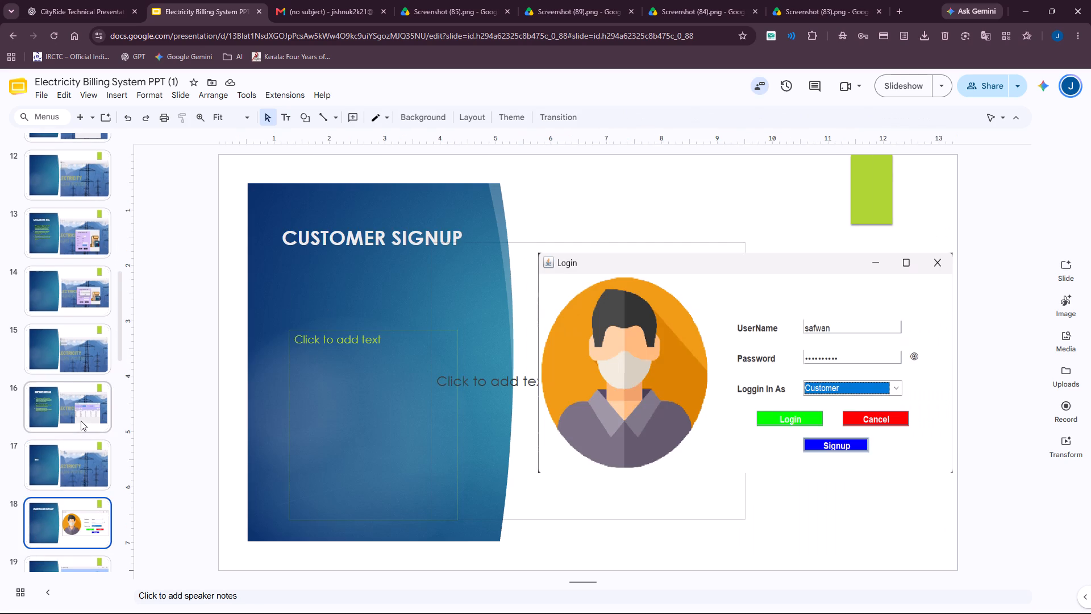
{"action": "left_click", "coordinate": [81, 421]}
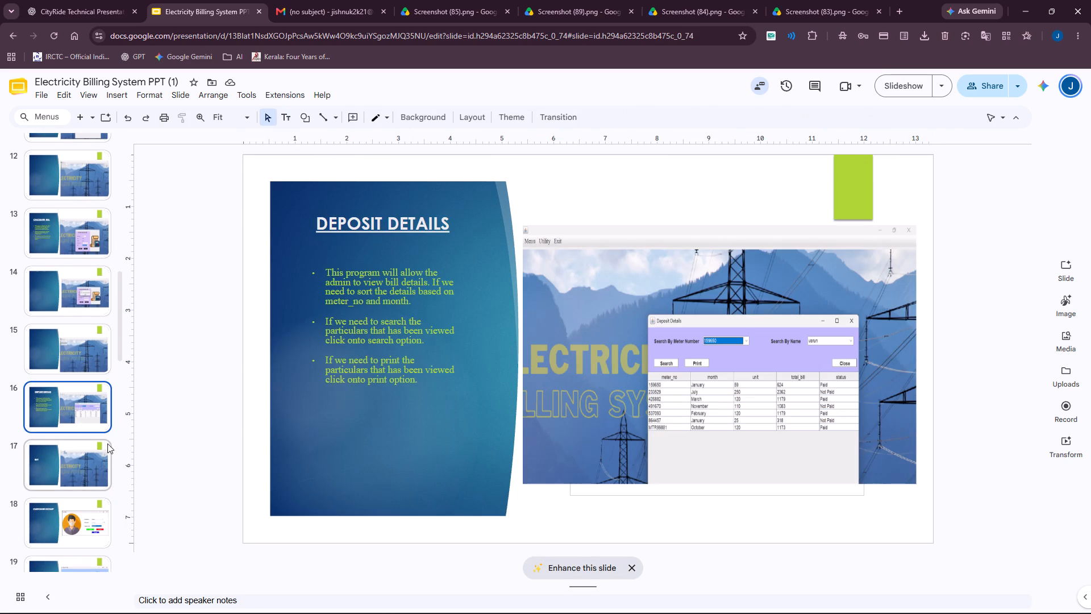
{"action": "left_click", "coordinate": [105, 462]}
{"action": "left_click", "coordinate": [74, 398]}
{"action": "left_click", "coordinate": [55, 477]}
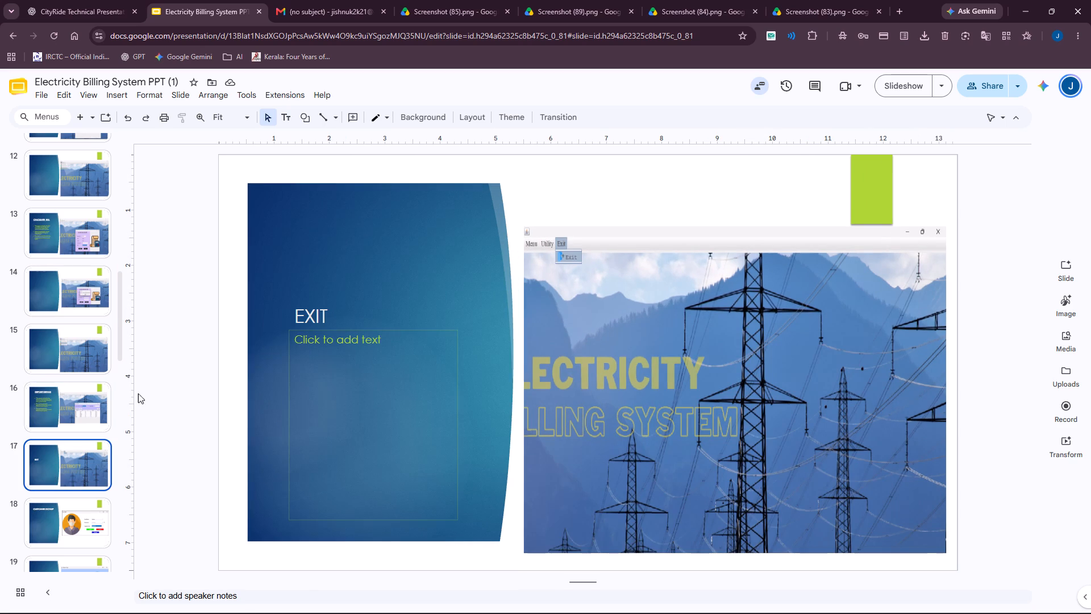
Make the whole EXIT title on slide 17 bold.
{"action": "left_click", "coordinate": [317, 318]}
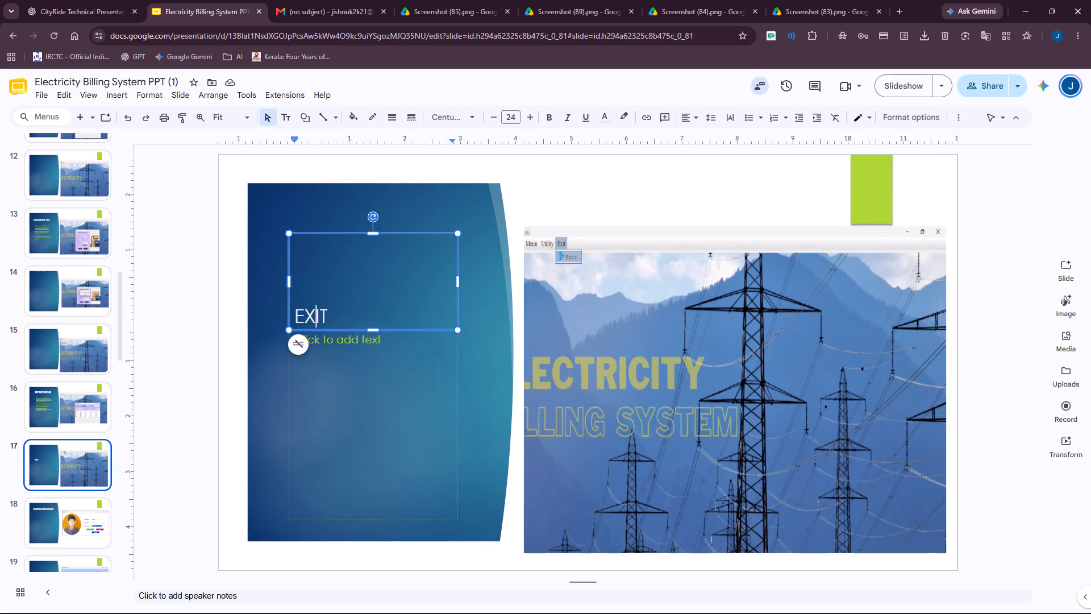
{"action": "left_click", "coordinate": [325, 317]}
{"action": "left_click_drag", "start_coordinate": [325, 317], "coordinate": [317, 318]}
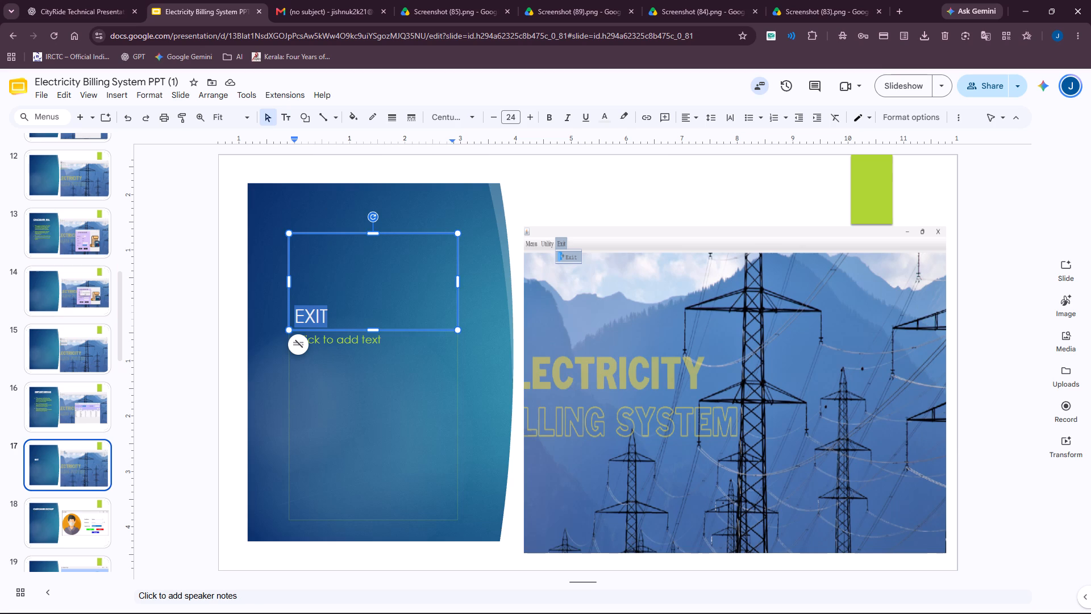
{"action": "key", "text": "alt+slash"}
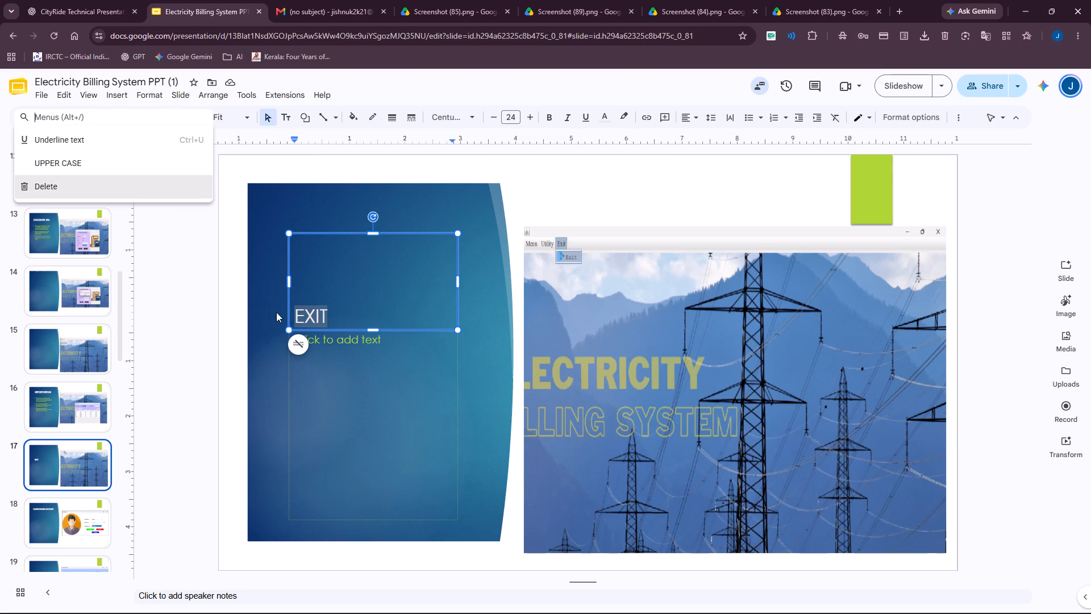
{"action": "left_click", "coordinate": [296, 314]}
{"action": "left_click", "coordinate": [301, 314]}
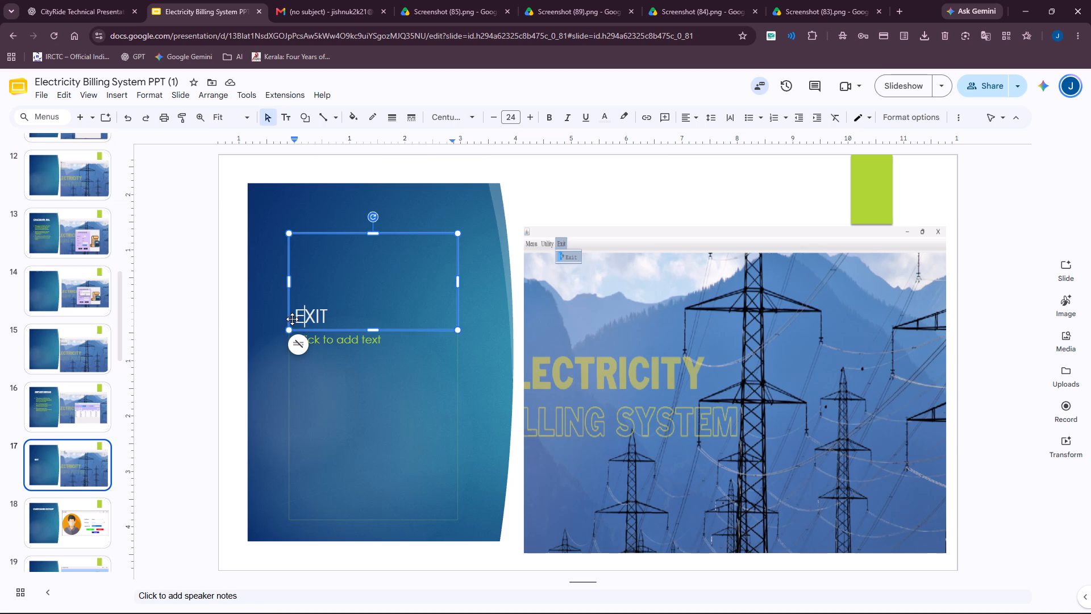
{"action": "key", "text": "ctrl+a"}
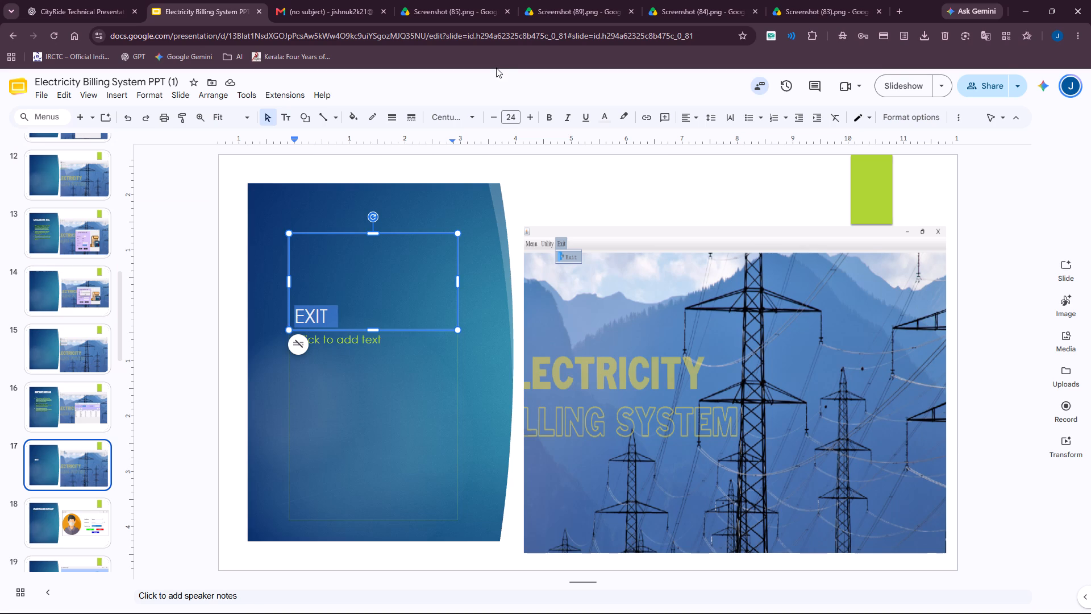
{"action": "left_click", "coordinate": [549, 118]}
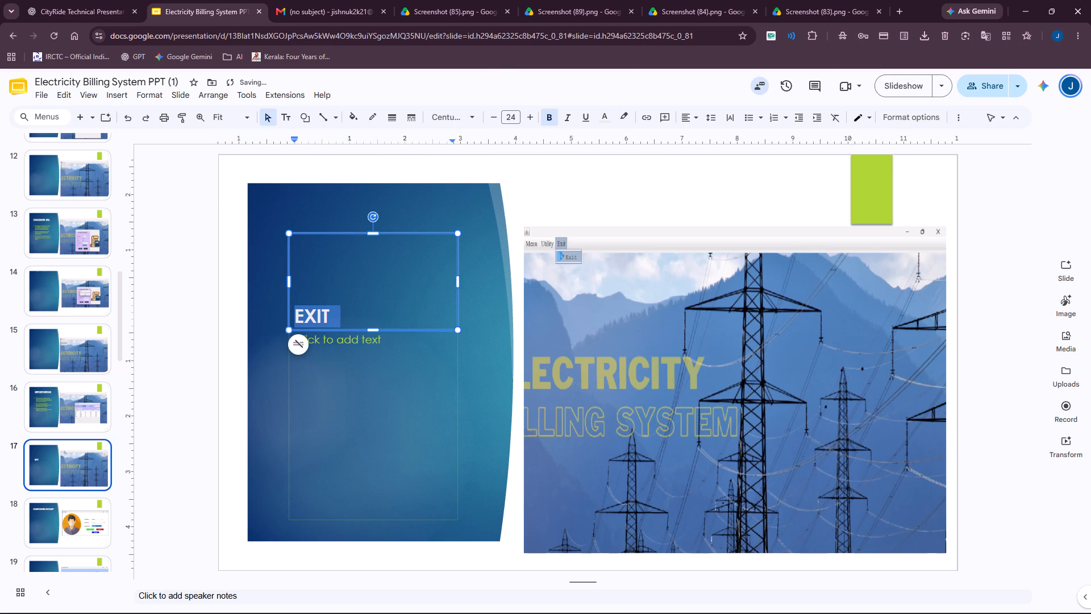
{"action": "left_click", "coordinate": [269, 284]}
Move the EXIT title box up so the title sits near the top of the blue panel on slide 17.
{"action": "left_click", "coordinate": [289, 284]}
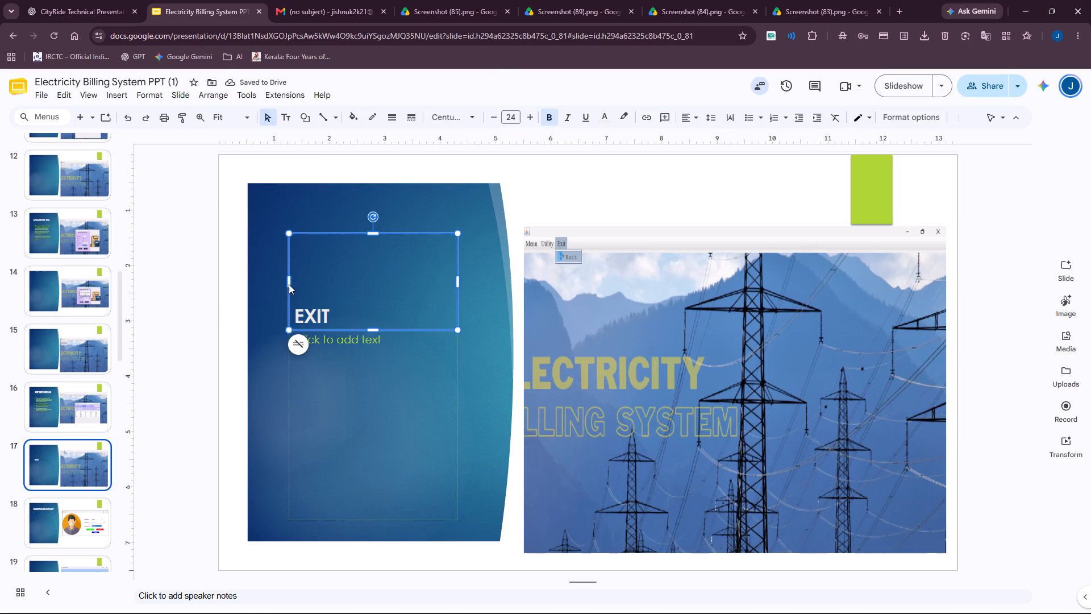
{"action": "left_click", "coordinate": [277, 283]}
{"action": "left_click_drag", "start_coordinate": [290, 276], "coordinate": [299, 246]}
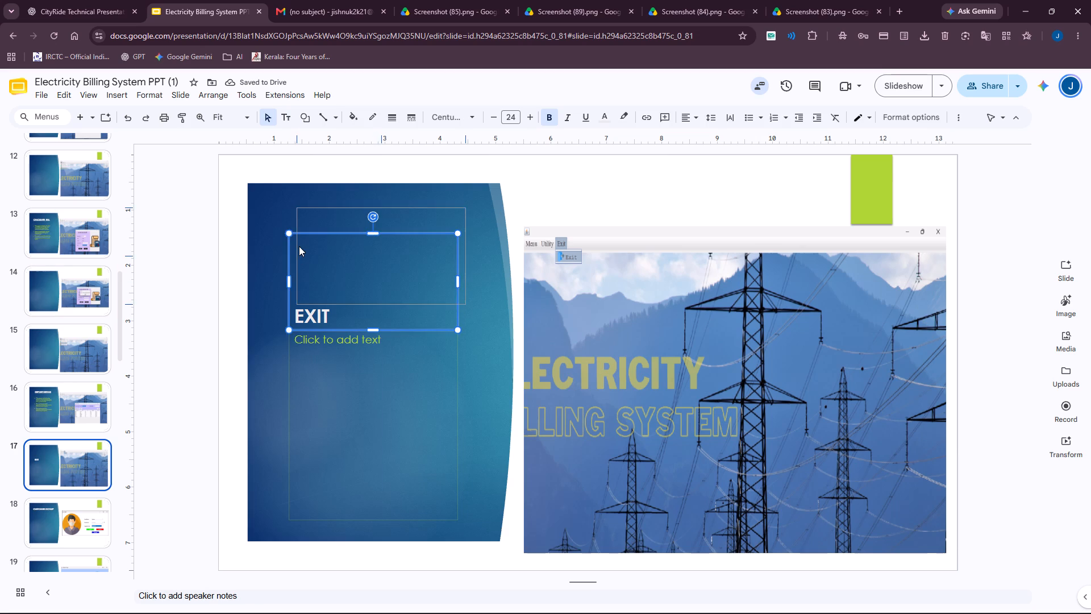
{"action": "left_click_drag", "start_coordinate": [299, 246], "coordinate": [294, 195]}
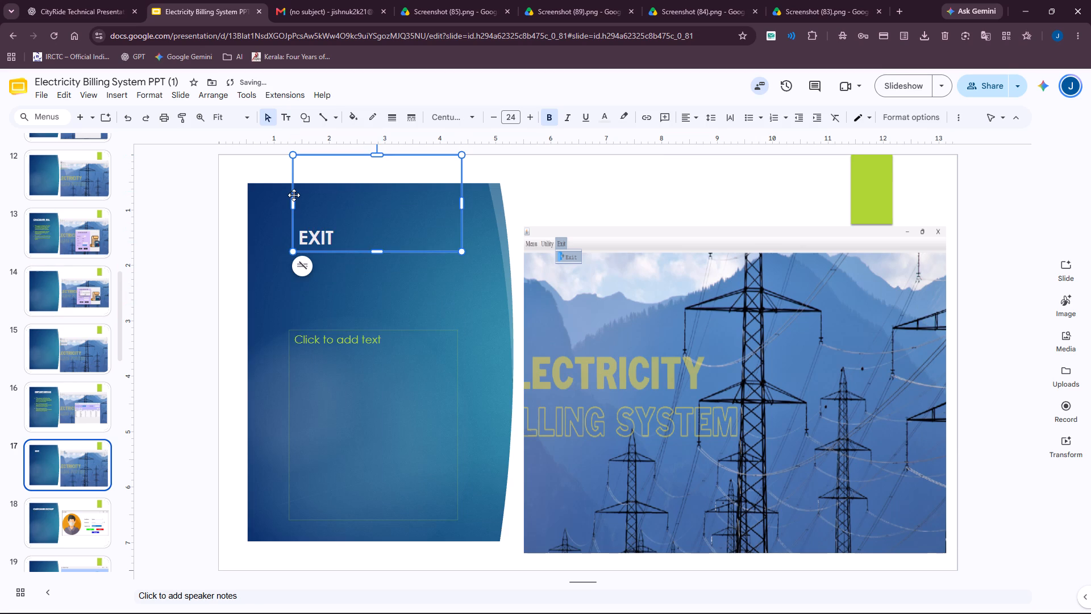
{"action": "left_click_drag", "start_coordinate": [311, 198], "coordinate": [311, 189]}
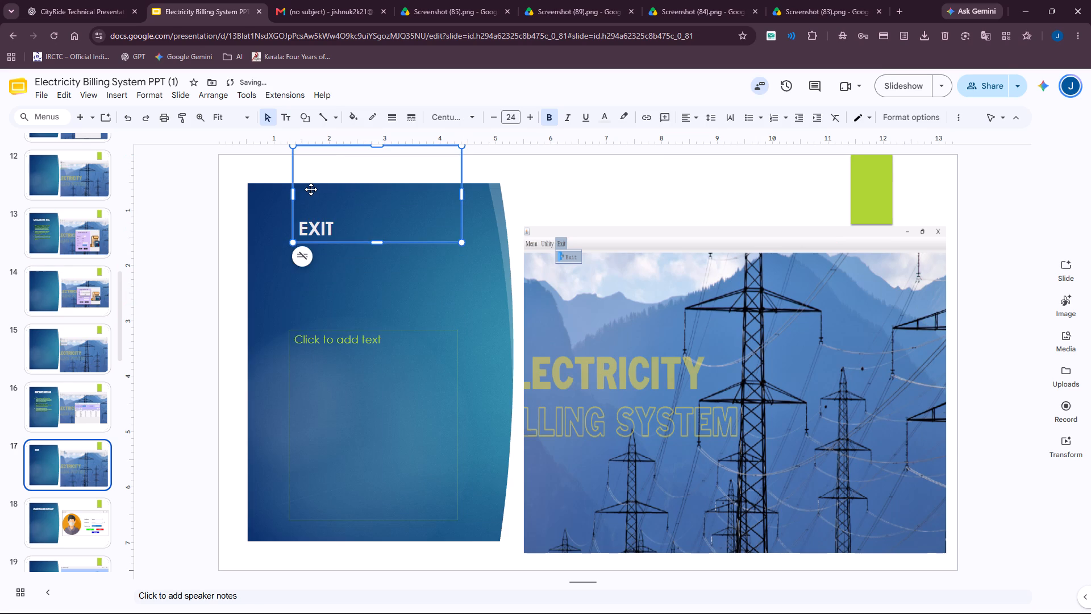
{"action": "left_click", "coordinate": [259, 232]}
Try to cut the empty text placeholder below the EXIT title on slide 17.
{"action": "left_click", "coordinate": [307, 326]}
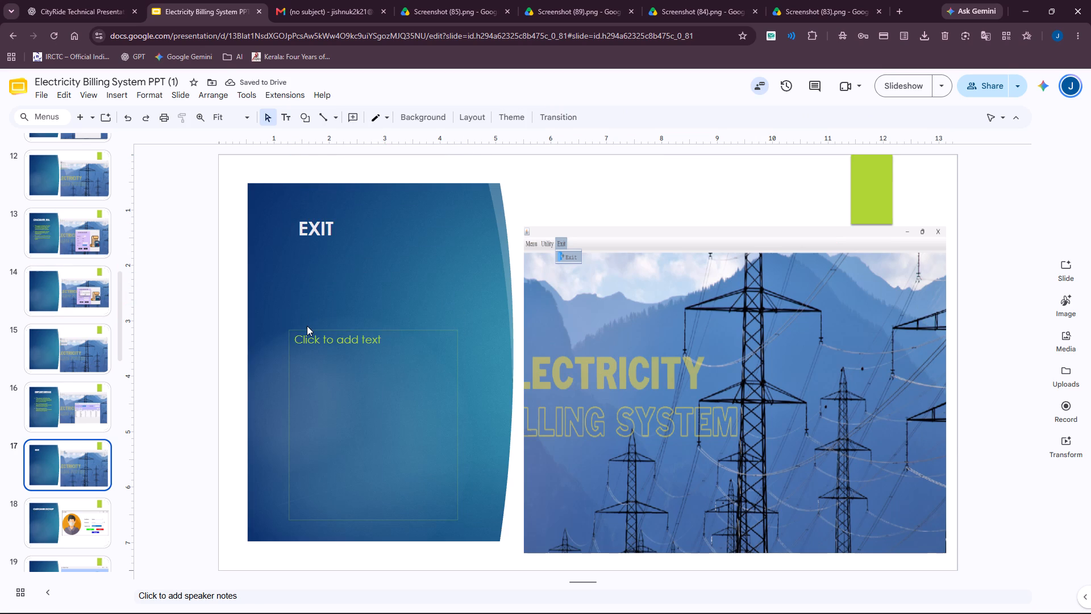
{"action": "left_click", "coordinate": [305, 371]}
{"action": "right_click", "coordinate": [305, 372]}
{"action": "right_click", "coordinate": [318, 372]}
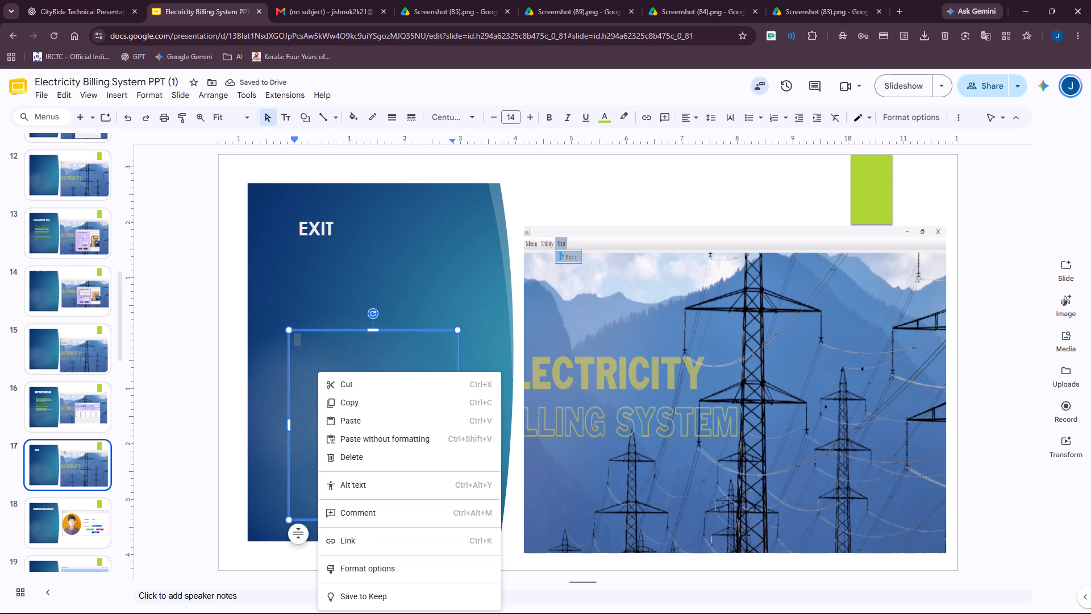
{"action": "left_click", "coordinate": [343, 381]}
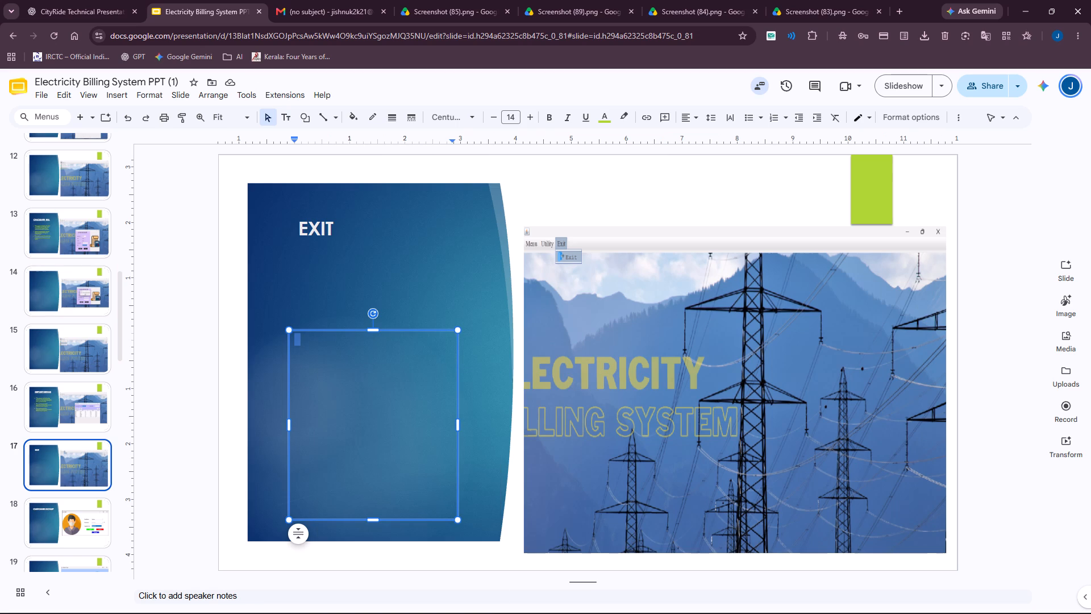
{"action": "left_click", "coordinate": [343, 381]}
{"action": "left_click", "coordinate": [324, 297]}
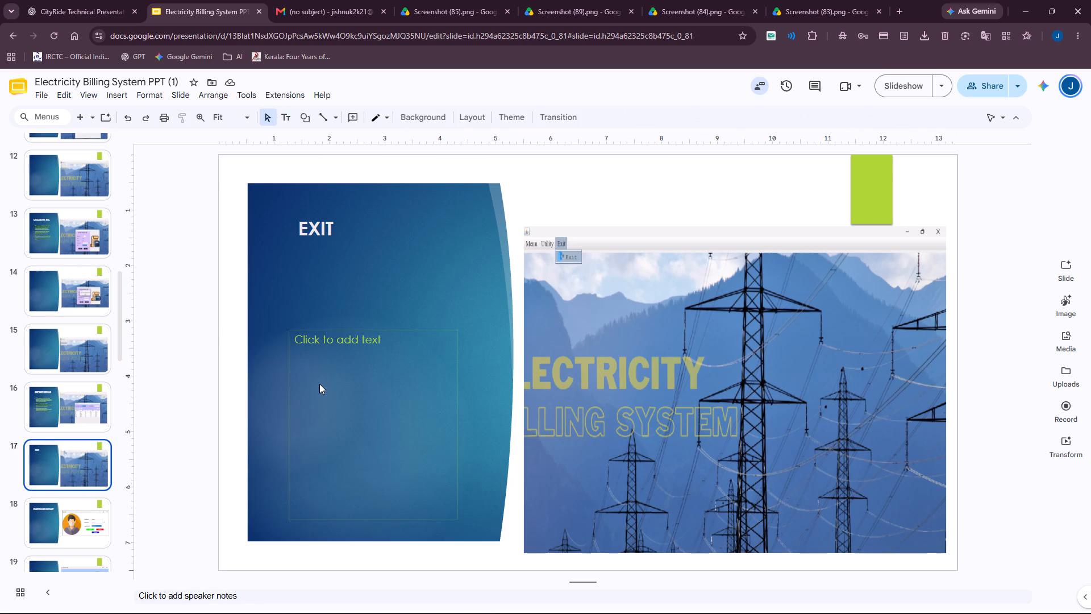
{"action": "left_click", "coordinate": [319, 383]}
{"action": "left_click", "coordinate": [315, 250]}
Review slides 17 to 26 for title formatting, missing titles or text, and screenshot placement.
{"action": "scroll", "coordinate": [334, 375], "scroll_direction": "down", "scroll_amount": 1}
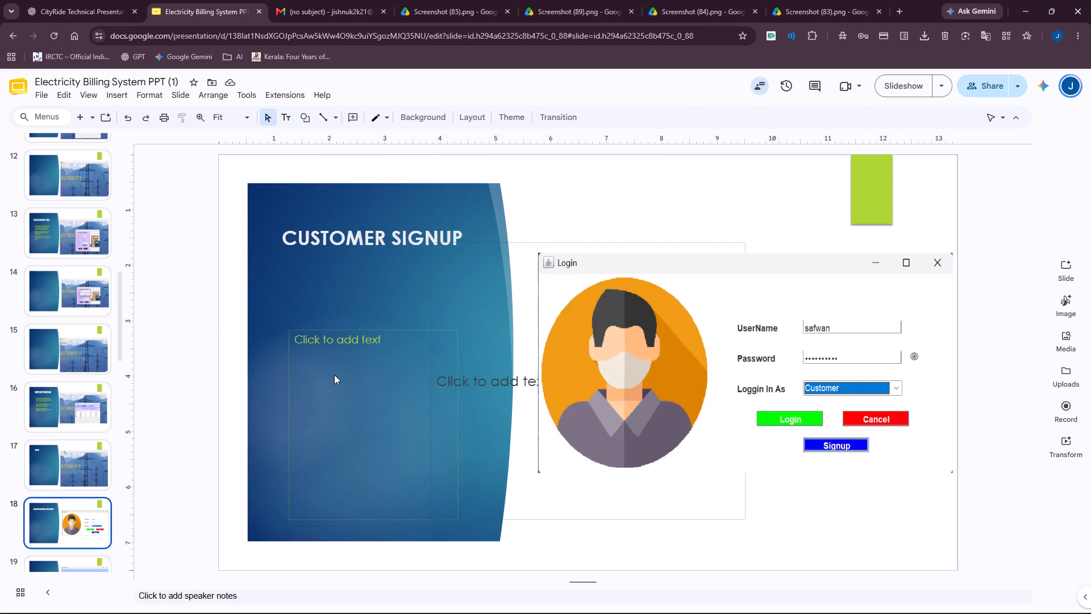
{"action": "scroll", "coordinate": [334, 375], "scroll_direction": "up", "scroll_amount": 1}
{"action": "left_click", "coordinate": [314, 249]}
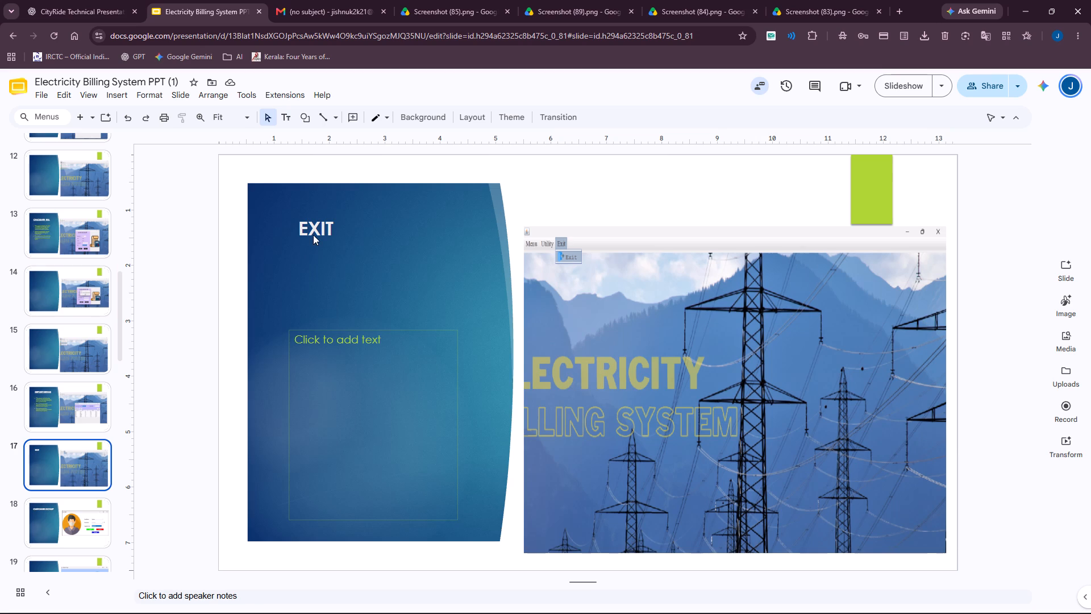
{"action": "left_click", "coordinate": [355, 305]}
{"action": "scroll", "coordinate": [355, 341], "scroll_direction": "down", "scroll_amount": 1}
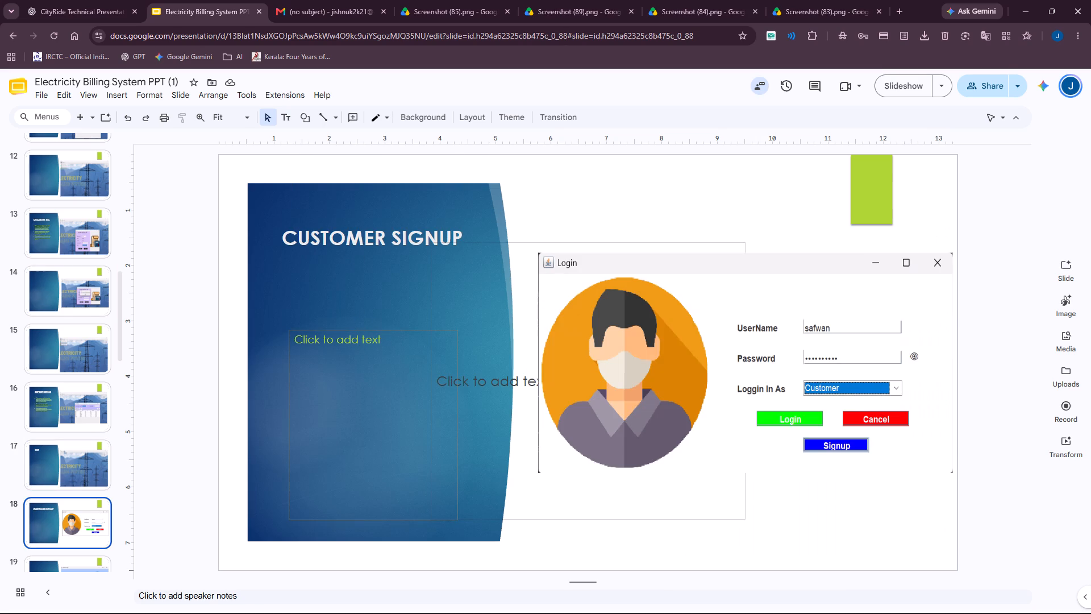
{"action": "scroll", "coordinate": [375, 342], "scroll_direction": "down", "scroll_amount": 1}
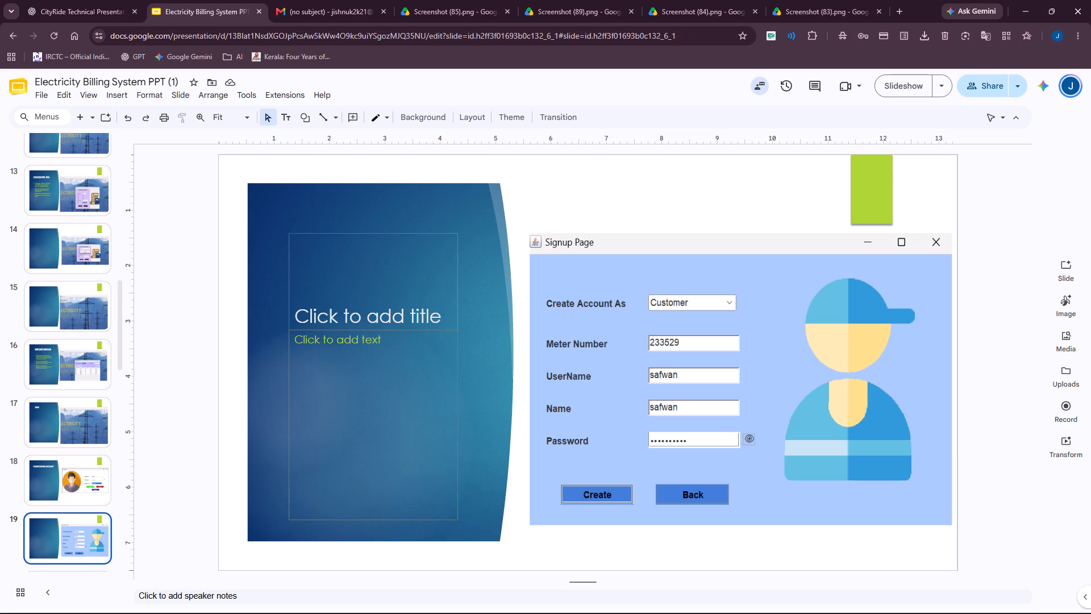
{"action": "scroll", "coordinate": [372, 343], "scroll_direction": "down", "scroll_amount": 1}
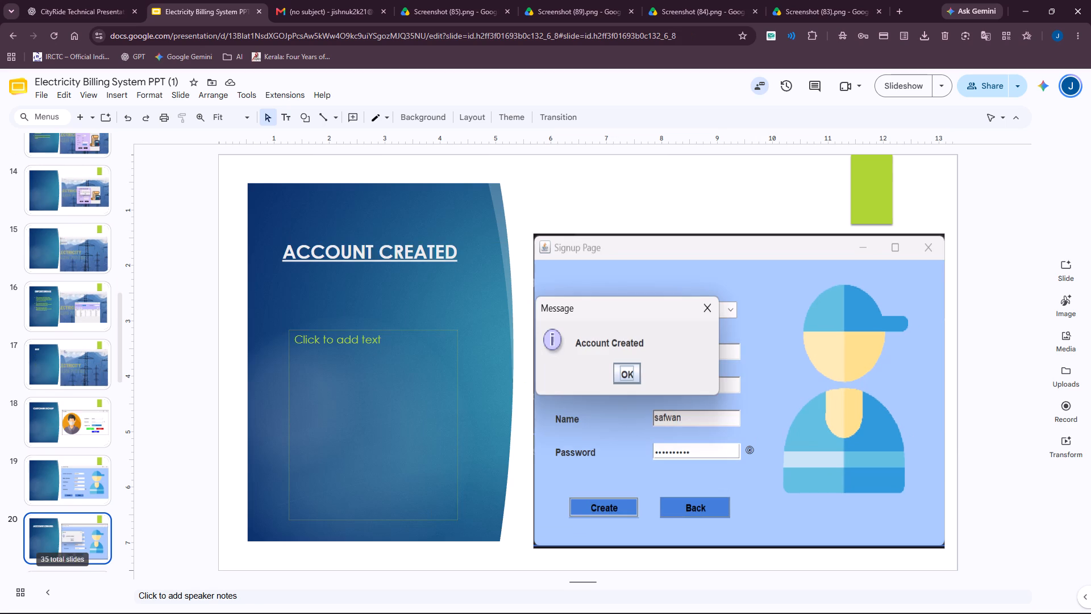
{"action": "scroll", "coordinate": [372, 343], "scroll_direction": "down", "scroll_amount": 1}
{"action": "scroll", "coordinate": [372, 343], "scroll_direction": "up", "scroll_amount": 1}
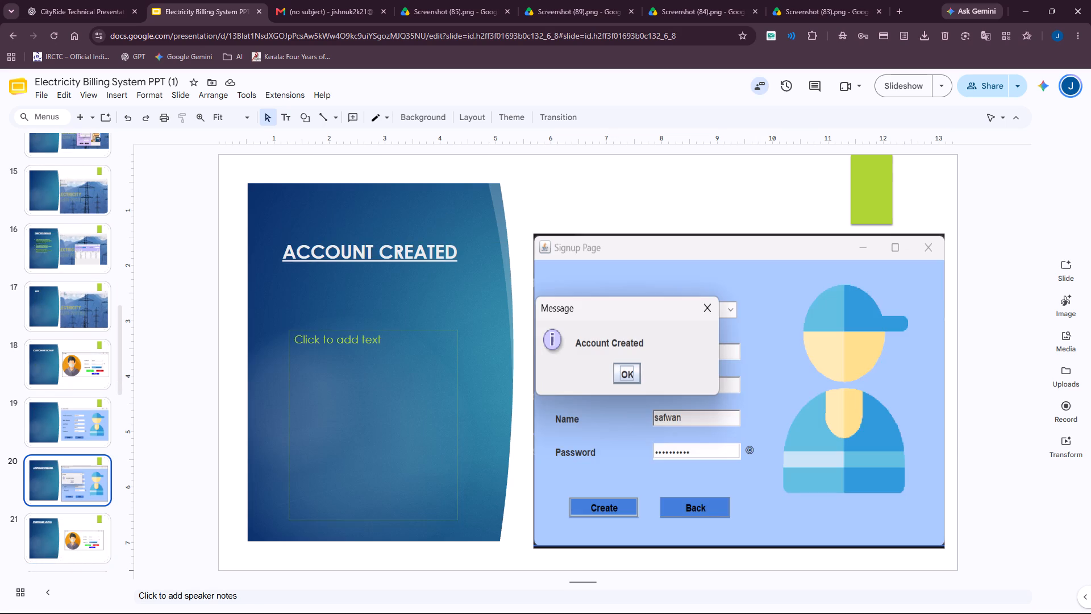
{"action": "scroll", "coordinate": [371, 343], "scroll_direction": "down", "scroll_amount": 1}
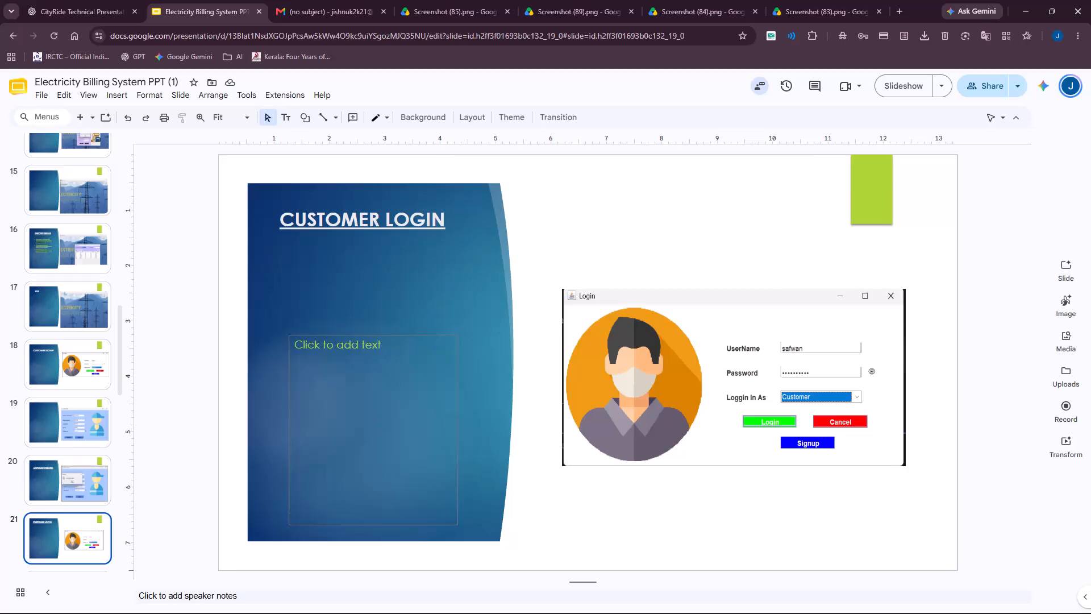
{"action": "scroll", "coordinate": [367, 345], "scroll_direction": "down", "scroll_amount": 2}
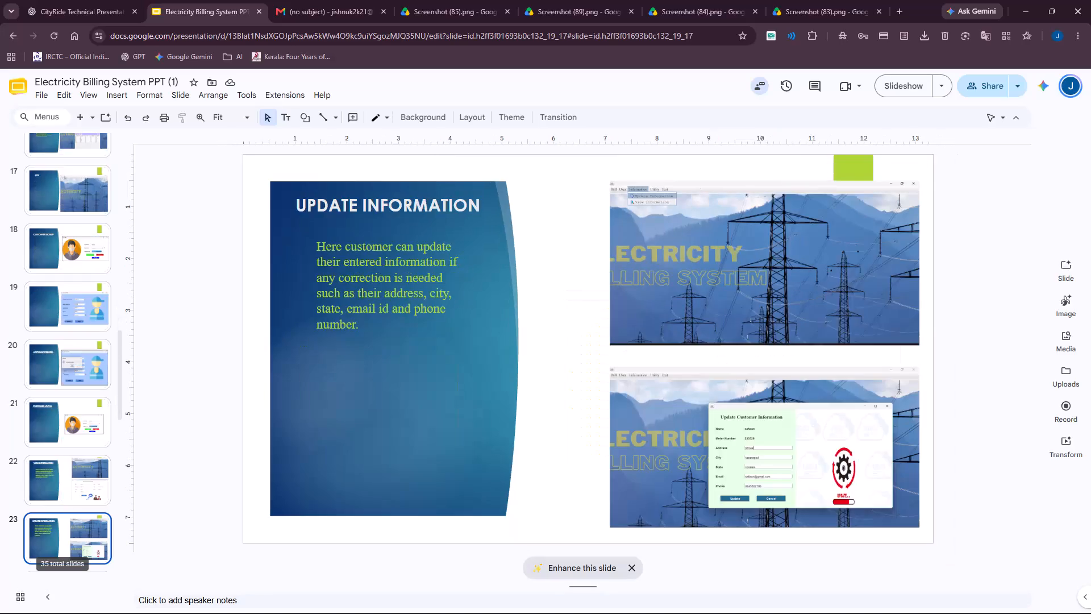
{"action": "scroll", "coordinate": [367, 345], "scroll_direction": "down", "scroll_amount": 3}
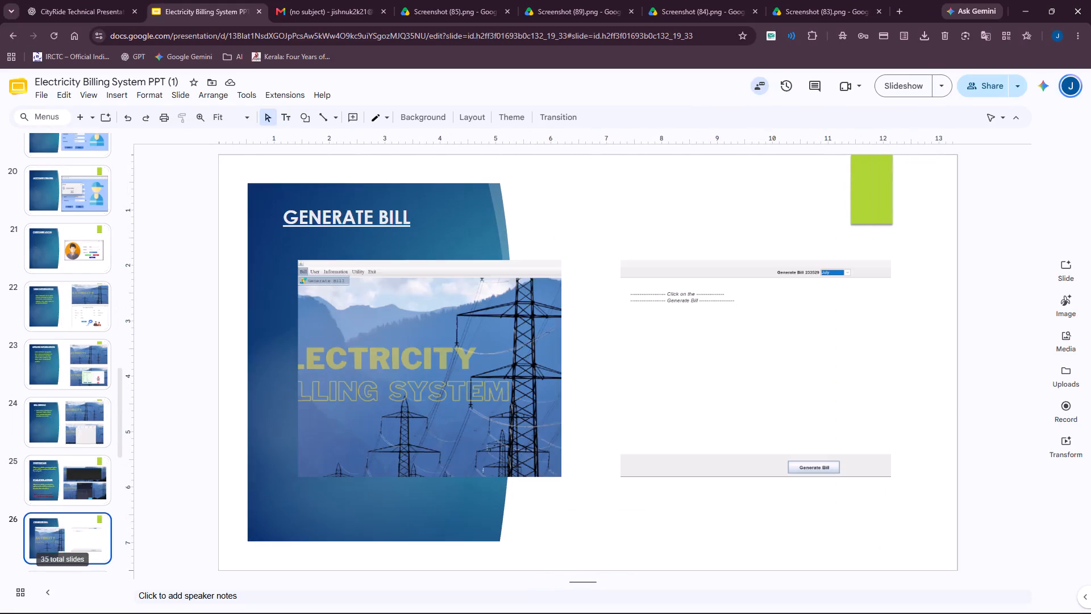
{"action": "scroll", "coordinate": [365, 345], "scroll_direction": "up", "scroll_amount": 2}
{"action": "scroll", "coordinate": [365, 345], "scroll_direction": "down", "scroll_amount": 1}
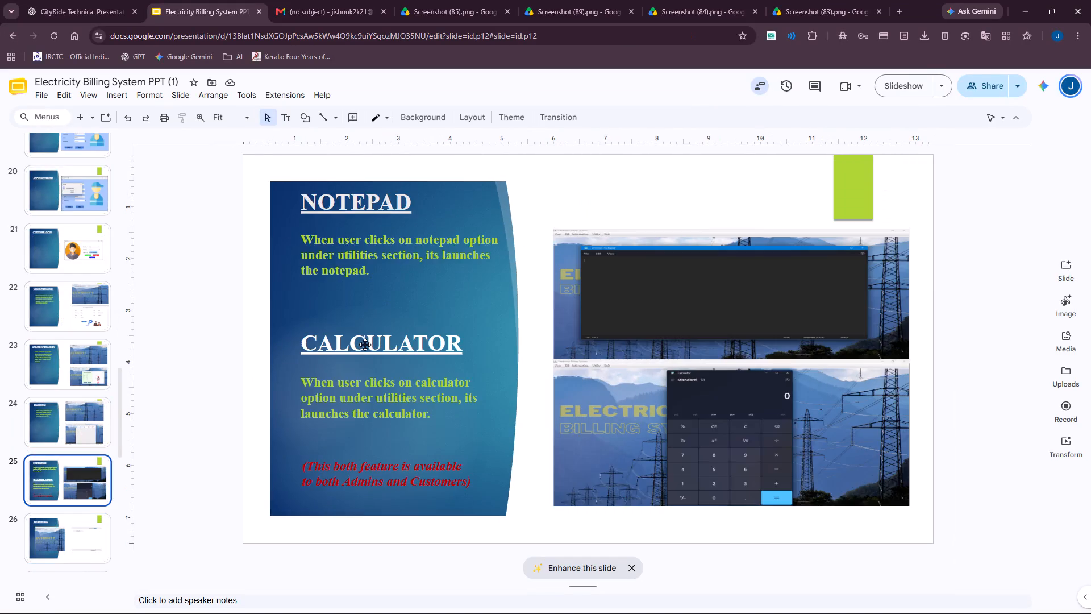
{"action": "scroll", "coordinate": [365, 345], "scroll_direction": "up", "scroll_amount": 1}
{"action": "scroll", "coordinate": [351, 194], "scroll_direction": "down", "scroll_amount": 1}
{"action": "left_click", "coordinate": [350, 194]}
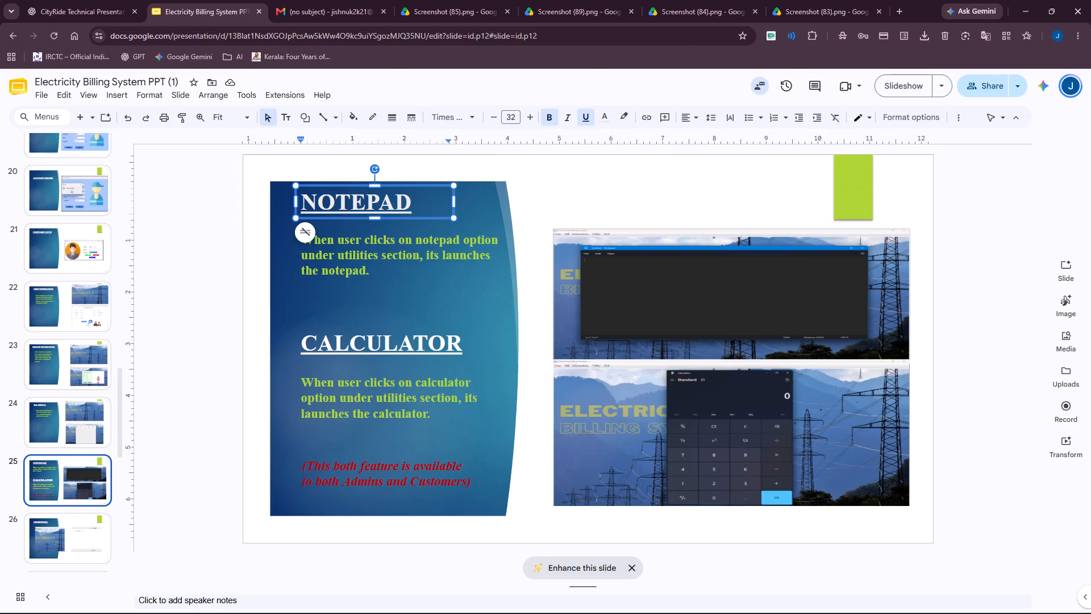
{"action": "left_click", "coordinate": [247, 288]}
{"action": "scroll", "coordinate": [279, 277], "scroll_direction": "up", "scroll_amount": 1}
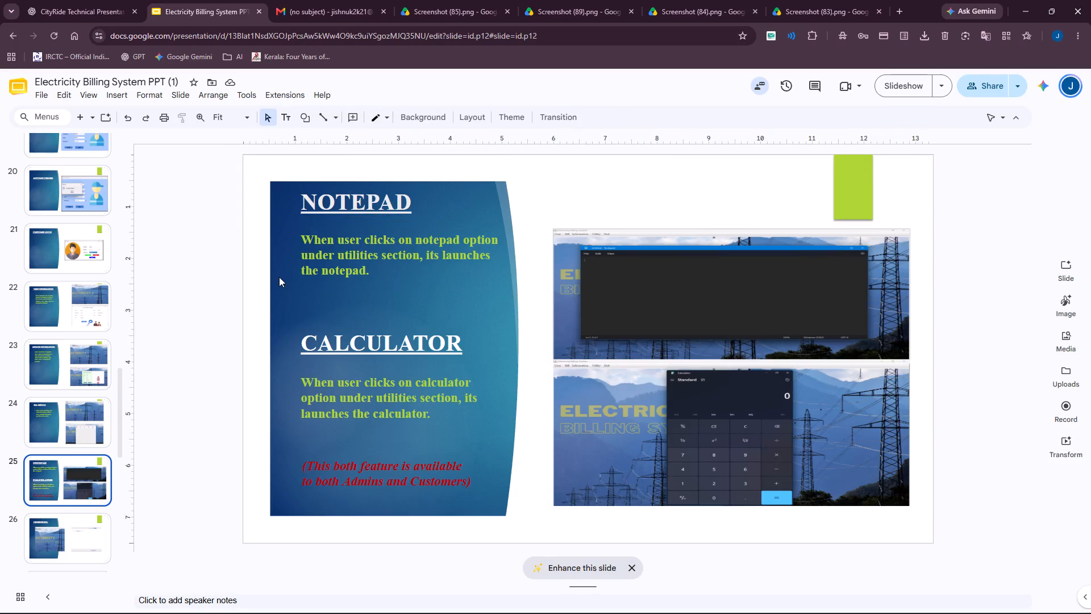
{"action": "scroll", "coordinate": [291, 282], "scroll_direction": "down", "scroll_amount": 1}
{"action": "scroll", "coordinate": [319, 284], "scroll_direction": "up", "scroll_amount": 1}
{"action": "scroll", "coordinate": [319, 284], "scroll_direction": "down", "scroll_amount": 2}
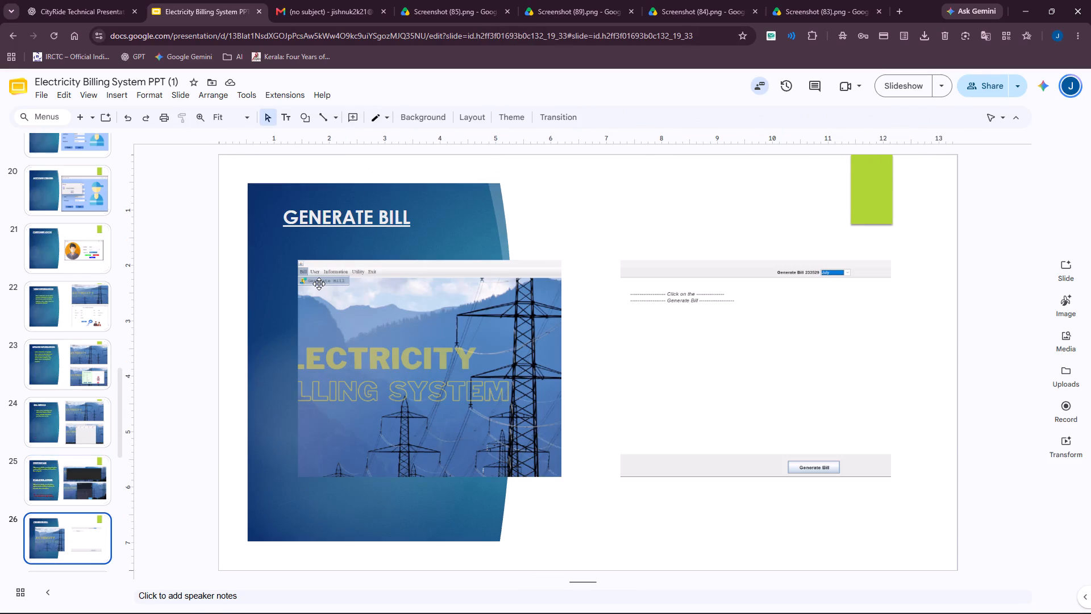
{"action": "scroll", "coordinate": [319, 284], "scroll_direction": "up", "scroll_amount": 3}
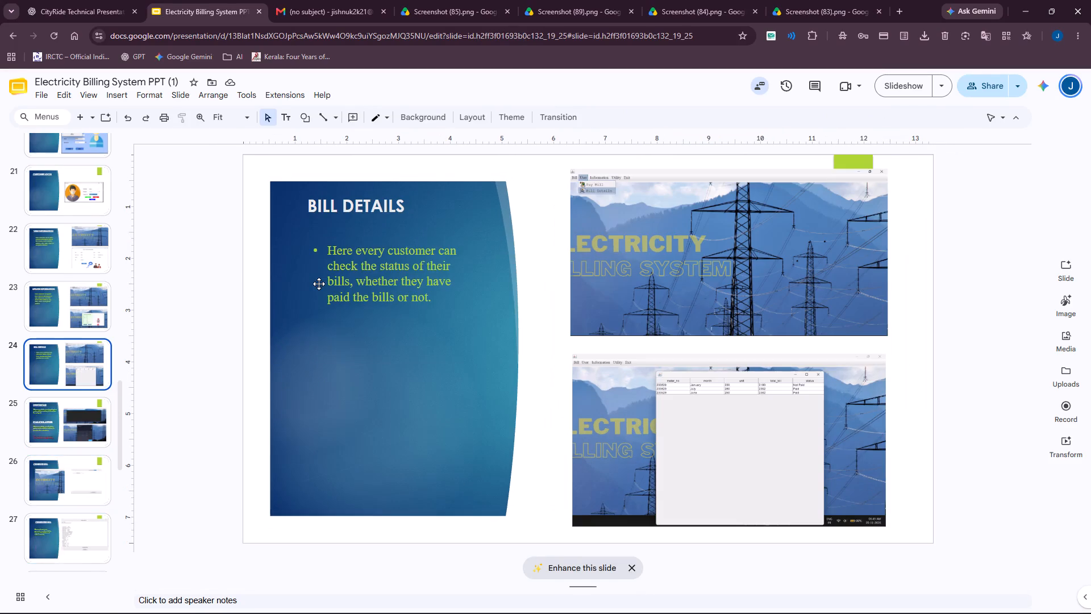
Underline the whole BILL DETAILS title on slide 24.
{"action": "left_click", "coordinate": [331, 218]}
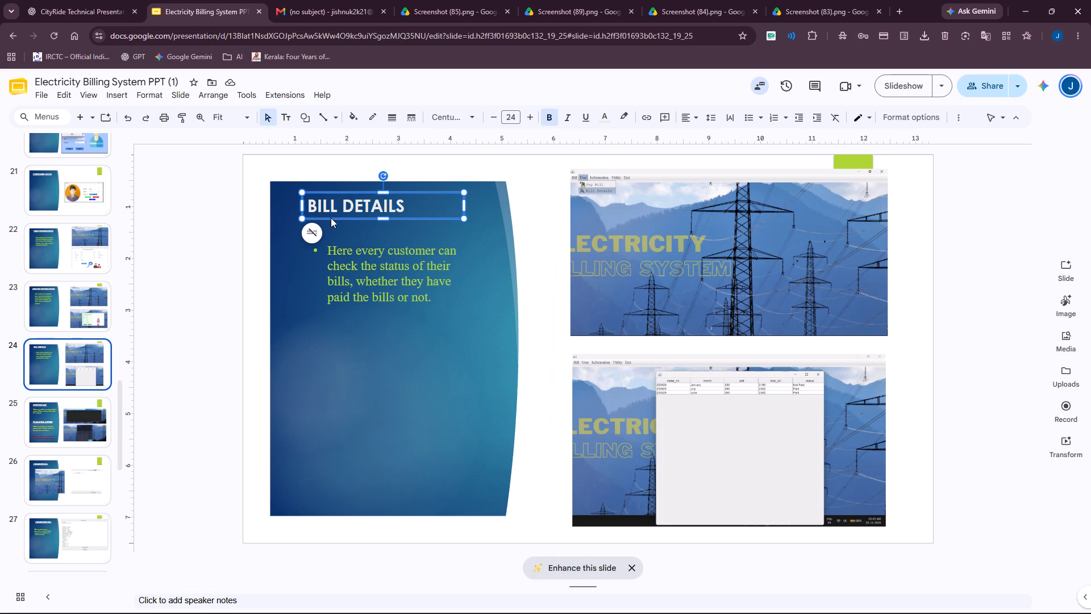
{"action": "key", "text": "ctrl+a"}
{"action": "left_click", "coordinate": [331, 229]}
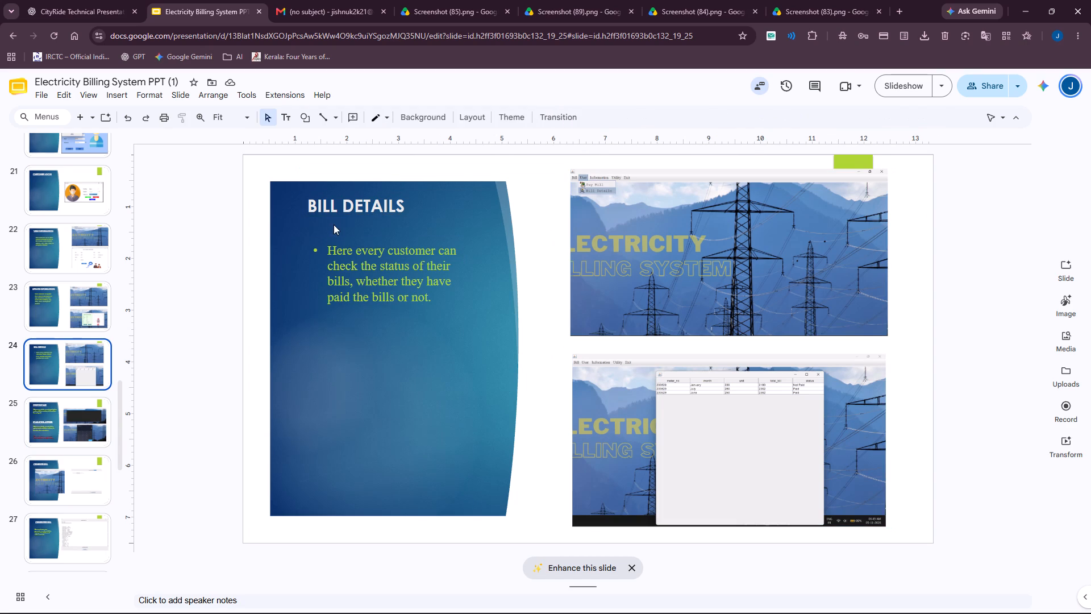
{"action": "left_click", "coordinate": [335, 215]}
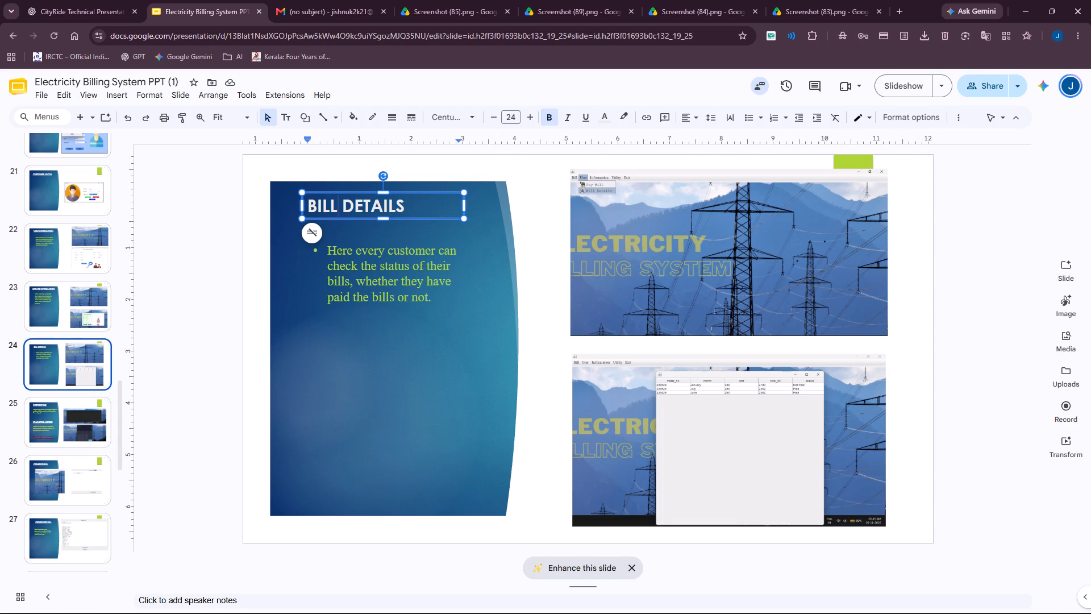
{"action": "key", "text": "ctrl+a"}
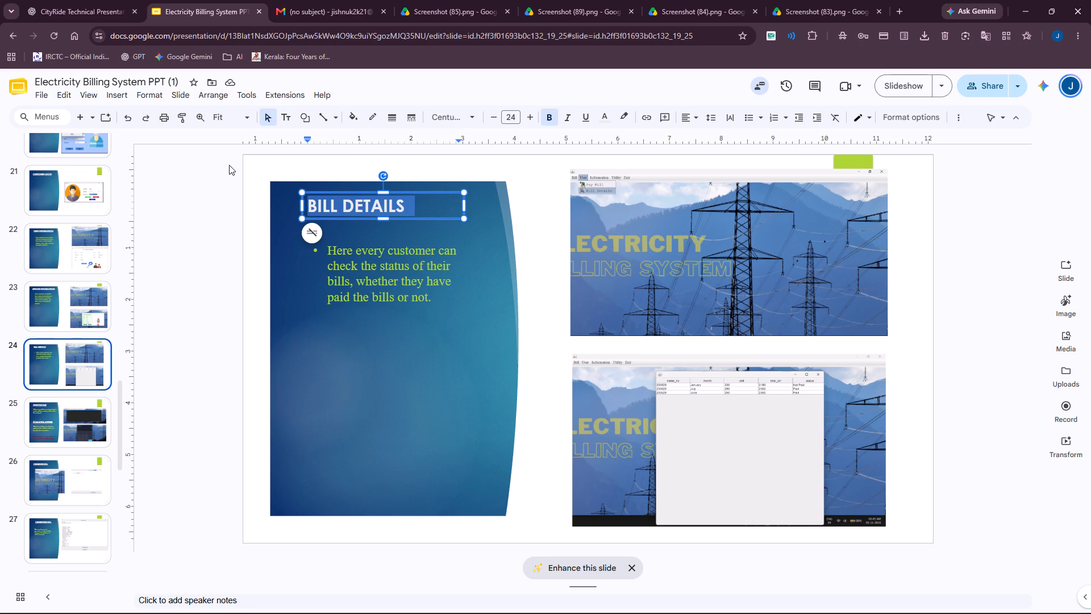
{"action": "key", "text": "alt+slash"}
{"action": "left_click", "coordinate": [101, 133]}
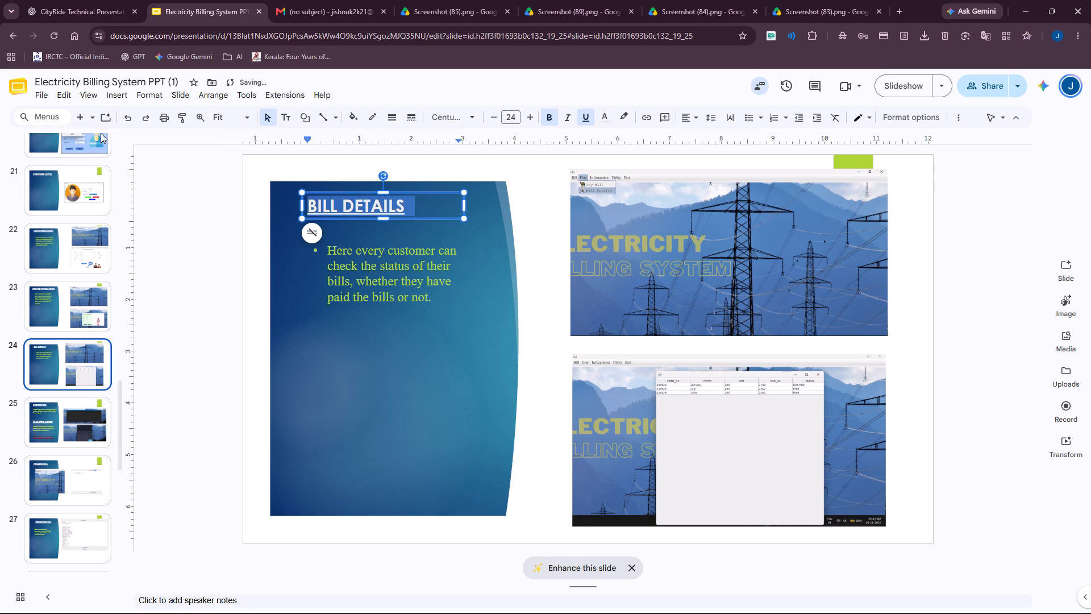
{"action": "left_click", "coordinate": [236, 218]}
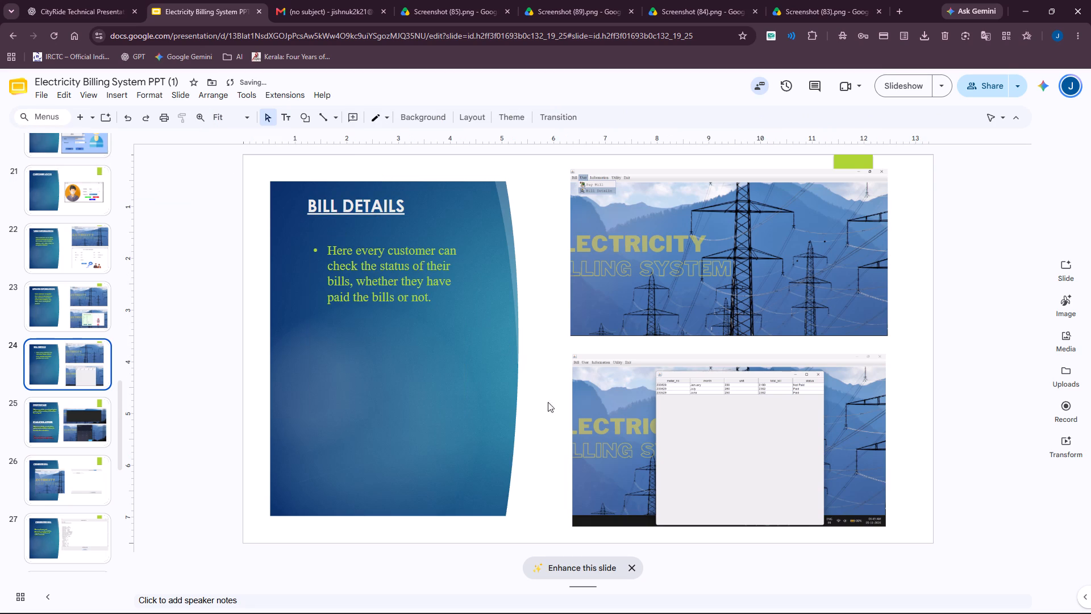
Crop the bottom strip with the taskbar off the lower screenshot on slide 24.
{"action": "left_click", "coordinate": [603, 487]}
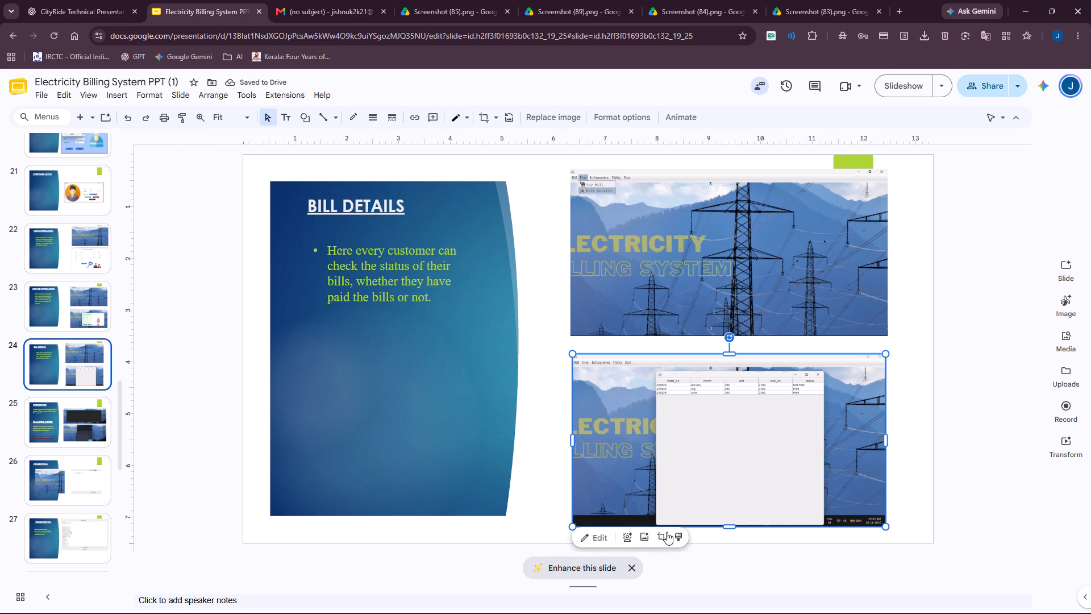
{"action": "left_click", "coordinate": [663, 533]}
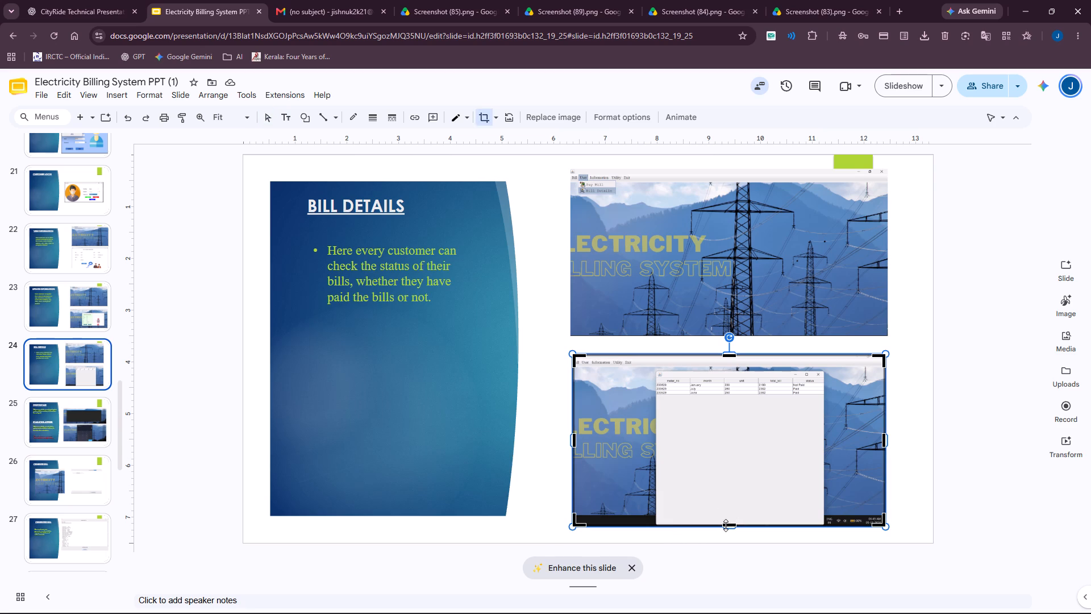
{"action": "left_click_drag", "start_coordinate": [726, 525], "coordinate": [726, 500]}
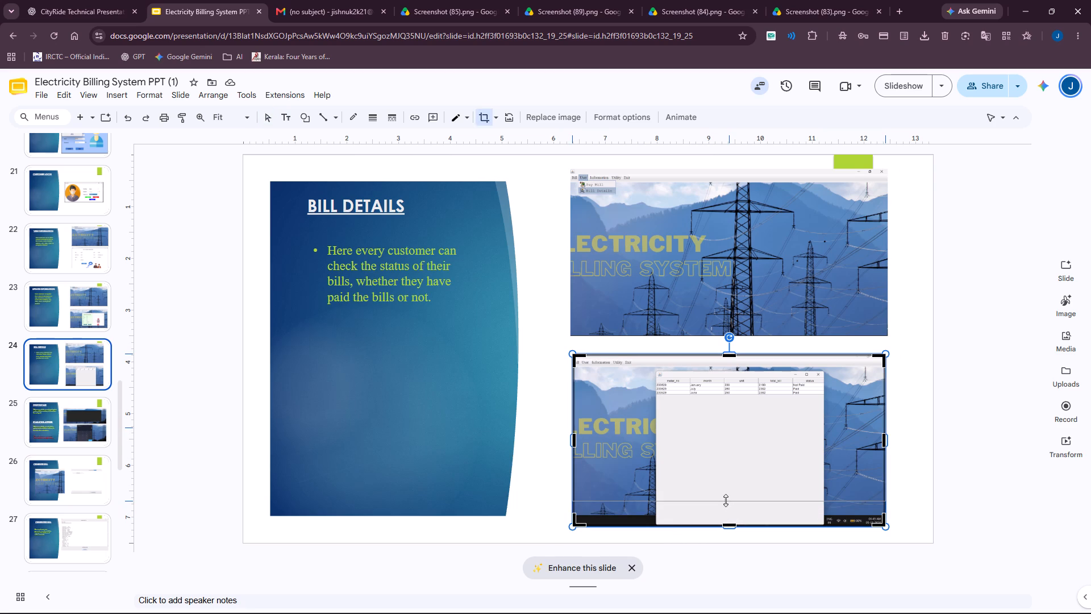
{"action": "left_click_drag", "start_coordinate": [726, 500], "coordinate": [725, 491]}
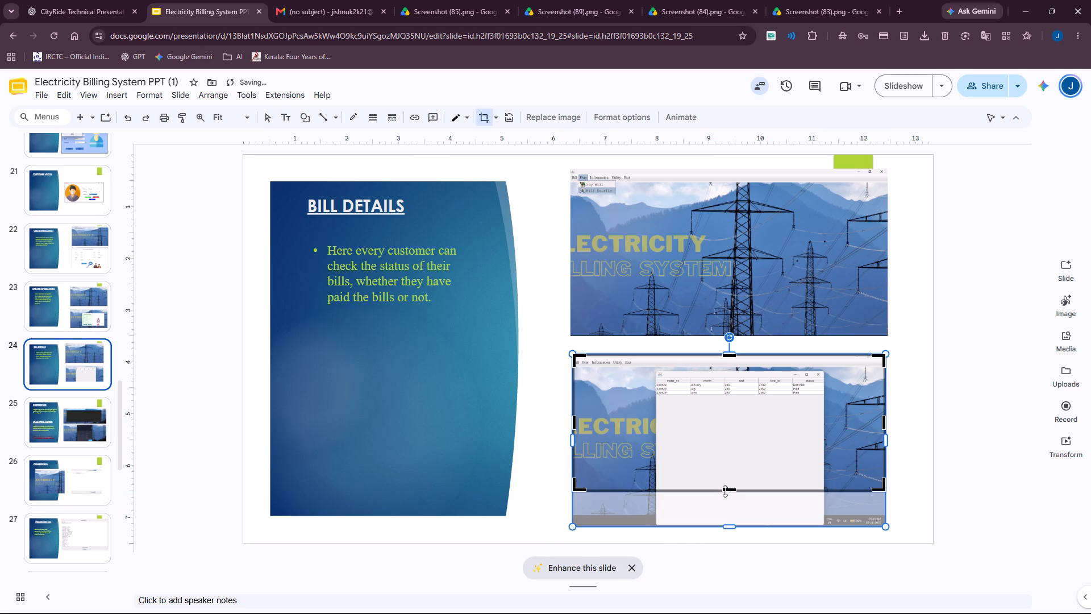
{"action": "left_click", "coordinate": [548, 448]}
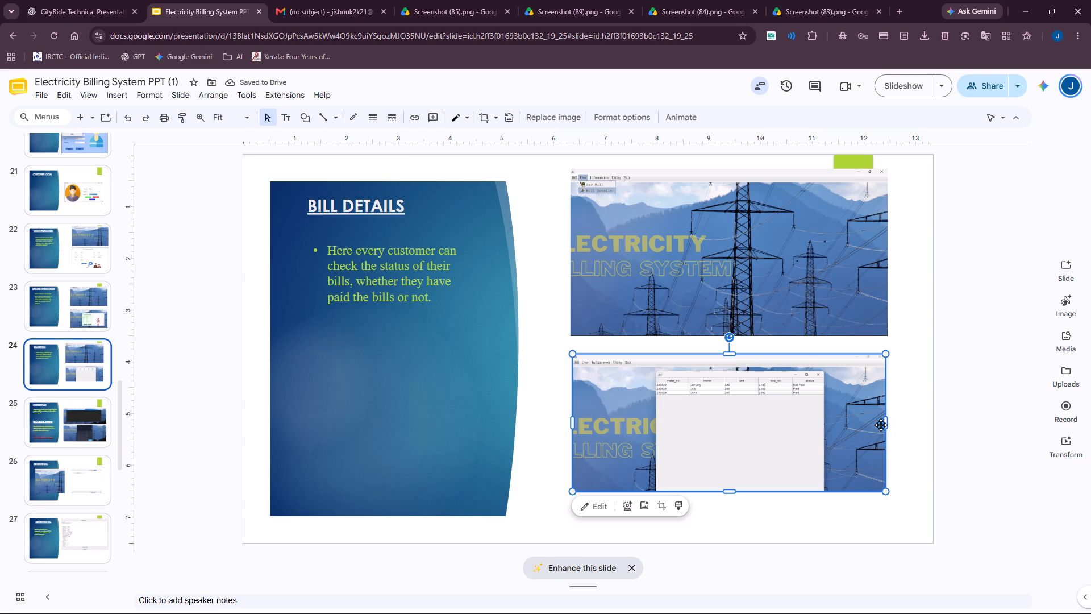
Resize the cropped screenshot on slide 24 to about the upper screenshot's width, its bottom edge level with the blue panel's.
{"action": "left_click_drag", "start_coordinate": [887, 422], "coordinate": [840, 423]}
{"action": "left_click_drag", "start_coordinate": [839, 494], "coordinate": [871, 507]}
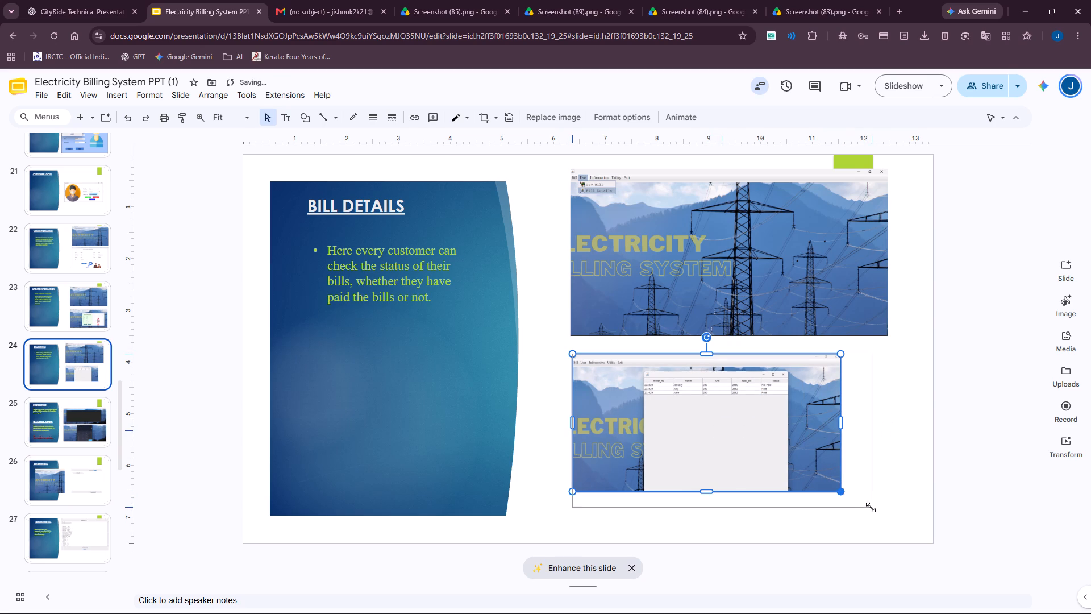
{"action": "left_click_drag", "start_coordinate": [871, 507], "coordinate": [890, 508]}
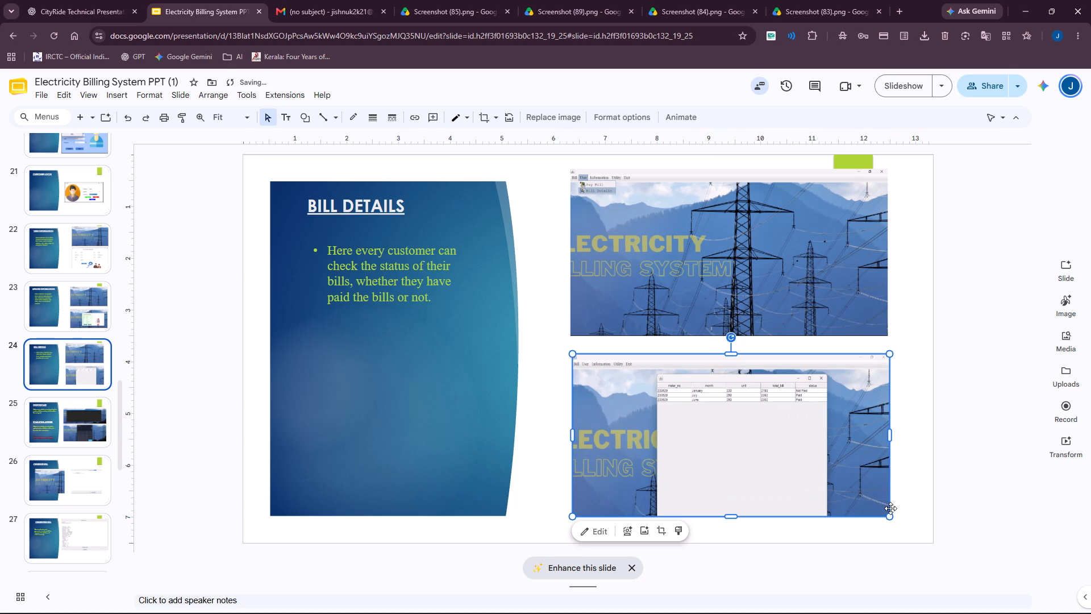
{"action": "left_click", "coordinate": [922, 412]}
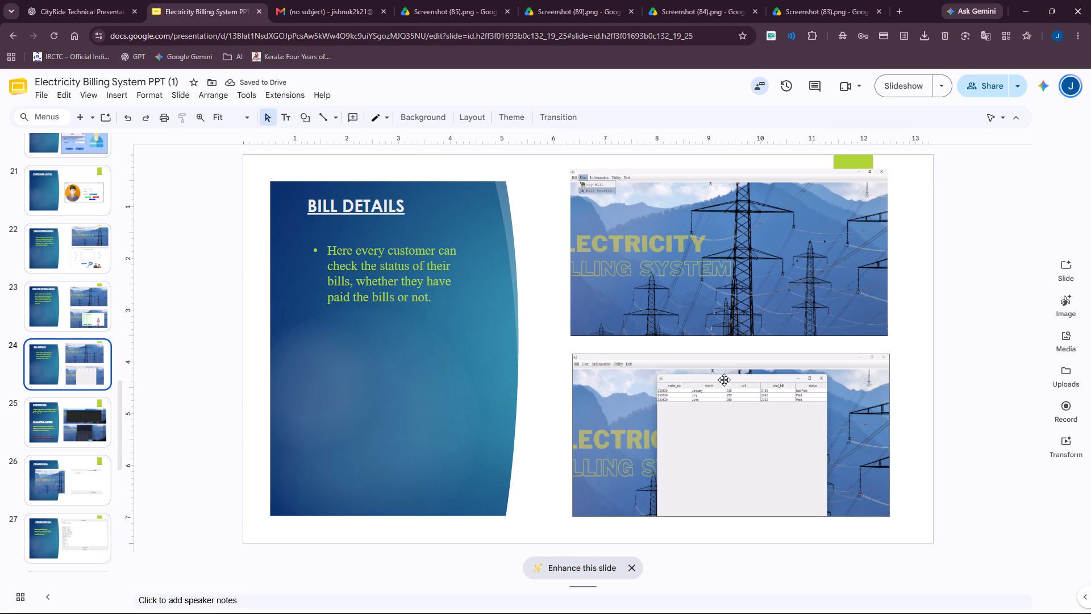
Review slides 23 to 29 for title formatting, missing text and screenshot alignment.
{"action": "scroll", "coordinate": [455, 283], "scroll_direction": "up", "scroll_amount": 1}
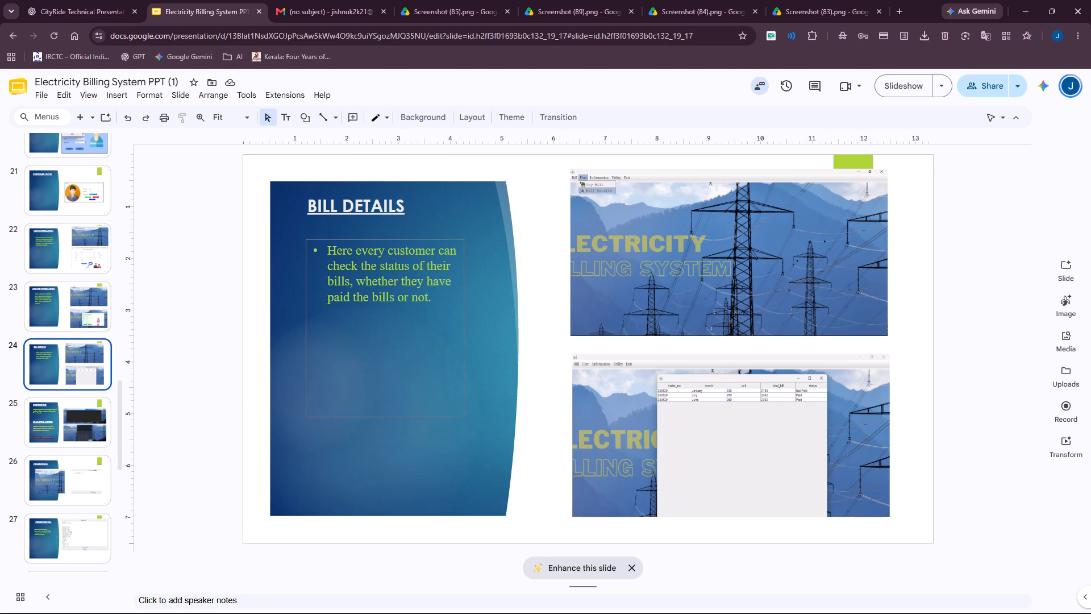
{"action": "scroll", "coordinate": [455, 283], "scroll_direction": "down", "scroll_amount": 1}
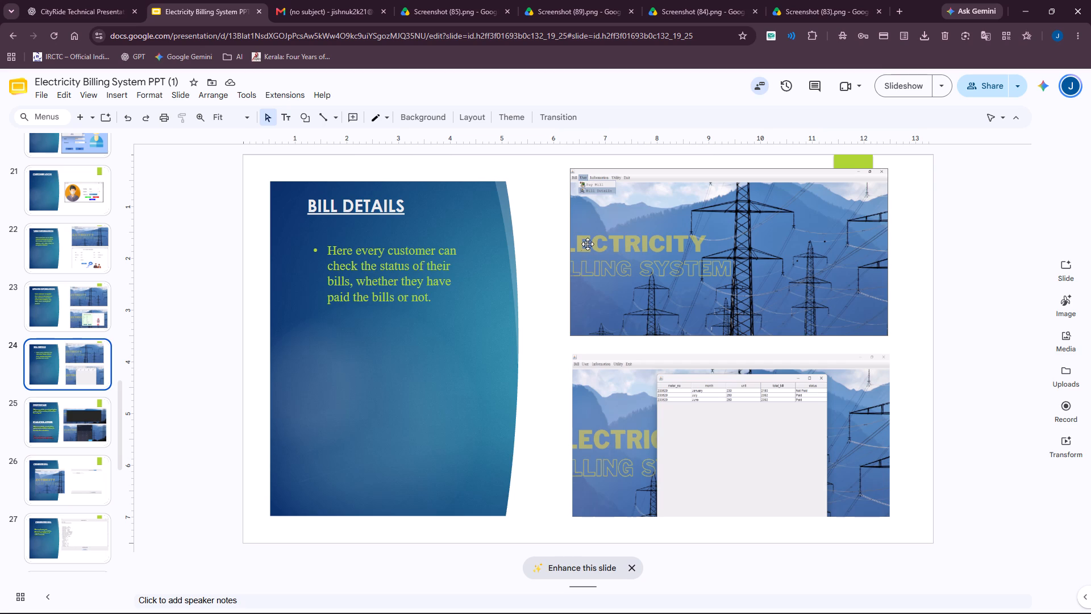
{"action": "scroll", "coordinate": [585, 240], "scroll_direction": "up", "scroll_amount": 1}
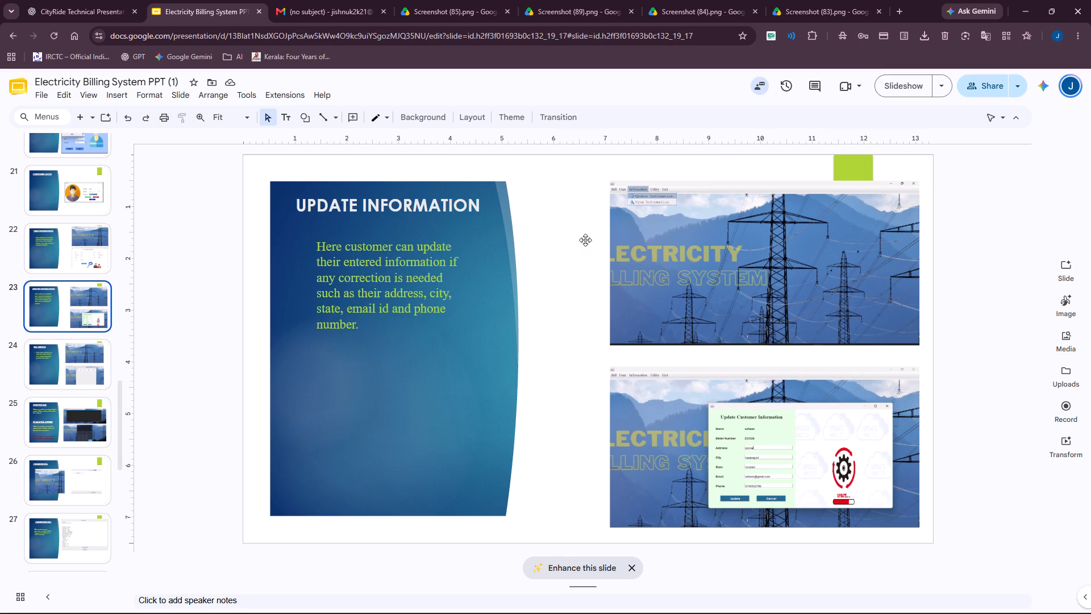
{"action": "scroll", "coordinate": [585, 240], "scroll_direction": "down", "scroll_amount": 1}
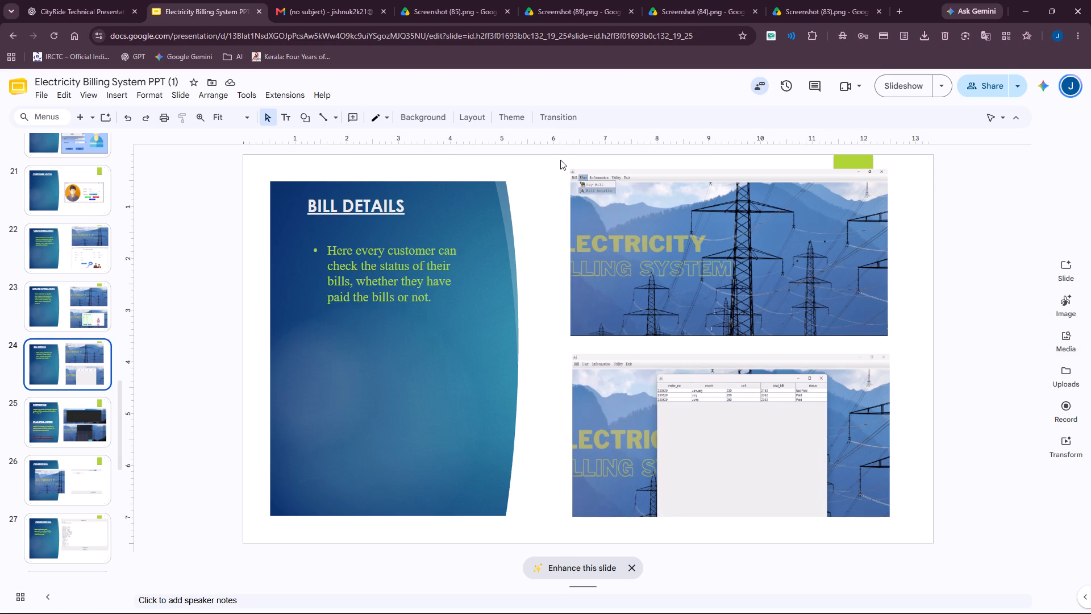
{"action": "scroll", "coordinate": [539, 185], "scroll_direction": "up", "scroll_amount": 1}
{"action": "scroll", "coordinate": [536, 224], "scroll_direction": "down", "scroll_amount": 2}
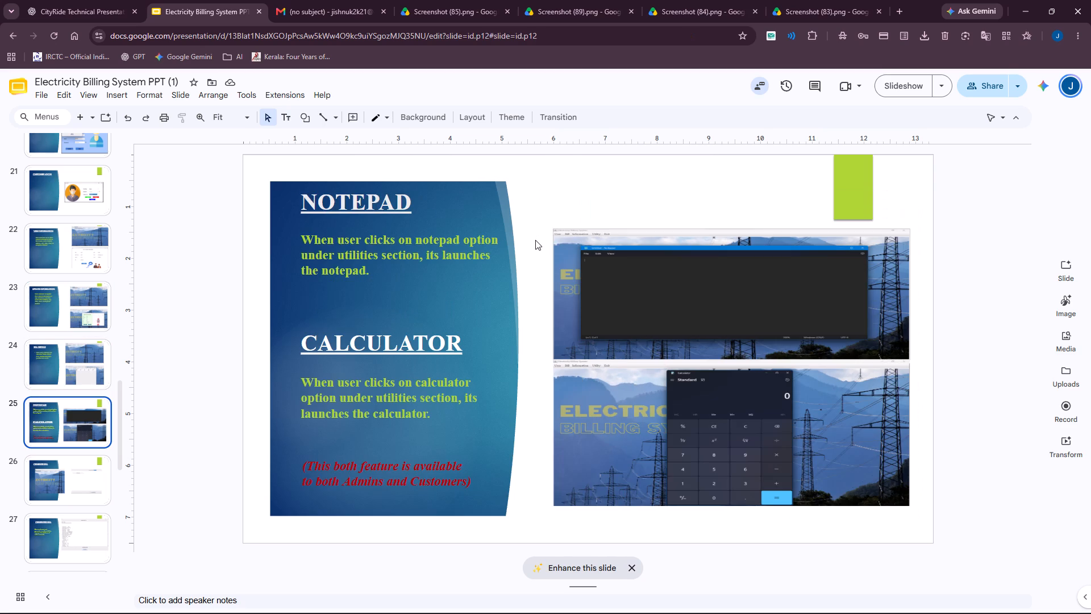
{"action": "scroll", "coordinate": [534, 245], "scroll_direction": "down", "scroll_amount": 1}
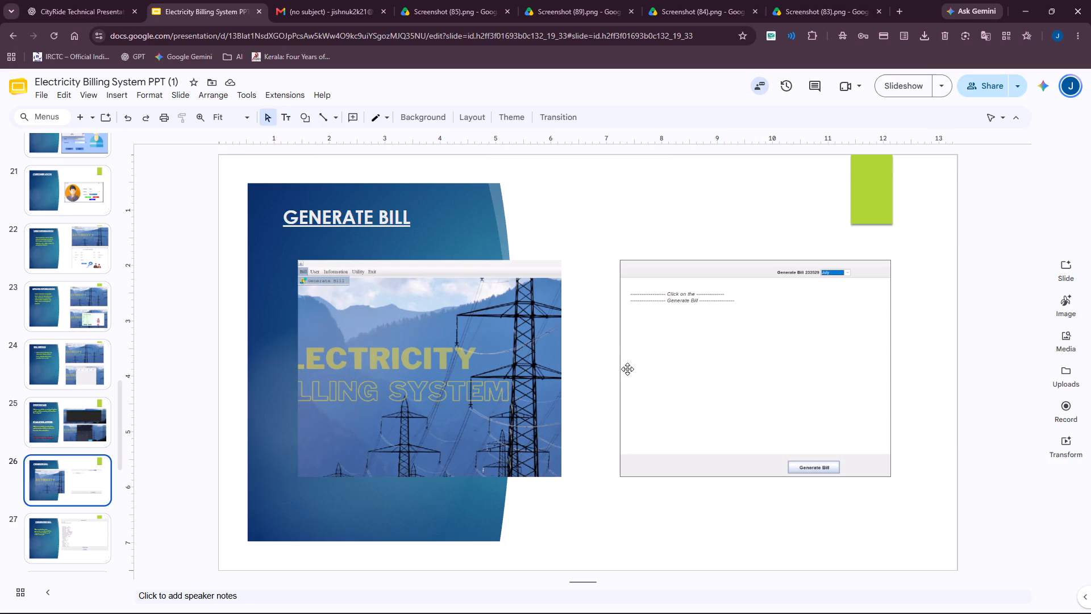
{"action": "scroll", "coordinate": [622, 366], "scroll_direction": "down", "scroll_amount": 1}
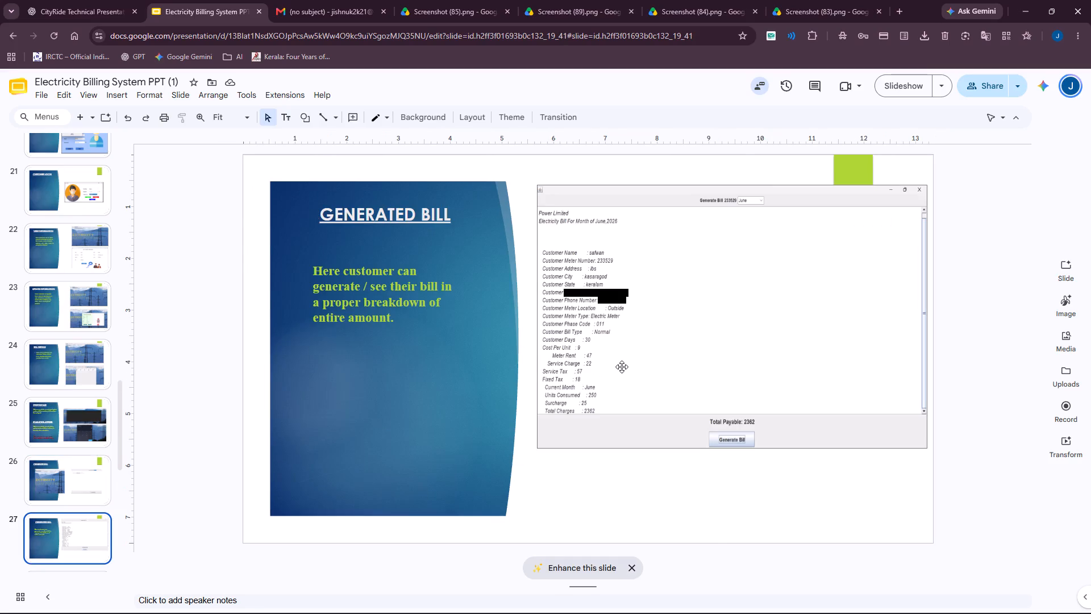
{"action": "scroll", "coordinate": [622, 367], "scroll_direction": "down", "scroll_amount": 1}
{"action": "scroll", "coordinate": [530, 408], "scroll_direction": "down", "scroll_amount": 1}
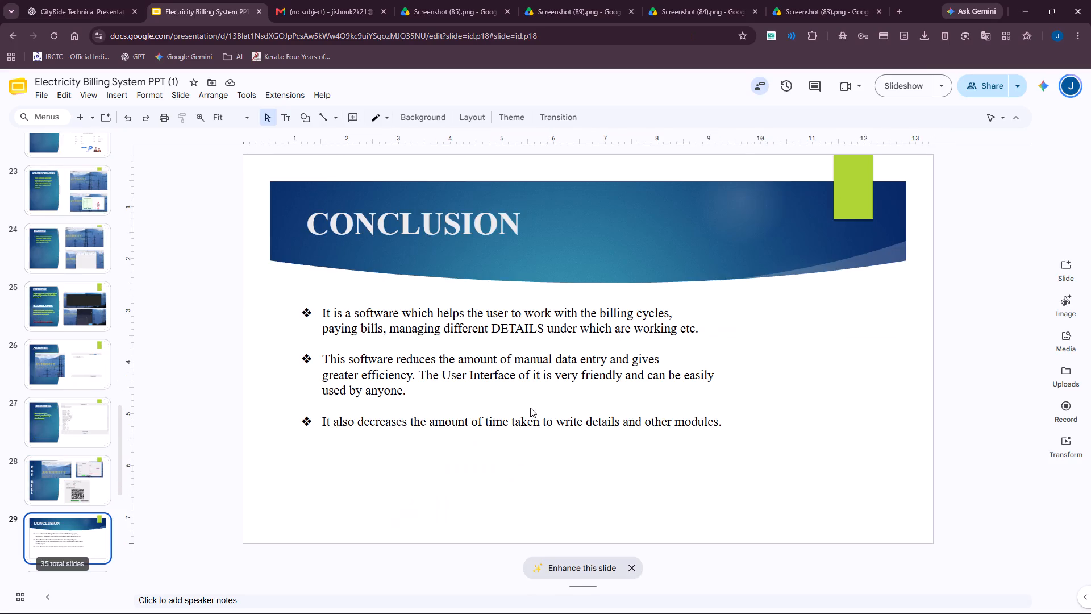
Go back through the deck from the PAY BILL slide to the opening slides, checking titles, empty placeholders and screenshot layout.
{"action": "scroll", "coordinate": [530, 408], "scroll_direction": "up", "scroll_amount": 1}
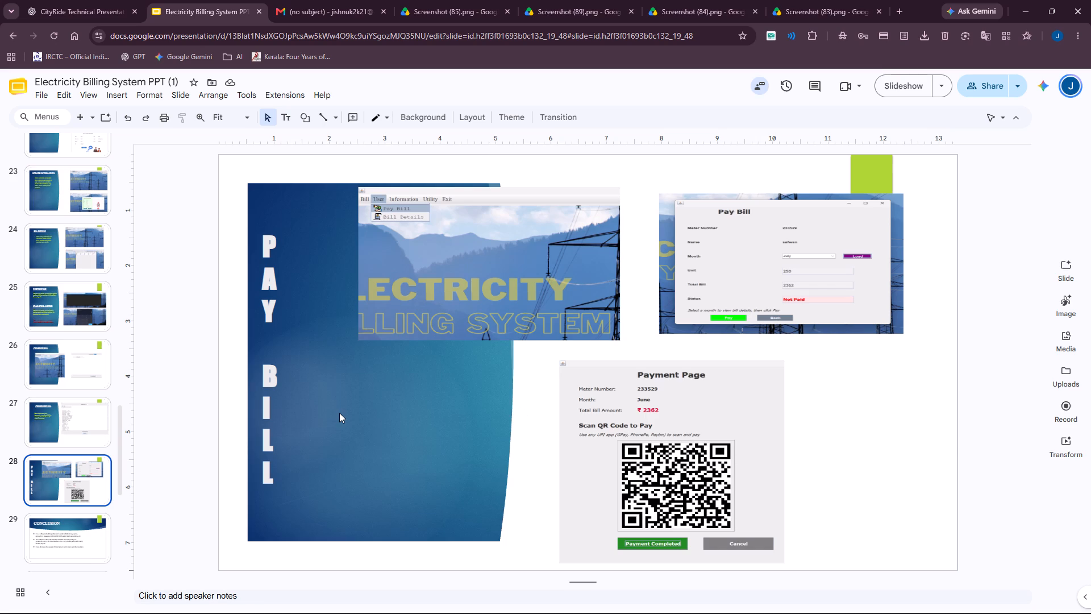
{"action": "scroll", "coordinate": [353, 414], "scroll_direction": "up", "scroll_amount": 6}
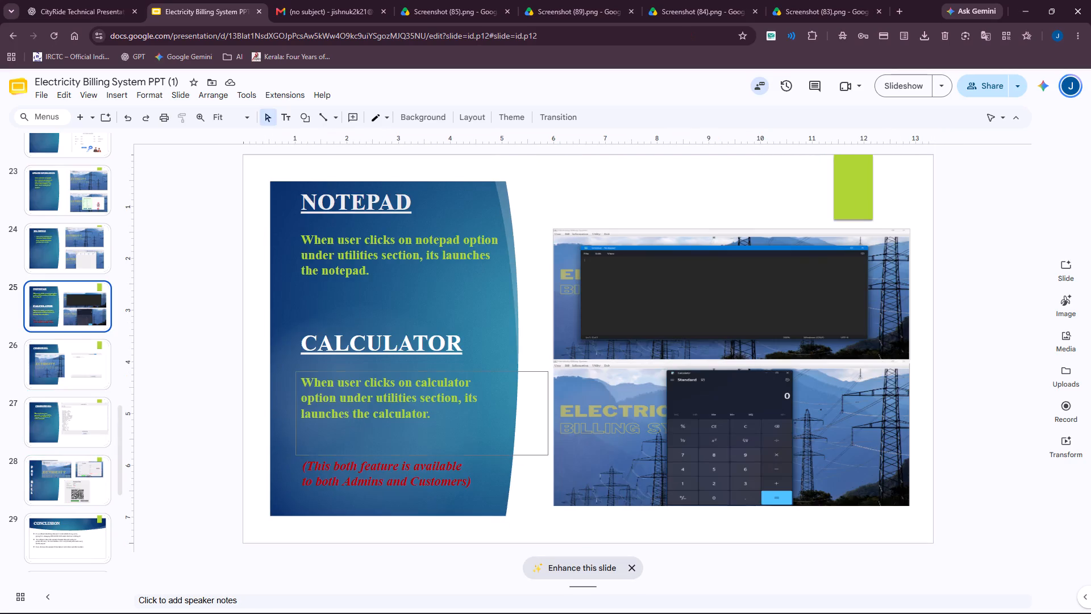
{"action": "scroll", "coordinate": [355, 412], "scroll_direction": "up", "scroll_amount": 10}
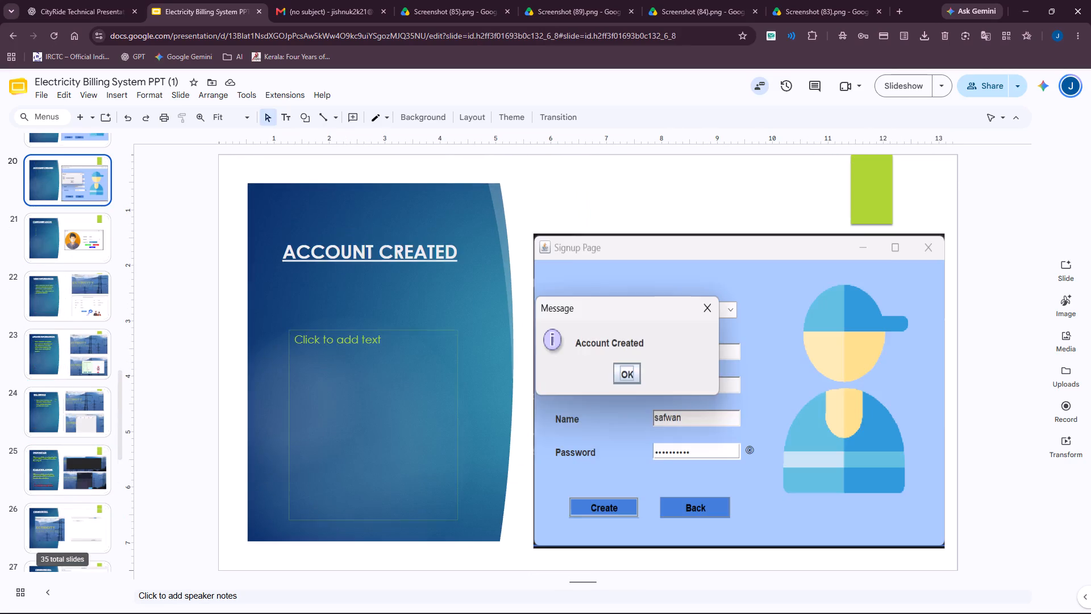
{"action": "scroll", "coordinate": [356, 411], "scroll_direction": "up", "scroll_amount": 11}
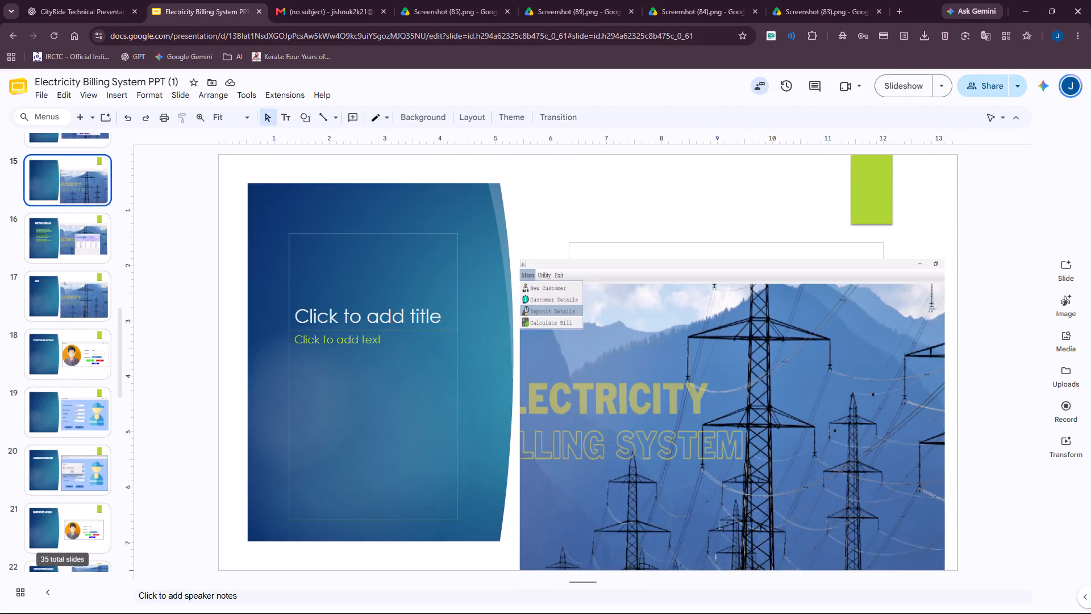
{"action": "scroll", "coordinate": [356, 411], "scroll_direction": "up", "scroll_amount": 10}
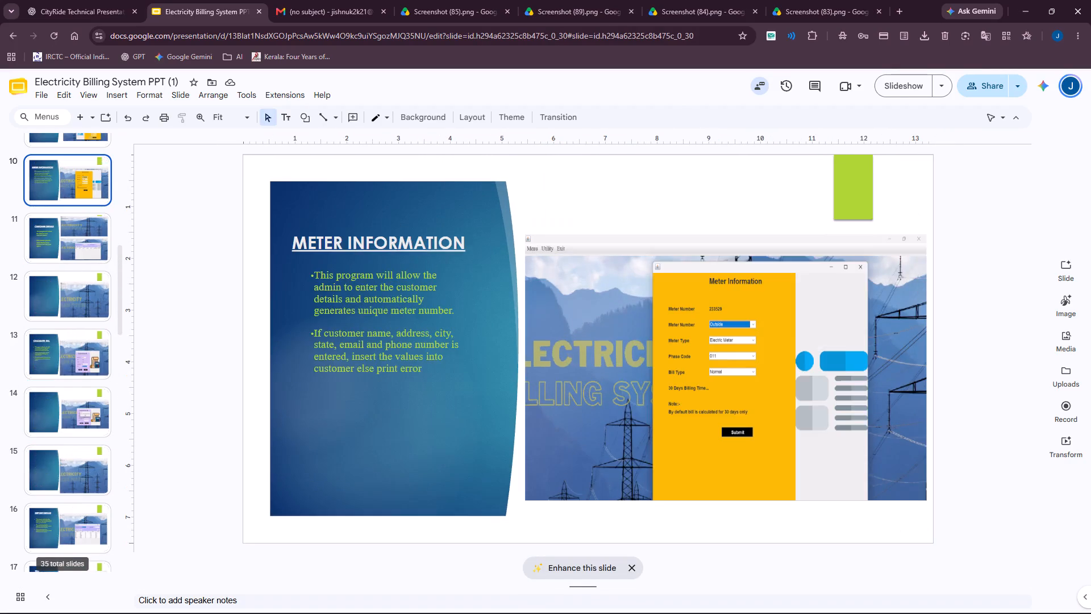
{"action": "scroll", "coordinate": [356, 411], "scroll_direction": "up", "scroll_amount": 8}
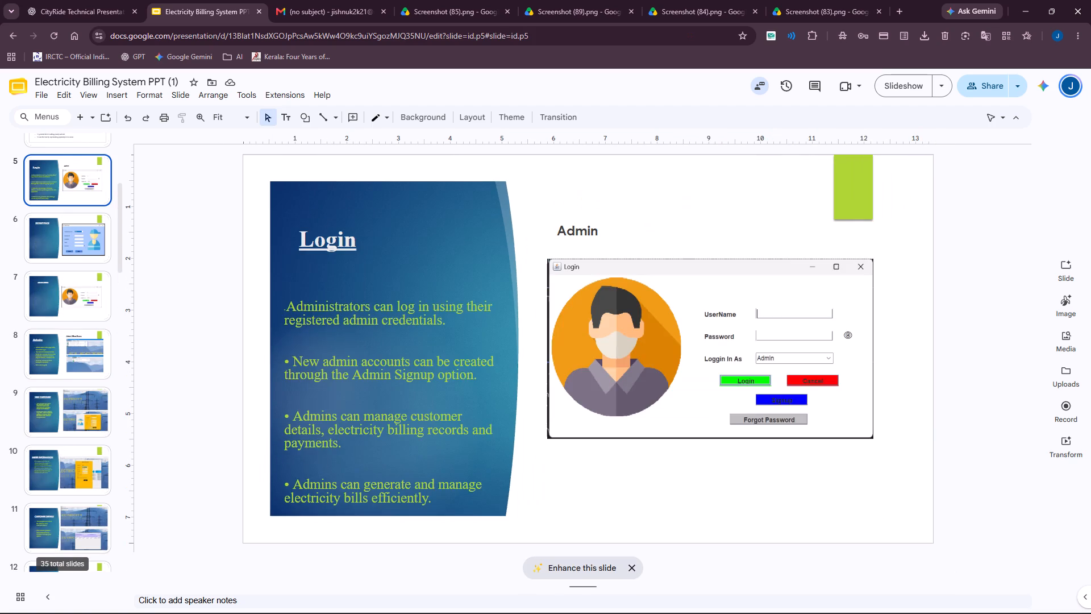
{"action": "scroll", "coordinate": [356, 411], "scroll_direction": "up", "scroll_amount": 4}
Review the slides again from Objective Of The Project to GENERATE BILL, looking for layouts that still need fixing.
{"action": "scroll", "coordinate": [356, 411], "scroll_direction": "down", "scroll_amount": 13}
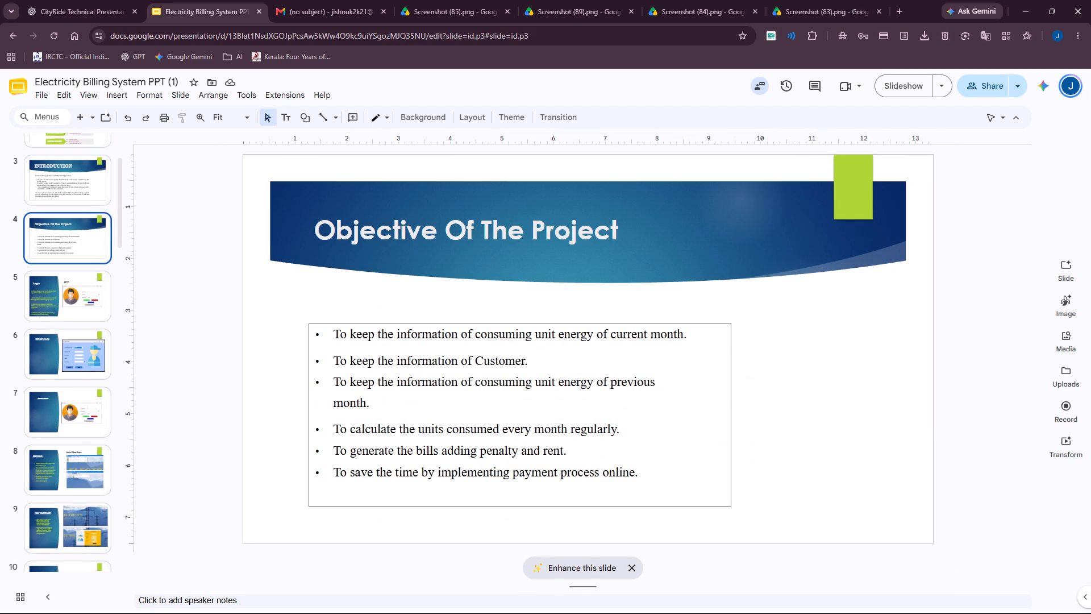
{"action": "scroll", "coordinate": [802, 410], "scroll_direction": "down", "scroll_amount": 5}
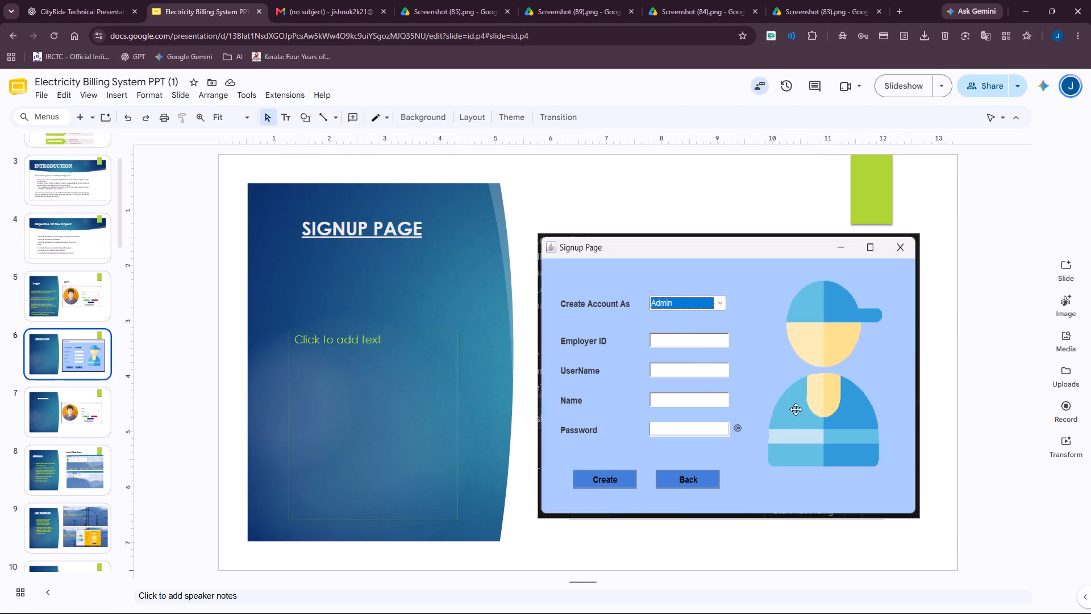
{"action": "scroll", "coordinate": [796, 409], "scroll_direction": "down", "scroll_amount": 14}
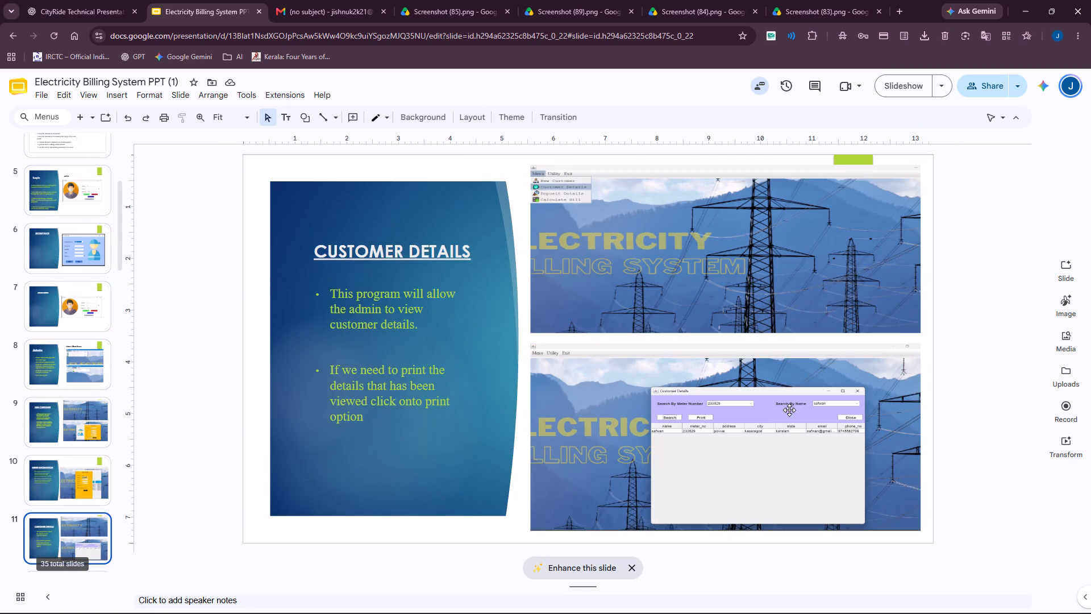
{"action": "scroll", "coordinate": [789, 410], "scroll_direction": "down", "scroll_amount": 16}
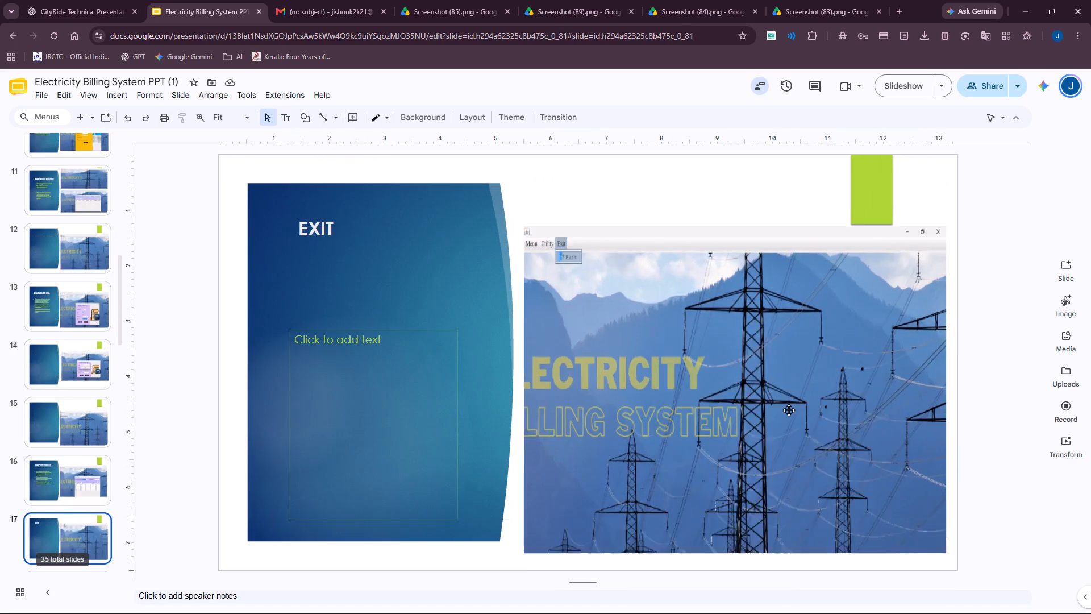
{"action": "scroll", "coordinate": [789, 410], "scroll_direction": "down", "scroll_amount": 20}
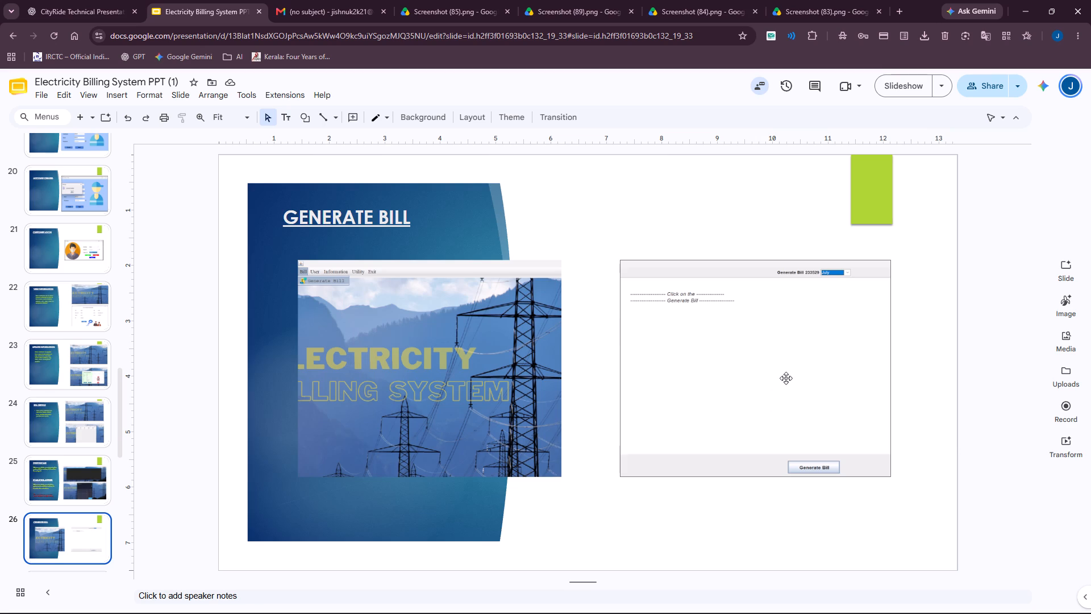
Move the Generate Bill form screenshot down to the lower part of the white area on slide 26.
{"action": "left_click", "coordinate": [741, 362]}
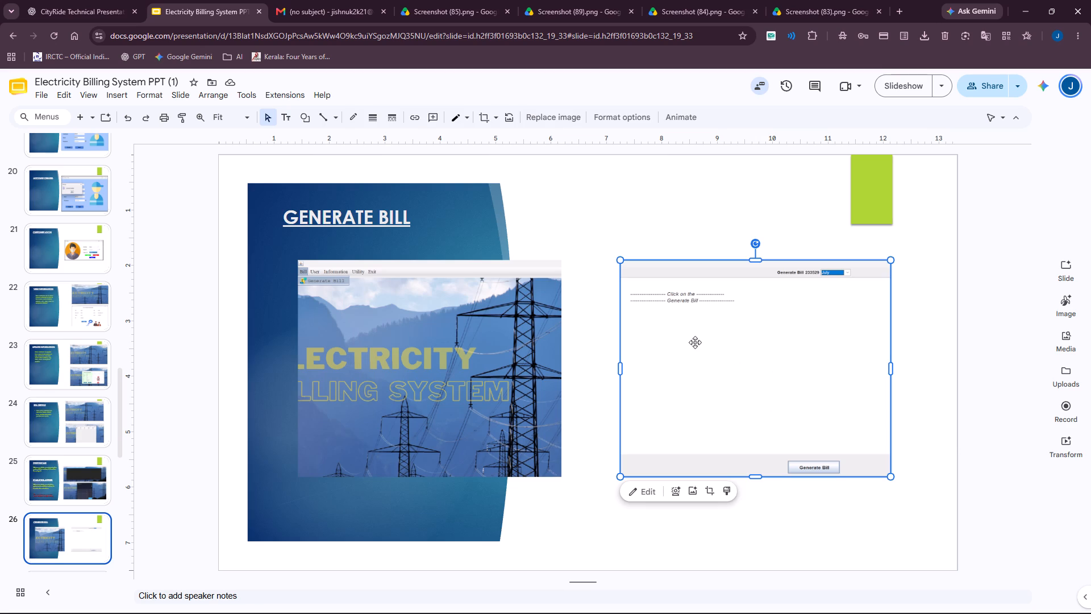
{"action": "left_click_drag", "start_coordinate": [695, 342], "coordinate": [702, 404]}
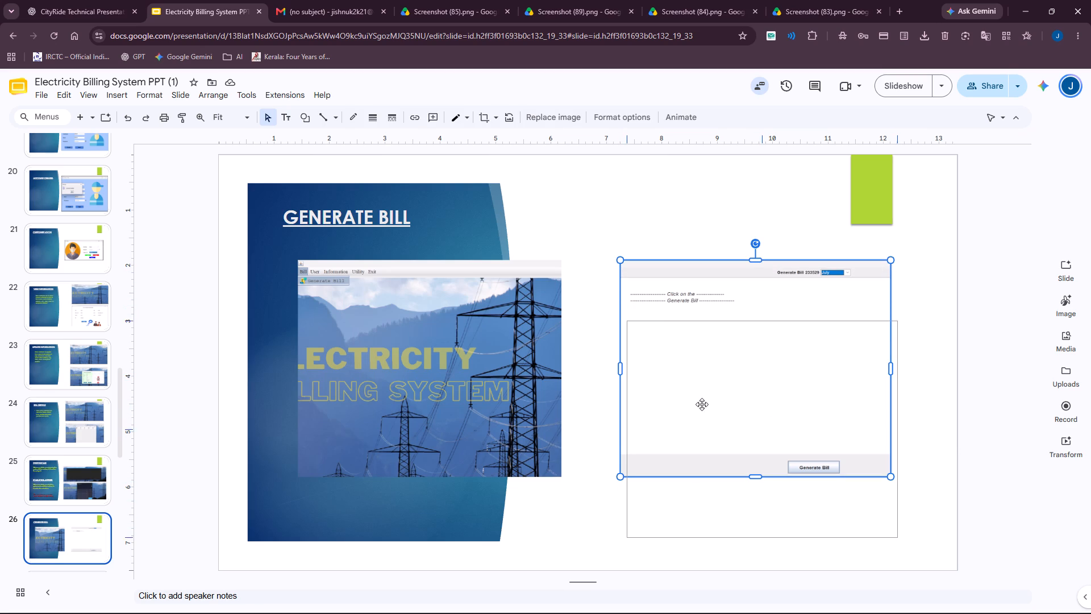
{"action": "left_click_drag", "start_coordinate": [702, 404], "coordinate": [702, 421]}
{"action": "left_click", "coordinate": [702, 421]}
Move the Electricity Billing System menu screenshot off slide 26's blue panel to the white area above the form, and shrink it.
{"action": "left_click", "coordinate": [530, 340]}
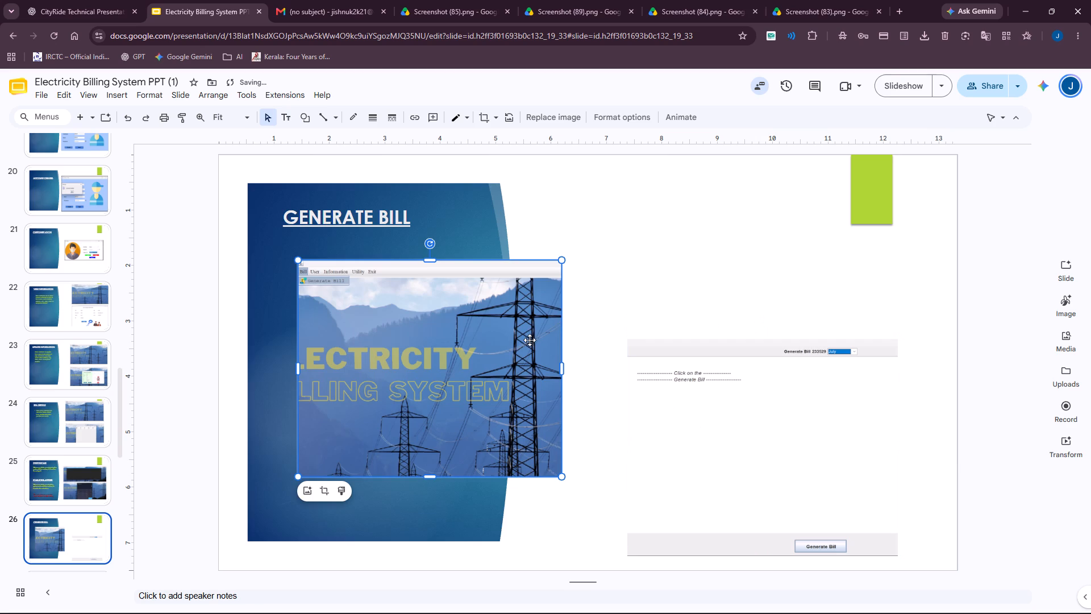
{"action": "left_click_drag", "start_coordinate": [509, 340], "coordinate": [728, 189]}
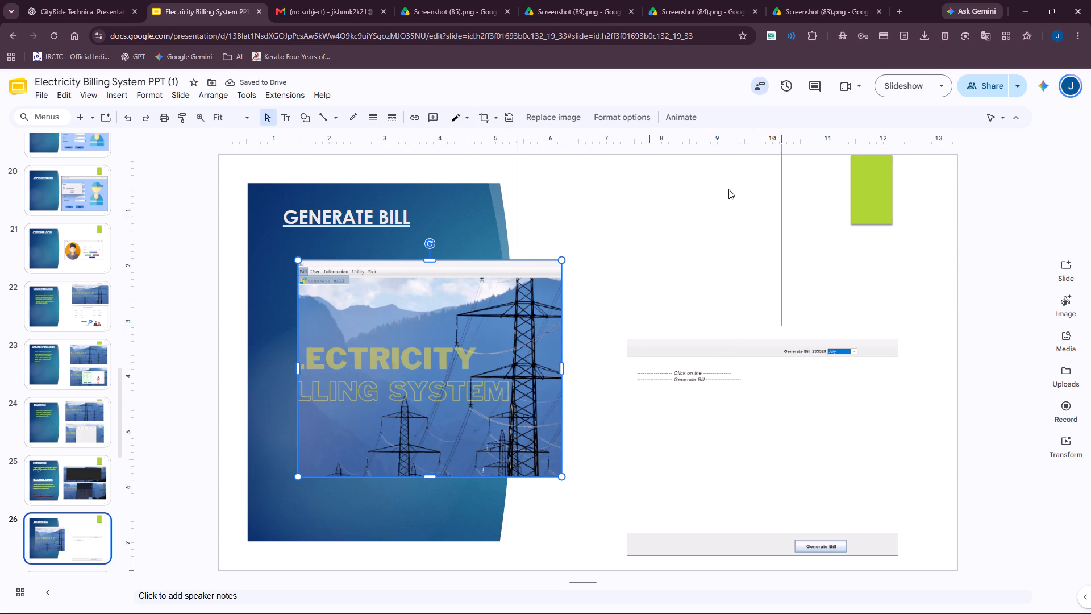
{"action": "left_click_drag", "start_coordinate": [728, 189], "coordinate": [740, 252]}
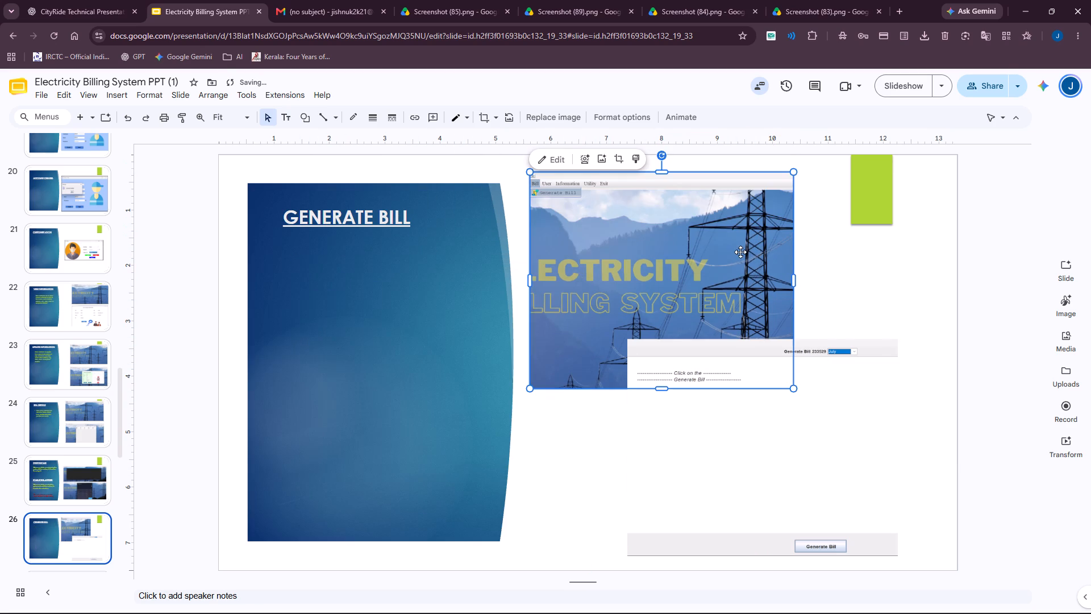
{"action": "left_click_drag", "start_coordinate": [794, 392], "coordinate": [718, 287]}
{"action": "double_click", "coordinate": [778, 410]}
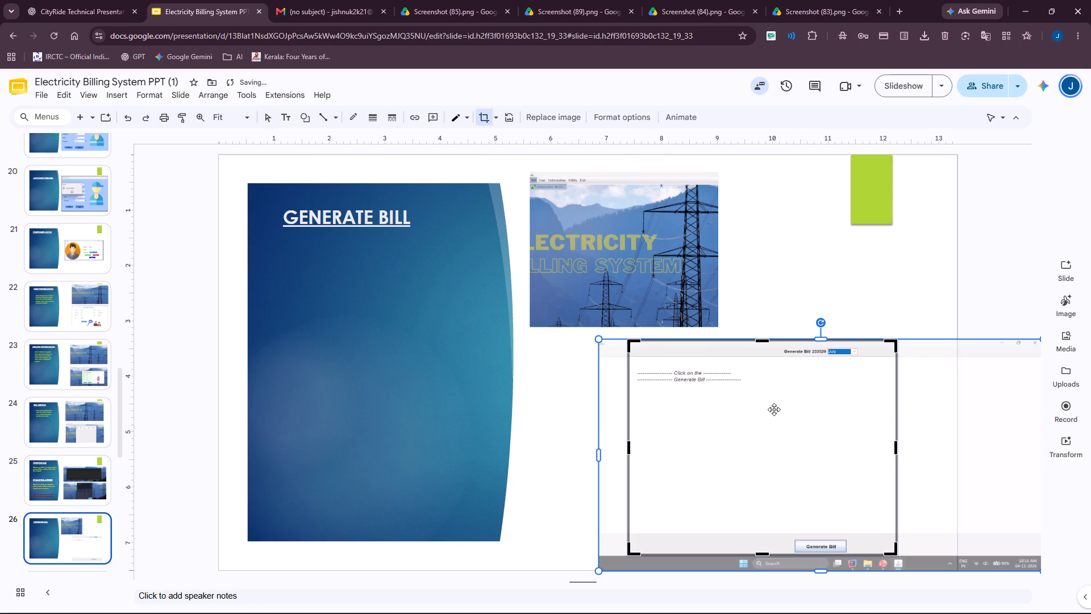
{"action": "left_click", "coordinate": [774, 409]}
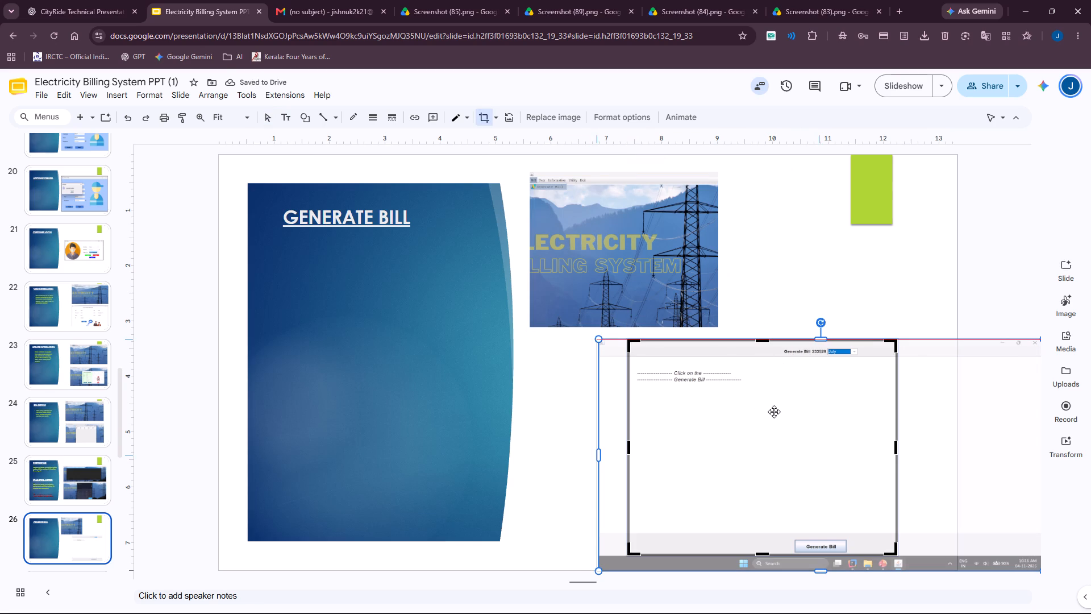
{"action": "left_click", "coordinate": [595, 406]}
Shift the Generate Bill form screenshot on slide 26 closer to the blue panel, below the menu screenshot.
{"action": "left_click_drag", "start_coordinate": [672, 418], "coordinate": [635, 421]}
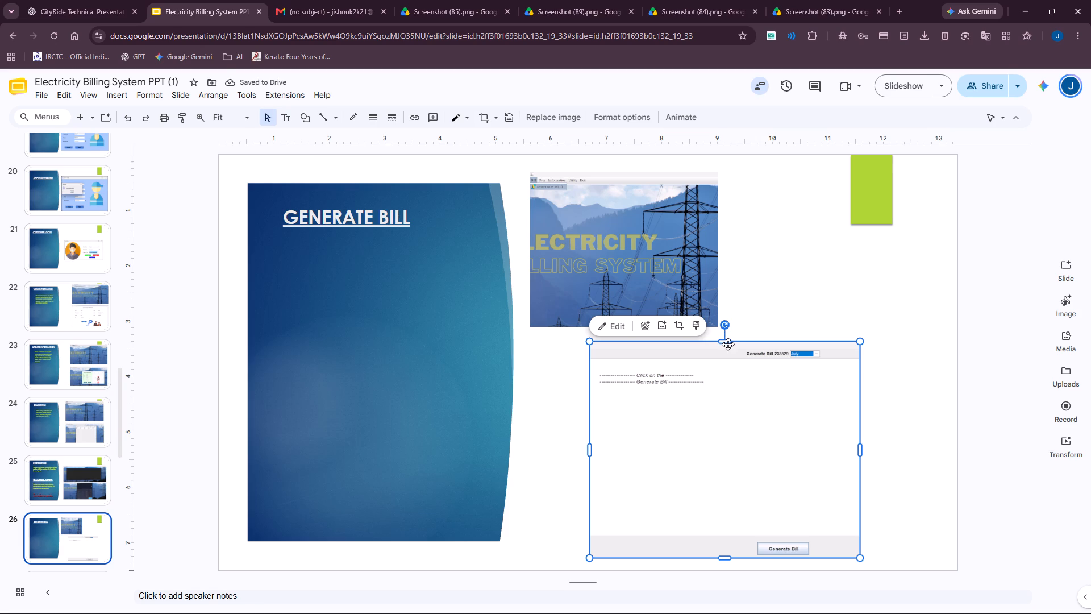
Reduce the Generate Bill form's height from its top edge, and enlarge the menu screenshot above it until it nearly reaches the green block.
{"action": "left_click_drag", "start_coordinate": [728, 340], "coordinate": [727, 368]}
{"action": "left_click", "coordinate": [716, 306]}
{"action": "left_click_drag", "start_coordinate": [721, 326], "coordinate": [761, 331]}
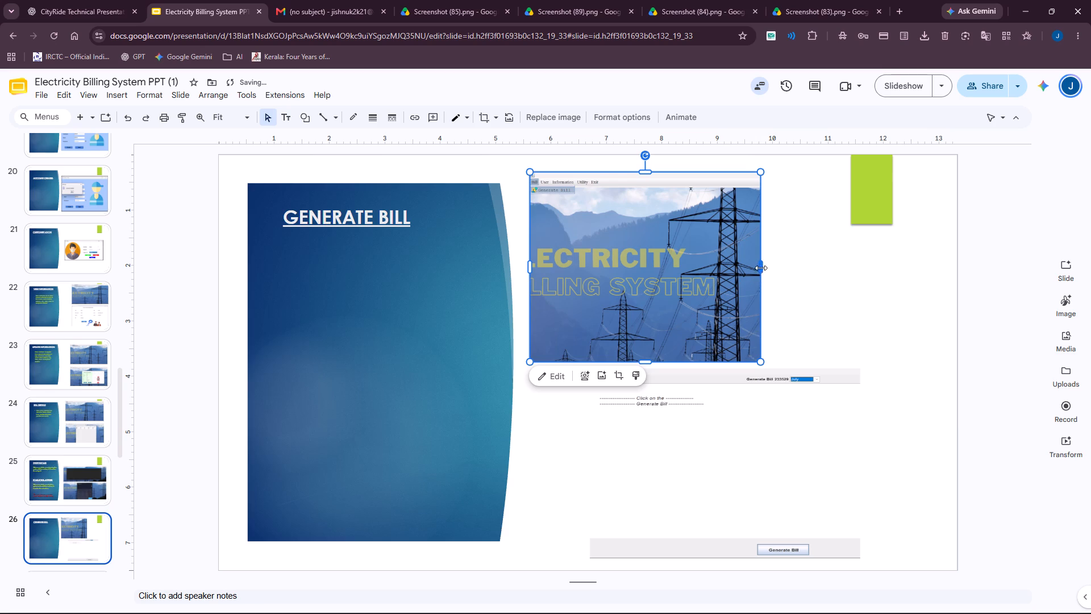
{"action": "left_click_drag", "start_coordinate": [760, 267], "coordinate": [817, 264]}
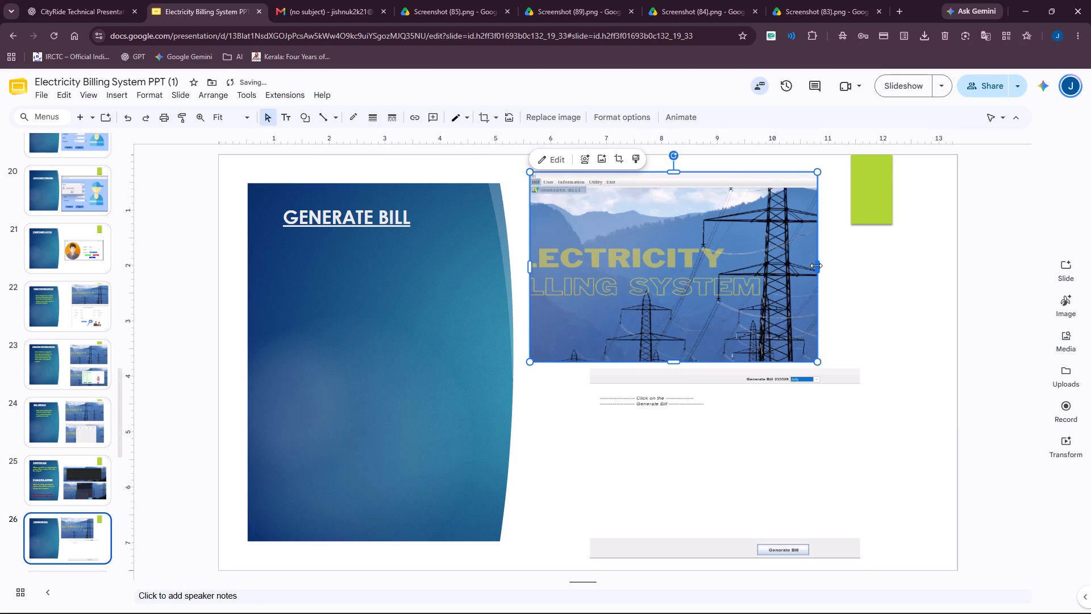
{"action": "left_click_drag", "start_coordinate": [819, 267], "coordinate": [839, 268]}
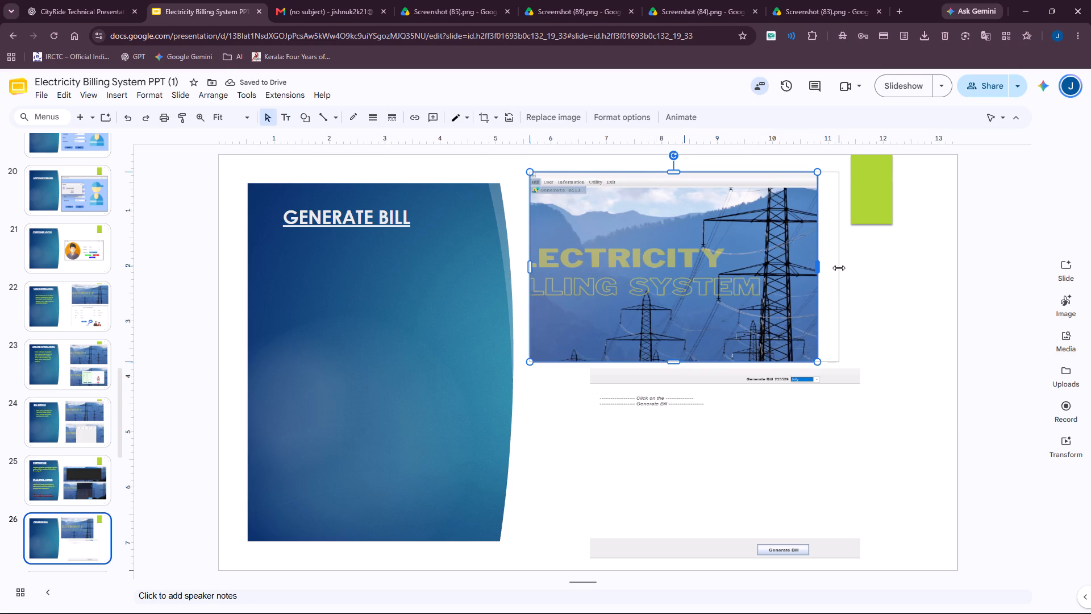
{"action": "left_click_drag", "start_coordinate": [839, 268], "coordinate": [842, 268]}
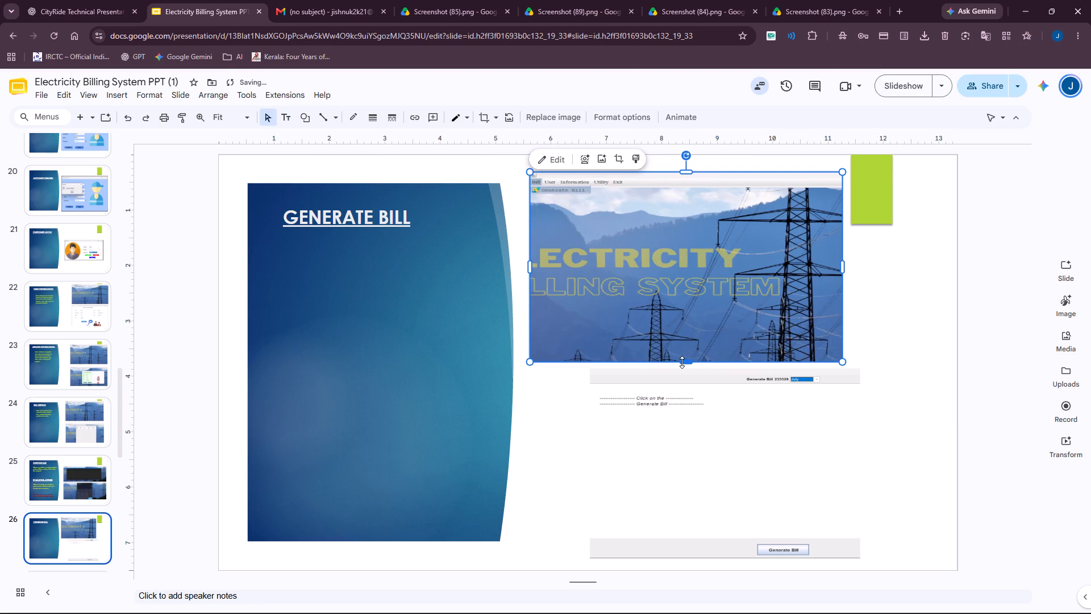
{"action": "left_click_drag", "start_coordinate": [682, 362], "coordinate": [685, 340]}
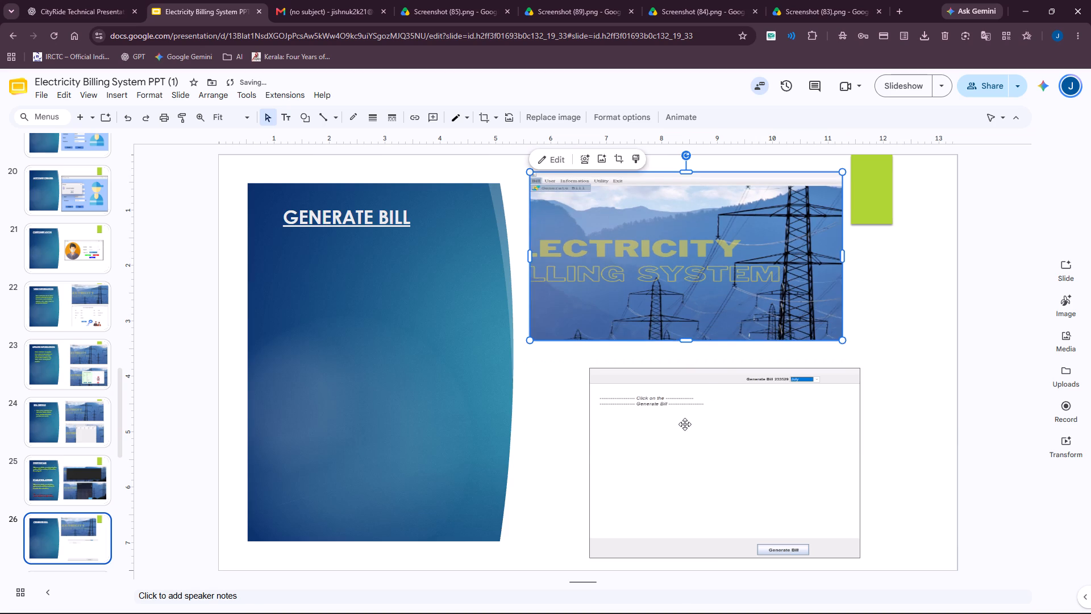
Move the menu screenshot on slide 26 further from the blue panel so it overlaps the lower part of the green block.
{"action": "left_click", "coordinate": [681, 426]}
{"action": "left_click_drag", "start_coordinate": [681, 426], "coordinate": [671, 418]}
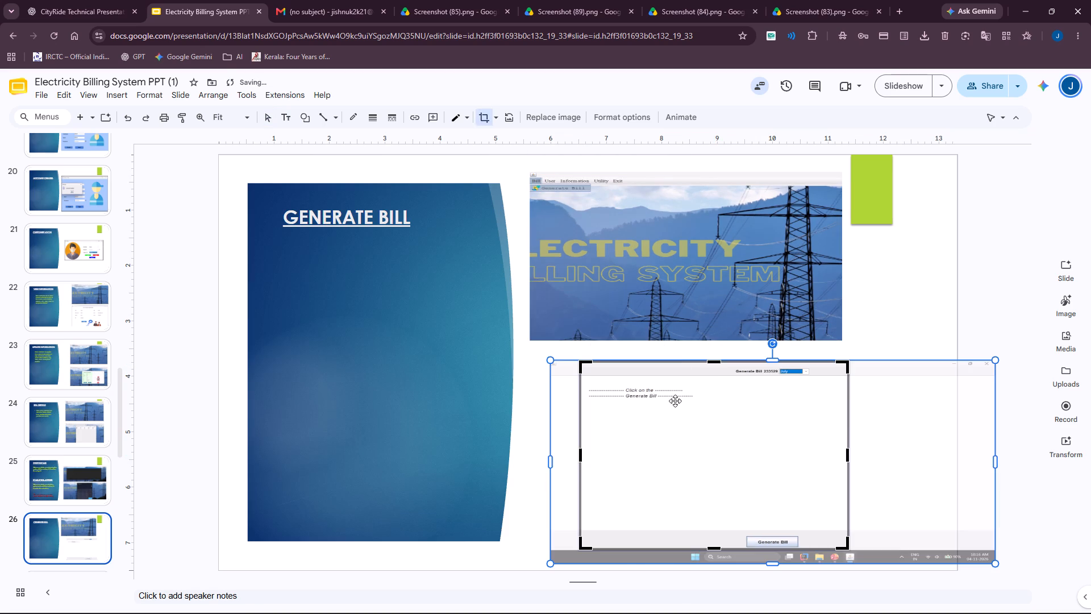
{"action": "left_click", "coordinate": [710, 316]}
{"action": "left_click", "coordinate": [725, 314]}
{"action": "left_click_drag", "start_coordinate": [725, 314], "coordinate": [755, 314]}
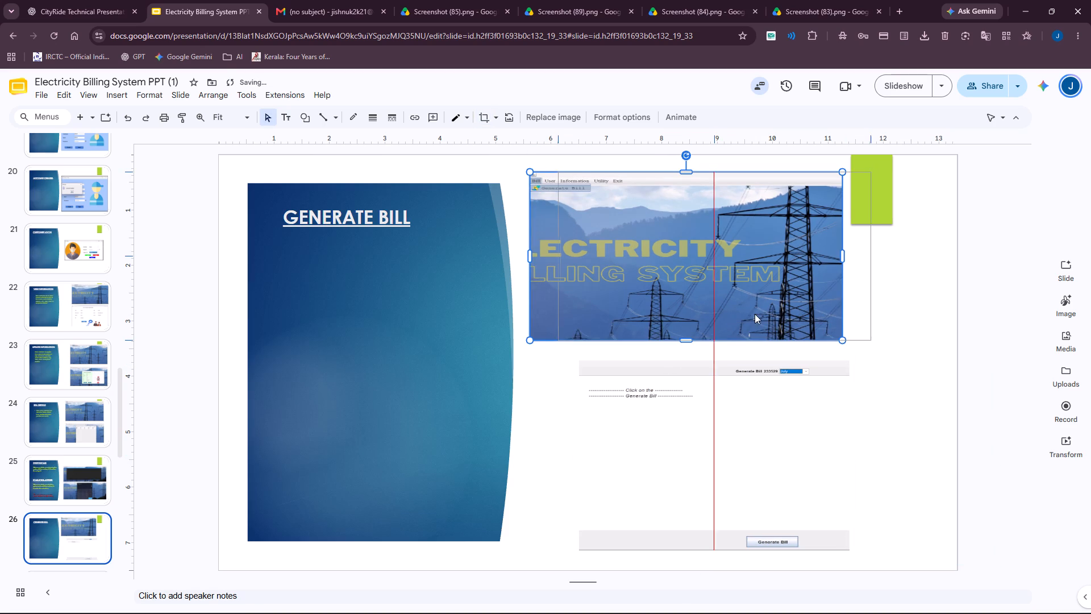
{"action": "left_click_drag", "start_coordinate": [755, 314], "coordinate": [782, 315]}
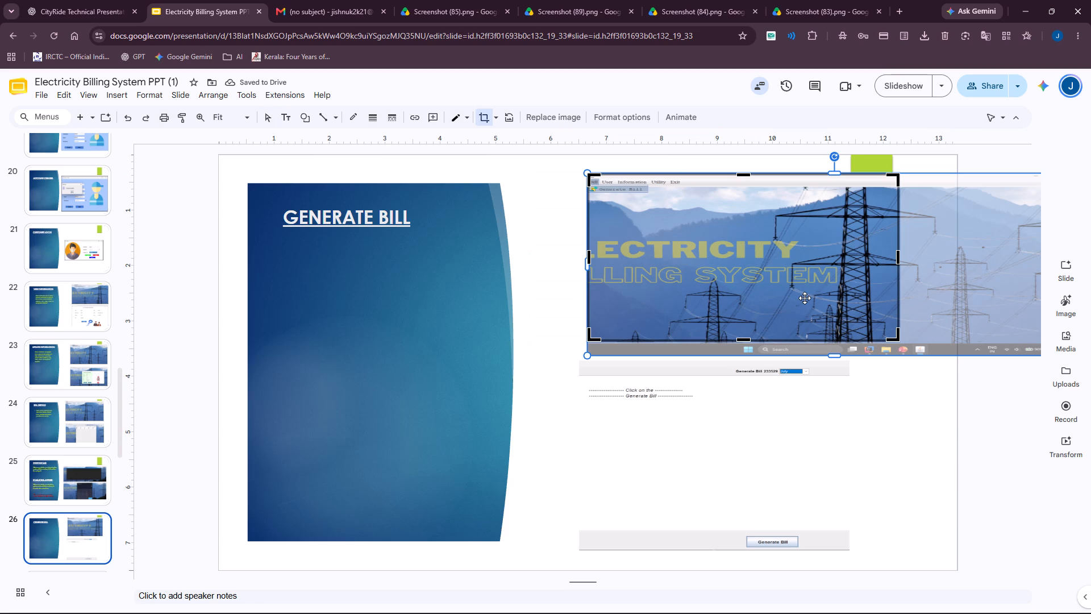
{"action": "left_click", "coordinate": [555, 296]}
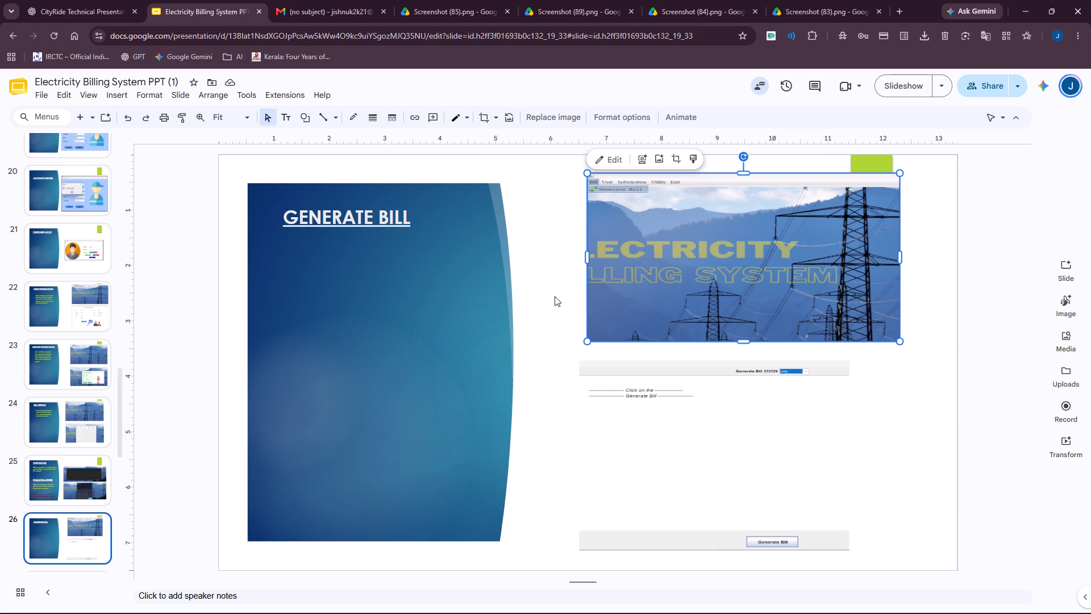
Move the Generate Bill form screenshot away from the blue panel so it sits directly beneath the menu screenshot.
{"action": "left_click", "coordinate": [752, 425]}
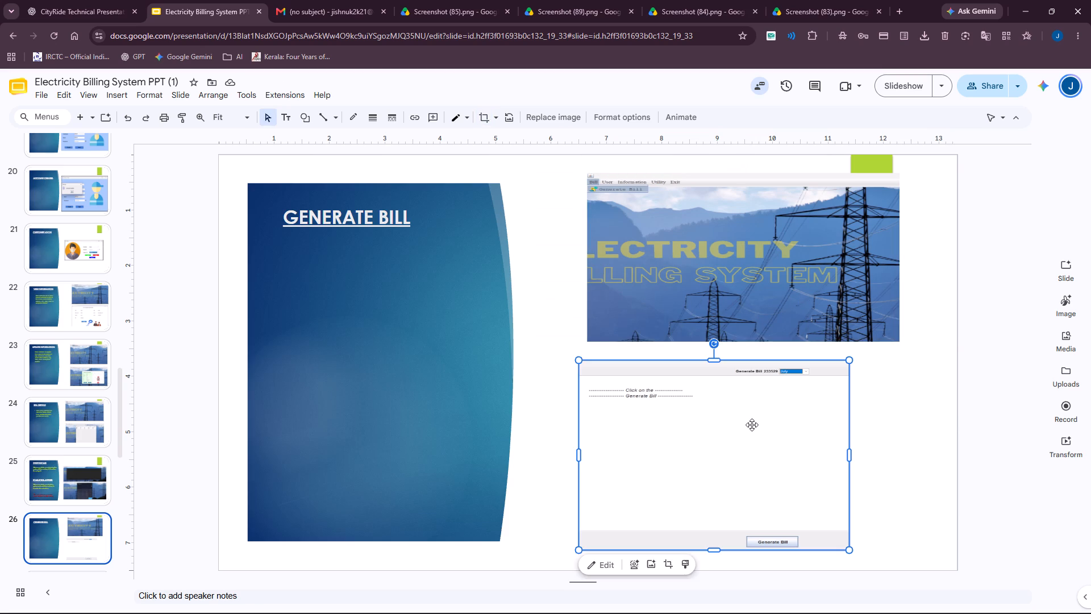
{"action": "left_click_drag", "start_coordinate": [753, 422], "coordinate": [792, 412]}
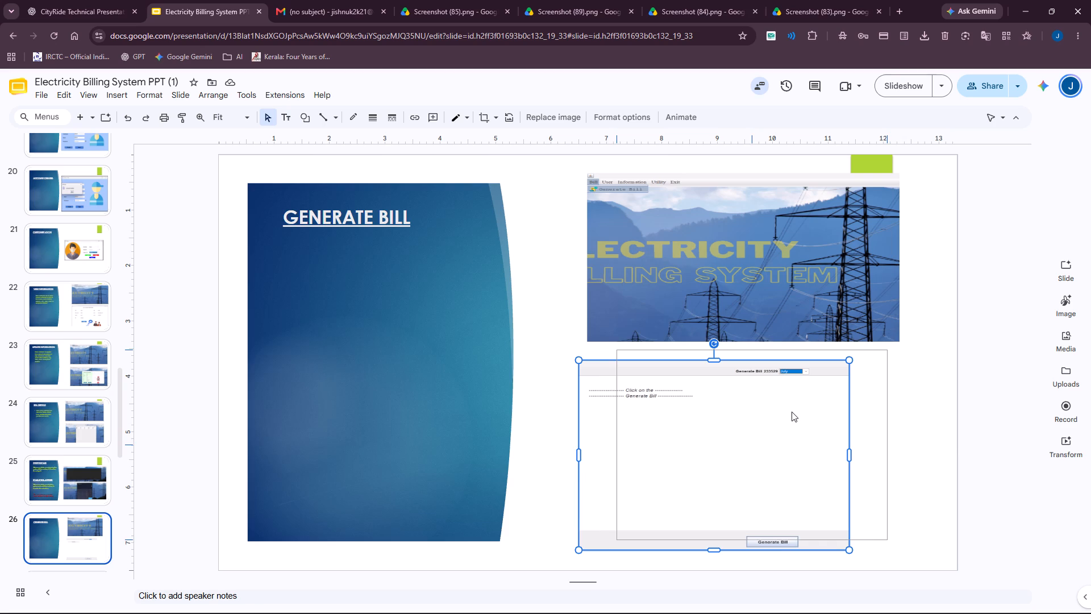
{"action": "left_click_drag", "start_coordinate": [792, 412], "coordinate": [797, 417]}
{"action": "left_click", "coordinate": [757, 414]}
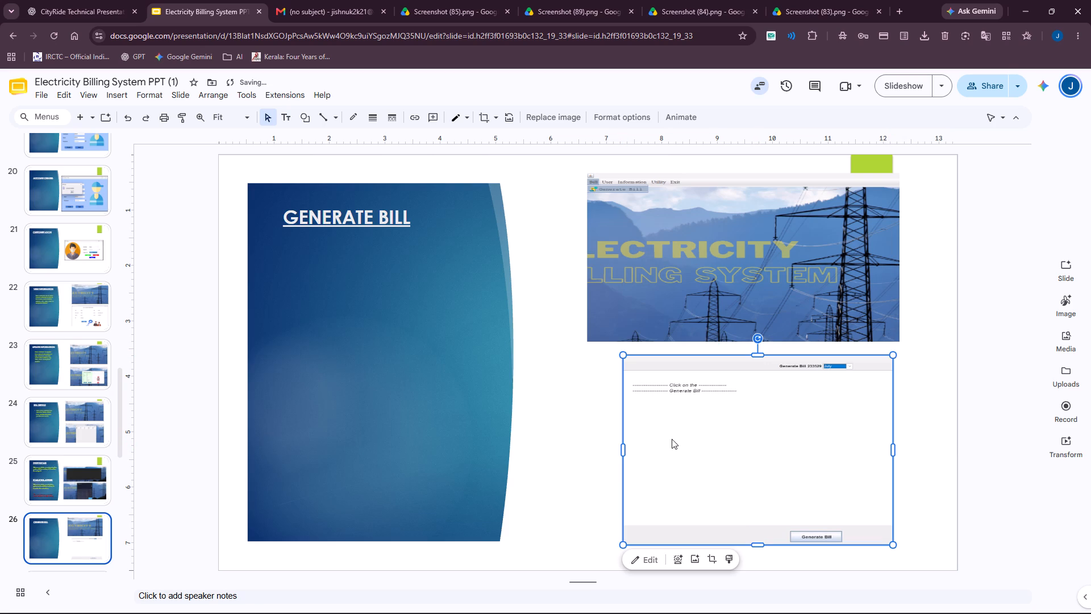
{"action": "left_click", "coordinate": [616, 436]}
{"action": "left_click", "coordinate": [701, 435]}
{"action": "left_click_drag", "start_coordinate": [701, 435], "coordinate": [689, 434]}
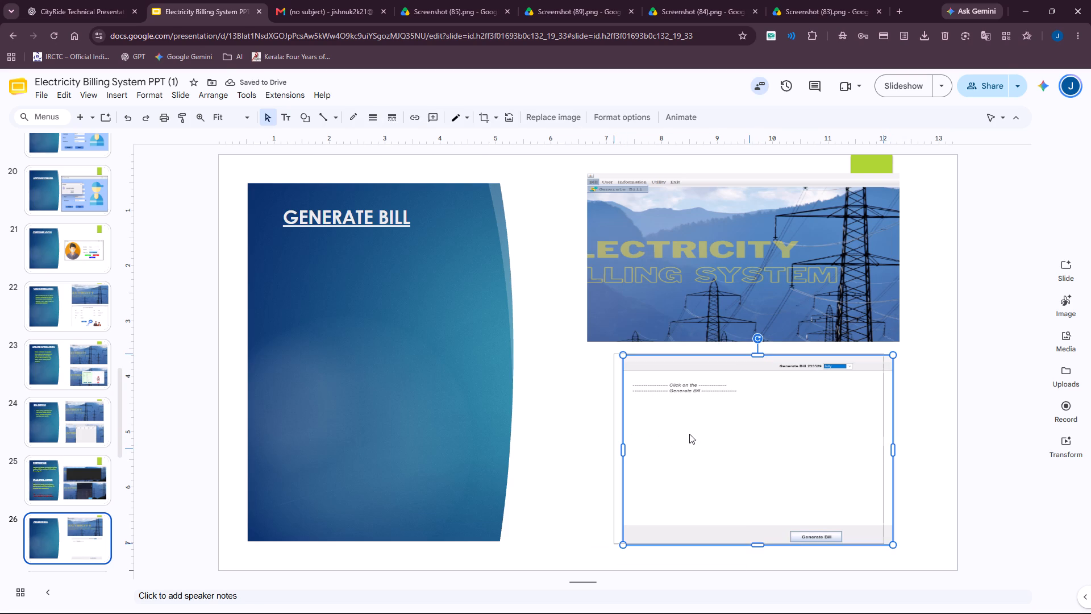
{"action": "left_click_drag", "start_coordinate": [689, 434], "coordinate": [674, 434]}
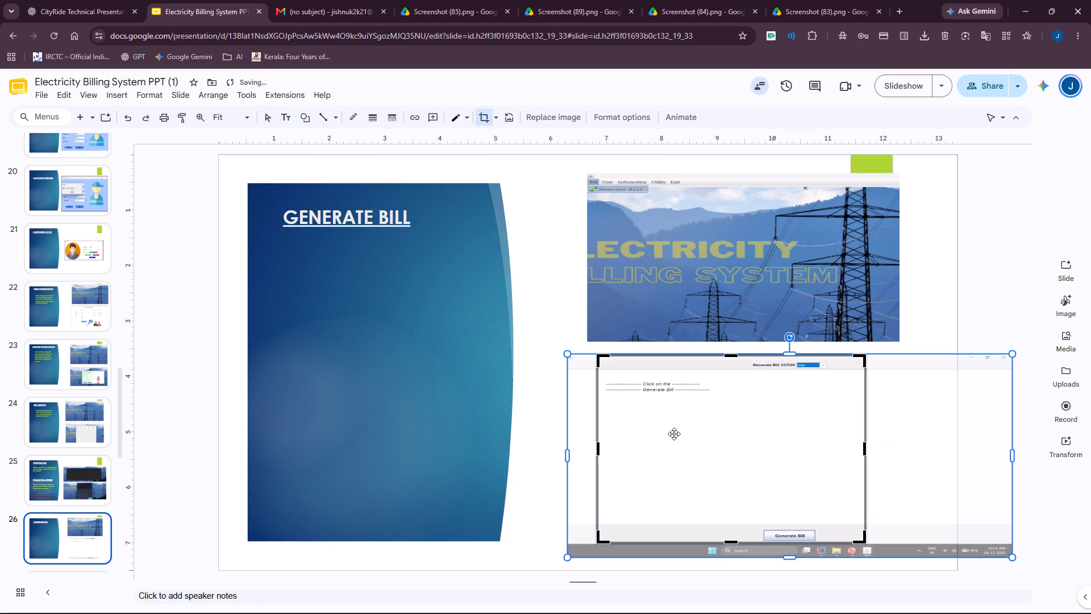
Shift the form image inside its crop frame and widen the frame's right side to nearly match the menu screenshot's right edge.
{"action": "left_click_drag", "start_coordinate": [674, 434], "coordinate": [686, 434]}
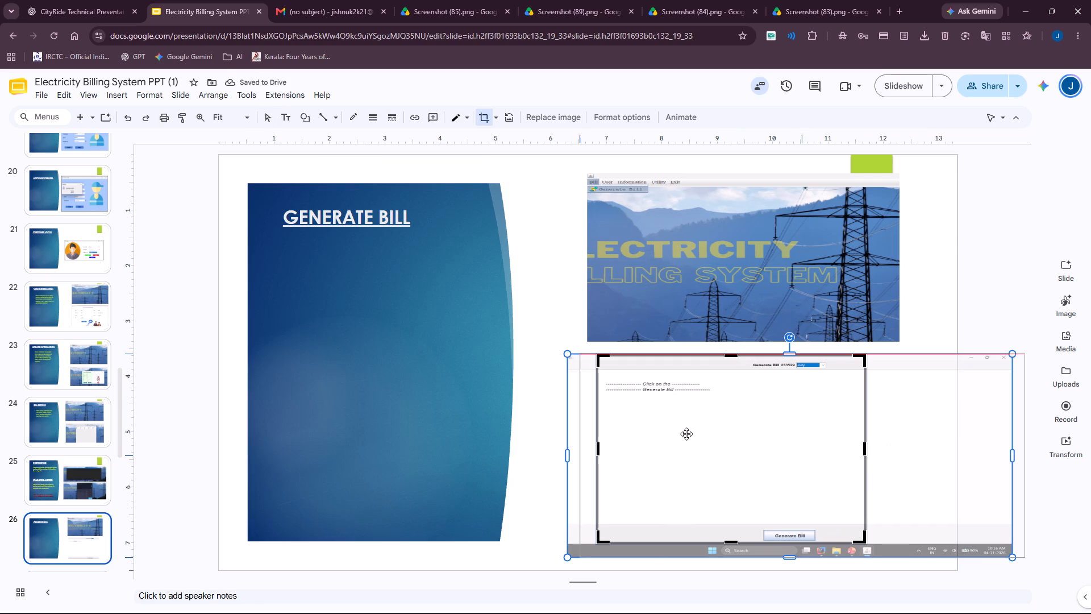
{"action": "left_click_drag", "start_coordinate": [686, 434], "coordinate": [702, 434]}
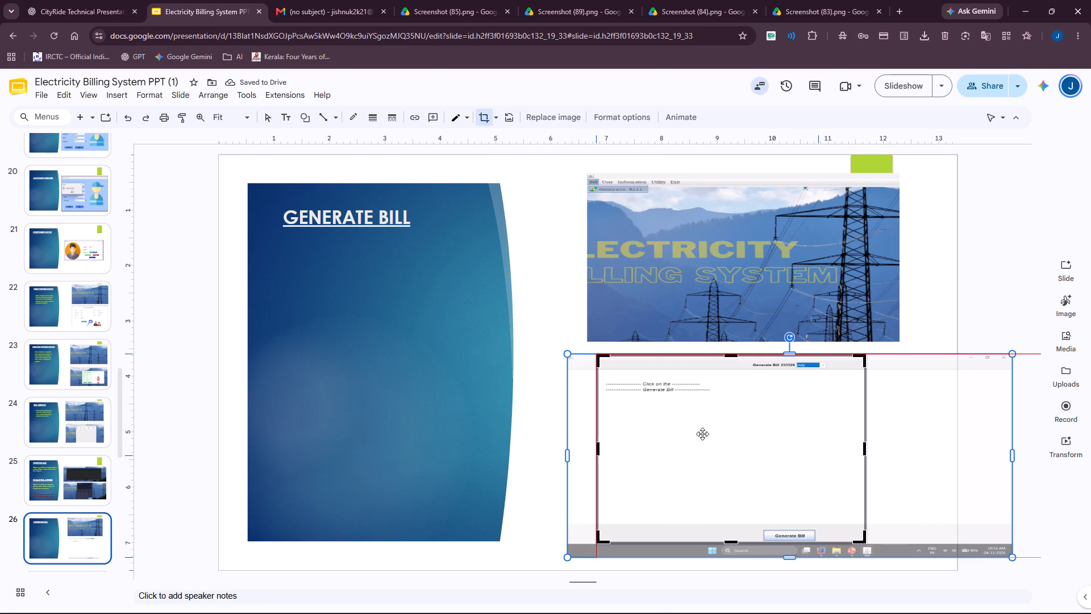
{"action": "left_click_drag", "start_coordinate": [702, 434], "coordinate": [698, 434]}
{"action": "left_click_drag", "start_coordinate": [698, 434], "coordinate": [707, 433]}
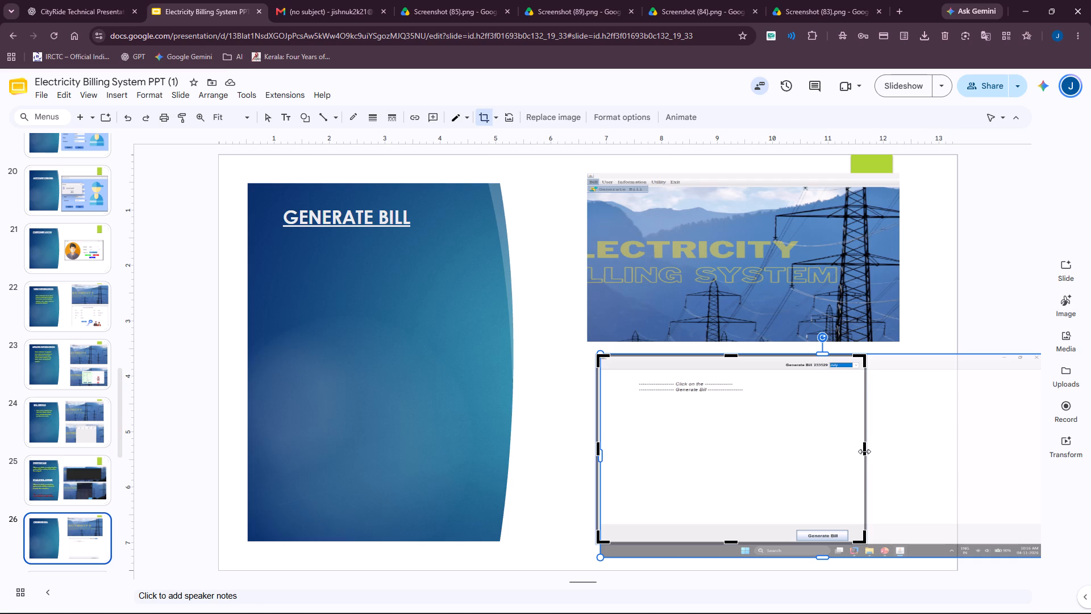
{"action": "left_click_drag", "start_coordinate": [864, 451], "coordinate": [882, 451]}
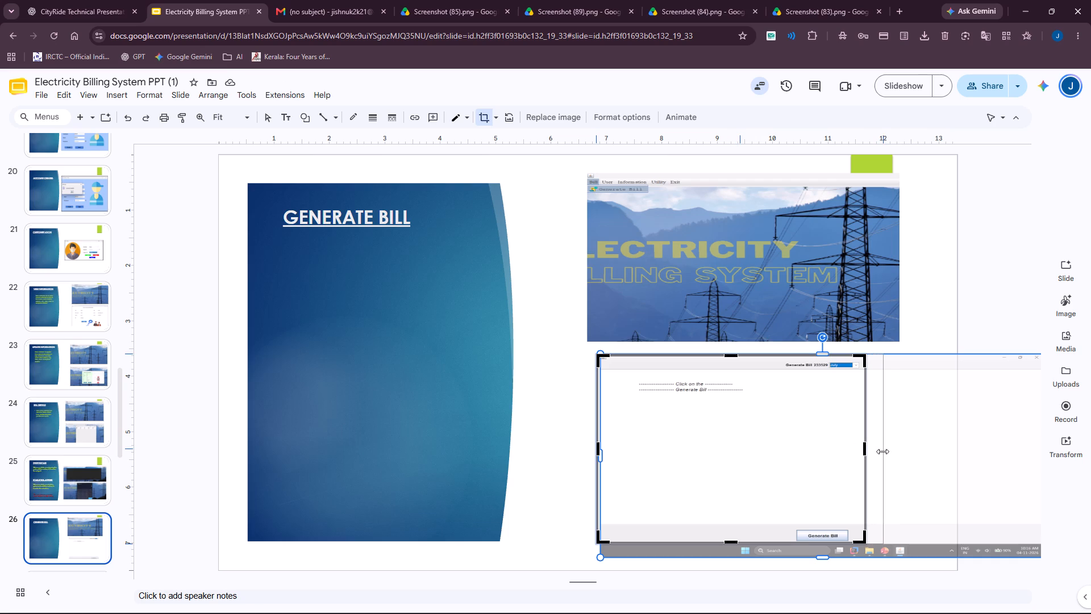
{"action": "left_click_drag", "start_coordinate": [882, 451], "coordinate": [894, 453]}
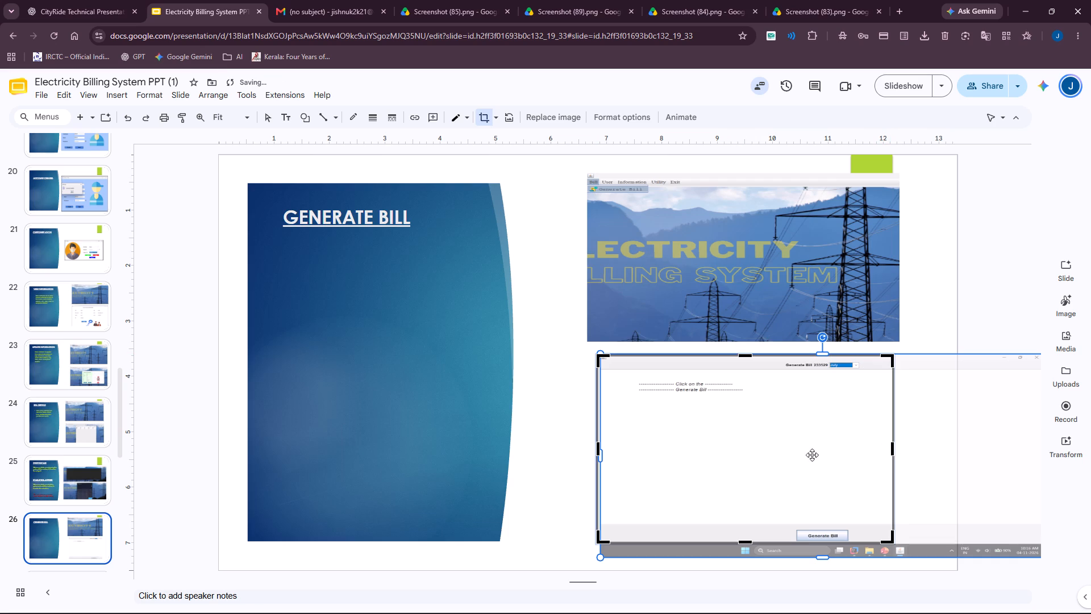
{"action": "left_click", "coordinate": [564, 417]}
Nudge the form screenshot slightly toward the blue panel to line up its left edge with the menu screenshot.
{"action": "left_click_drag", "start_coordinate": [674, 437], "coordinate": [672, 437]}
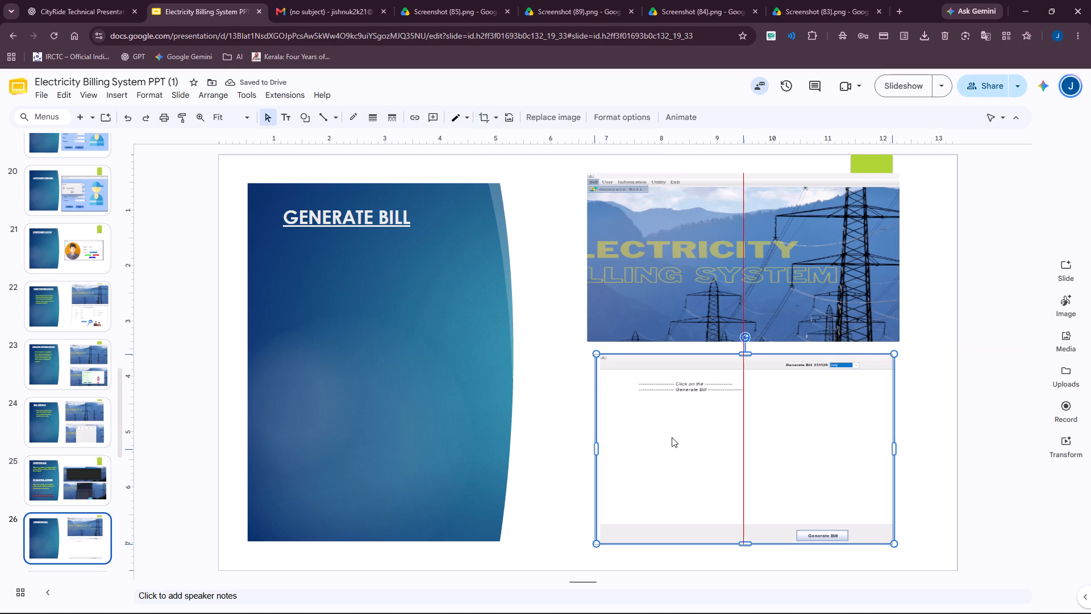
{"action": "left_click_drag", "start_coordinate": [672, 437], "coordinate": [668, 437]}
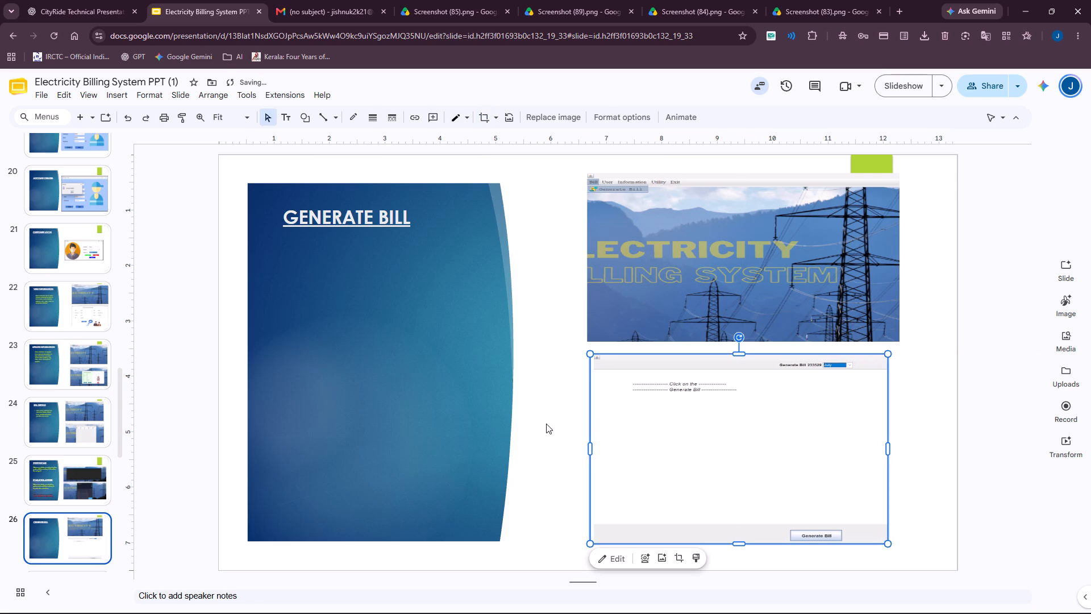
{"action": "left_click", "coordinate": [546, 424]}
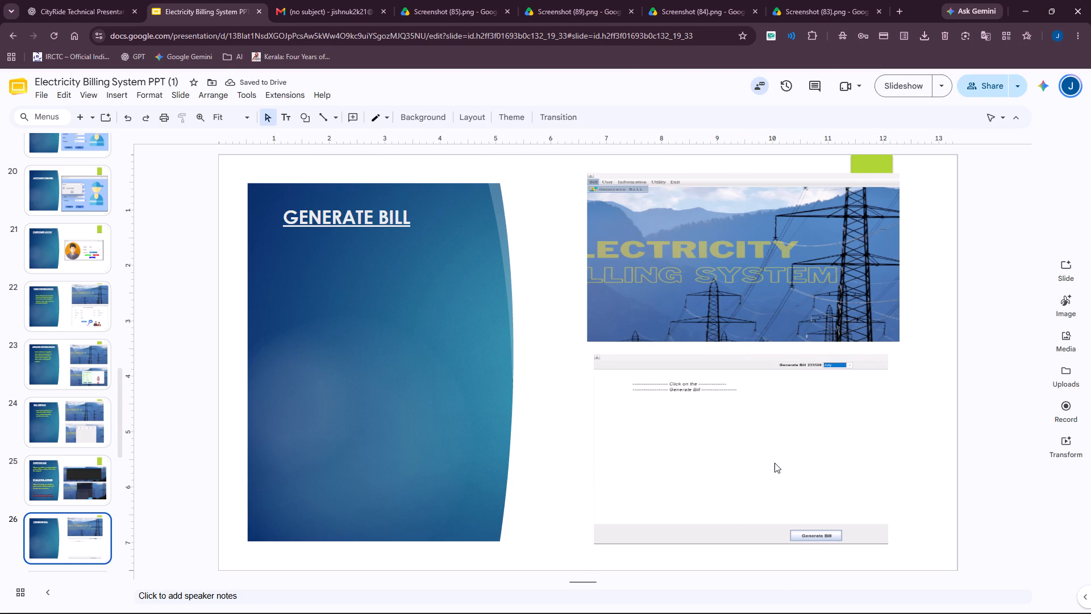
Stretch the form image within its crop so it fills the frame's empty left edge.
{"action": "left_click", "coordinate": [690, 420]}
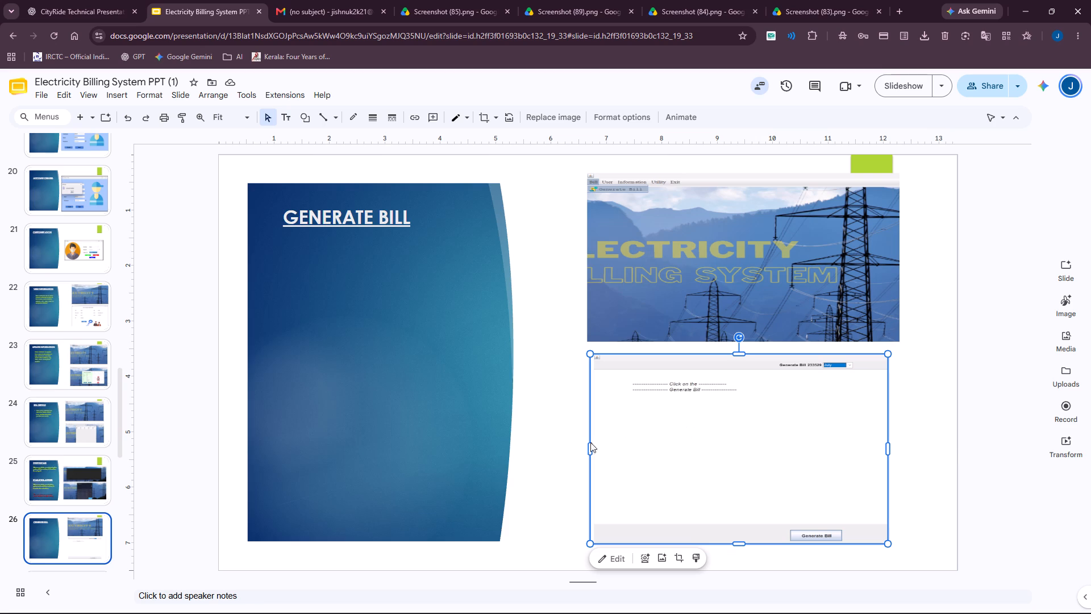
{"action": "left_click", "coordinate": [674, 559]}
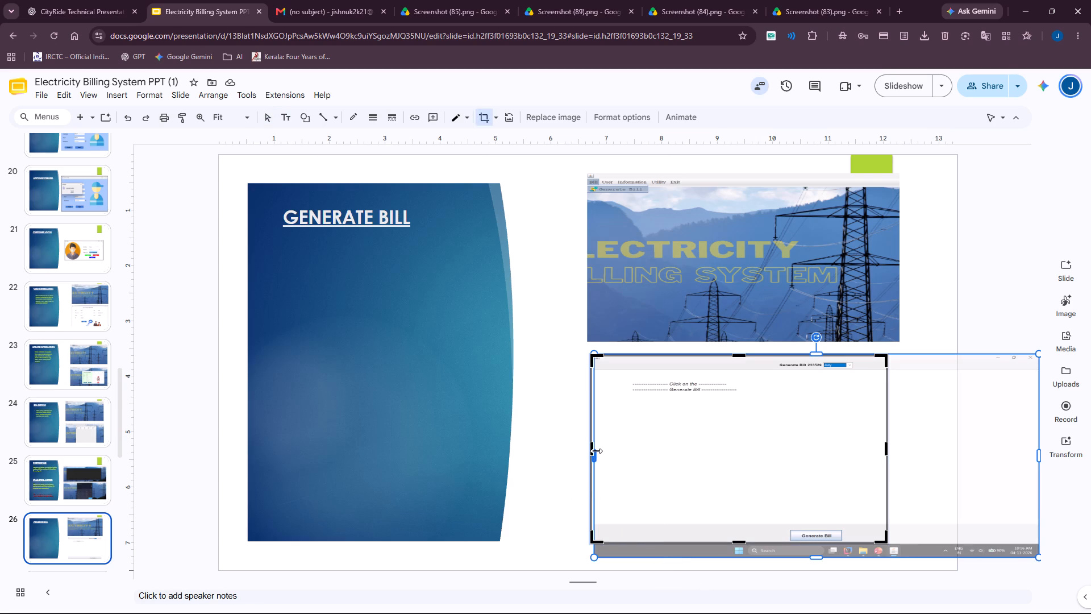
{"action": "left_click_drag", "start_coordinate": [596, 451], "coordinate": [589, 448]}
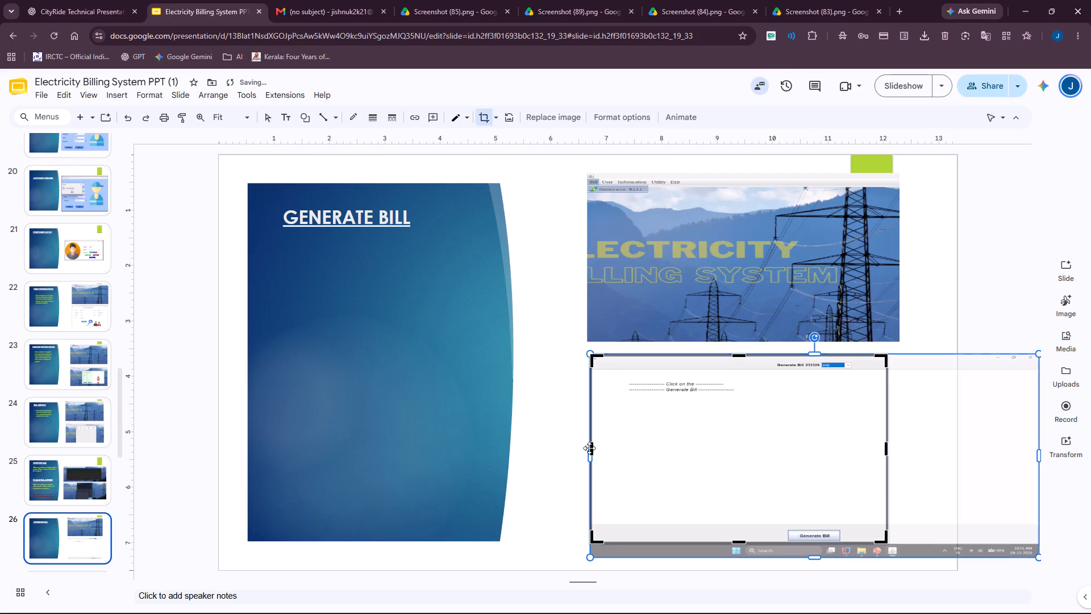
{"action": "left_click", "coordinate": [547, 442]}
{"action": "left_click", "coordinate": [560, 428]}
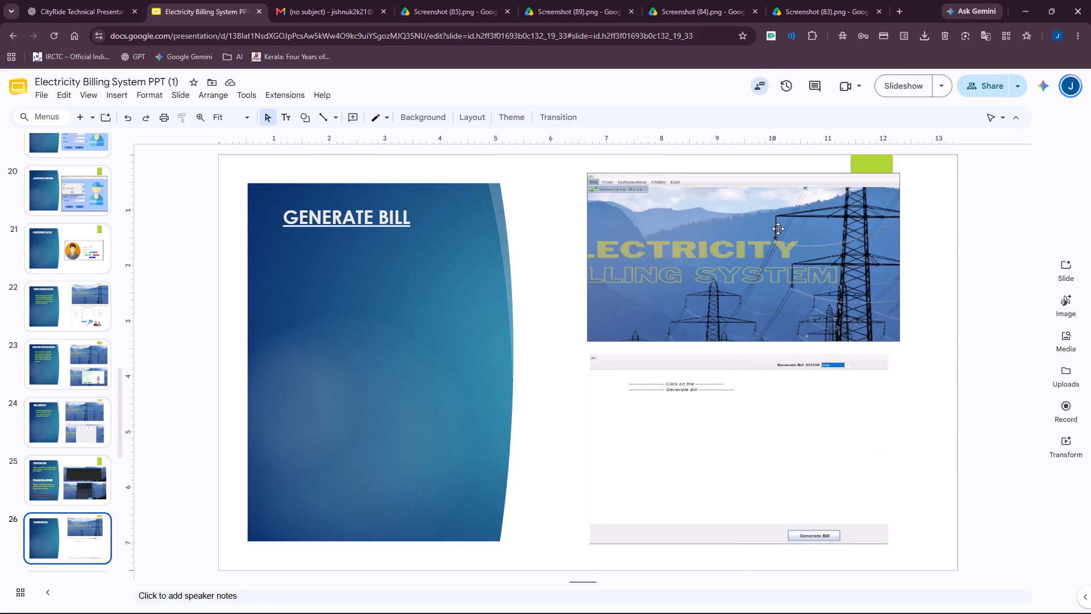
Review the slides from Generate Bill through Pay Bill, Conclusion and the leftover Customer Details and Deposit Details slides for remaining work.
{"action": "scroll", "coordinate": [420, 343], "scroll_direction": "down", "scroll_amount": 1}
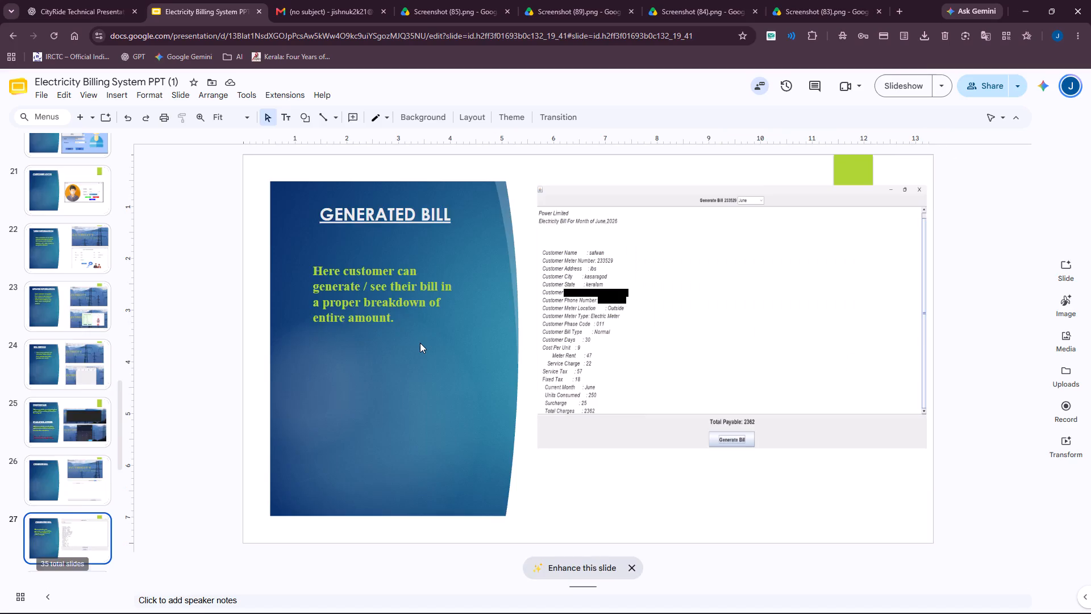
{"action": "scroll", "coordinate": [420, 343], "scroll_direction": "down", "scroll_amount": 1}
{"action": "scroll", "coordinate": [420, 343], "scroll_direction": "up", "scroll_amount": 2}
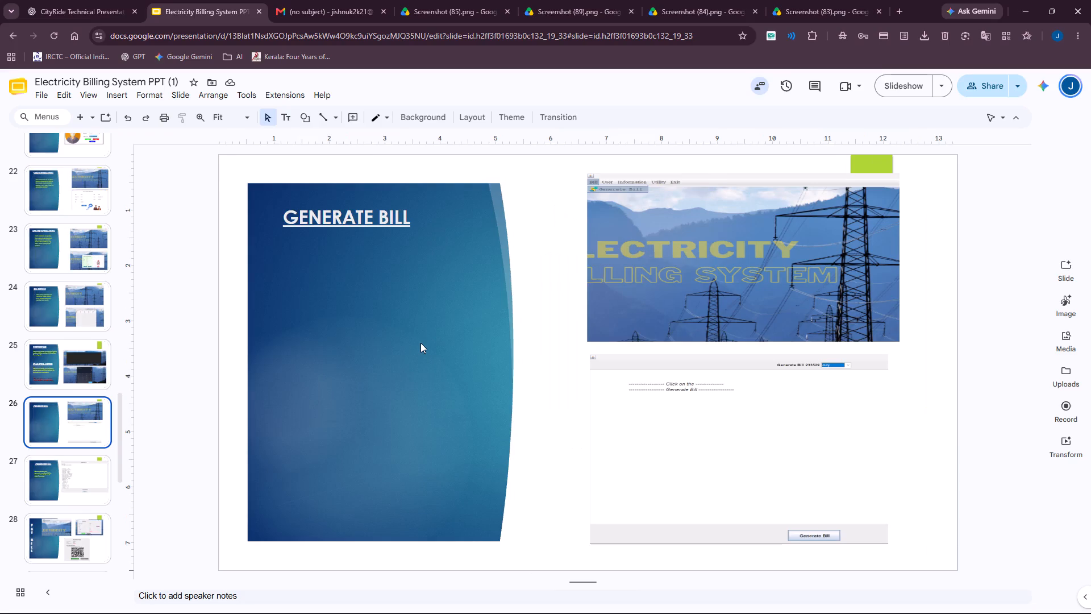
{"action": "scroll", "coordinate": [420, 343], "scroll_direction": "down", "scroll_amount": 1}
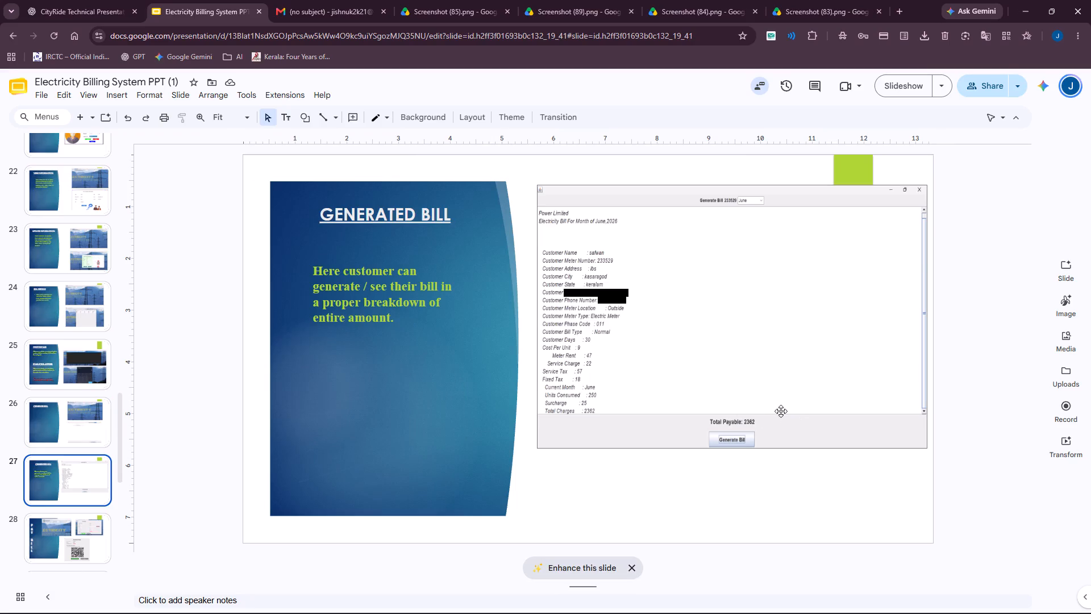
{"action": "scroll", "coordinate": [476, 441], "scroll_direction": "down", "scroll_amount": 1}
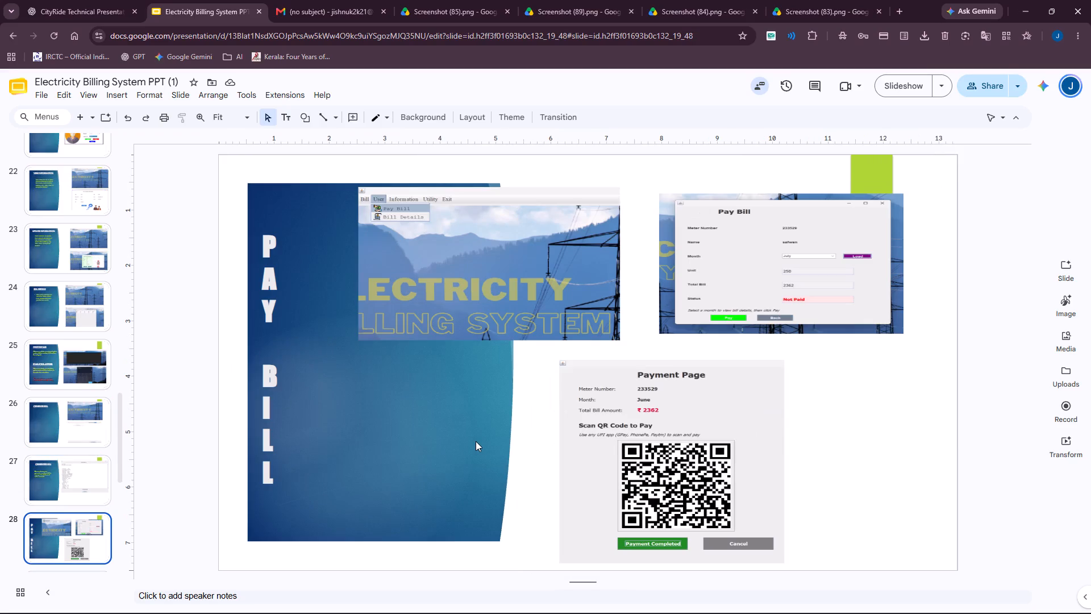
{"action": "scroll", "coordinate": [476, 441], "scroll_direction": "down", "scroll_amount": 1}
{"action": "scroll", "coordinate": [476, 442], "scroll_direction": "up", "scroll_amount": 1}
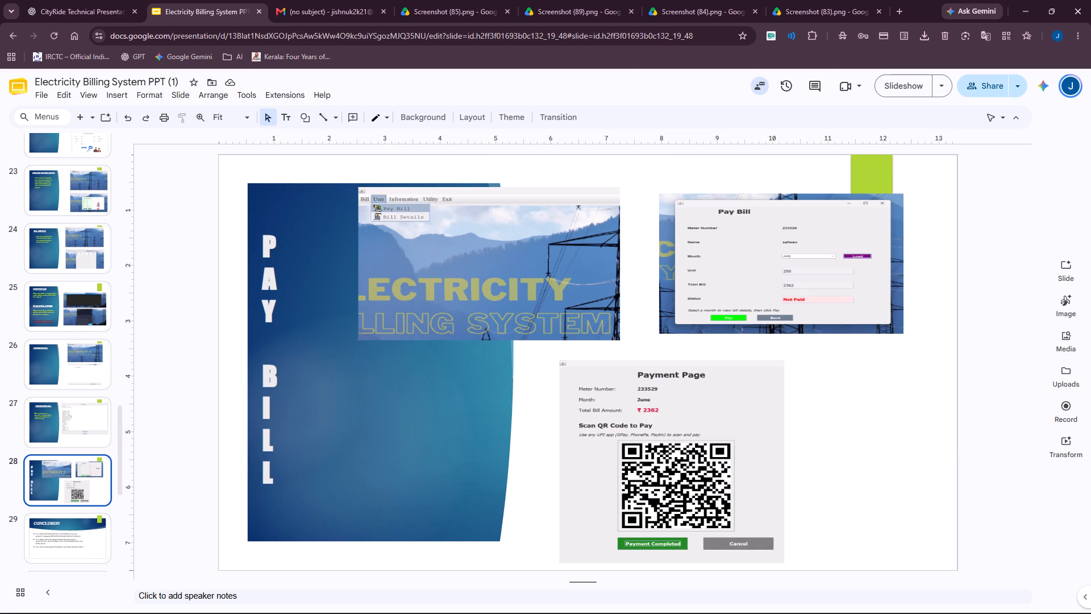
{"action": "scroll", "coordinate": [472, 463], "scroll_direction": "down", "scroll_amount": 2}
{"action": "scroll", "coordinate": [472, 464], "scroll_direction": "up", "scroll_amount": 1}
{"action": "scroll", "coordinate": [472, 464], "scroll_direction": "down", "scroll_amount": 4}
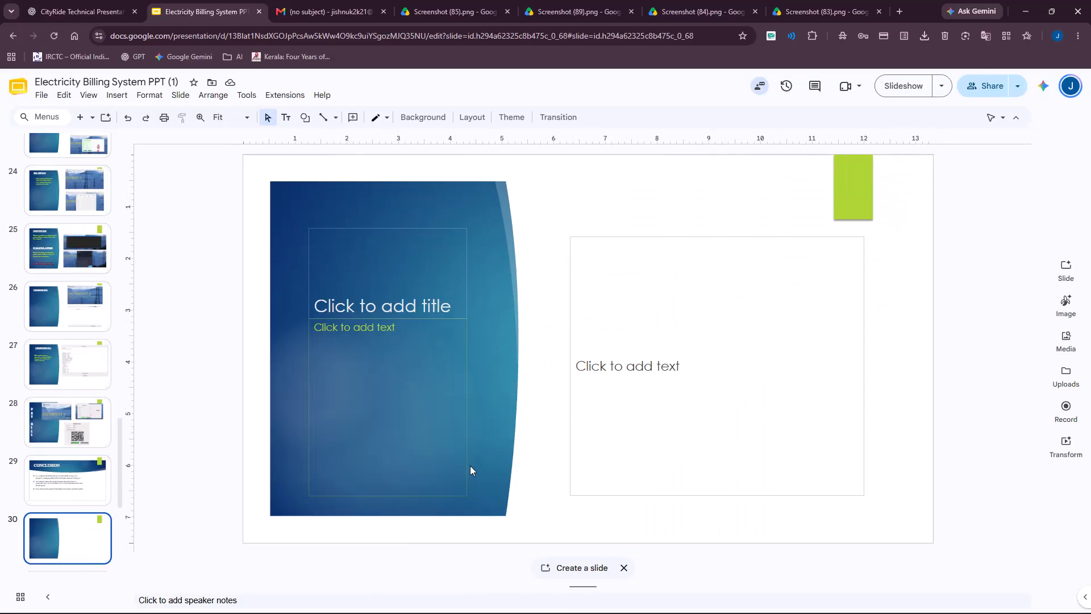
{"action": "scroll", "coordinate": [469, 466], "scroll_direction": "down", "scroll_amount": 3}
{"action": "scroll", "coordinate": [398, 489], "scroll_direction": "down", "scroll_amount": 3}
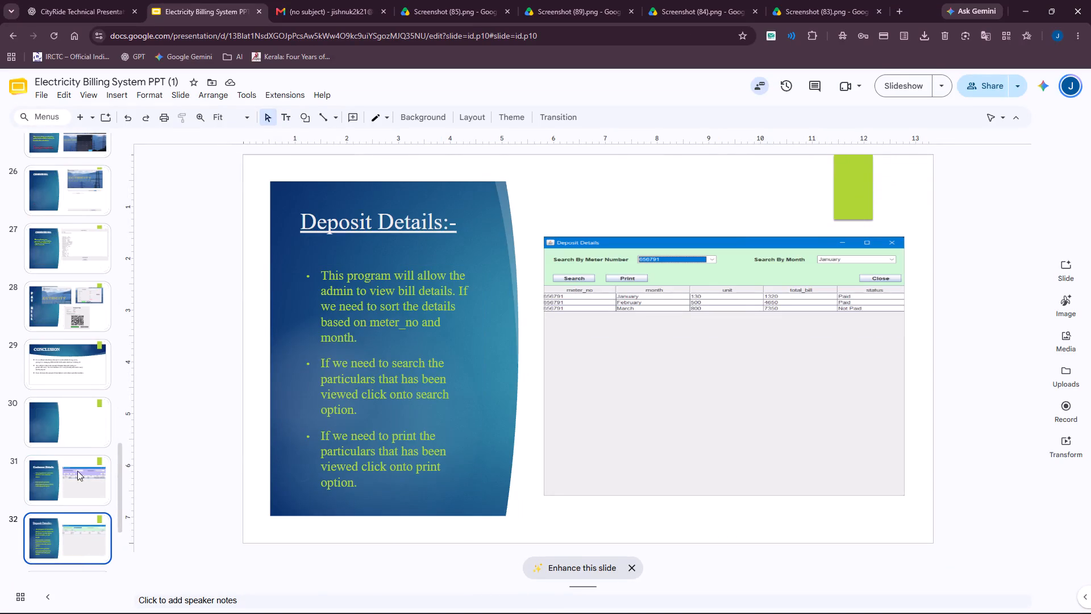
{"action": "left_click", "coordinate": [64, 471]}
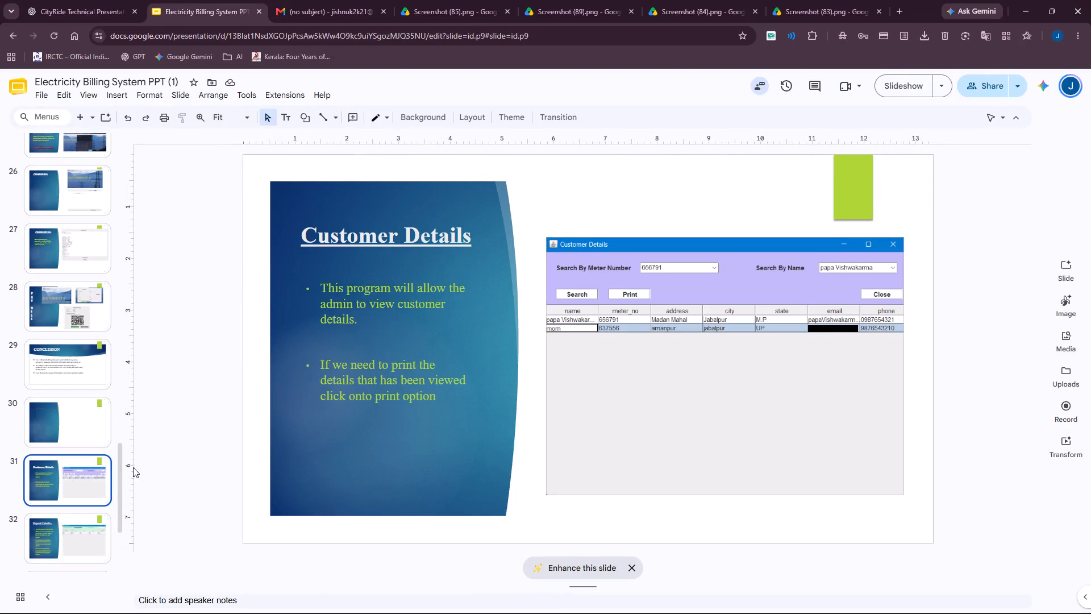
{"action": "scroll", "coordinate": [280, 452], "scroll_direction": "up", "scroll_amount": 6}
{"action": "scroll", "coordinate": [123, 407], "scroll_direction": "up", "scroll_amount": 5}
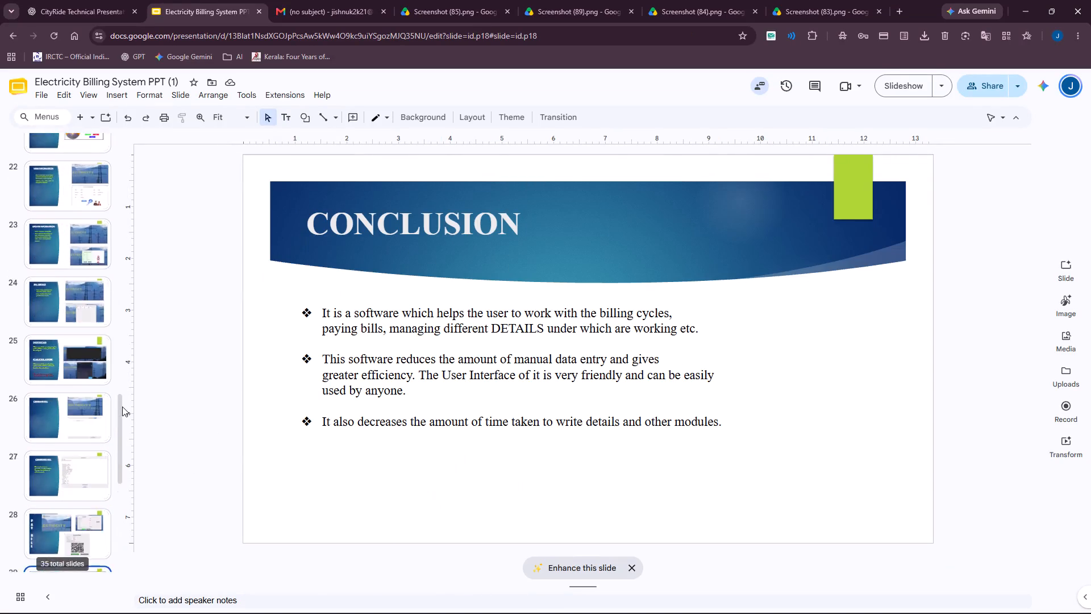
Review the slides and compare the newer Calculate Bill and Deposit Details slides with the leftover Calculate Bill slide near the deck's end.
{"action": "scroll", "coordinate": [122, 406], "scroll_direction": "up", "scroll_amount": 16}
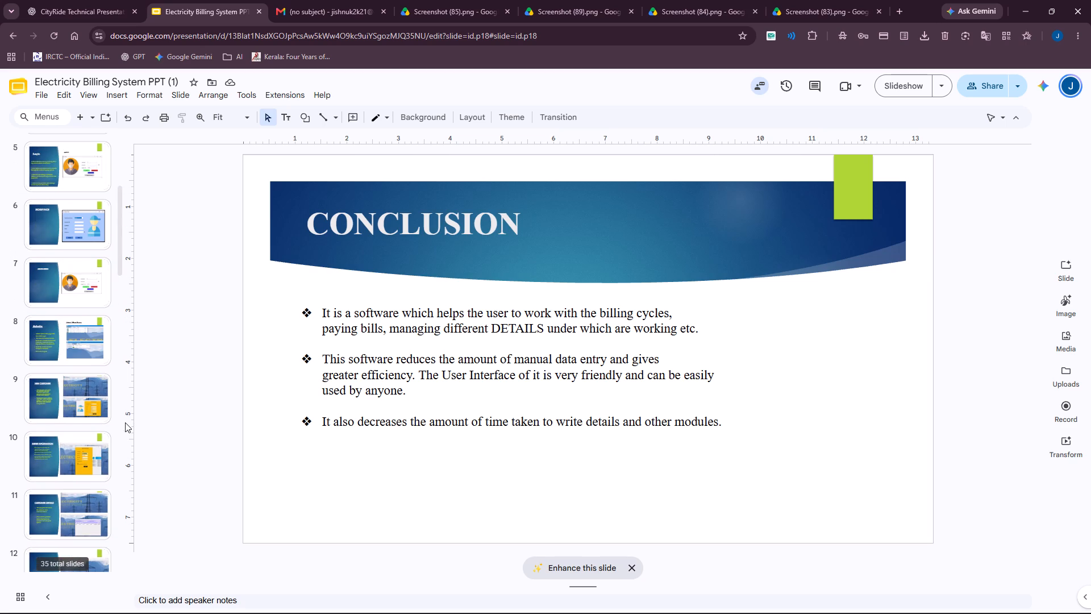
{"action": "scroll", "coordinate": [125, 422], "scroll_direction": "down", "scroll_amount": 5}
{"action": "left_click", "coordinate": [104, 501]}
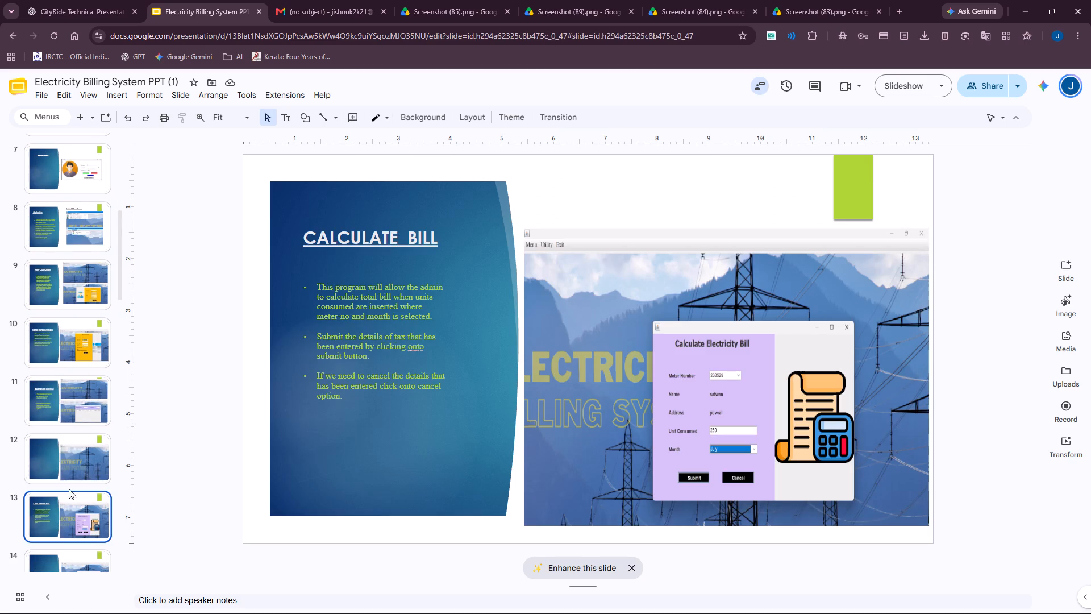
{"action": "scroll", "coordinate": [30, 438], "scroll_direction": "up", "scroll_amount": 9}
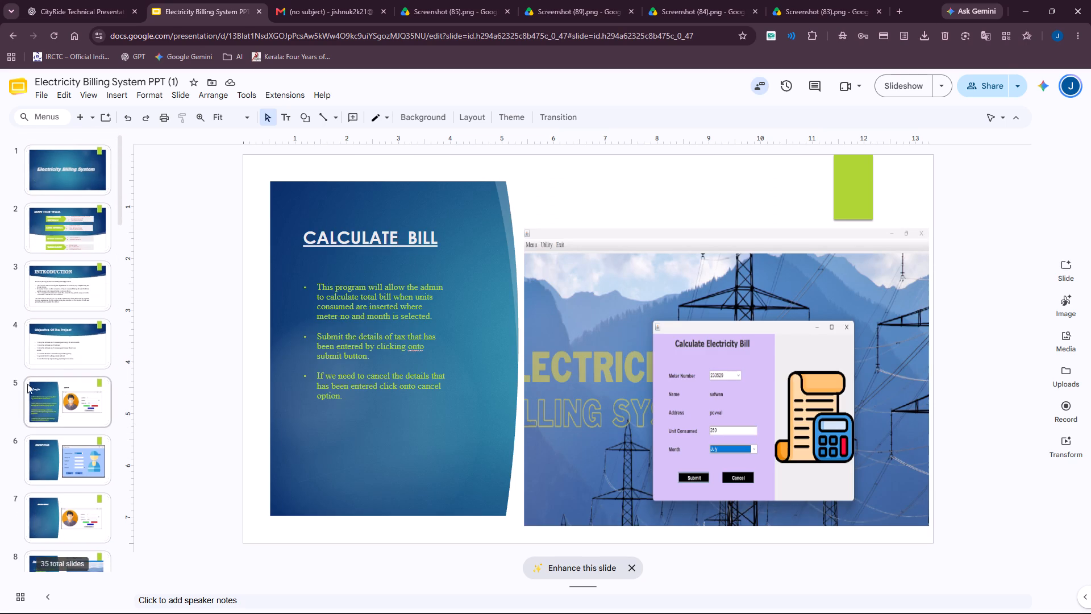
{"action": "scroll", "coordinate": [81, 384], "scroll_direction": "down", "scroll_amount": 9}
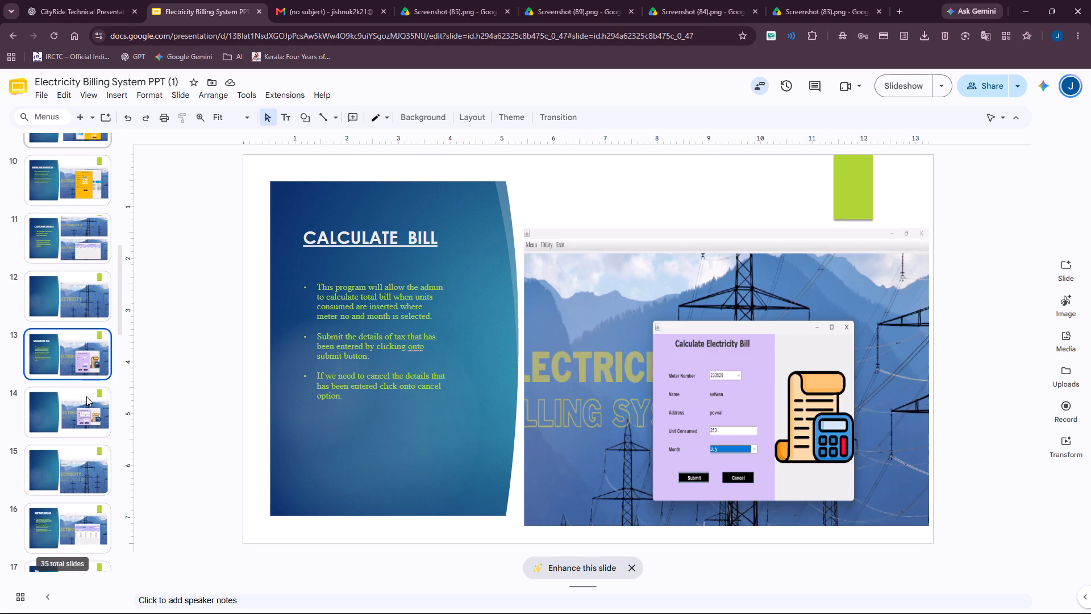
{"action": "left_click", "coordinate": [74, 511]}
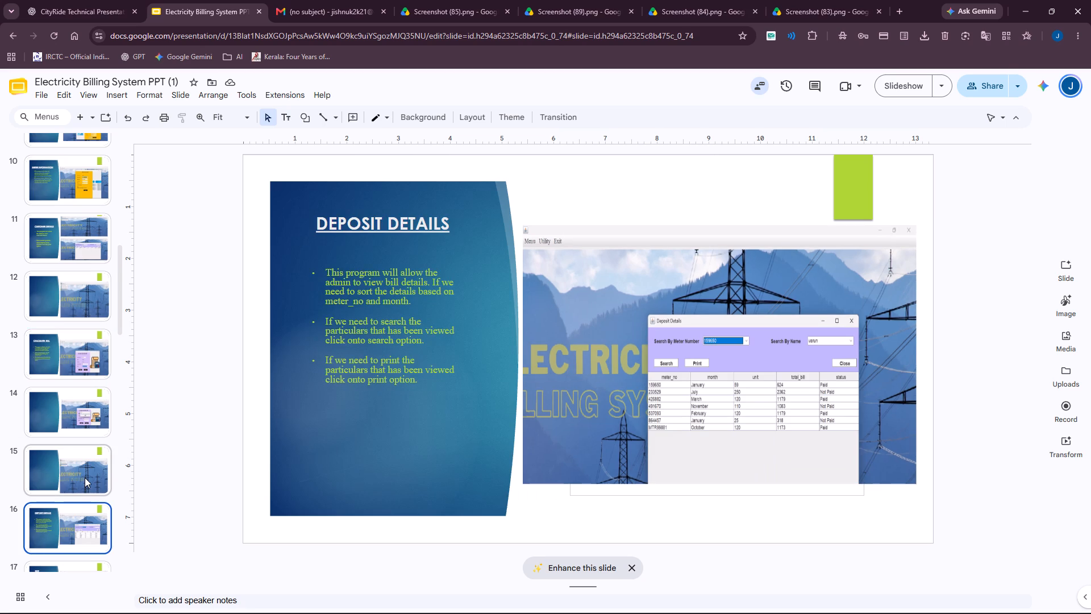
{"action": "scroll", "coordinate": [85, 478], "scroll_direction": "down", "scroll_amount": 4}
{"action": "scroll", "coordinate": [82, 458], "scroll_direction": "up", "scroll_amount": 1}
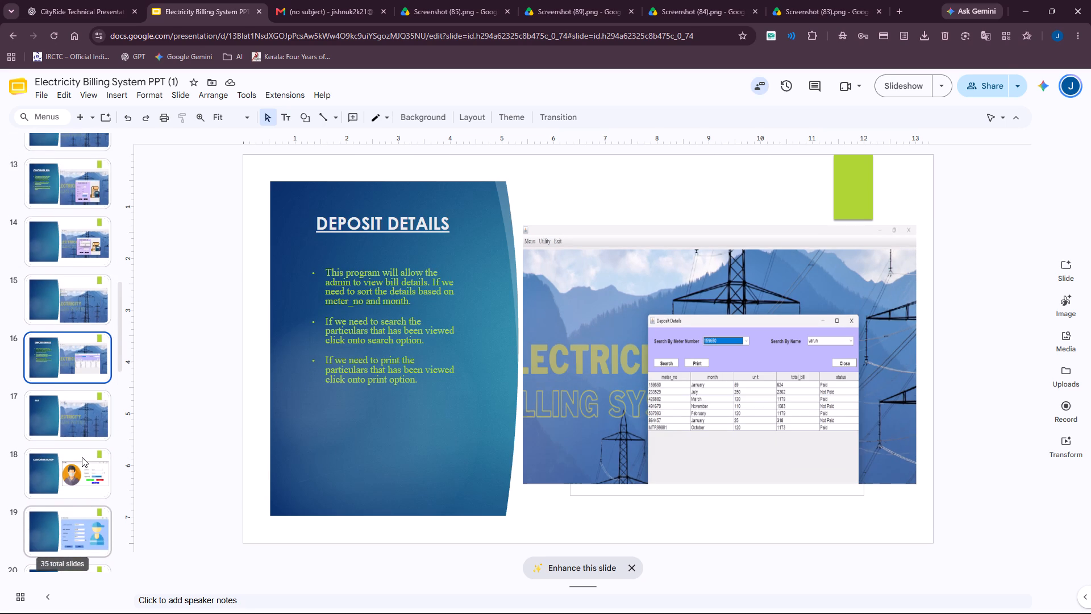
{"action": "scroll", "coordinate": [82, 457], "scroll_direction": "down", "scroll_amount": 20}
{"action": "scroll", "coordinate": [82, 457], "scroll_direction": "down", "scroll_amount": 5}
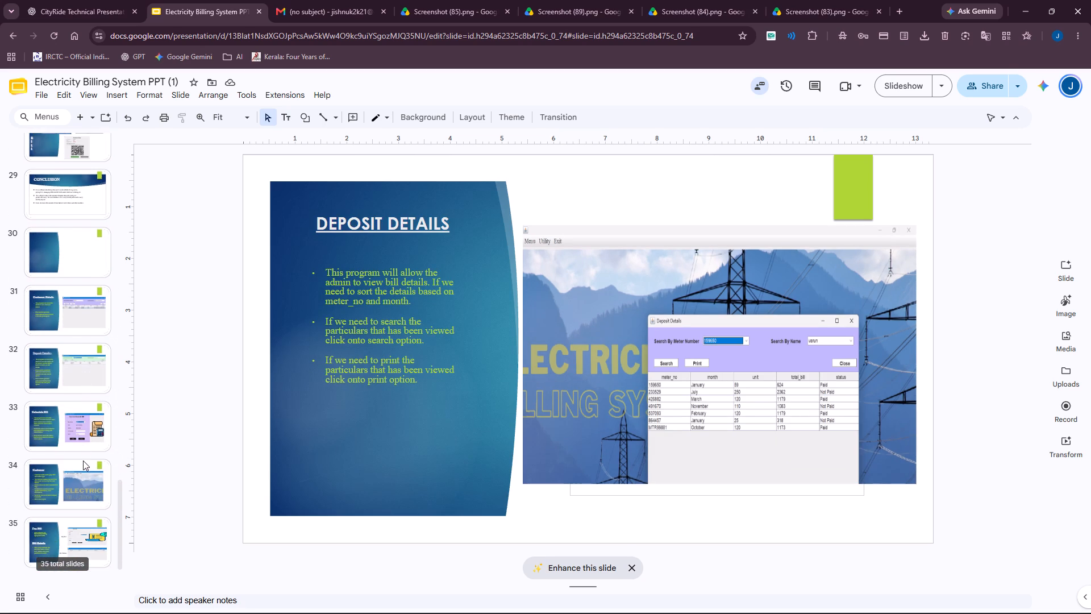
{"action": "scroll", "coordinate": [83, 460], "scroll_direction": "down", "scroll_amount": 7}
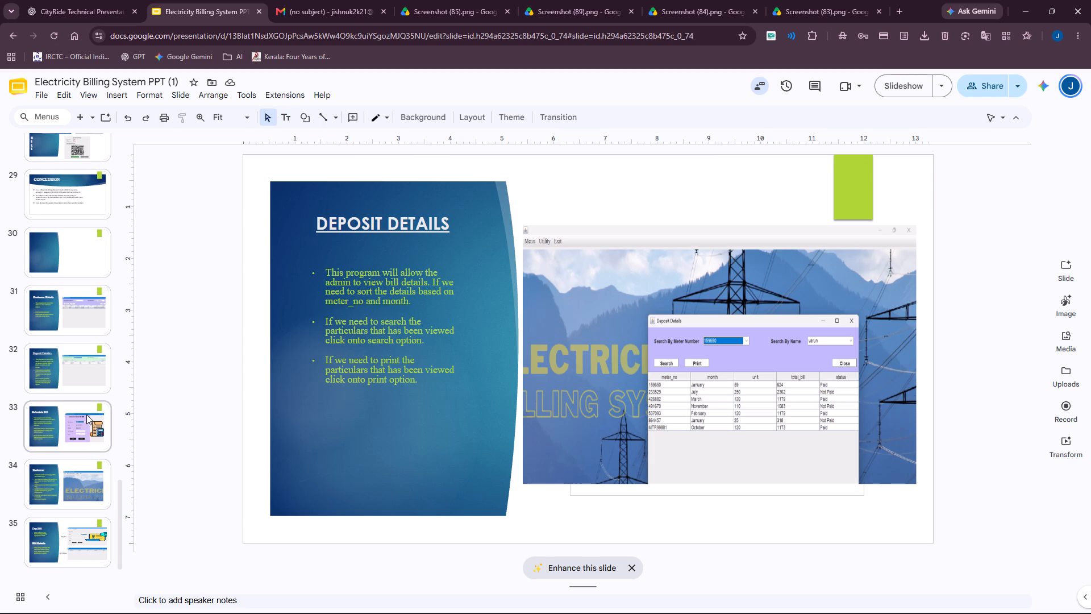
{"action": "scroll", "coordinate": [86, 414], "scroll_direction": "down", "scroll_amount": 2}
{"action": "left_click", "coordinate": [84, 414]}
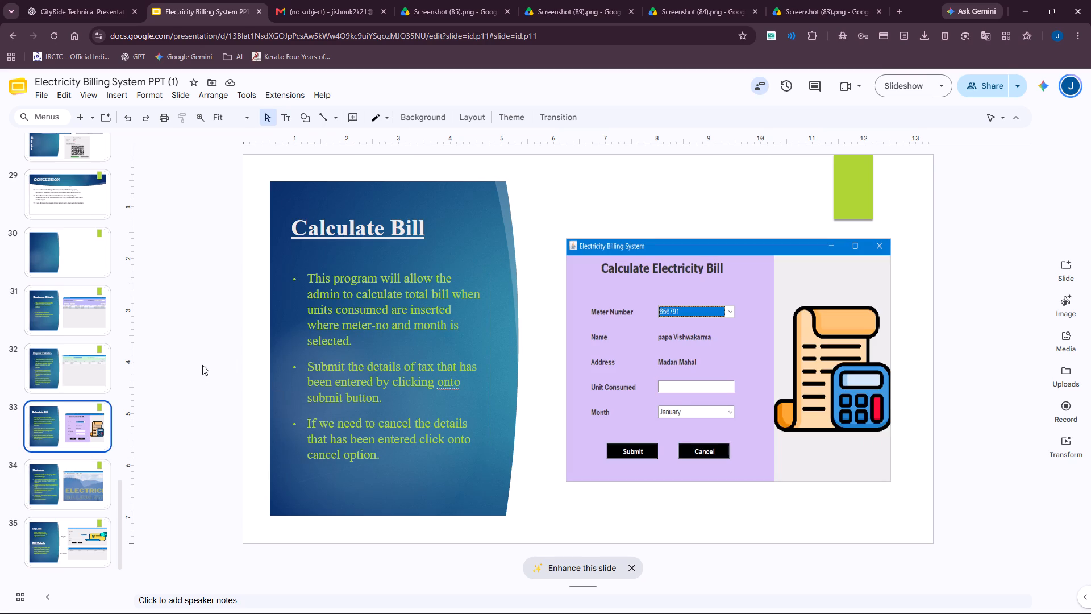
{"action": "scroll", "coordinate": [72, 370], "scroll_direction": "up", "scroll_amount": 16}
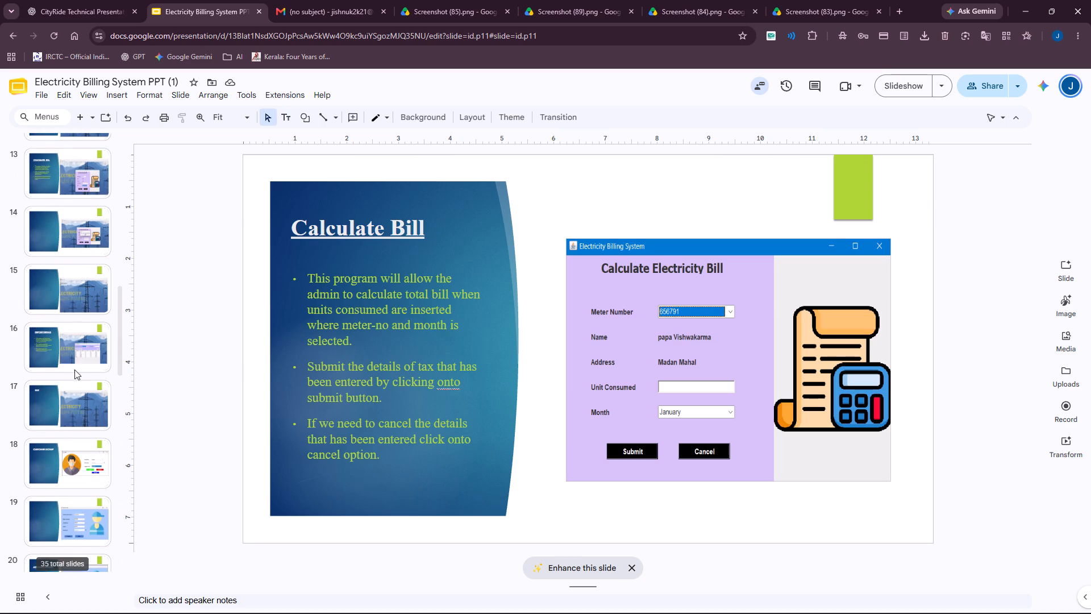
{"action": "scroll", "coordinate": [74, 370], "scroll_direction": "up", "scroll_amount": 3}
{"action": "left_click", "coordinate": [86, 351]}
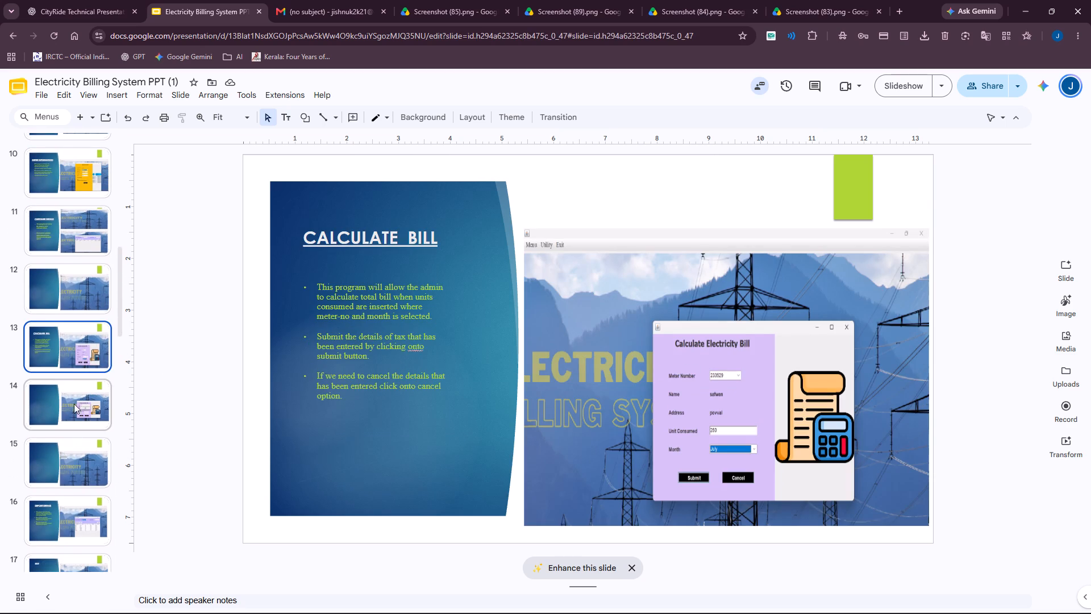
{"action": "scroll", "coordinate": [70, 418], "scroll_direction": "down", "scroll_amount": 18}
{"action": "scroll", "coordinate": [58, 432], "scroll_direction": "down", "scroll_amount": 3}
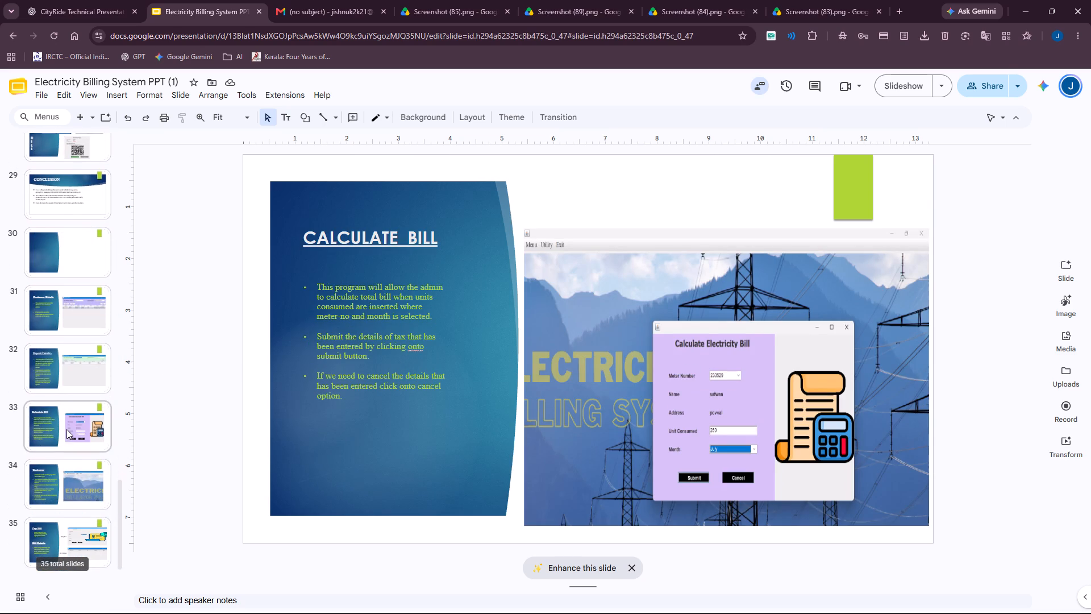
Delete the leftover Calculate Bill slide that follows the Conclusion.
{"action": "left_click", "coordinate": [66, 429]}
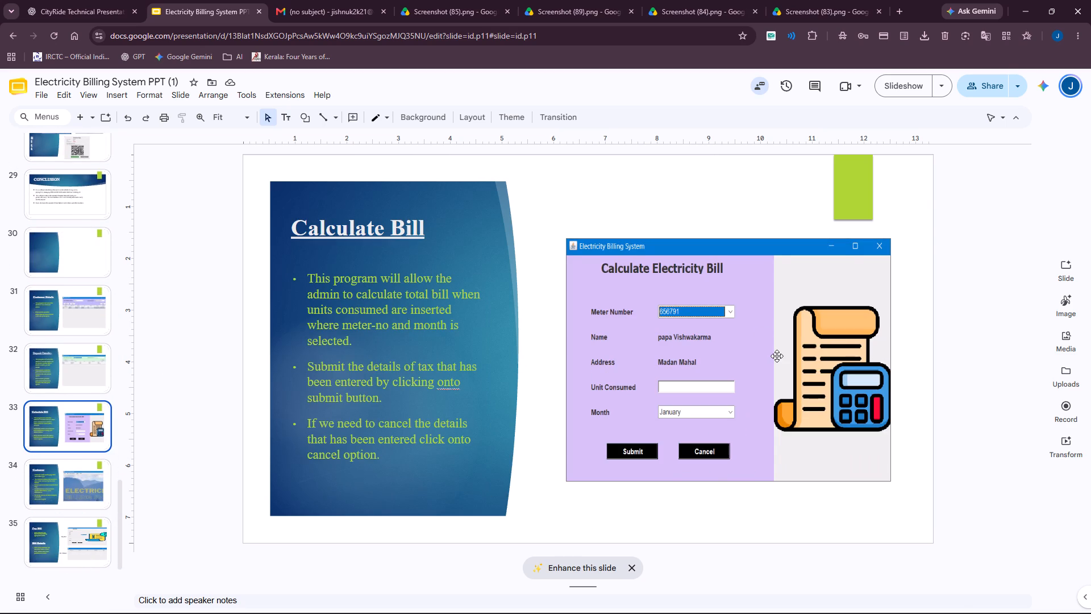
{"action": "right_click", "coordinate": [777, 356]}
{"action": "left_click", "coordinate": [561, 330]}
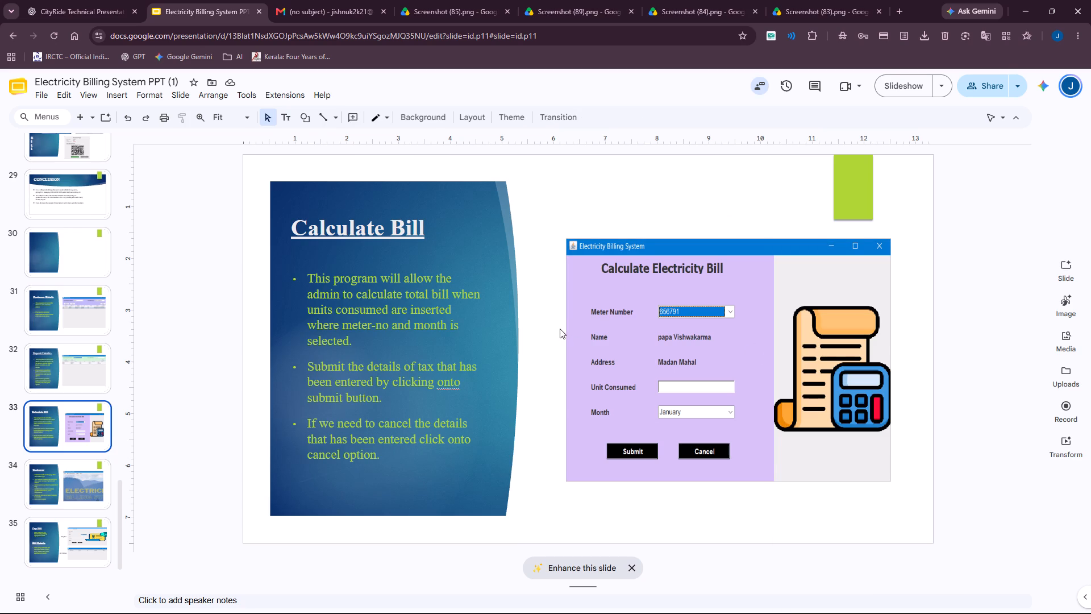
{"action": "left_click", "coordinate": [638, 352]}
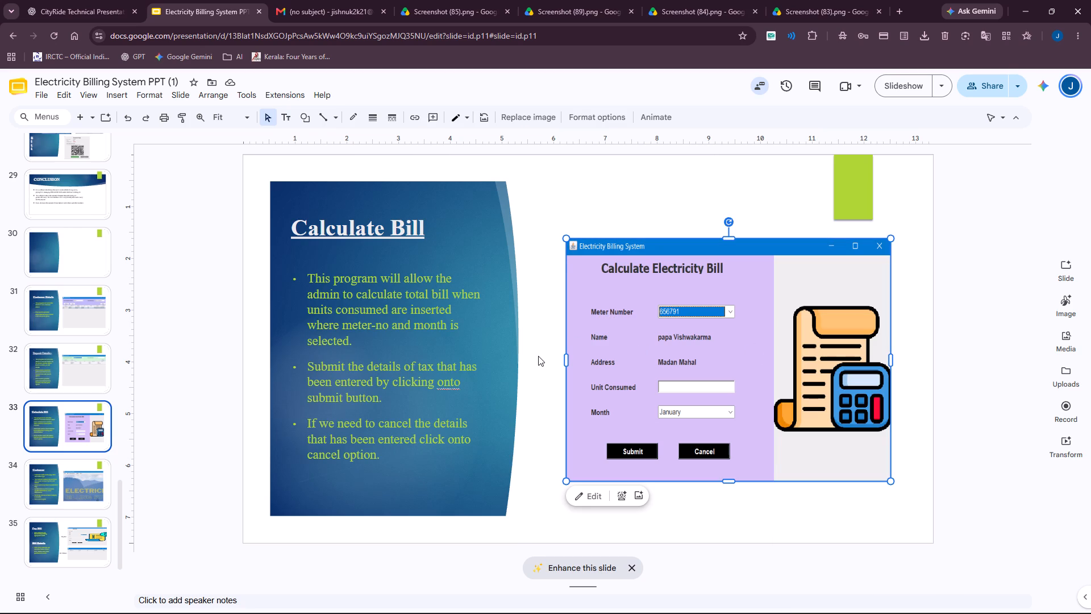
{"action": "left_click", "coordinate": [538, 356]}
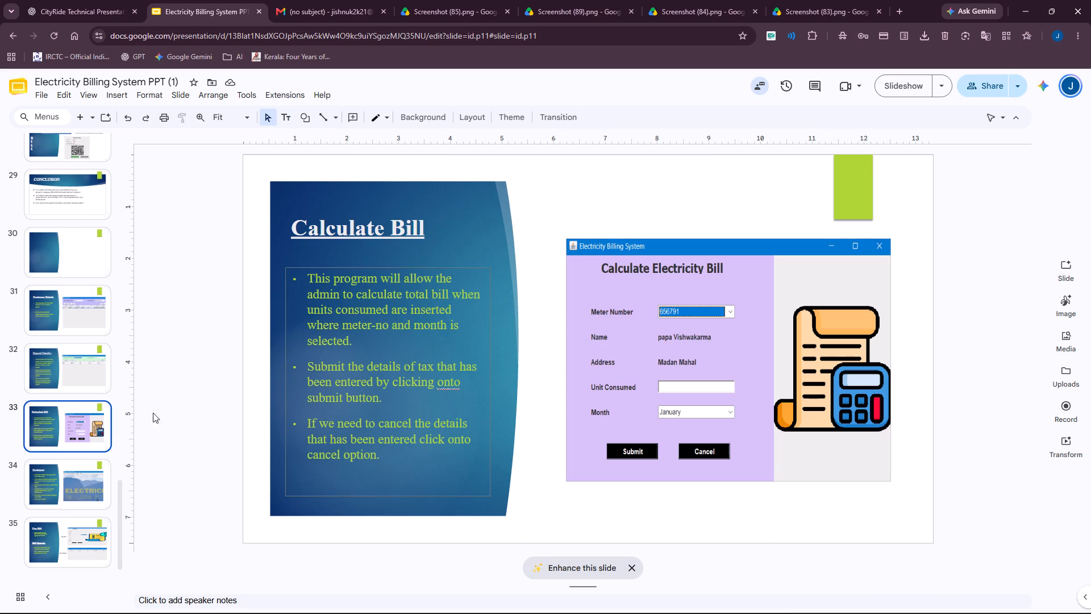
{"action": "right_click", "coordinate": [91, 421]}
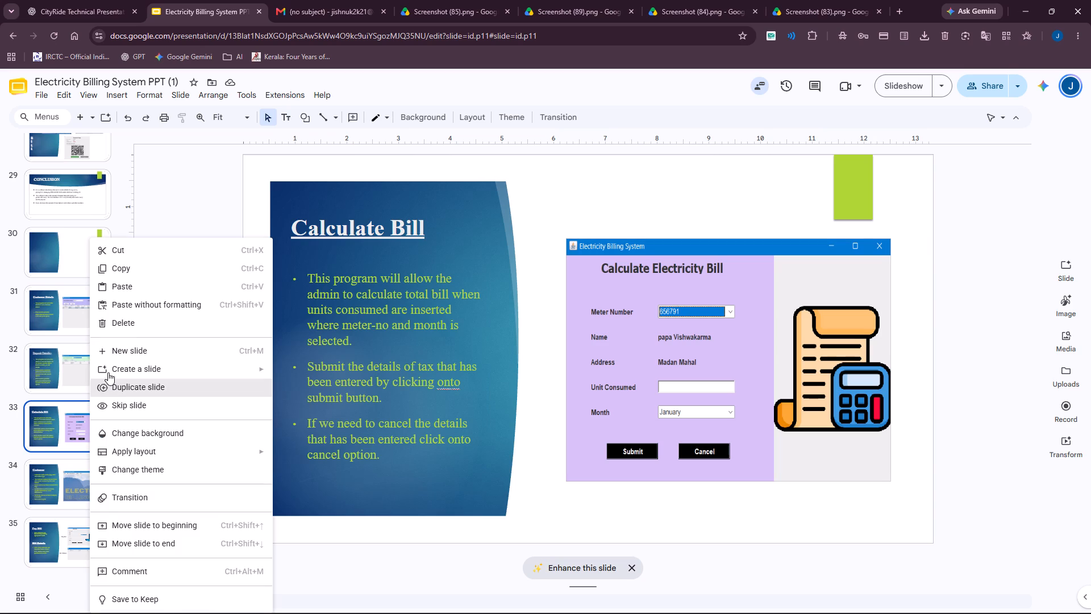
{"action": "left_click", "coordinate": [148, 318]}
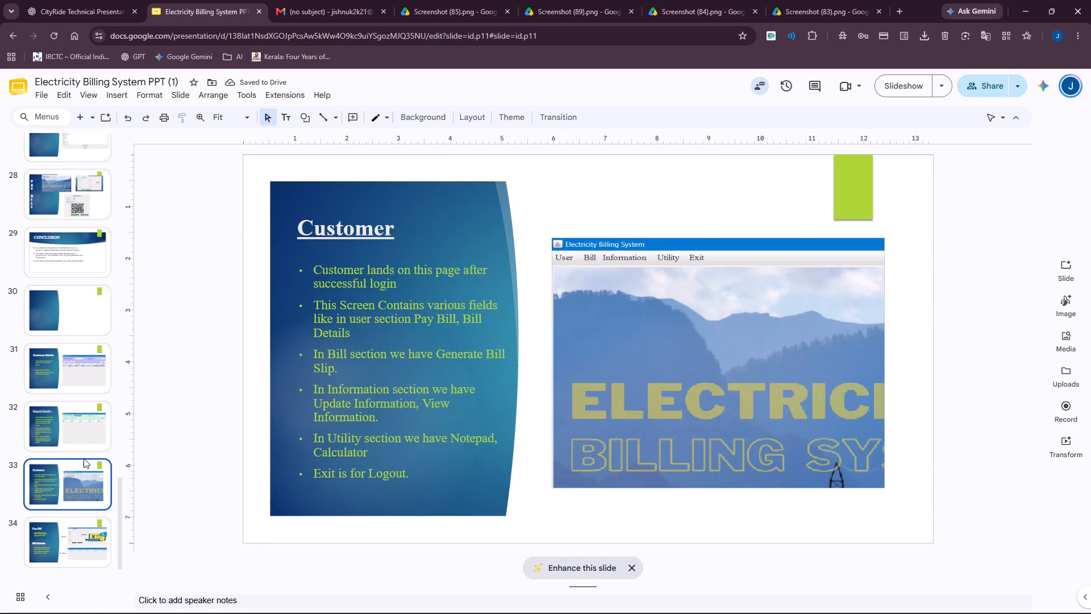
Examine the leftover Pay Bill and Bill Details slide and look through the newer slides for matching counterparts.
{"action": "scroll", "coordinate": [84, 458], "scroll_direction": "down", "scroll_amount": 4}
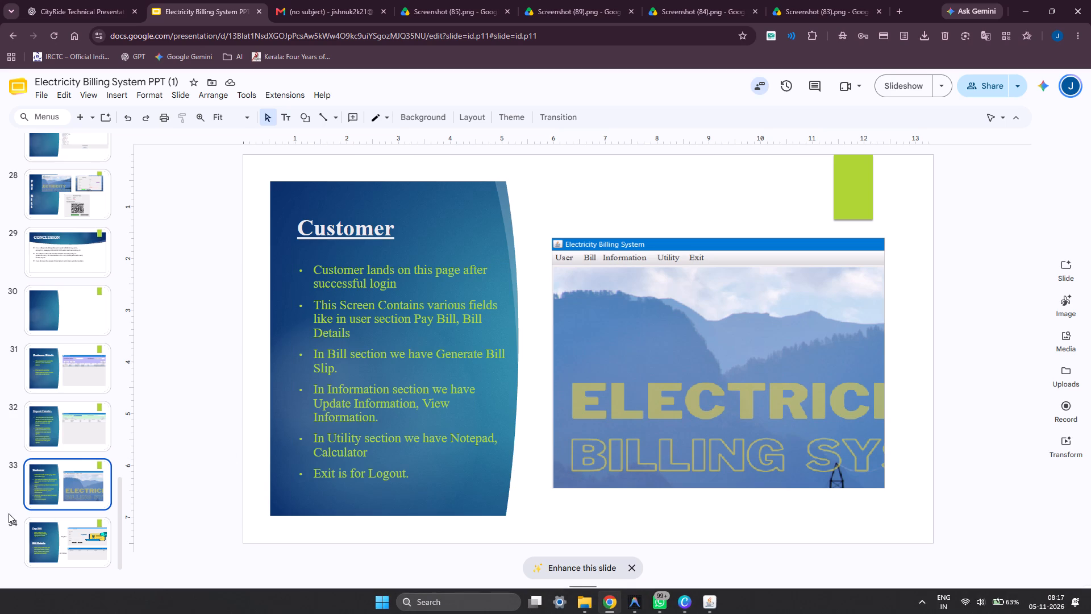
{"action": "left_click", "coordinate": [73, 558]}
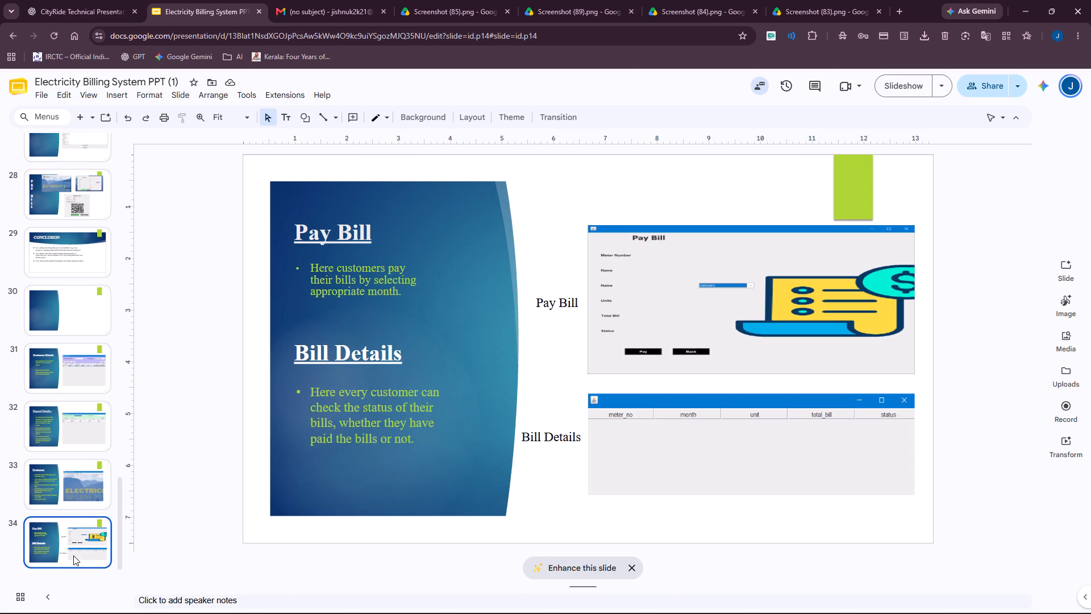
{"action": "left_click", "coordinate": [76, 504]}
{"action": "left_click", "coordinate": [76, 540]}
{"action": "scroll", "coordinate": [63, 304], "scroll_direction": "up", "scroll_amount": 11}
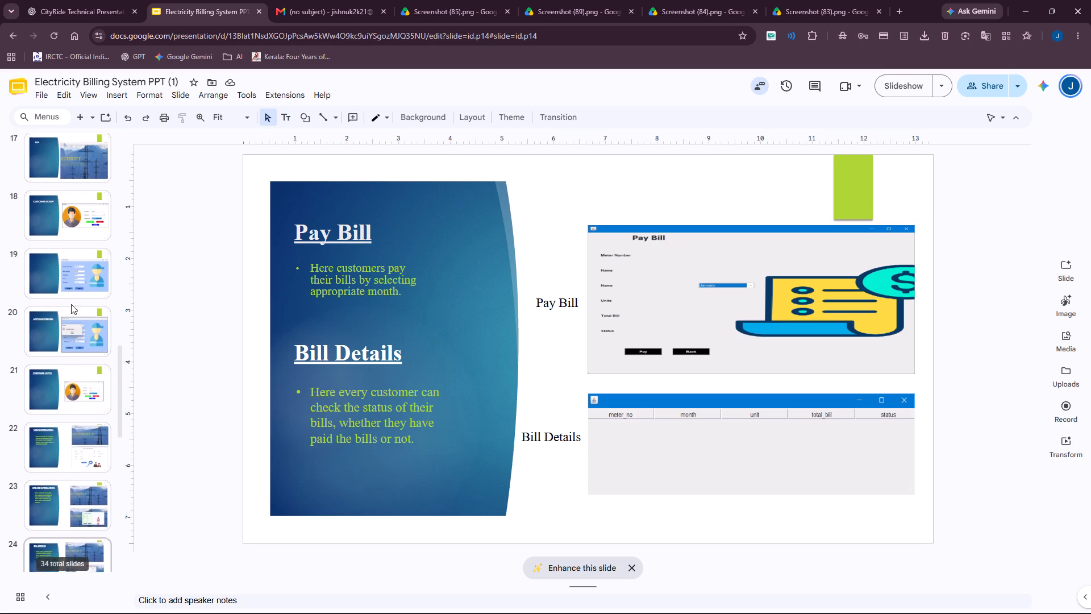
{"action": "scroll", "coordinate": [71, 304], "scroll_direction": "up", "scroll_amount": 3}
{"action": "scroll", "coordinate": [75, 322], "scroll_direction": "down", "scroll_amount": 2}
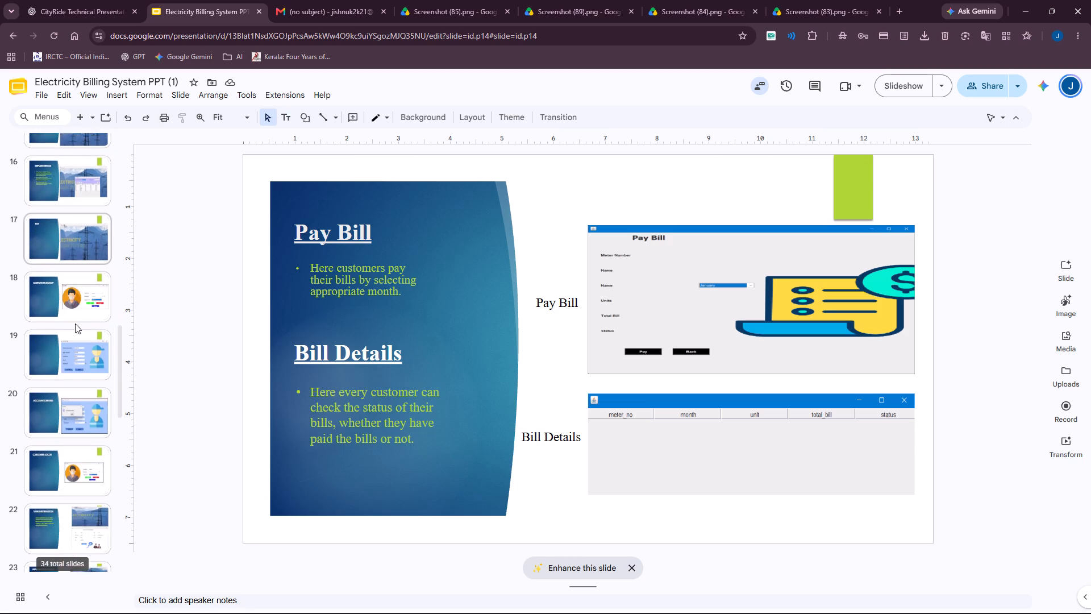
{"action": "scroll", "coordinate": [75, 323], "scroll_direction": "down", "scroll_amount": 5}
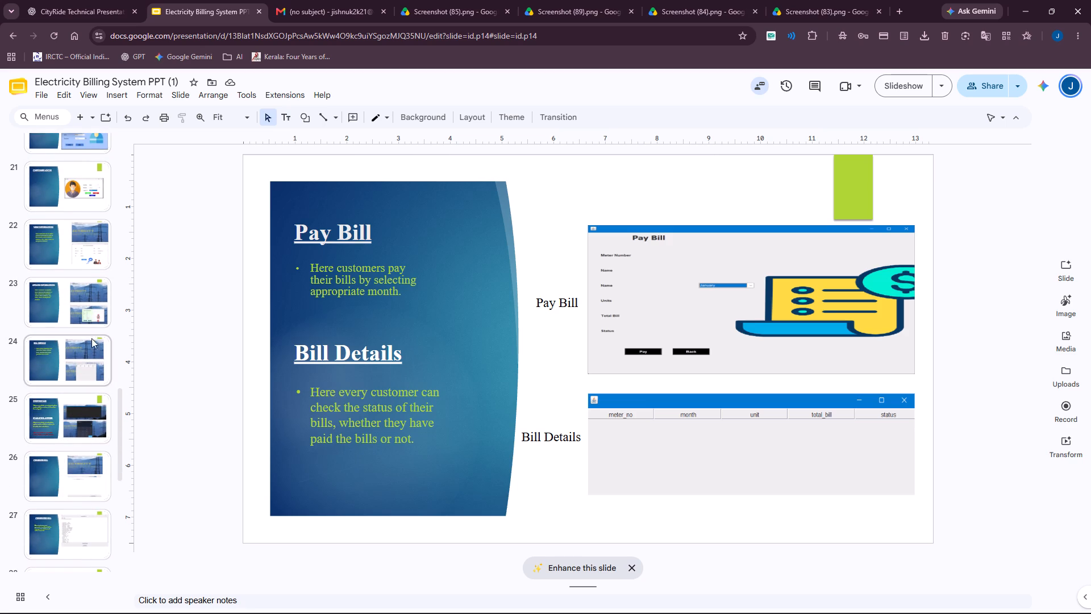
{"action": "scroll", "coordinate": [86, 316], "scroll_direction": "down", "scroll_amount": 3}
{"action": "scroll", "coordinate": [86, 316], "scroll_direction": "up", "scroll_amount": 1}
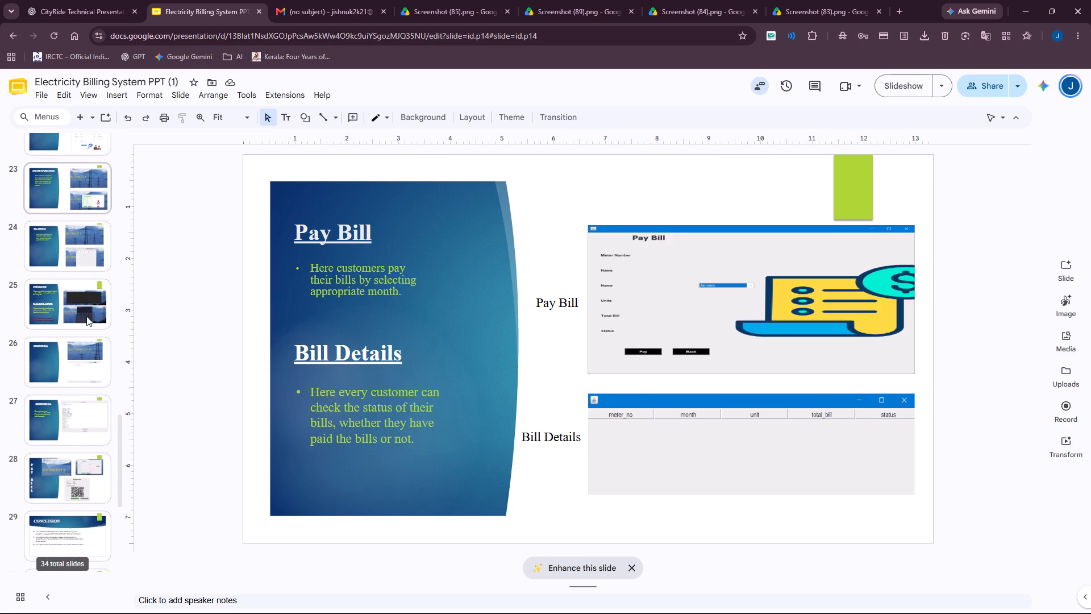
{"action": "scroll", "coordinate": [86, 316], "scroll_direction": "down", "scroll_amount": 1}
Compare the newer Pay Bill slide with the leftover Pay Bill and Bill Details slide, and review the leftover Customer, Deposit Details and Customer Details slides.
{"action": "left_click", "coordinate": [40, 424]}
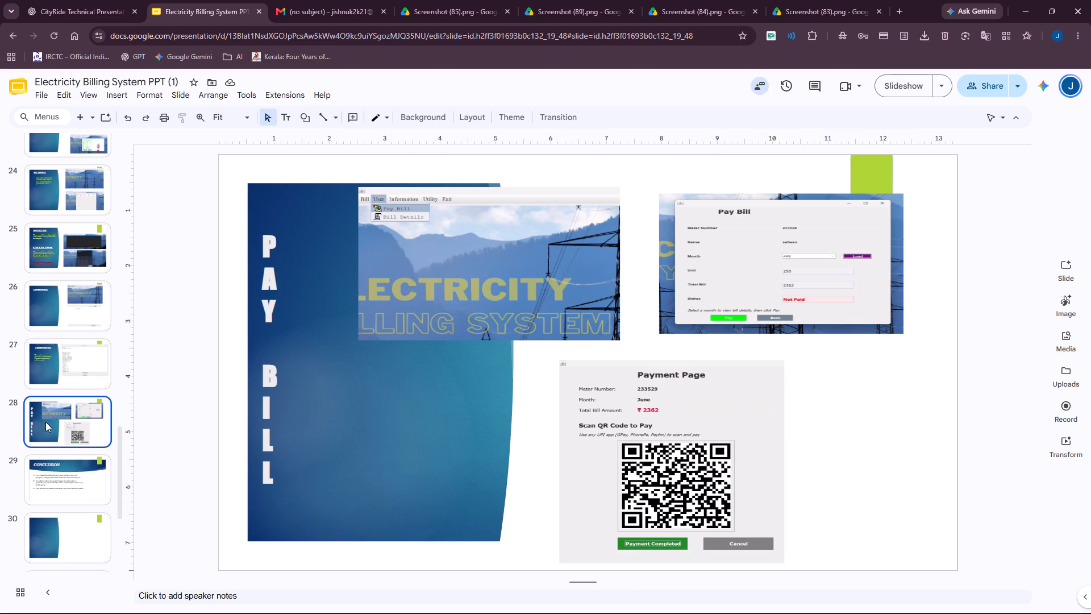
{"action": "scroll", "coordinate": [47, 439], "scroll_direction": "down", "scroll_amount": 7}
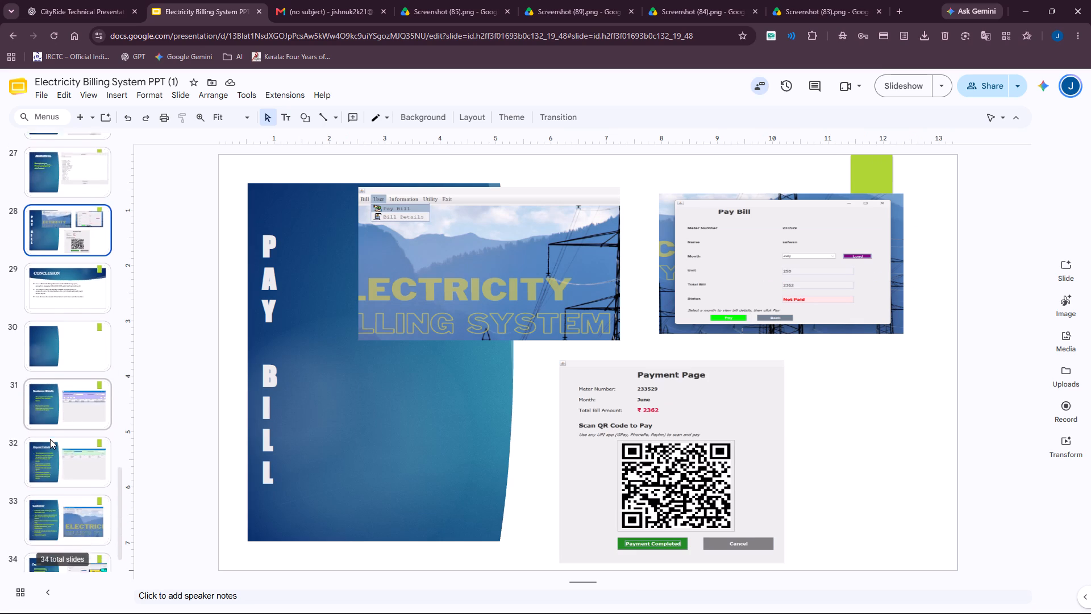
{"action": "scroll", "coordinate": [50, 439], "scroll_direction": "down", "scroll_amount": 8}
{"action": "left_click", "coordinate": [90, 529]}
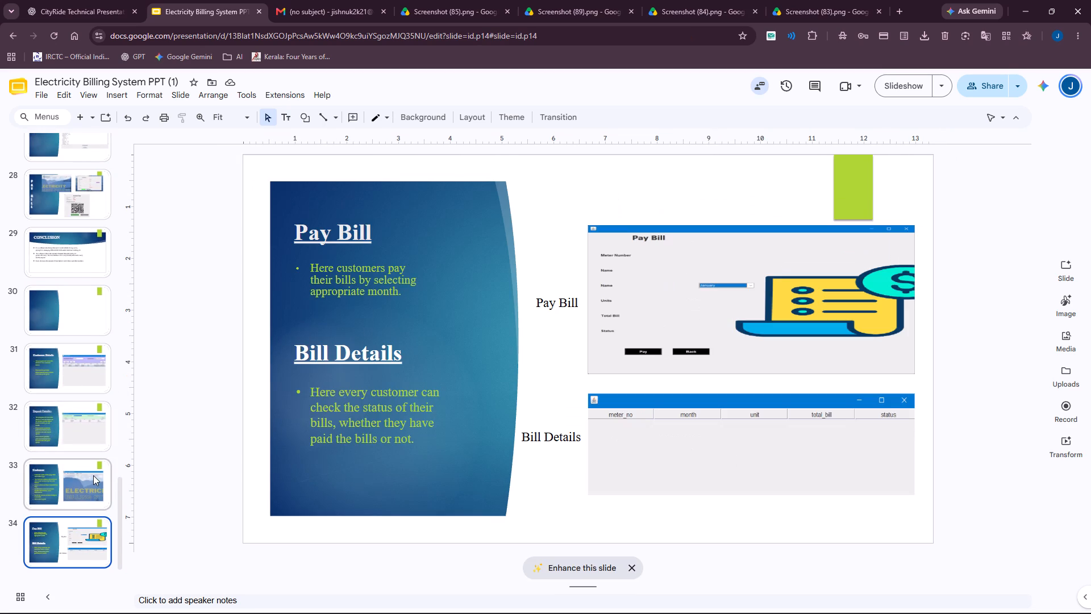
{"action": "left_click", "coordinate": [77, 478]}
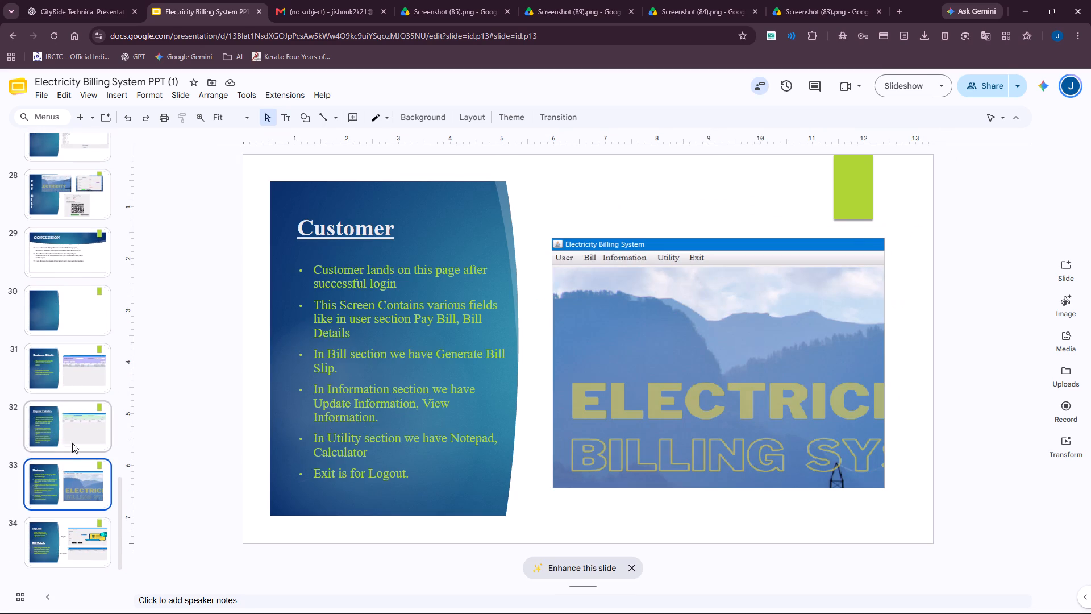
{"action": "left_click", "coordinate": [69, 435]}
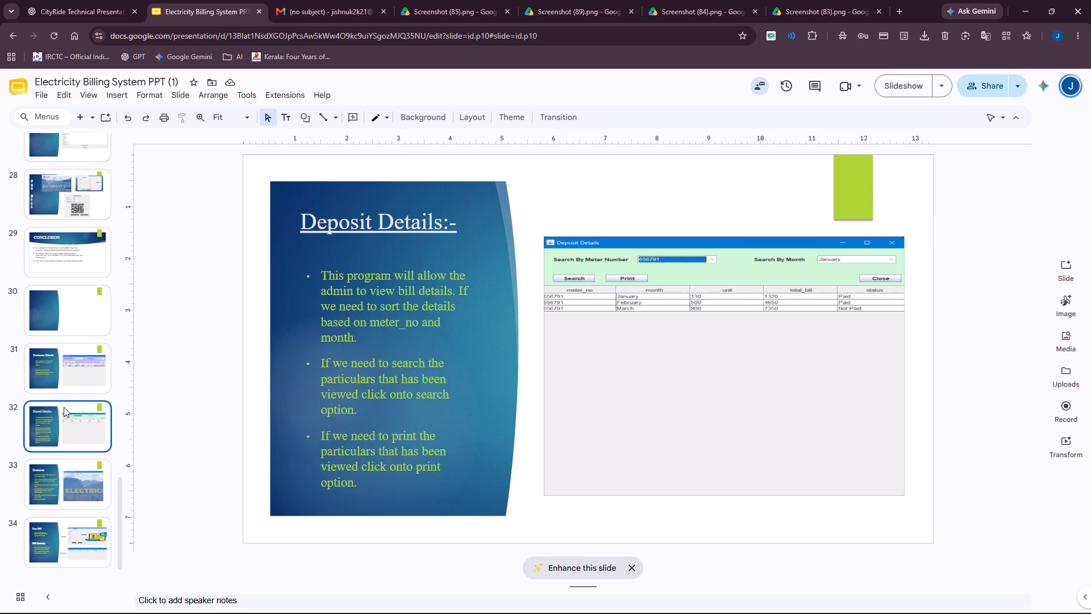
{"action": "left_click", "coordinate": [80, 380]}
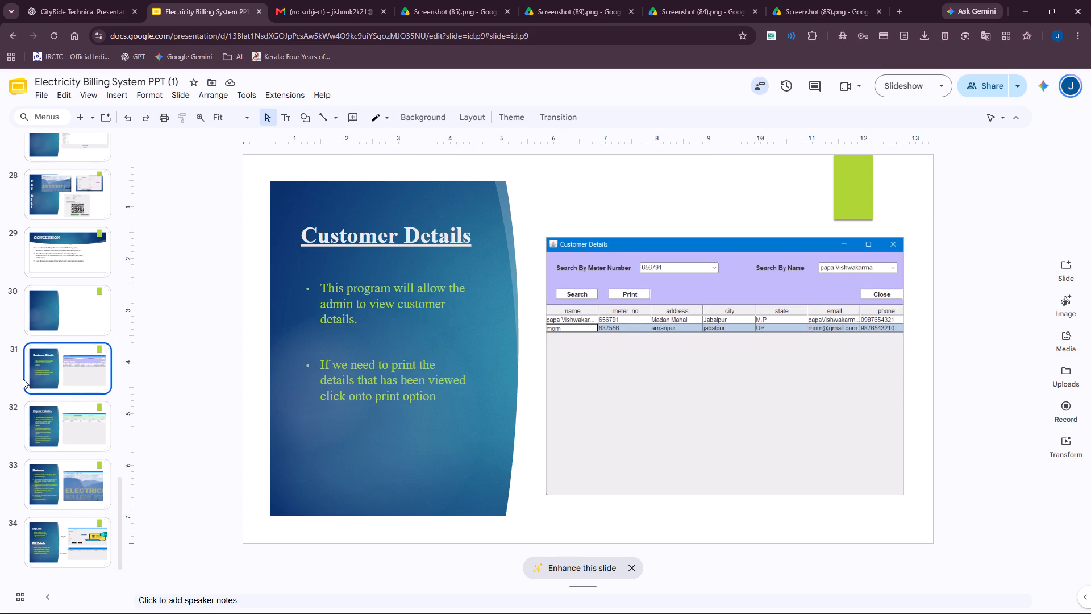
Check the leftover Customer Details slide against the newer Customer Details slide and look through the neighbouring admin slides for matching content.
{"action": "scroll", "coordinate": [49, 367], "scroll_direction": "up", "scroll_amount": 20}
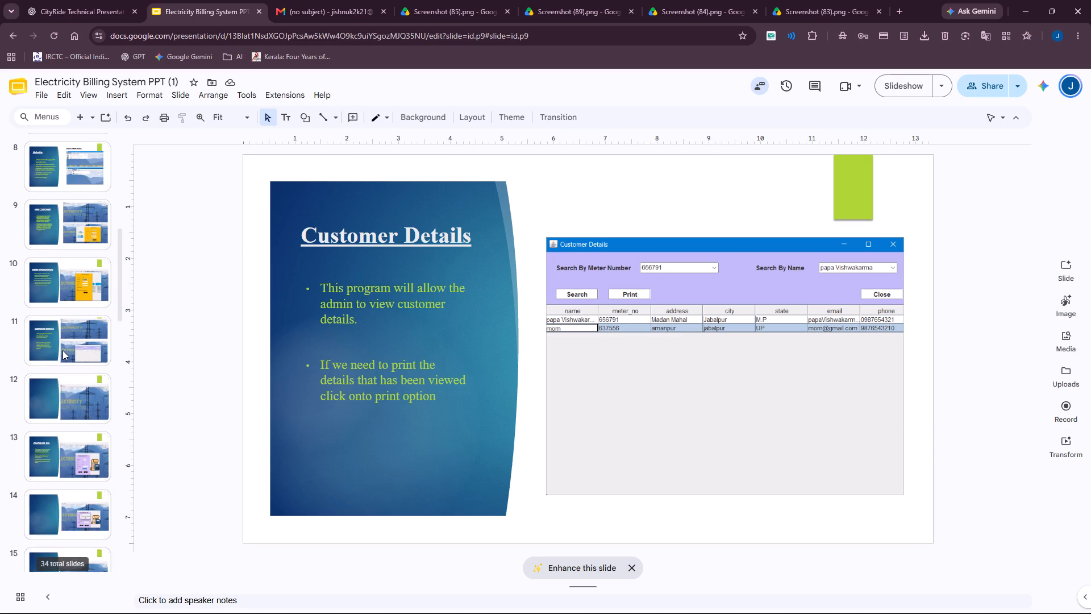
{"action": "scroll", "coordinate": [63, 350], "scroll_direction": "up", "scroll_amount": 2}
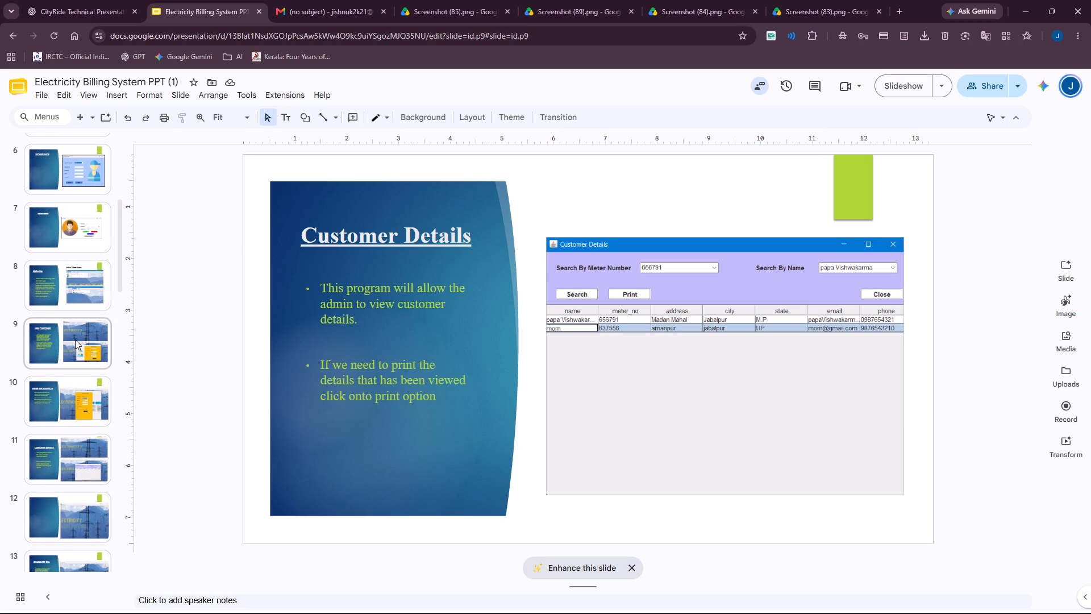
{"action": "scroll", "coordinate": [75, 339], "scroll_direction": "up", "scroll_amount": 1}
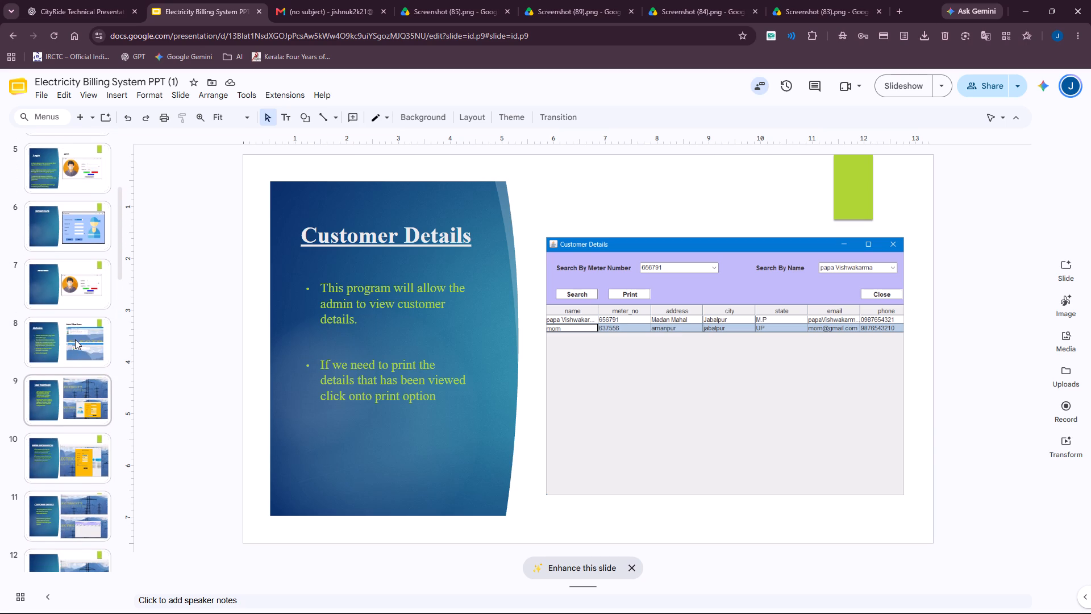
{"action": "scroll", "coordinate": [75, 339], "scroll_direction": "up", "scroll_amount": 3}
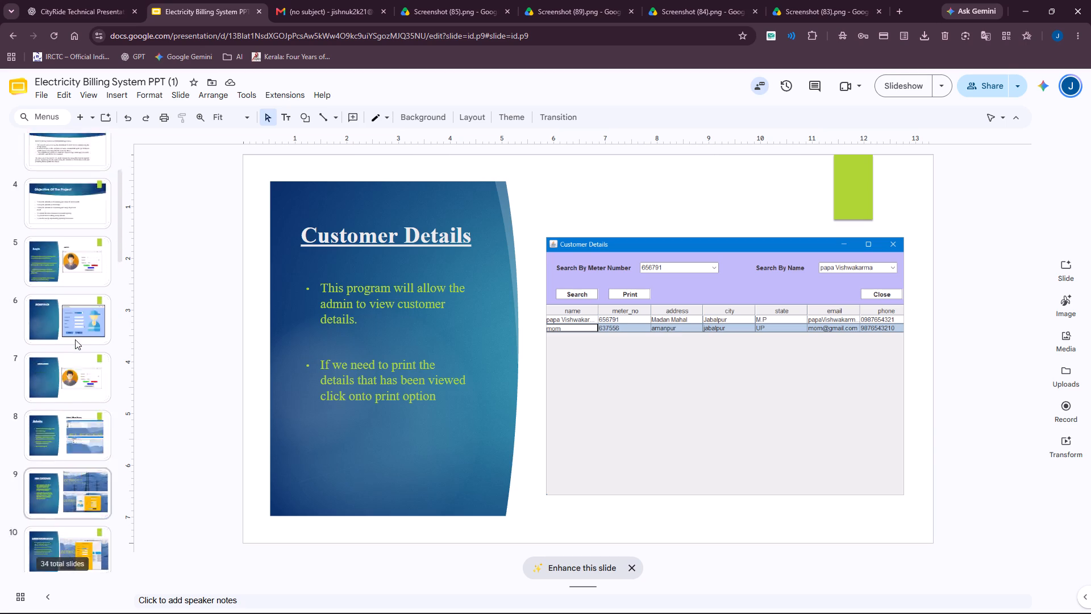
{"action": "scroll", "coordinate": [75, 339], "scroll_direction": "up", "scroll_amount": 1}
{"action": "scroll", "coordinate": [75, 339], "scroll_direction": "down", "scroll_amount": 3}
{"action": "scroll", "coordinate": [75, 339], "scroll_direction": "up", "scroll_amount": 1}
{"action": "scroll", "coordinate": [75, 339], "scroll_direction": "down", "scroll_amount": 1}
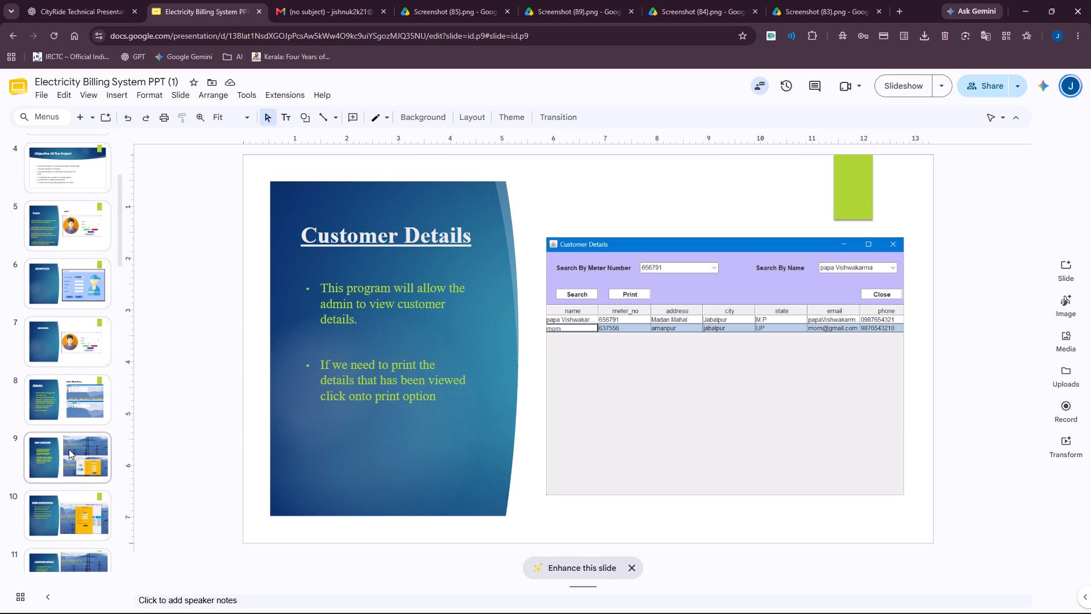
{"action": "scroll", "coordinate": [82, 475], "scroll_direction": "down", "scroll_amount": 2}
{"action": "left_click", "coordinate": [78, 475]}
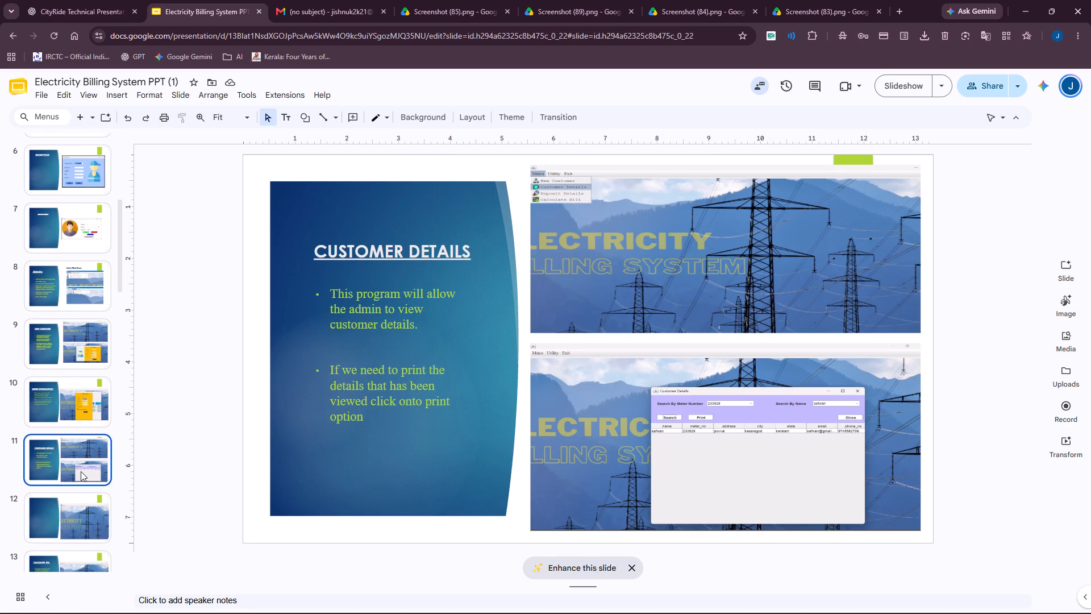
{"action": "scroll", "coordinate": [81, 471], "scroll_direction": "down", "scroll_amount": 1}
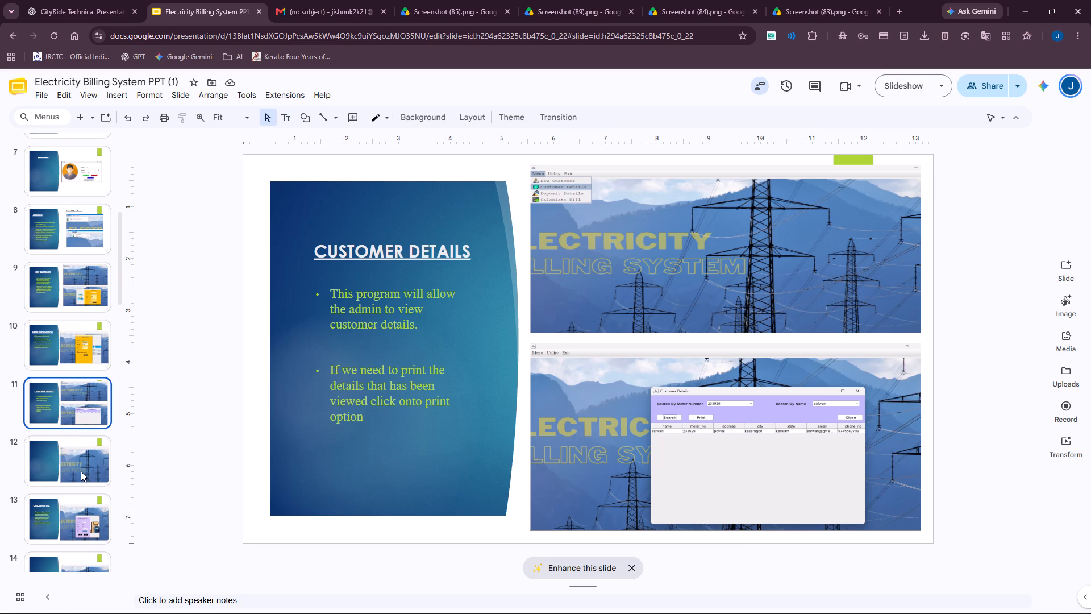
{"action": "scroll", "coordinate": [81, 471], "scroll_direction": "down", "scroll_amount": 3}
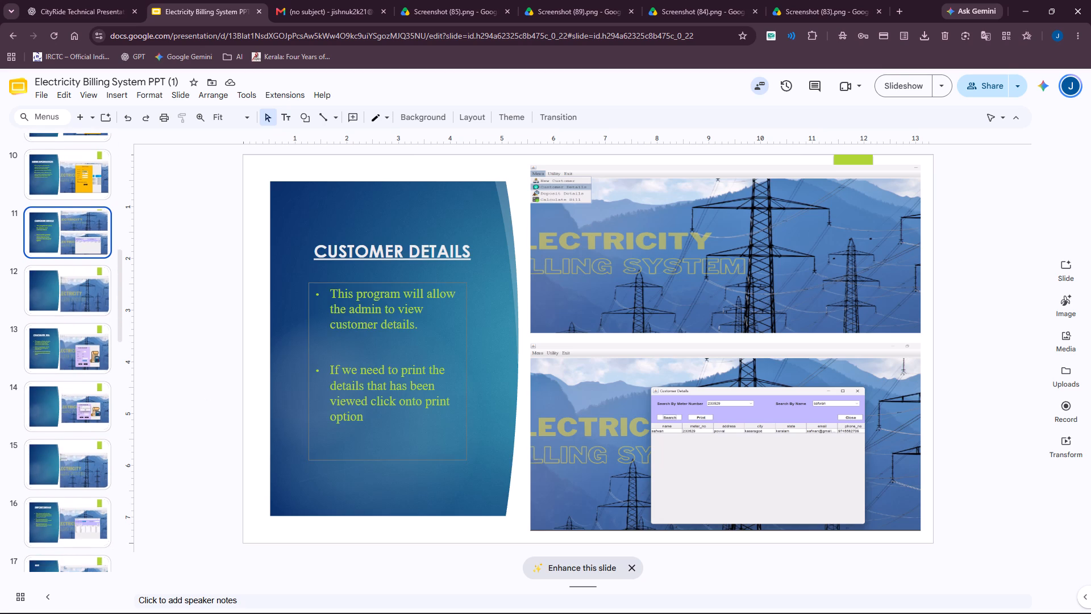
{"action": "scroll", "coordinate": [161, 422], "scroll_direction": "down", "scroll_amount": 4}
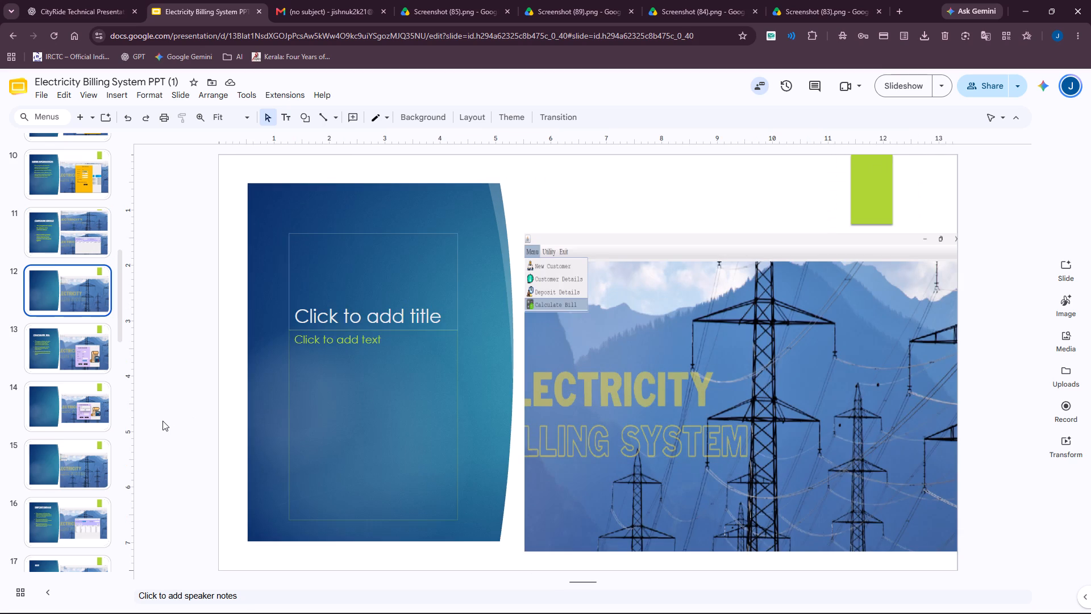
{"action": "scroll", "coordinate": [163, 421], "scroll_direction": "down", "scroll_amount": 5}
{"action": "scroll", "coordinate": [76, 504], "scroll_direction": "down", "scroll_amount": 9}
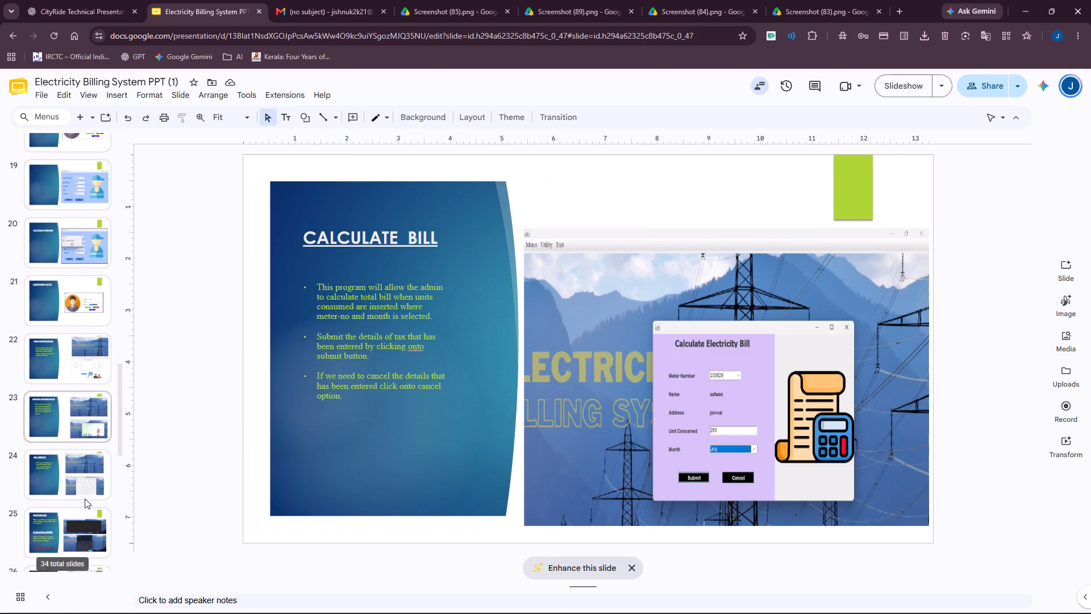
{"action": "scroll", "coordinate": [85, 499], "scroll_direction": "down", "scroll_amount": 15}
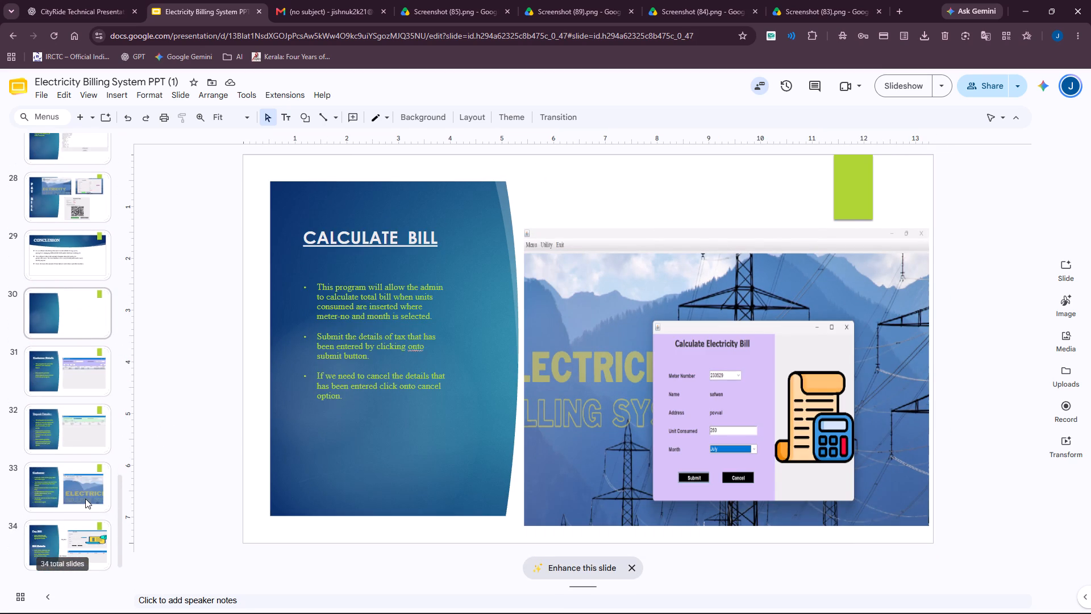
{"action": "scroll", "coordinate": [85, 499], "scroll_direction": "down", "scroll_amount": 3}
{"action": "left_click", "coordinate": [78, 423]}
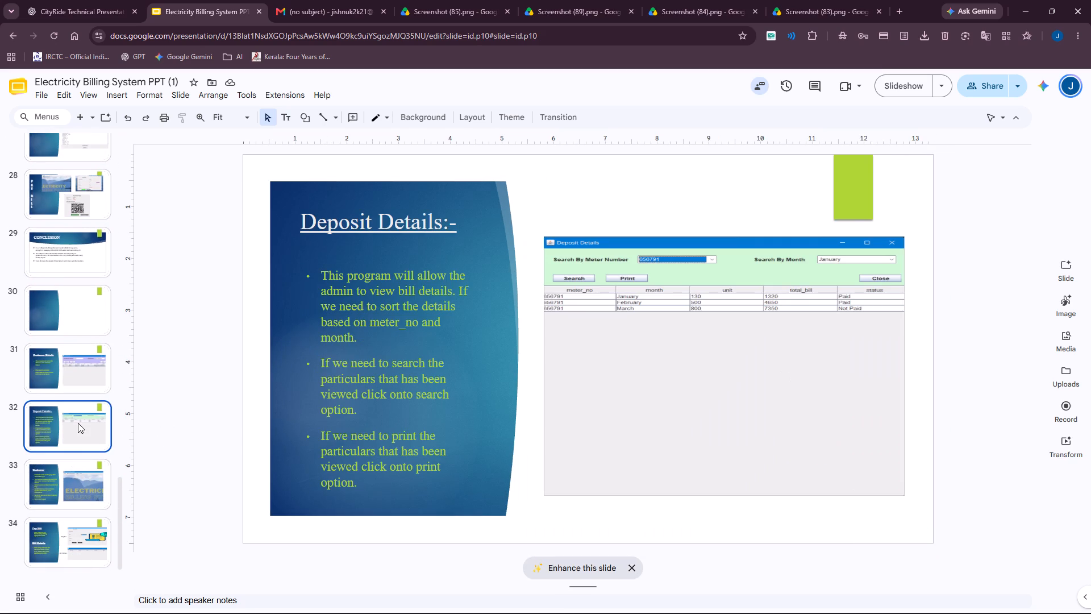
Delete the leftover Customer Details slide that follows the Conclusion.
{"action": "left_click", "coordinate": [73, 374]}
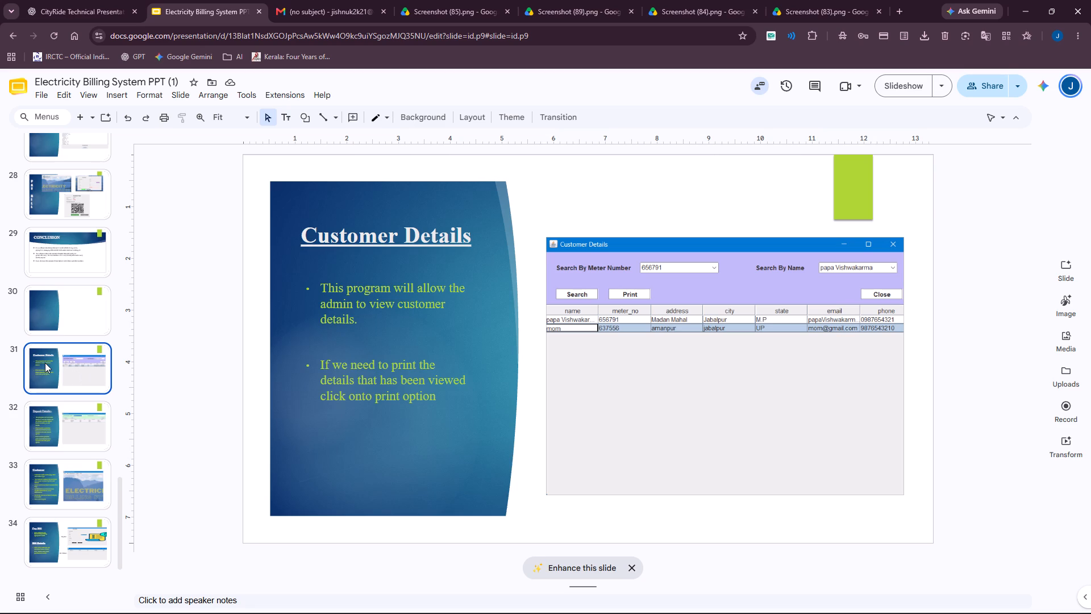
{"action": "right_click", "coordinate": [61, 365]}
{"action": "left_click", "coordinate": [93, 319]}
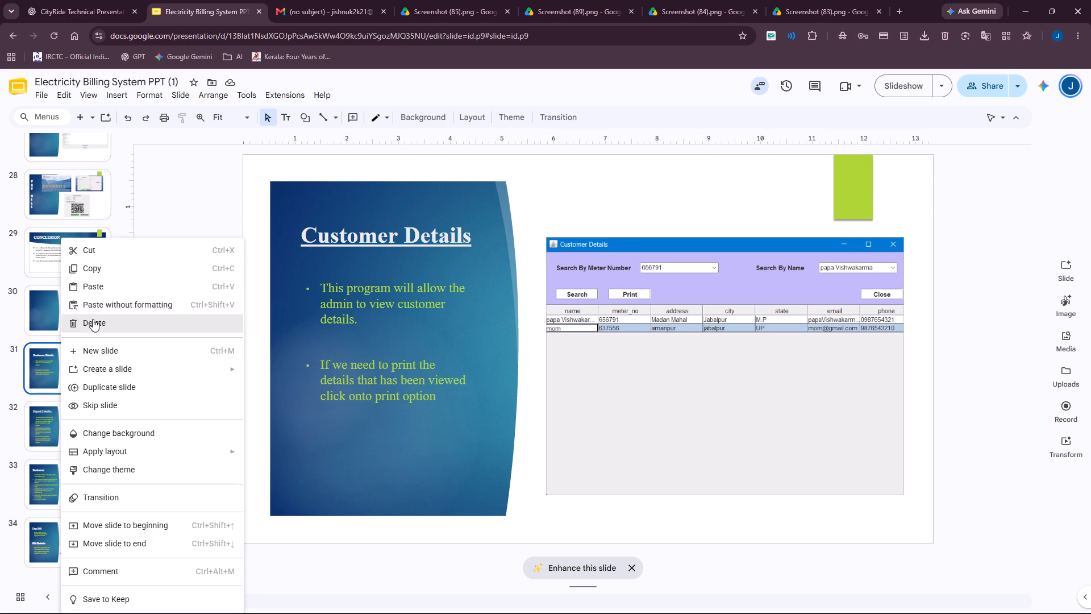
Review the leftover Deposit Details and Customer slides and scan the whole deck for newer slides that match them.
{"action": "left_click", "coordinate": [74, 469]}
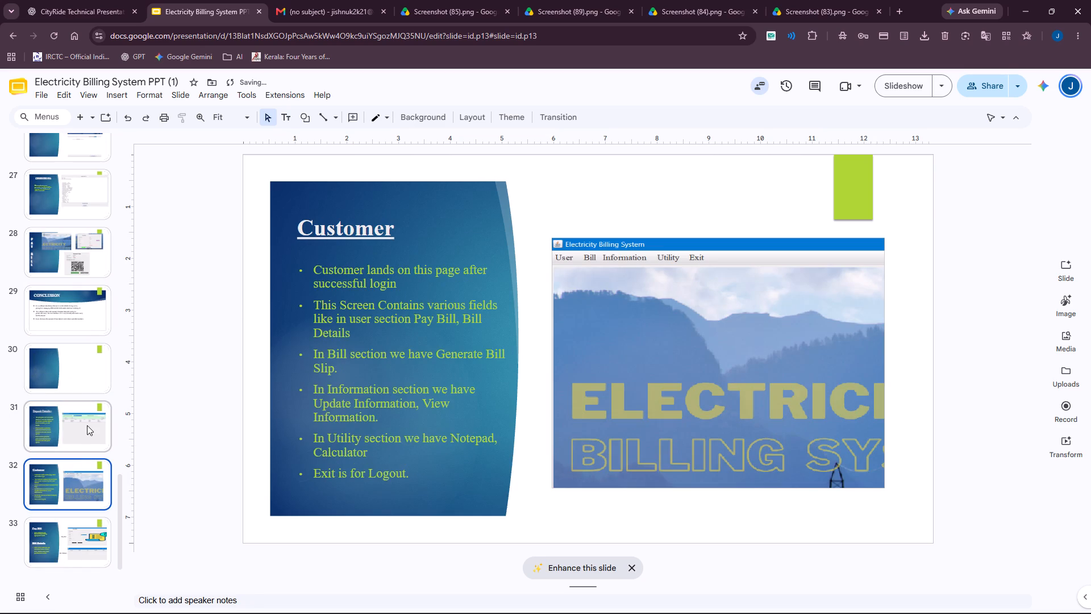
{"action": "left_click", "coordinate": [87, 425]}
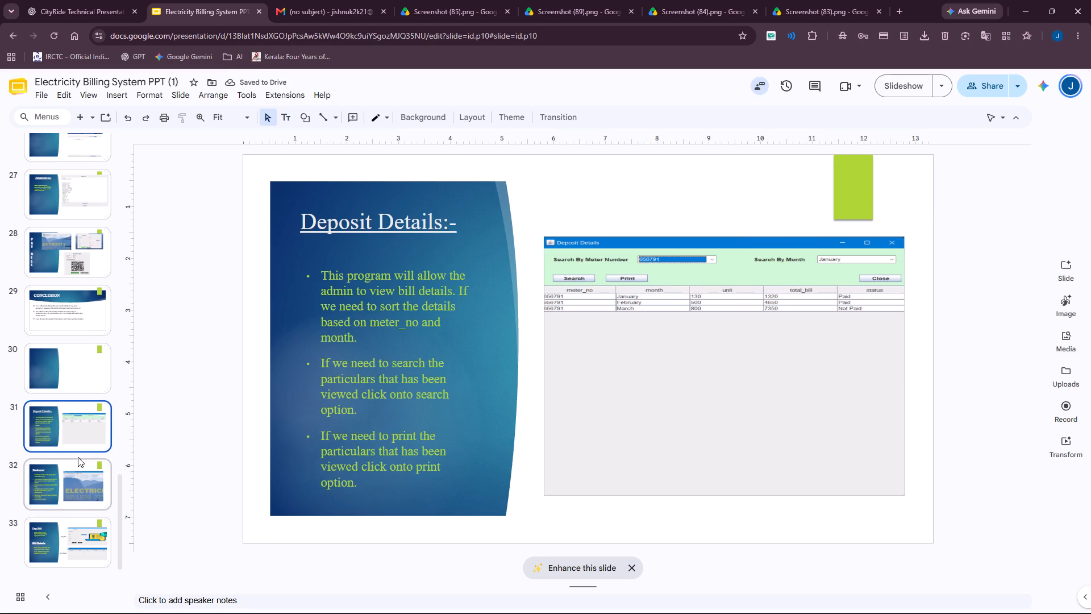
{"action": "left_click", "coordinate": [81, 469]}
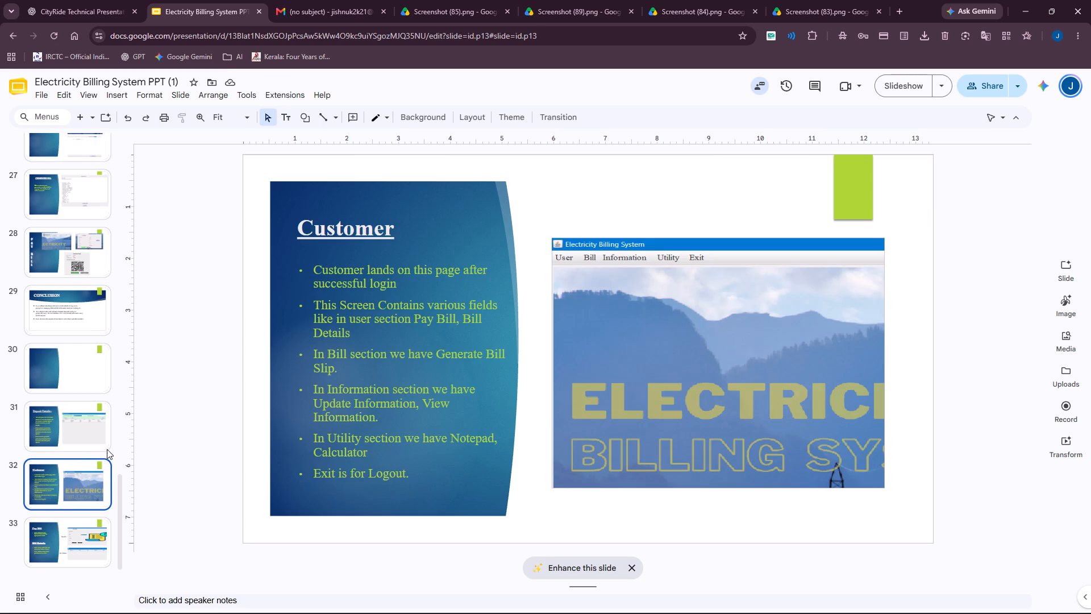
{"action": "scroll", "coordinate": [107, 449], "scroll_direction": "down", "scroll_amount": 9}
{"action": "scroll", "coordinate": [96, 412], "scroll_direction": "up", "scroll_amount": 2}
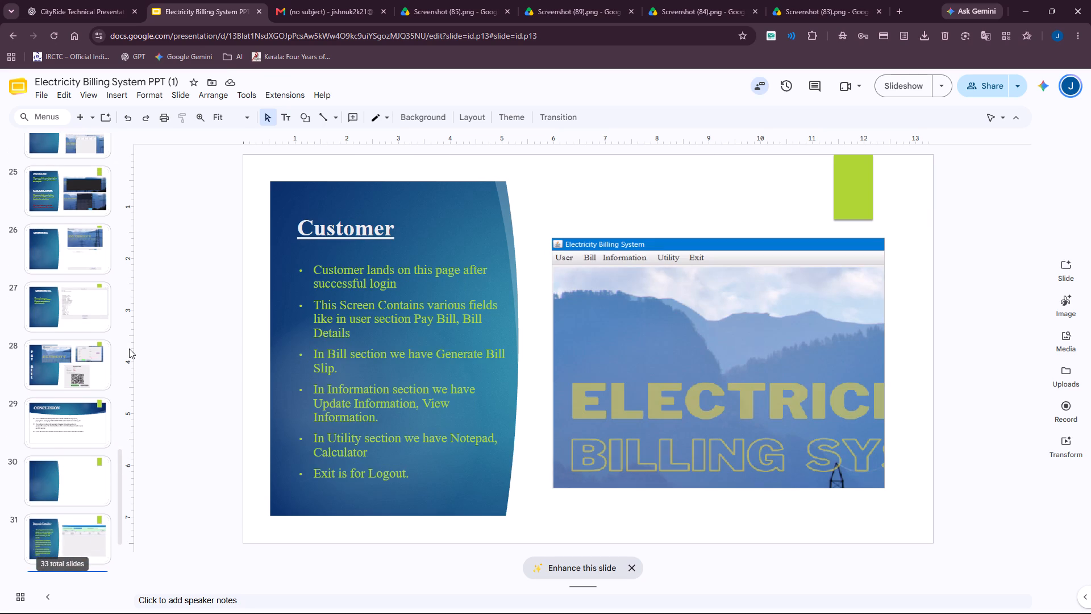
{"action": "scroll", "coordinate": [129, 349], "scroll_direction": "up", "scroll_amount": 7}
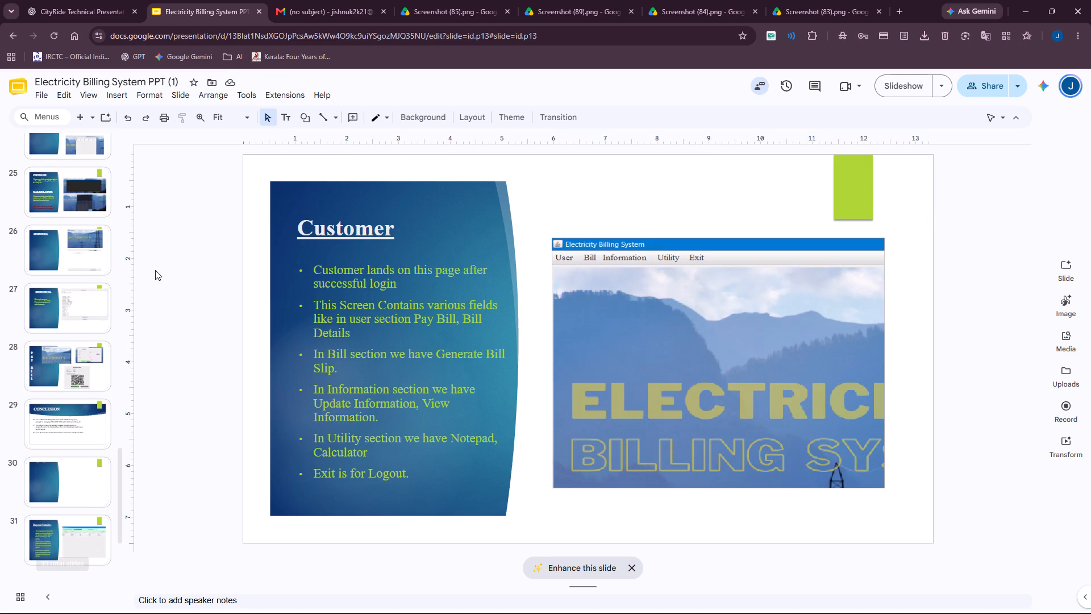
{"action": "scroll", "coordinate": [111, 306], "scroll_direction": "up", "scroll_amount": 2}
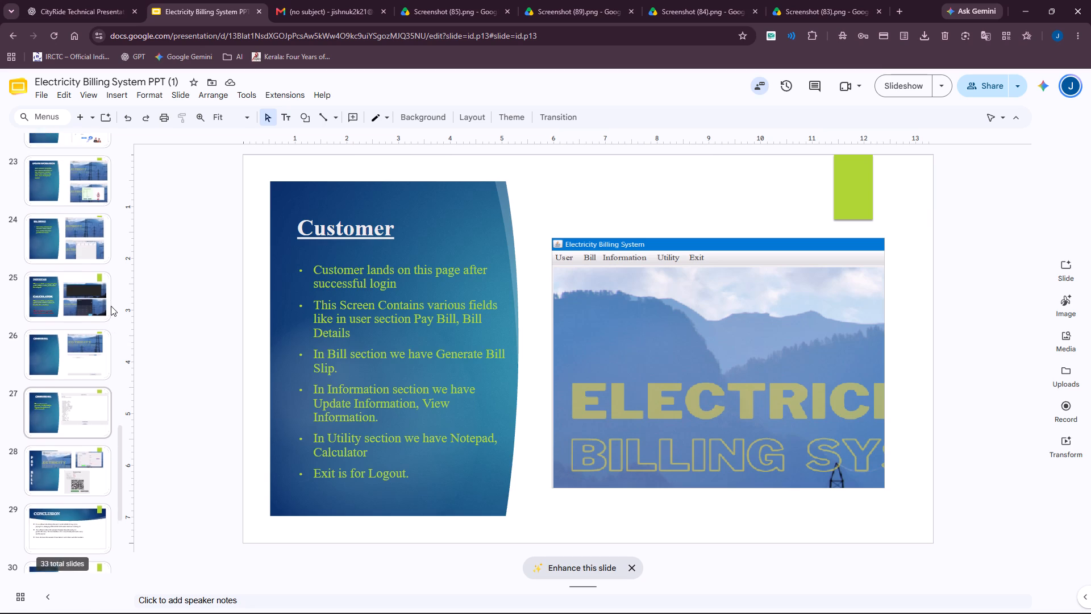
{"action": "scroll", "coordinate": [111, 306], "scroll_direction": "up", "scroll_amount": 15}
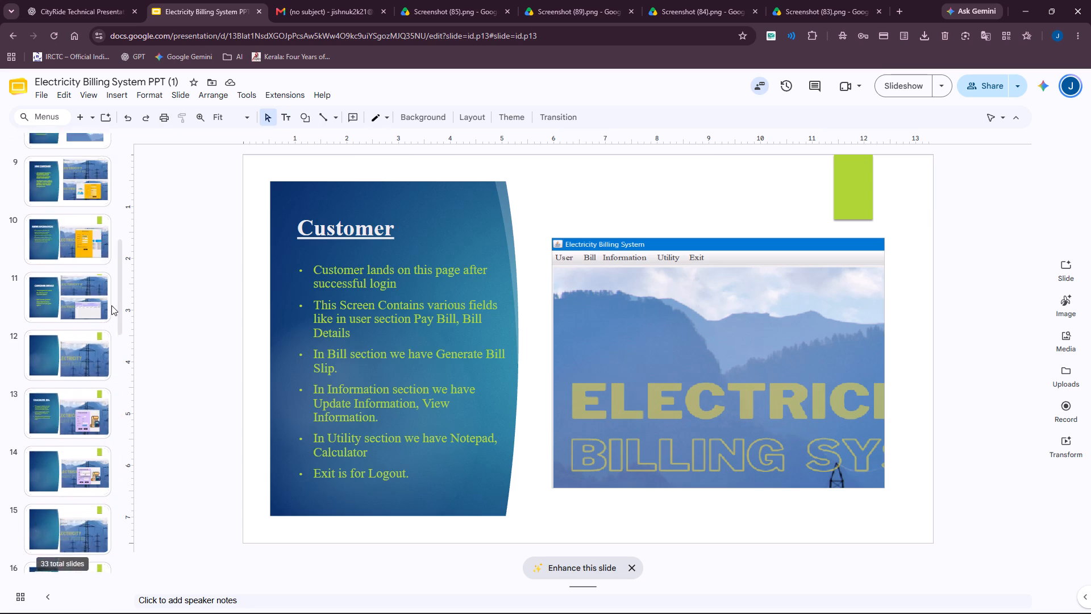
{"action": "scroll", "coordinate": [111, 305], "scroll_direction": "up", "scroll_amount": 8}
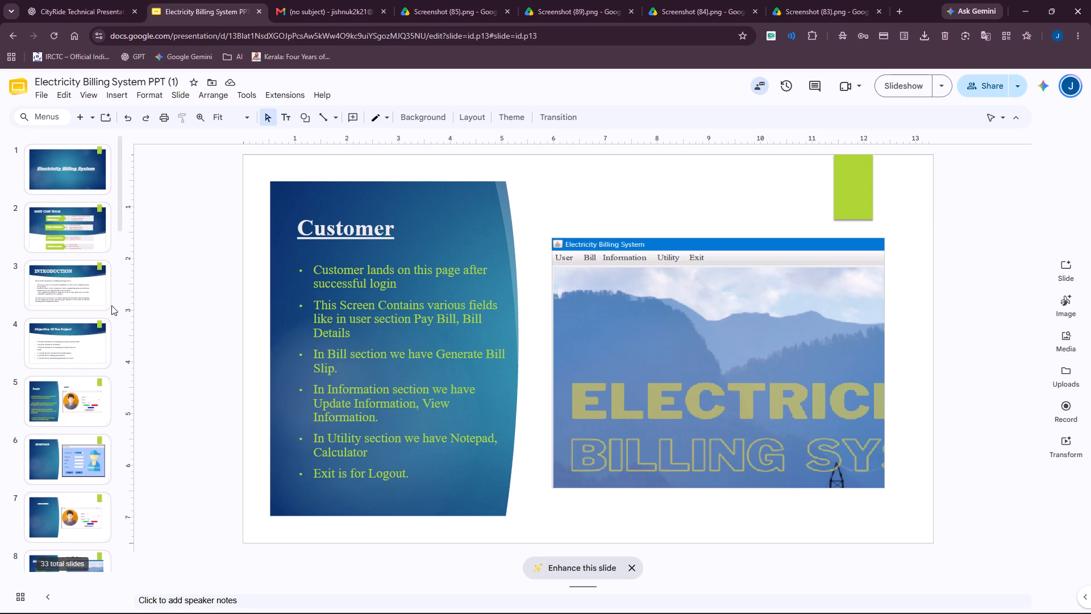
{"action": "scroll", "coordinate": [111, 305], "scroll_direction": "down", "scroll_amount": 6}
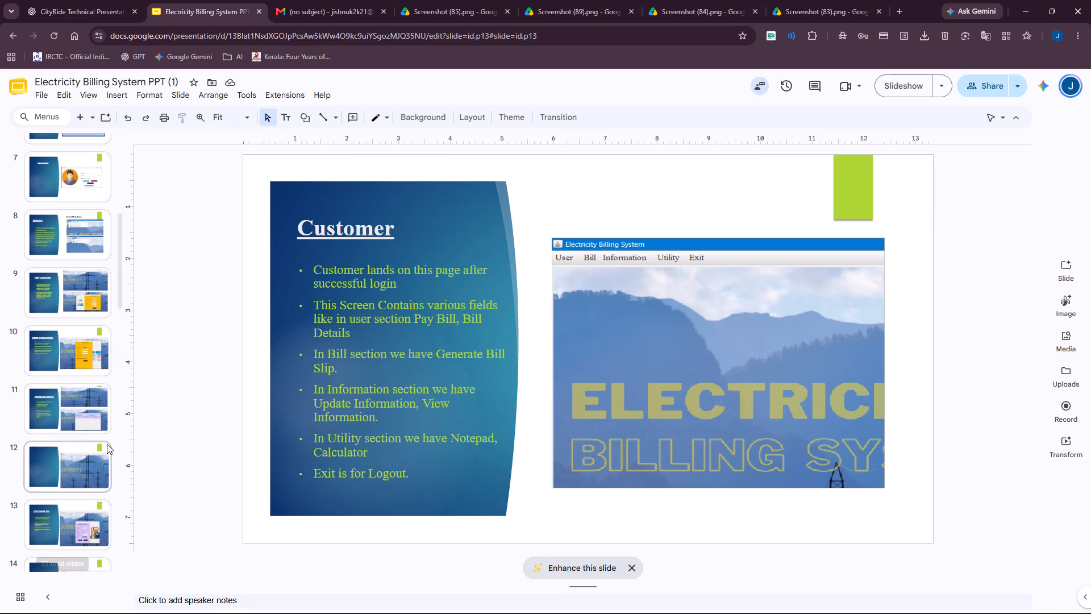
{"action": "scroll", "coordinate": [107, 444], "scroll_direction": "down", "scroll_amount": 1}
{"action": "scroll", "coordinate": [106, 441], "scroll_direction": "up", "scroll_amount": 1}
{"action": "scroll", "coordinate": [106, 441], "scroll_direction": "down", "scroll_amount": 6}
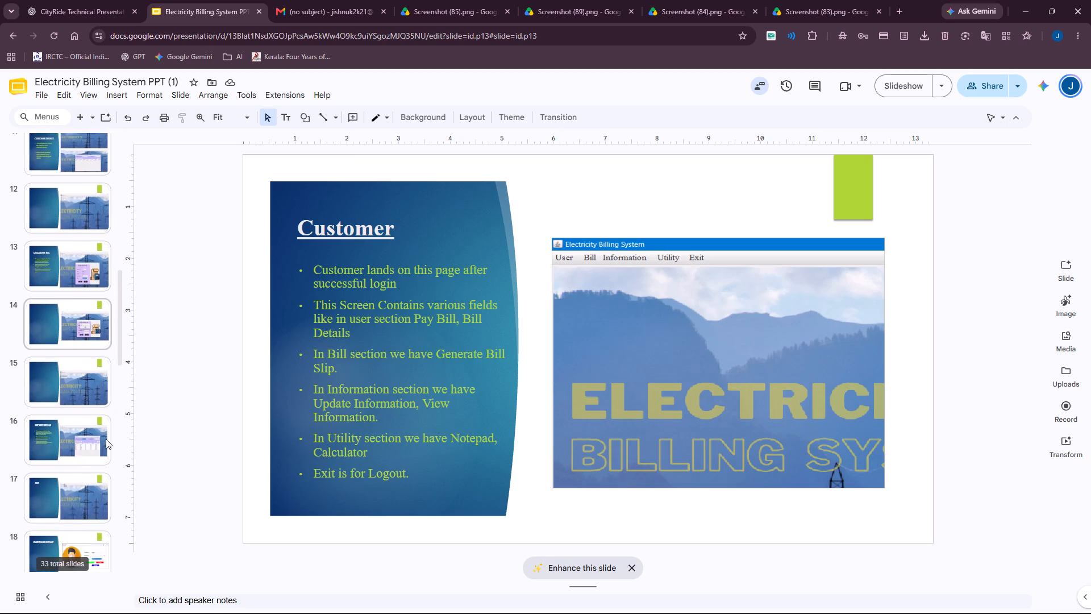
{"action": "scroll", "coordinate": [106, 439], "scroll_direction": "down", "scroll_amount": 1}
Look through the customer slides from Customer Signup to View Information for the place where the leftover Customer slide belongs.
{"action": "left_click", "coordinate": [69, 401]}
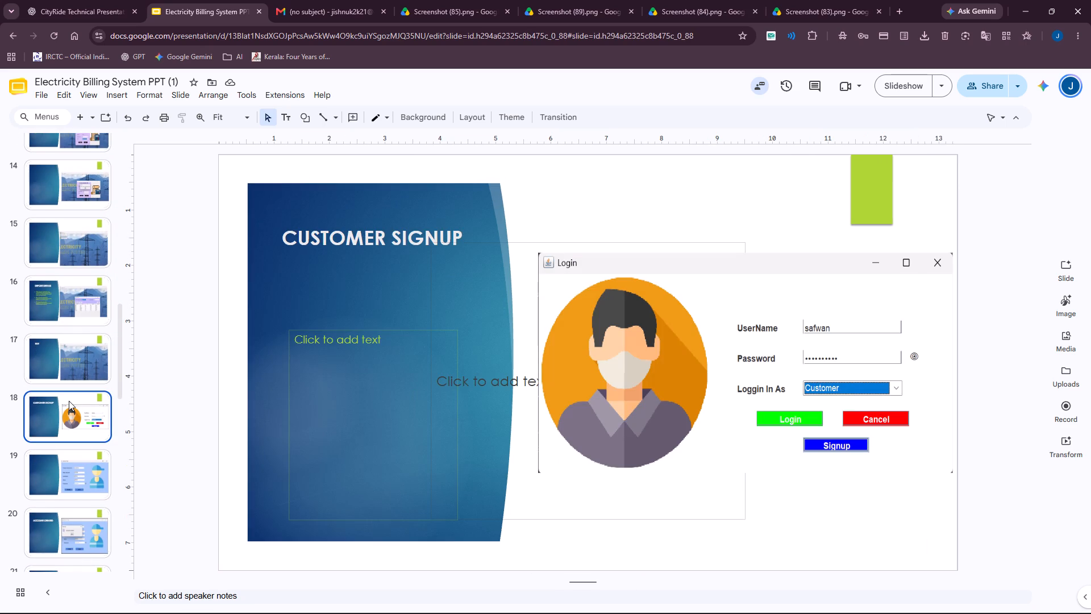
{"action": "left_click", "coordinate": [71, 494]}
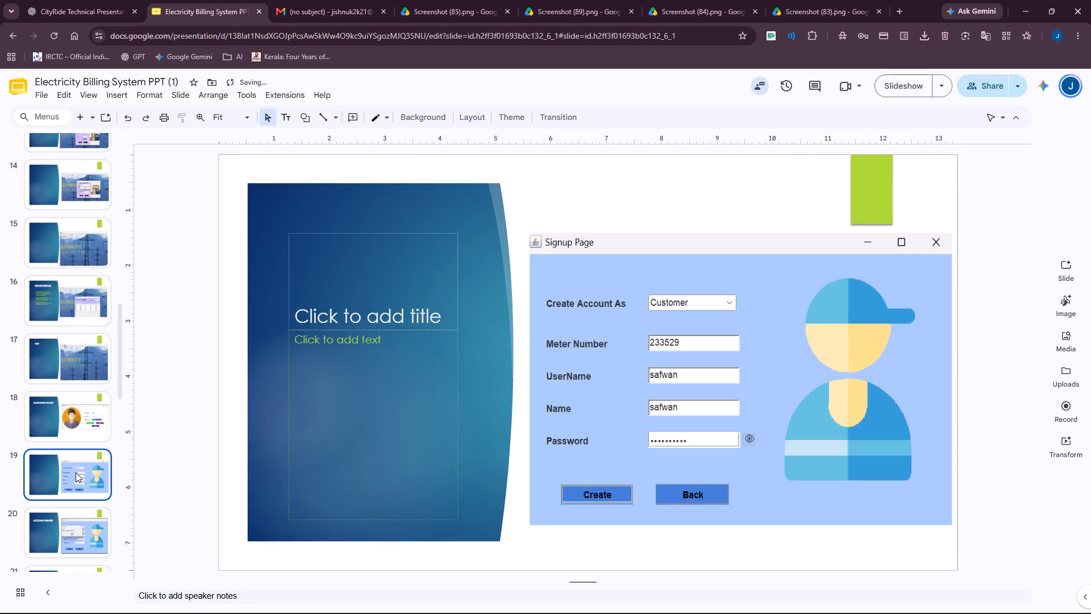
{"action": "scroll", "coordinate": [77, 471], "scroll_direction": "down", "scroll_amount": 1}
{"action": "left_click", "coordinate": [77, 471]}
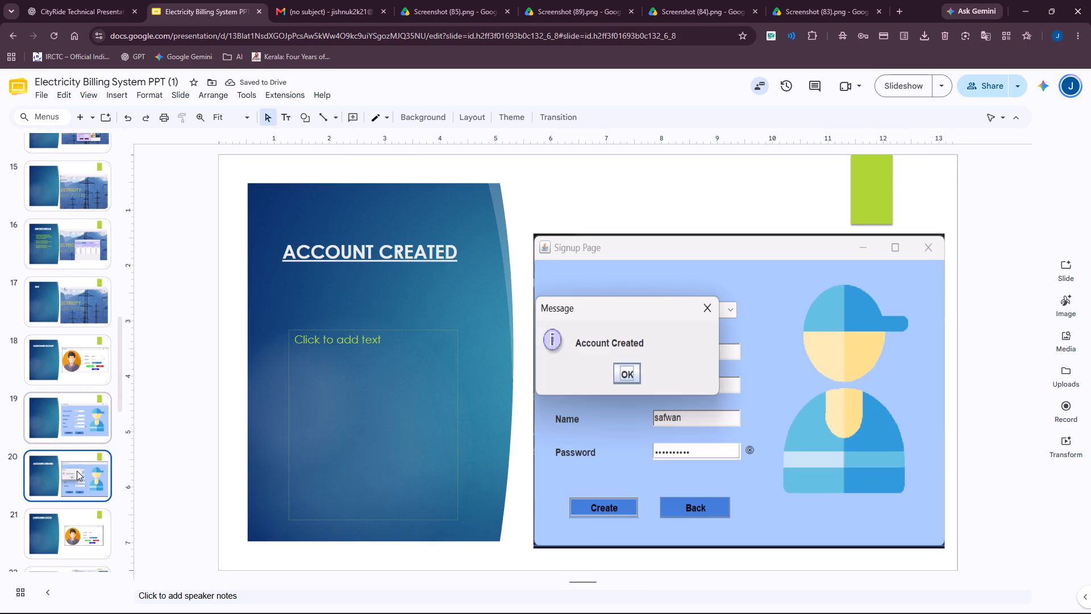
{"action": "scroll", "coordinate": [80, 467], "scroll_direction": "down", "scroll_amount": 1}
{"action": "left_click", "coordinate": [80, 467]}
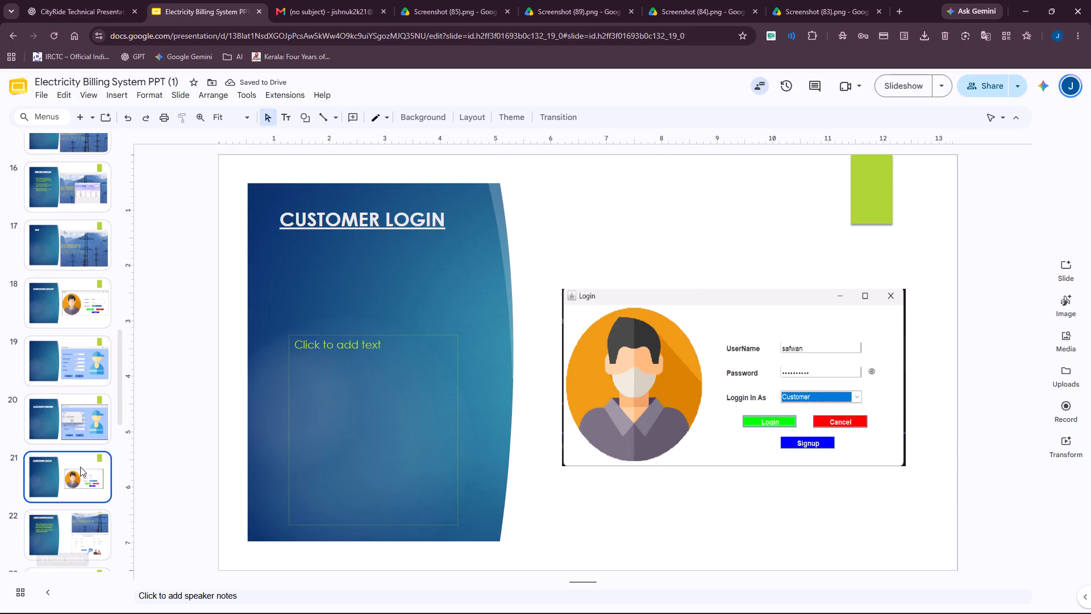
{"action": "scroll", "coordinate": [81, 466], "scroll_direction": "down", "scroll_amount": 1}
{"action": "left_click", "coordinate": [81, 466]}
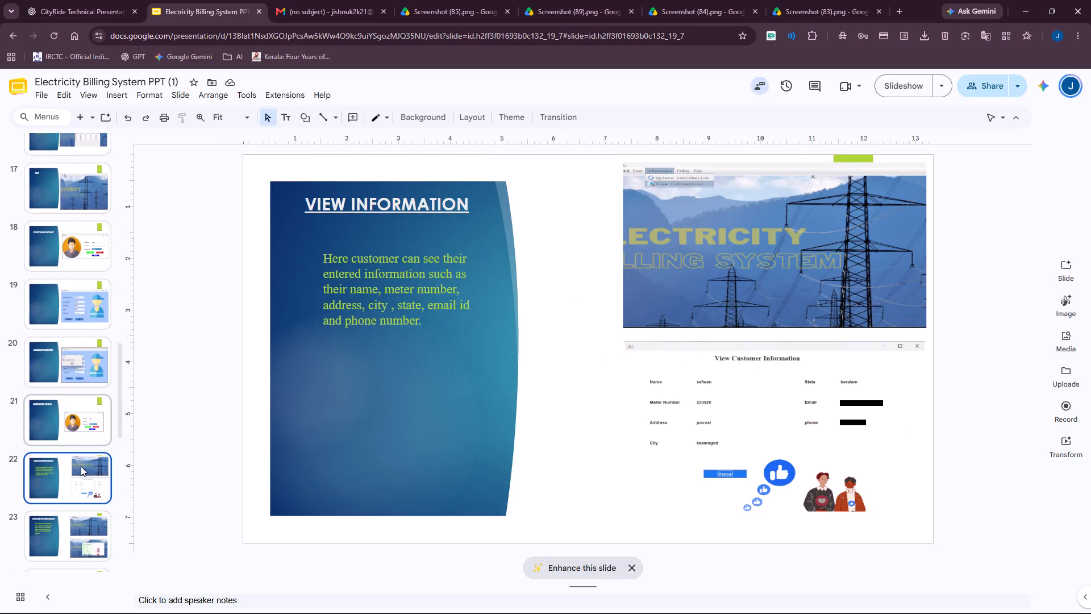
{"action": "scroll", "coordinate": [81, 466], "scroll_direction": "down", "scroll_amount": 8}
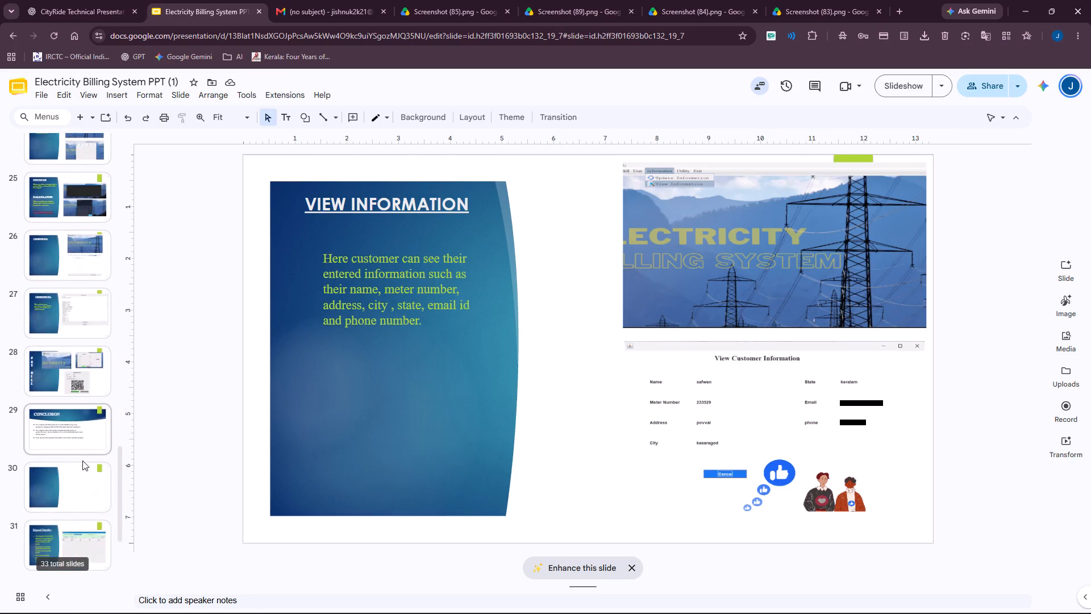
{"action": "scroll", "coordinate": [83, 459], "scroll_direction": "up", "scroll_amount": 7}
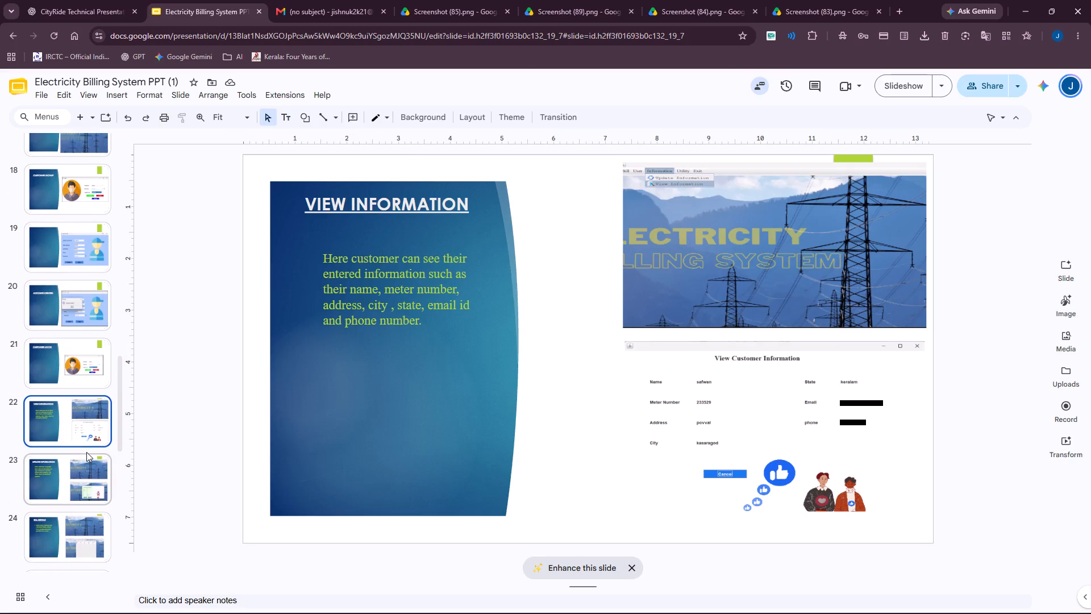
{"action": "left_click", "coordinate": [82, 459]}
{"action": "left_click", "coordinate": [75, 408]}
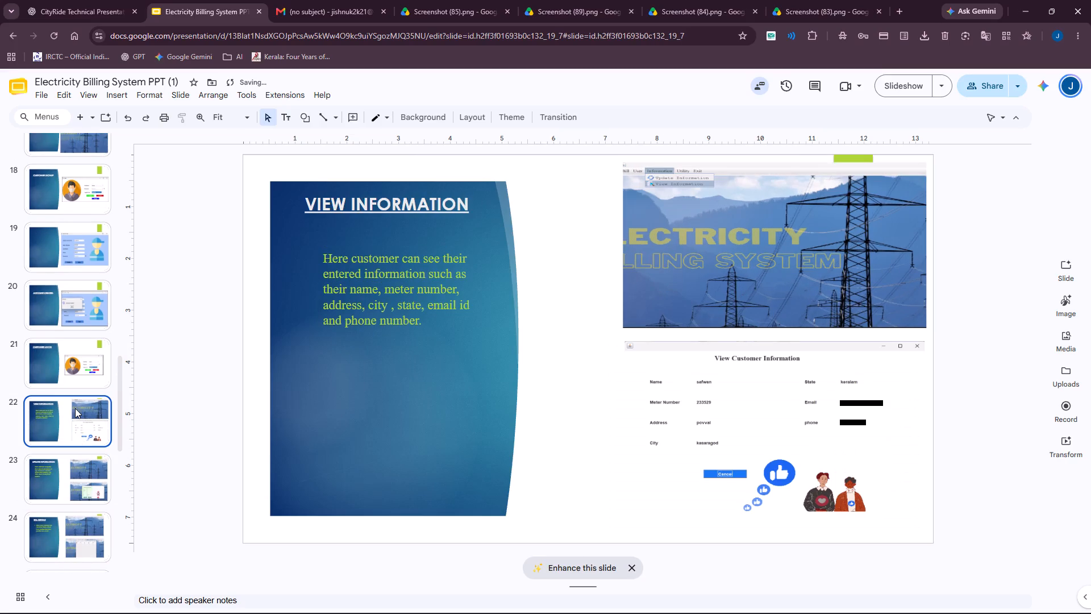
{"action": "scroll", "coordinate": [75, 408], "scroll_direction": "down", "scroll_amount": 18}
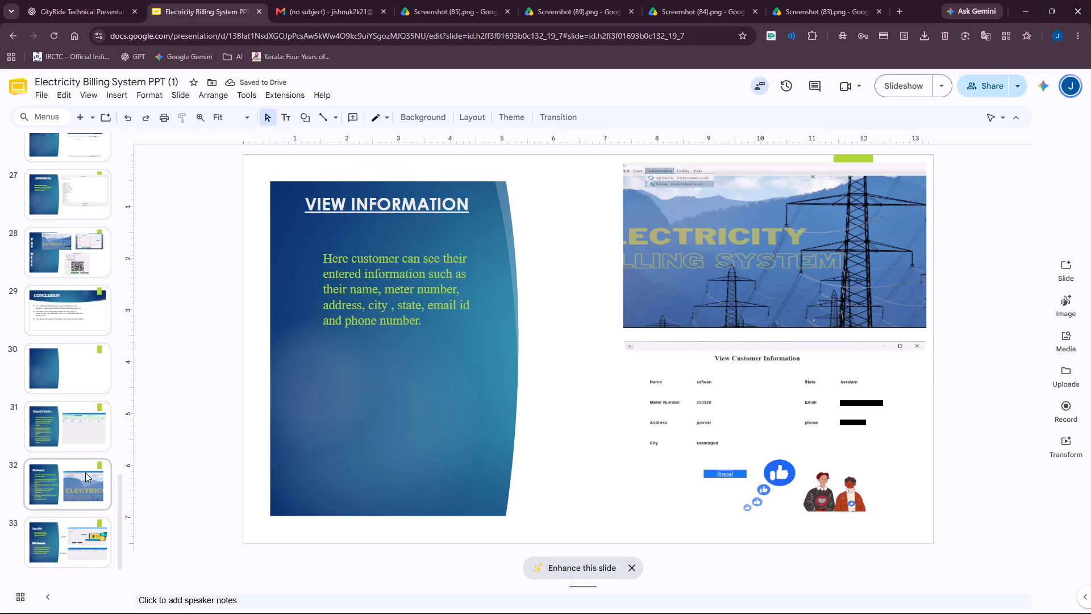
Move the leftover Customer slide from the end of the deck to directly after the Customer Login slide.
{"action": "left_click", "coordinate": [85, 472]}
{"action": "left_click_drag", "start_coordinate": [45, 476], "coordinate": [51, 470]}
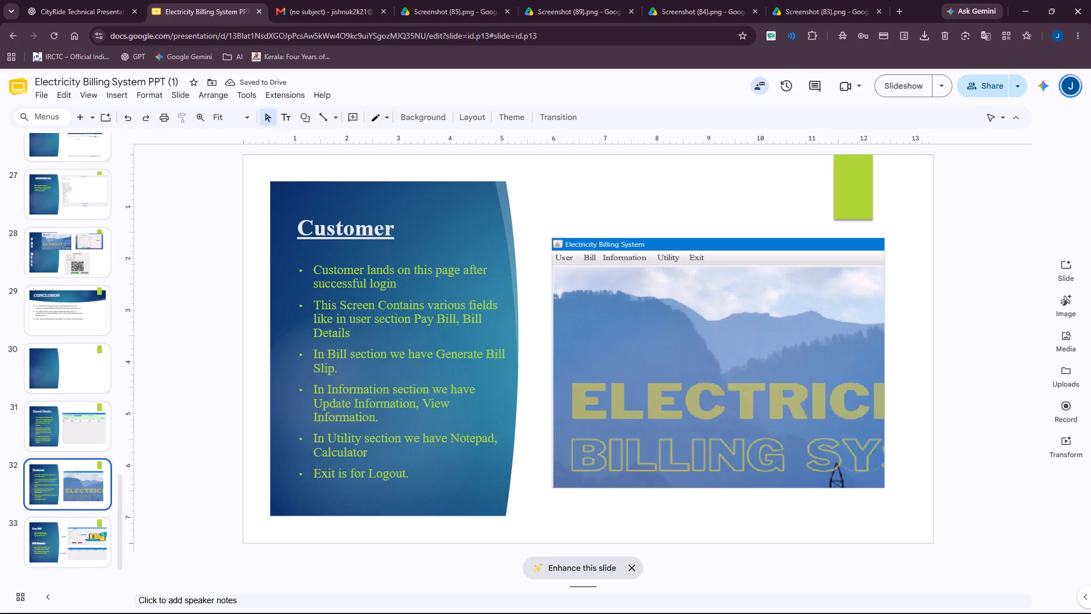
{"action": "left_click_drag", "start_coordinate": [51, 470], "coordinate": [135, 151]}
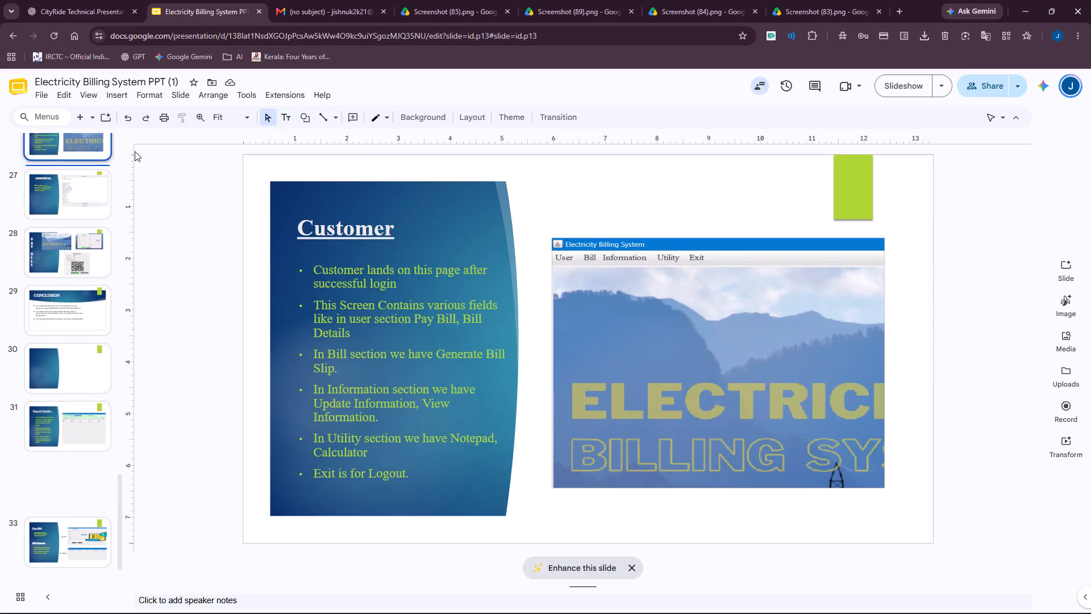
{"action": "left_click_drag", "start_coordinate": [135, 151], "coordinate": [128, 165]}
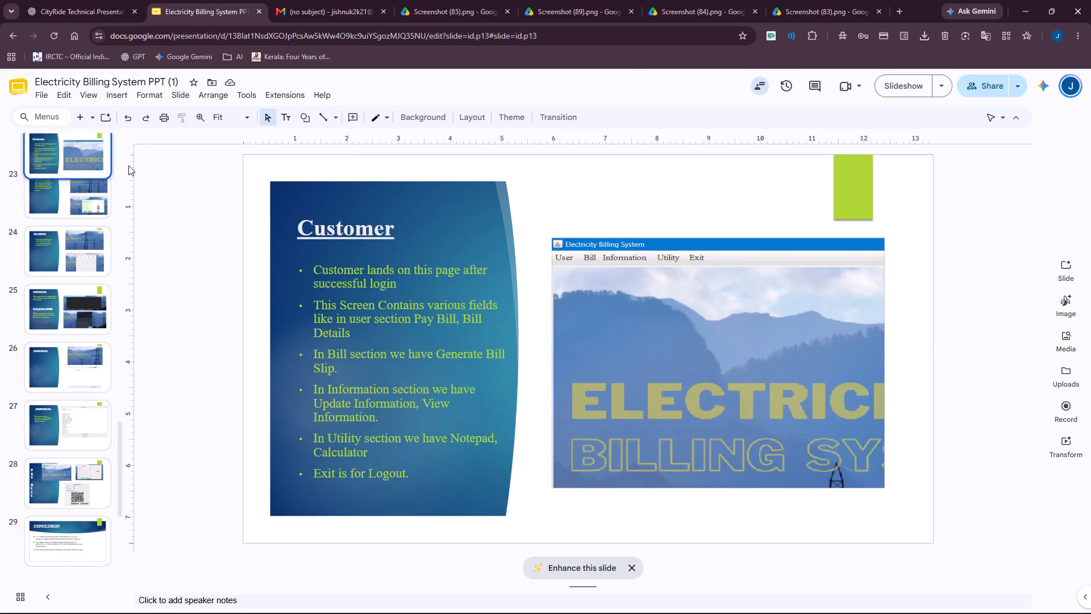
{"action": "left_click_drag", "start_coordinate": [128, 165], "coordinate": [145, 190]}
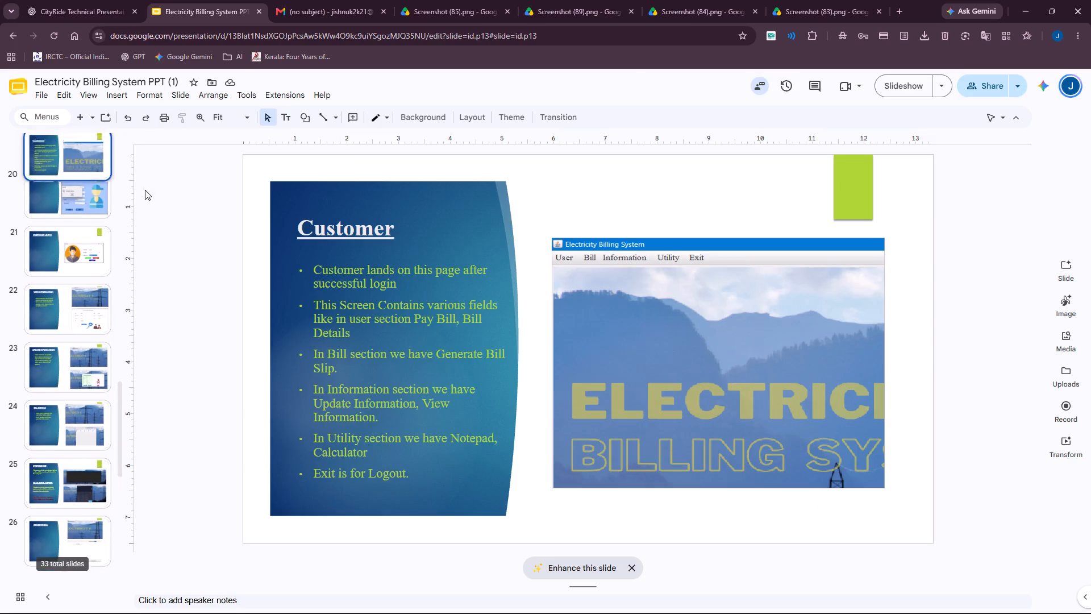
{"action": "left_click_drag", "start_coordinate": [145, 190], "coordinate": [157, 248]}
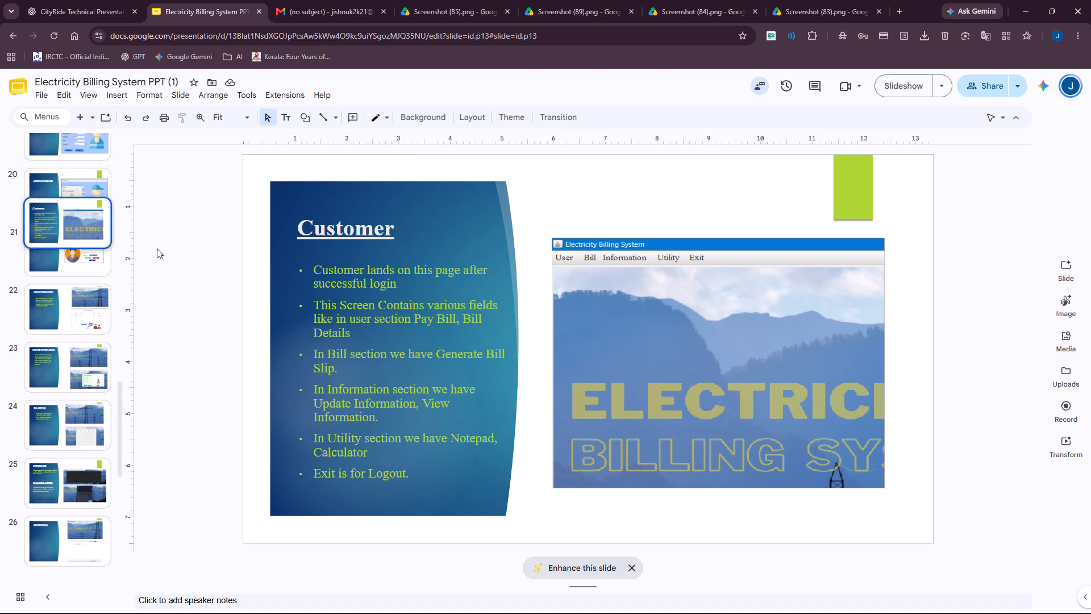
{"action": "left_click_drag", "start_coordinate": [157, 248], "coordinate": [160, 263]}
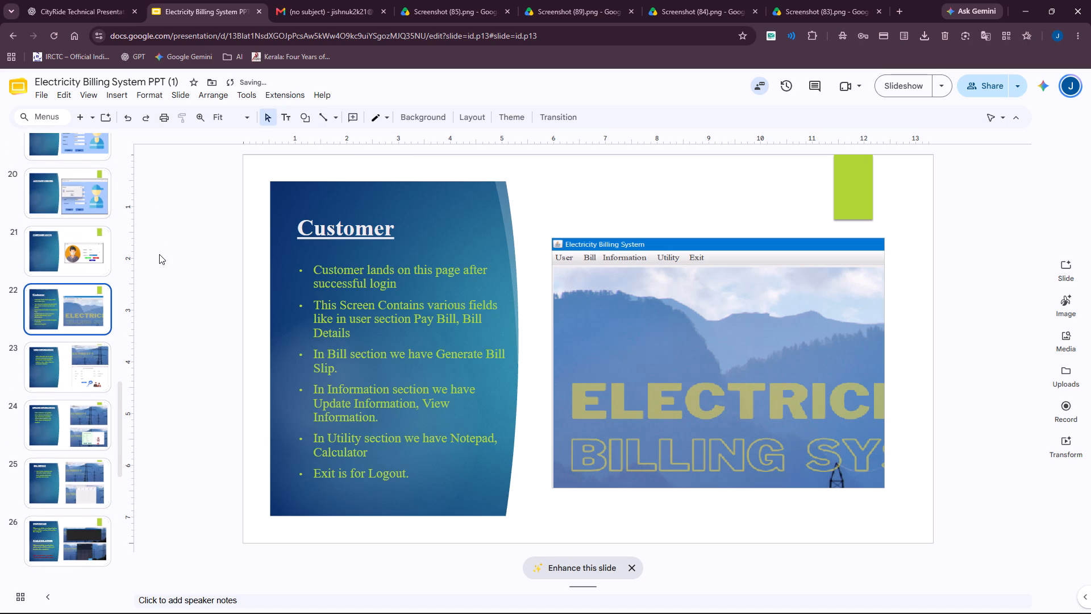
Check the order of the Customer Login, Customer, View Information and Update Information slides and review the newer Pay Bill slide.
{"action": "left_click", "coordinate": [84, 254]}
{"action": "left_click", "coordinate": [88, 305]}
{"action": "left_click", "coordinate": [86, 352]}
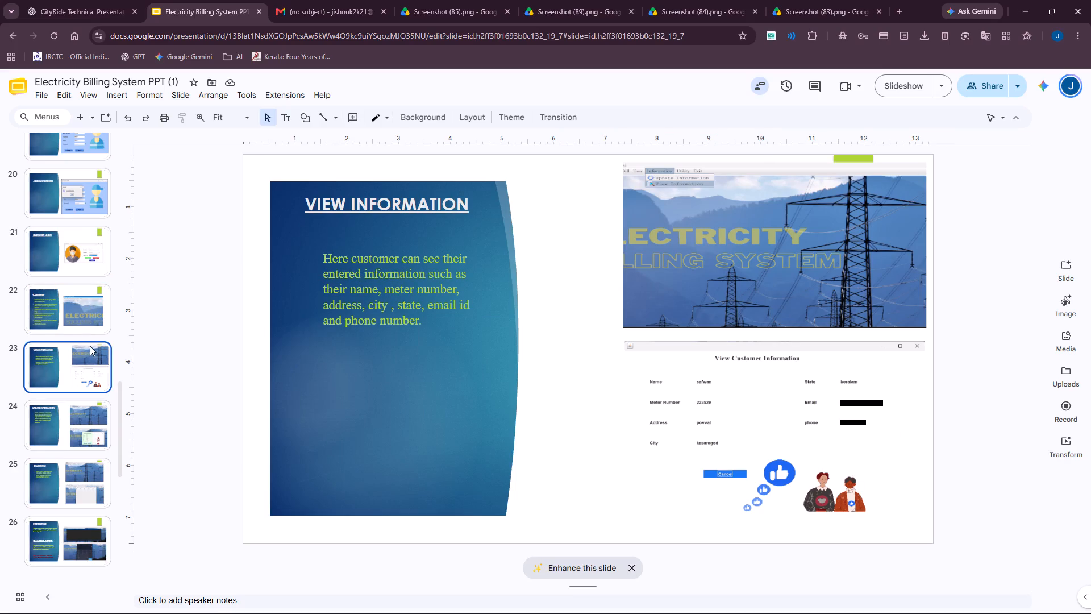
{"action": "left_click", "coordinate": [89, 307]}
{"action": "left_click", "coordinate": [86, 363]}
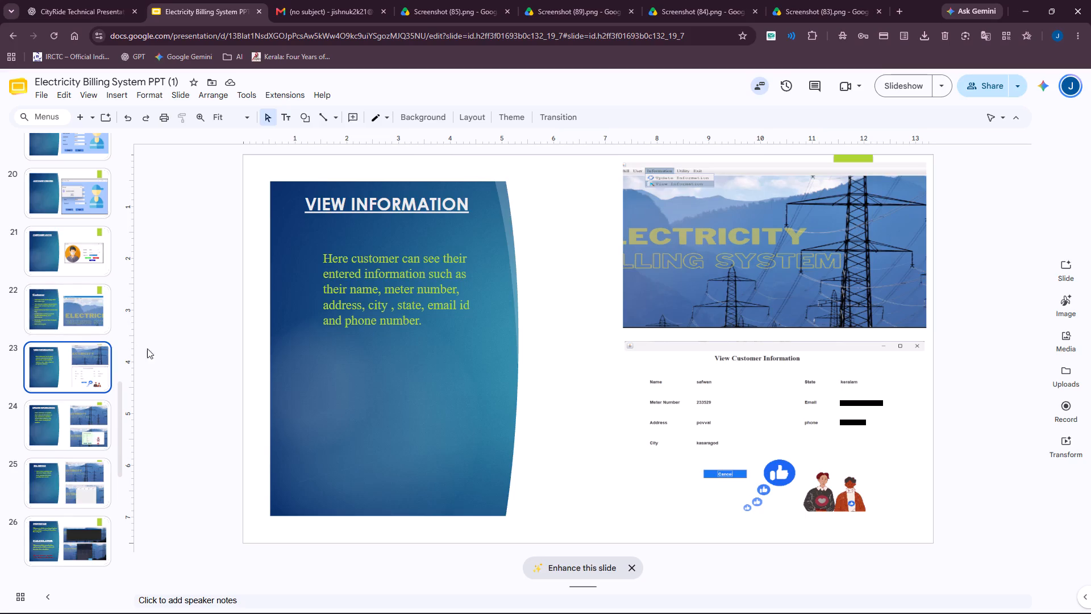
{"action": "left_click", "coordinate": [75, 420]}
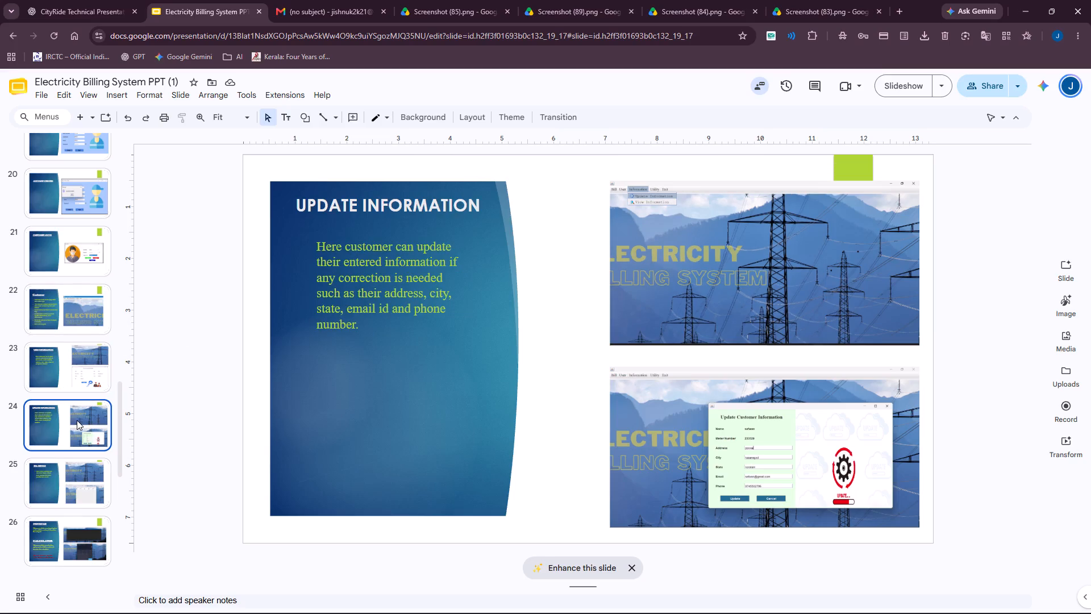
{"action": "scroll", "coordinate": [77, 420], "scroll_direction": "down", "scroll_amount": 5}
{"action": "left_click", "coordinate": [77, 420]}
{"action": "scroll", "coordinate": [80, 416], "scroll_direction": "down", "scroll_amount": 5}
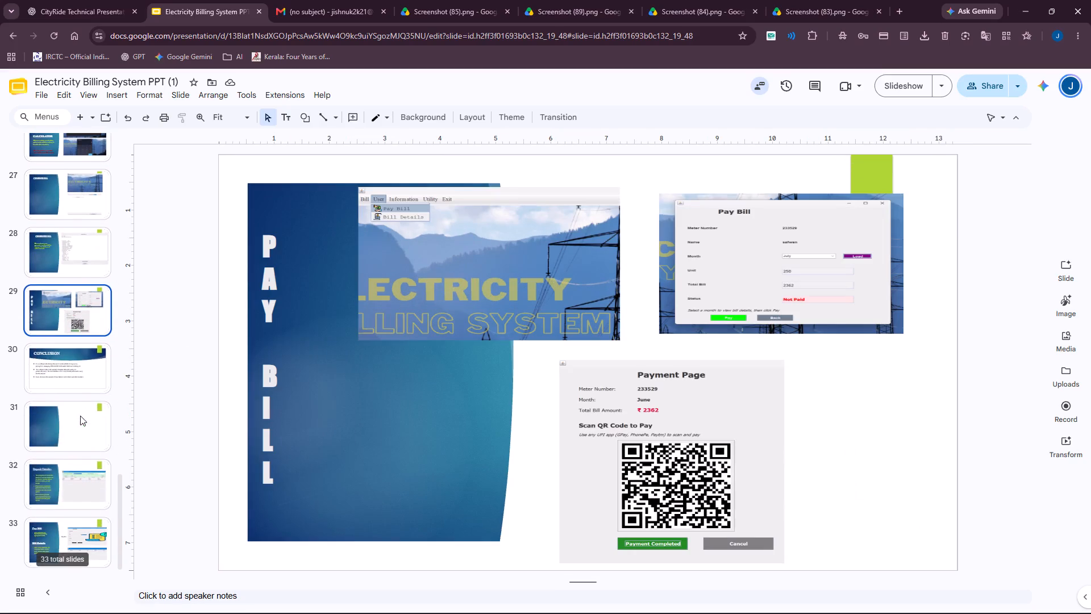
Delete the leftover Pay Bill and Bill Details slide at the end of the deck.
{"action": "left_click_drag", "start_coordinate": [63, 460], "coordinate": [68, 460]}
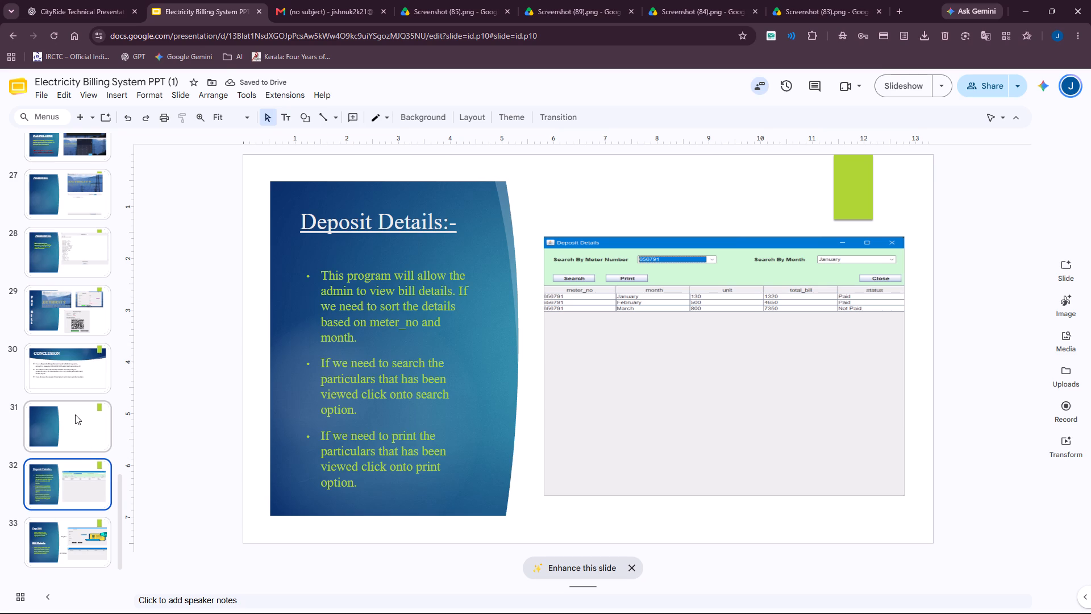
{"action": "left_click", "coordinate": [89, 539]}
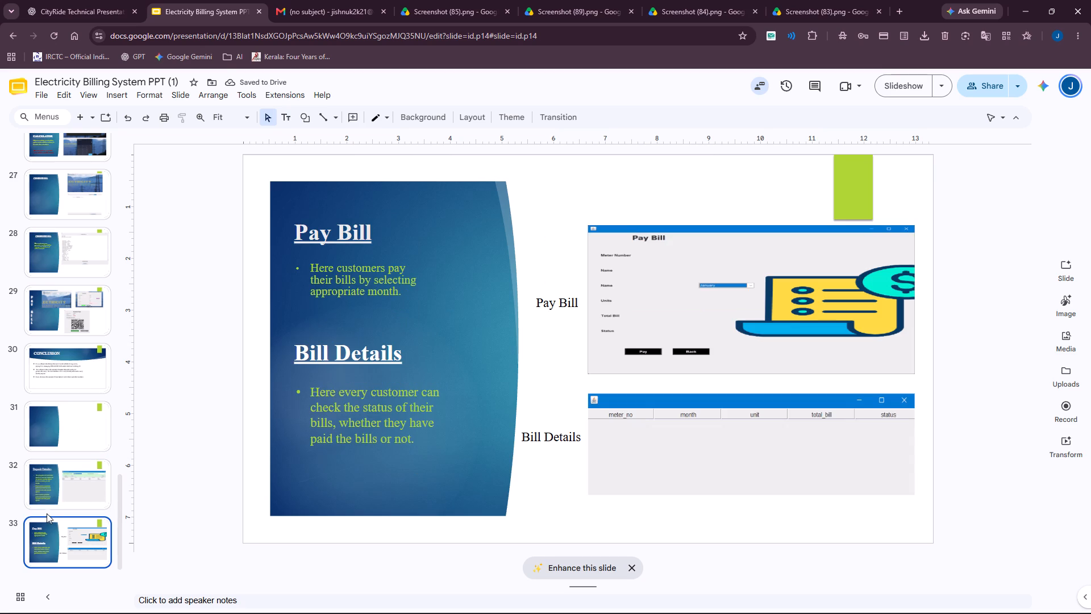
{"action": "right_click", "coordinate": [45, 521]}
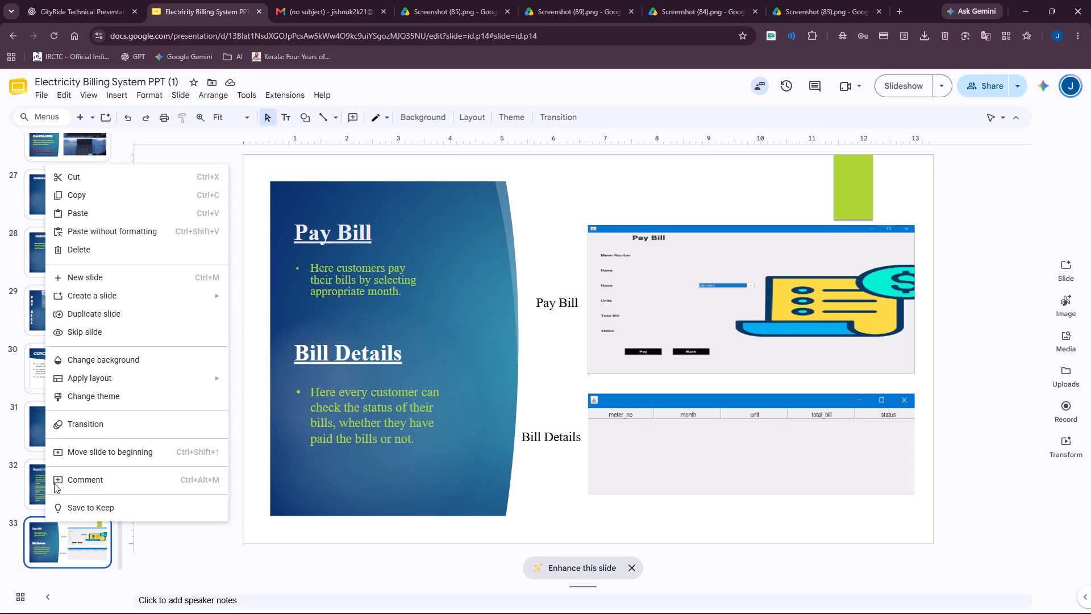
{"action": "left_click", "coordinate": [132, 256]}
Review the leftover Deposit Details slide and look through the admin slides for its newer counterpart, comparing their content.
{"action": "left_click", "coordinate": [47, 471]}
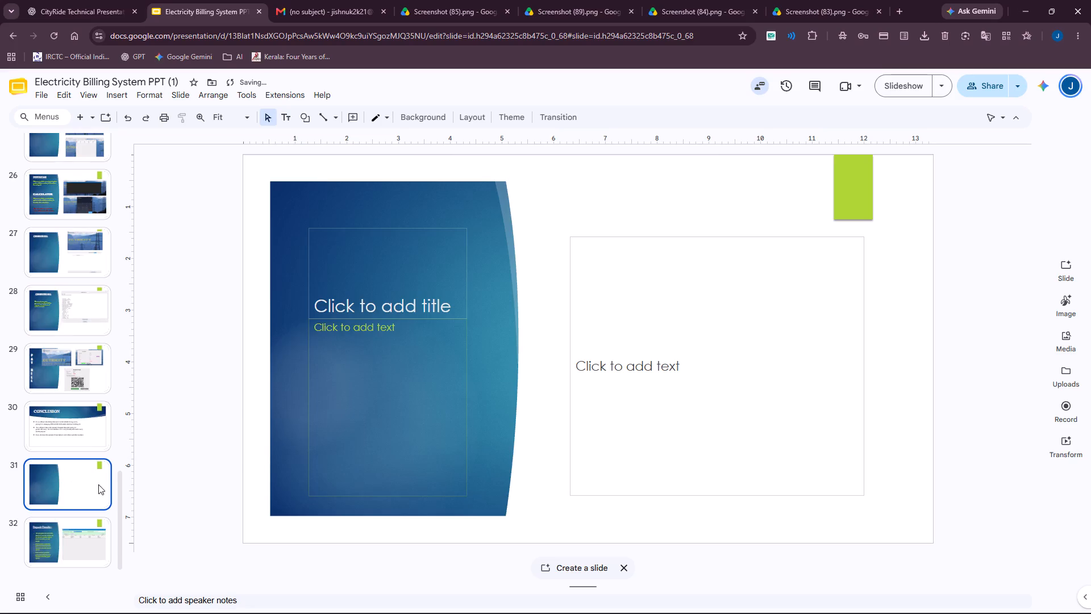
{"action": "left_click", "coordinate": [65, 524]}
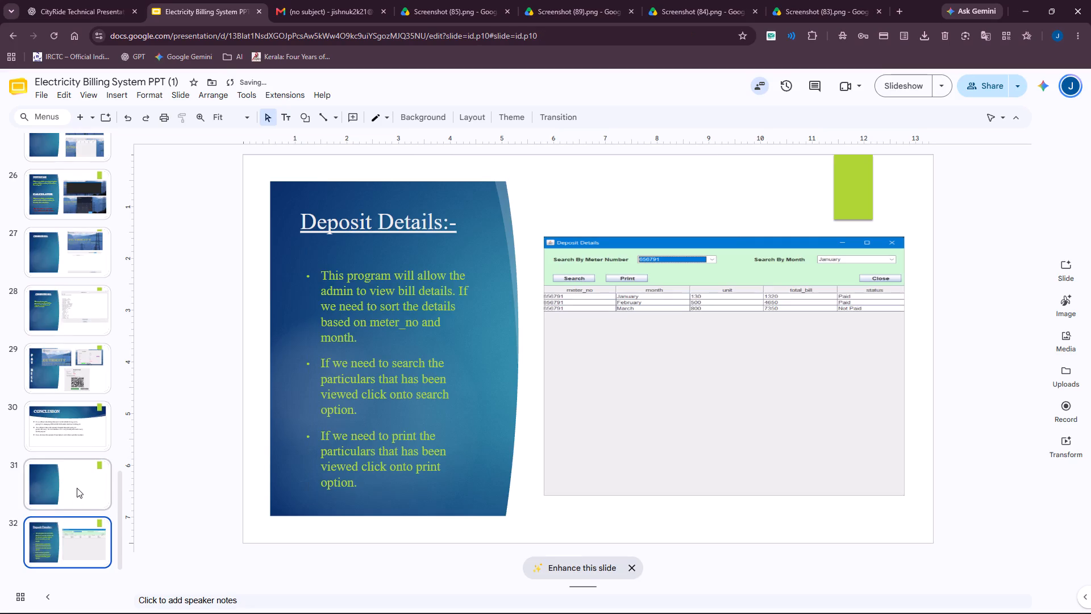
{"action": "scroll", "coordinate": [79, 477], "scroll_direction": "up", "scroll_amount": 20}
{"action": "scroll", "coordinate": [79, 477], "scroll_direction": "up", "scroll_amount": 3}
{"action": "scroll", "coordinate": [122, 397], "scroll_direction": "up", "scroll_amount": 5}
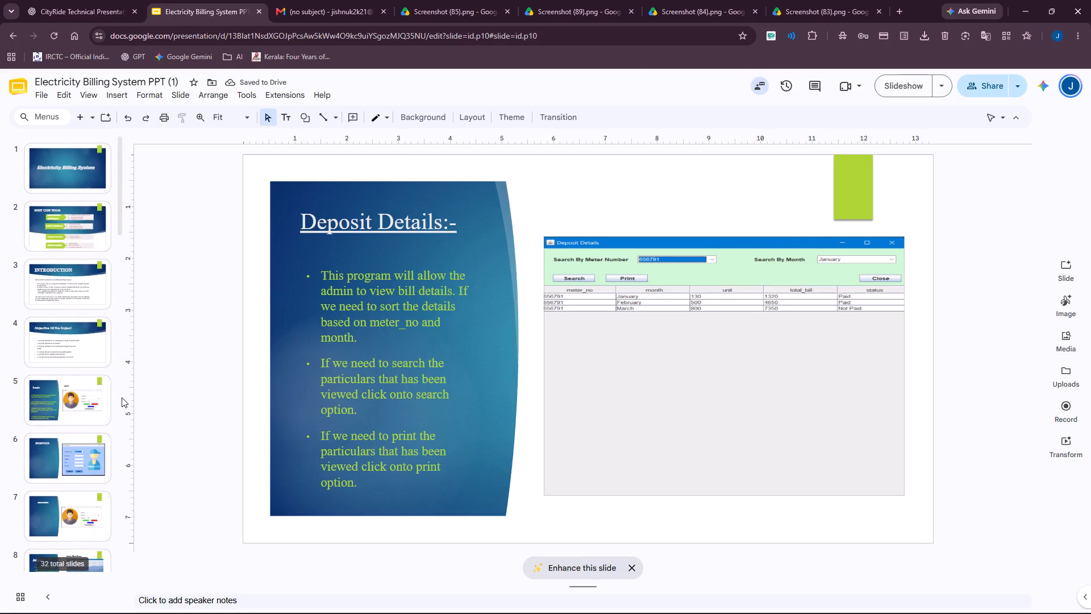
{"action": "scroll", "coordinate": [122, 397], "scroll_direction": "up", "scroll_amount": 3}
{"action": "scroll", "coordinate": [78, 476], "scroll_direction": "down", "scroll_amount": 5}
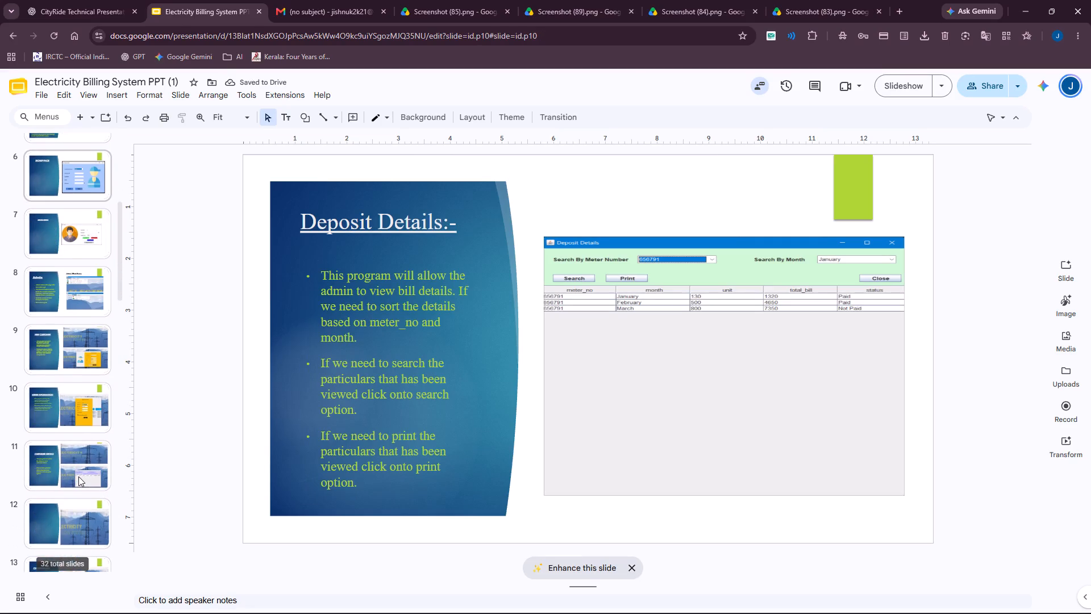
{"action": "left_click", "coordinate": [80, 474]}
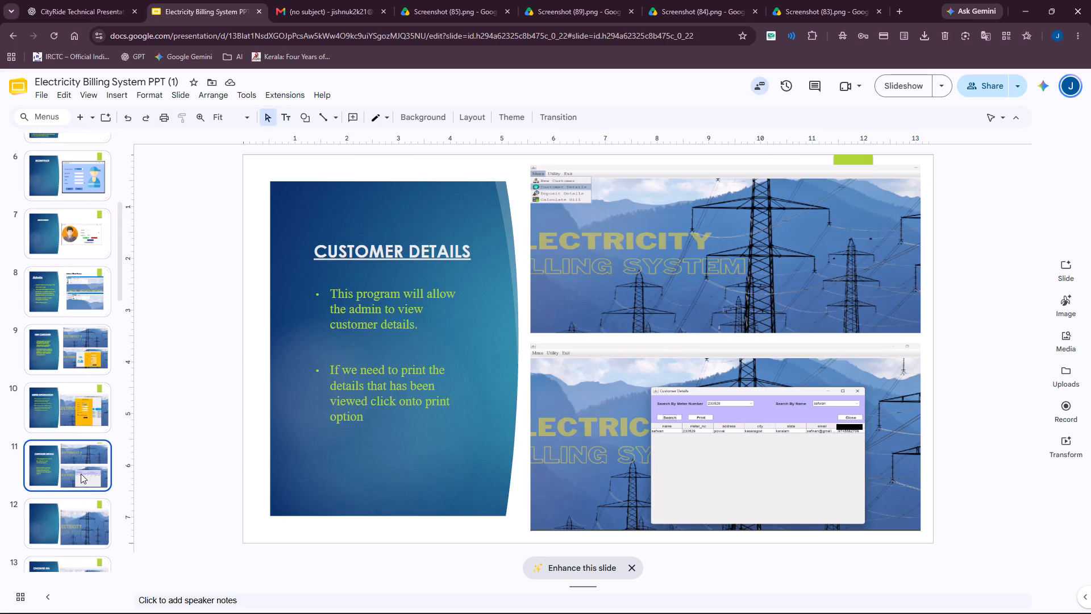
{"action": "scroll", "coordinate": [81, 474], "scroll_direction": "down", "scroll_amount": 2}
{"action": "scroll", "coordinate": [76, 387], "scroll_direction": "up", "scroll_amount": 2}
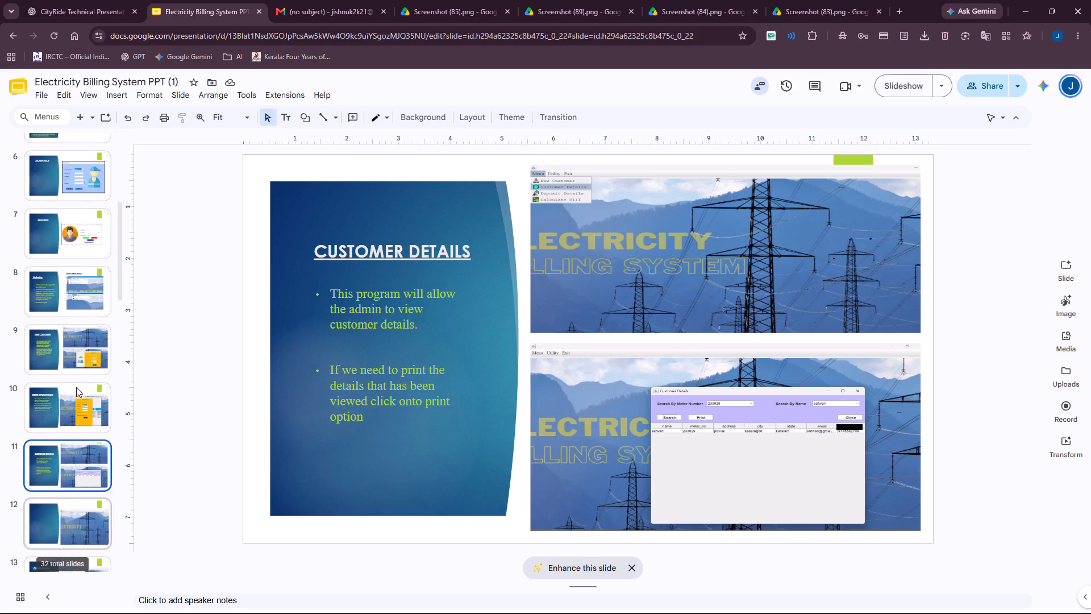
{"action": "left_click", "coordinate": [72, 302]}
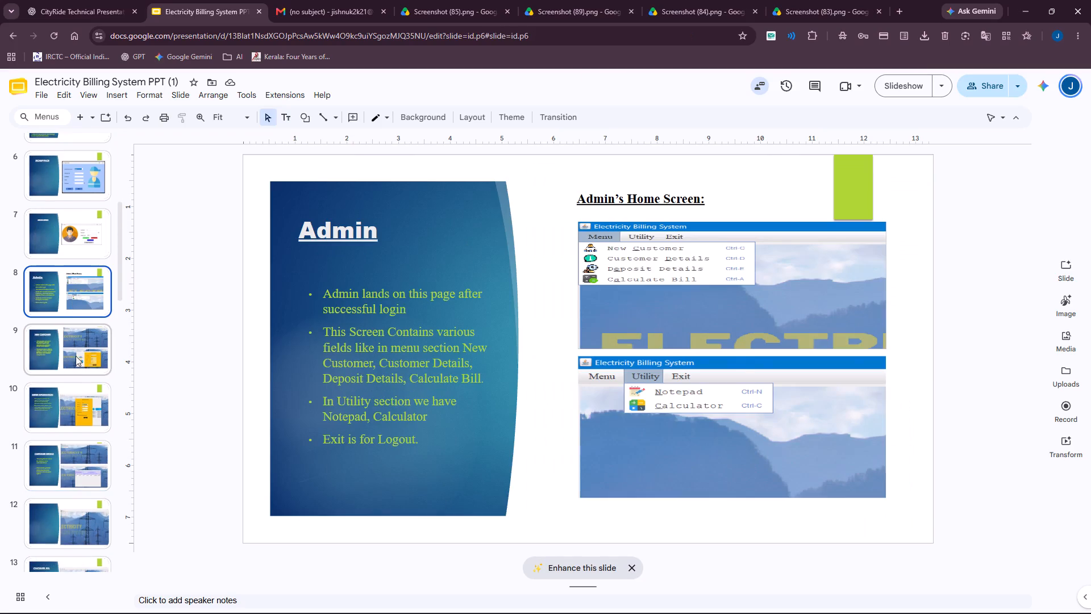
{"action": "left_click", "coordinate": [76, 367]}
{"action": "scroll", "coordinate": [84, 485], "scroll_direction": "down", "scroll_amount": 3}
{"action": "left_click", "coordinate": [83, 418]}
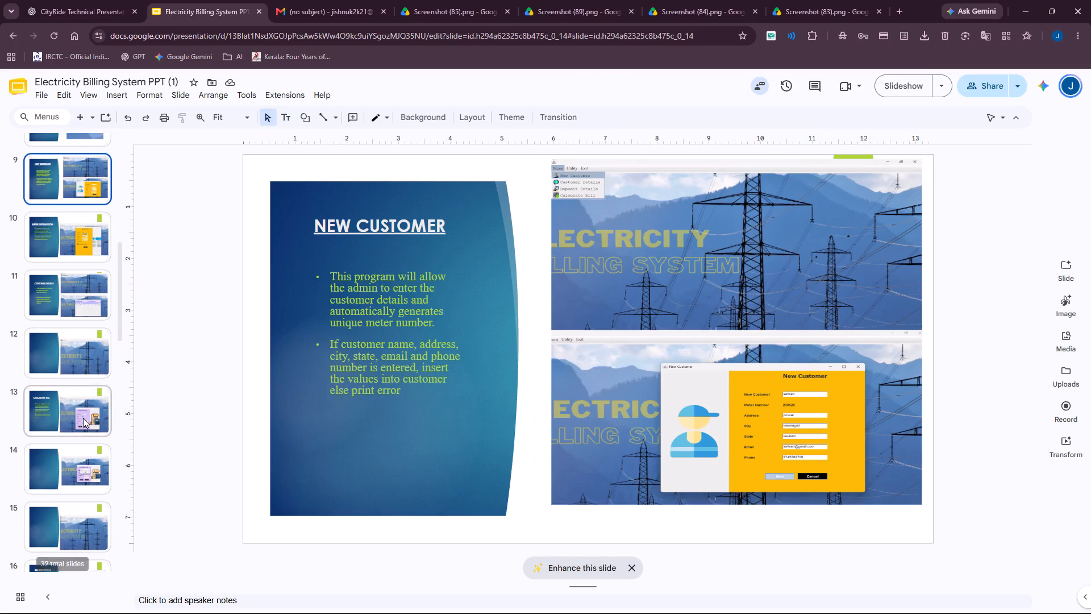
{"action": "left_click", "coordinate": [89, 460]}
{"action": "scroll", "coordinate": [89, 460], "scroll_direction": "down", "scroll_amount": 1}
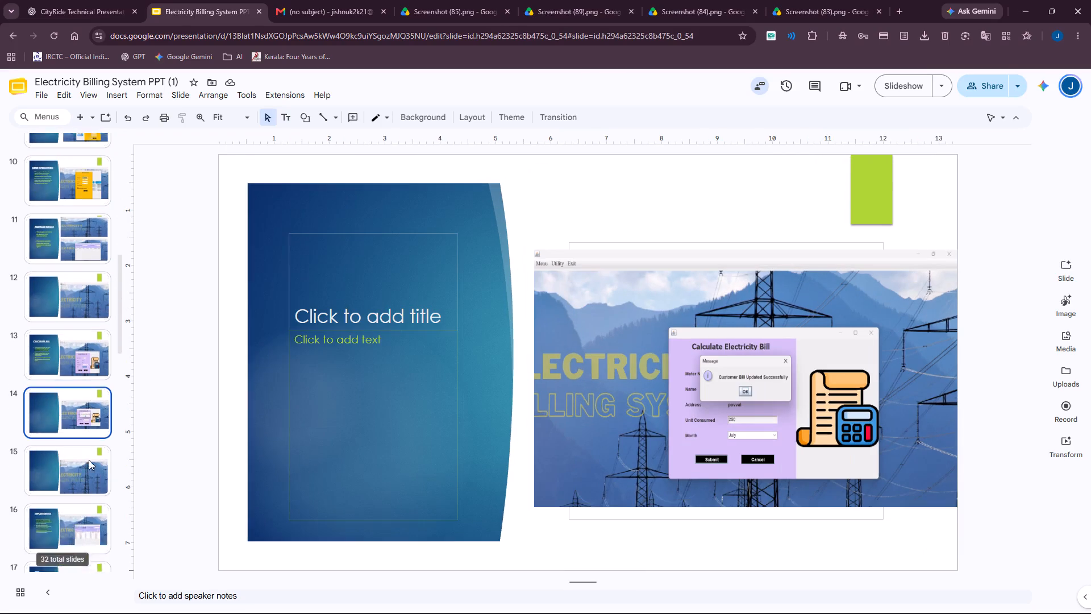
{"action": "left_click", "coordinate": [89, 460]}
{"action": "scroll", "coordinate": [88, 458], "scroll_direction": "down", "scroll_amount": 1}
{"action": "left_click", "coordinate": [86, 471]}
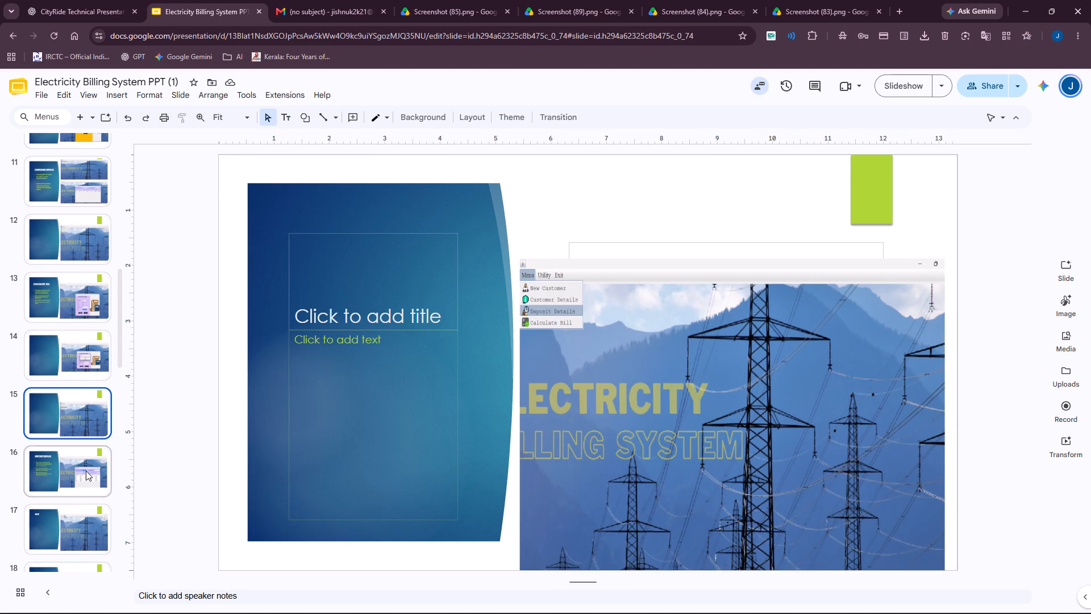
{"action": "scroll", "coordinate": [86, 468], "scroll_direction": "down", "scroll_amount": 4}
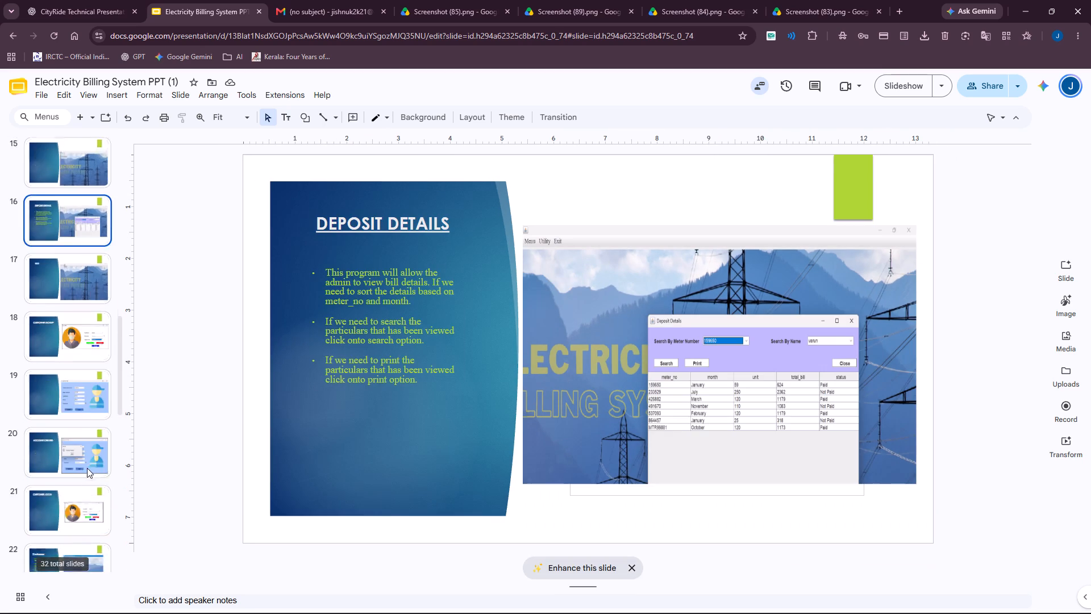
Compare the leftover Deposit Details slide at the end of the deck with the newer Deposit Details slide in the admin section.
{"action": "scroll", "coordinate": [87, 468], "scroll_direction": "down", "scroll_amount": 16}
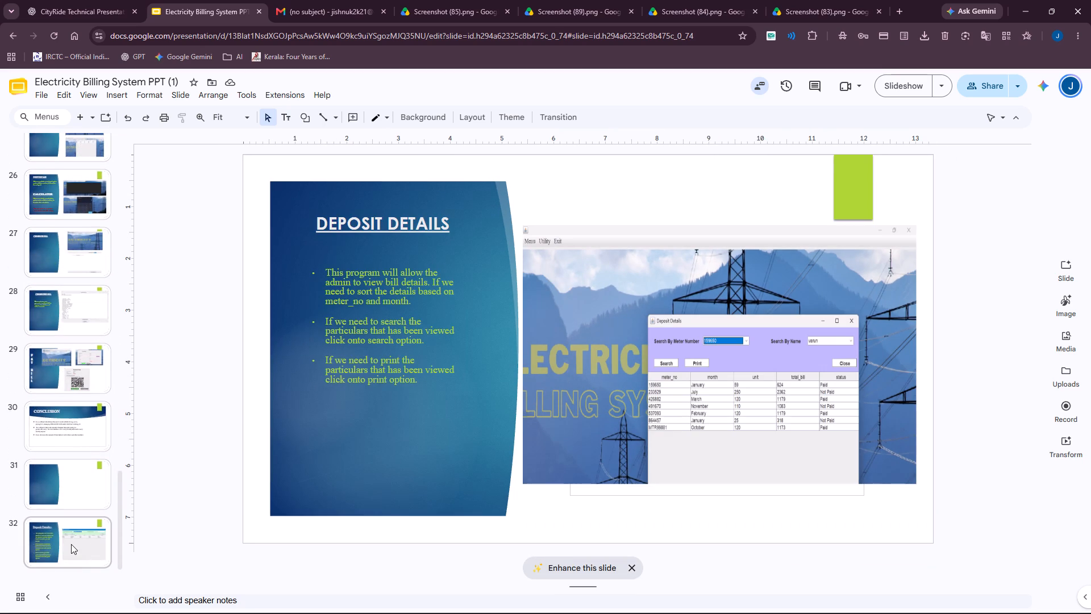
{"action": "left_click", "coordinate": [71, 544]}
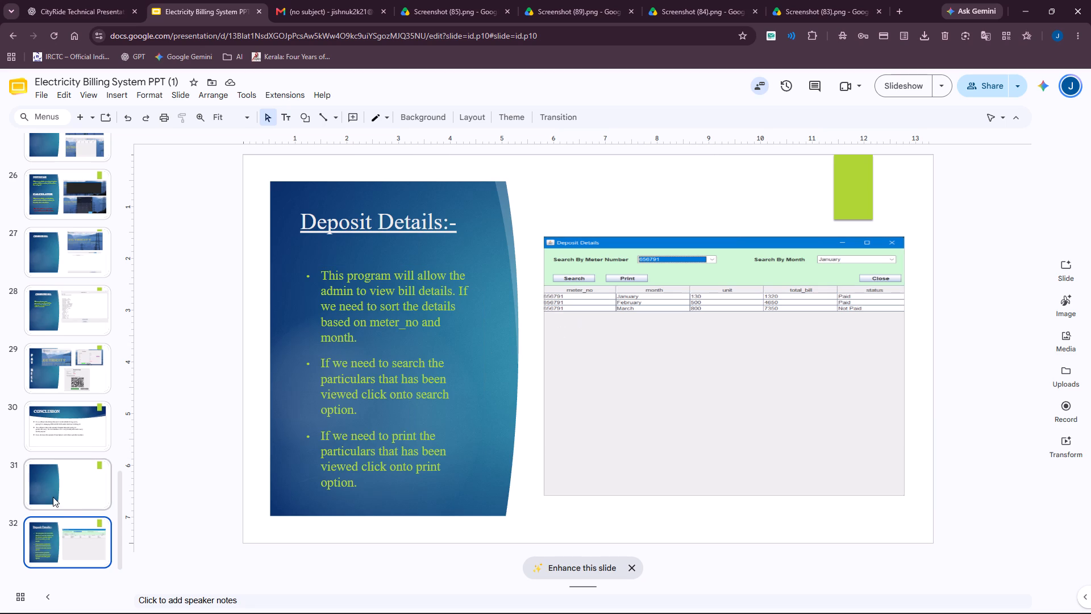
{"action": "scroll", "coordinate": [90, 489], "scroll_direction": "up", "scroll_amount": 7}
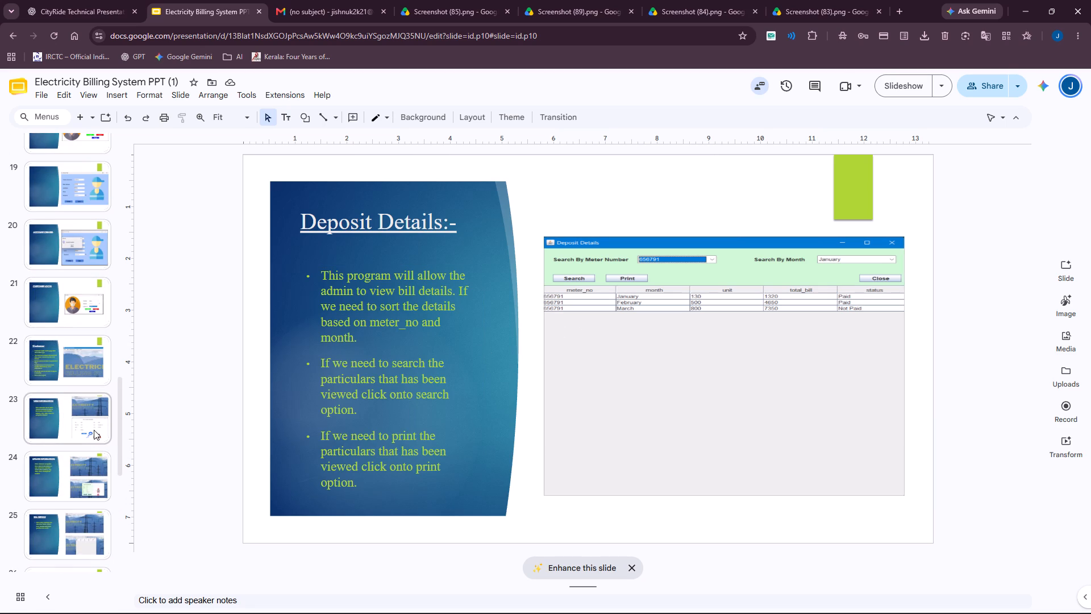
{"action": "scroll", "coordinate": [78, 479], "scroll_direction": "down", "scroll_amount": 1}
{"action": "scroll", "coordinate": [78, 479], "scroll_direction": "up", "scroll_amount": 3}
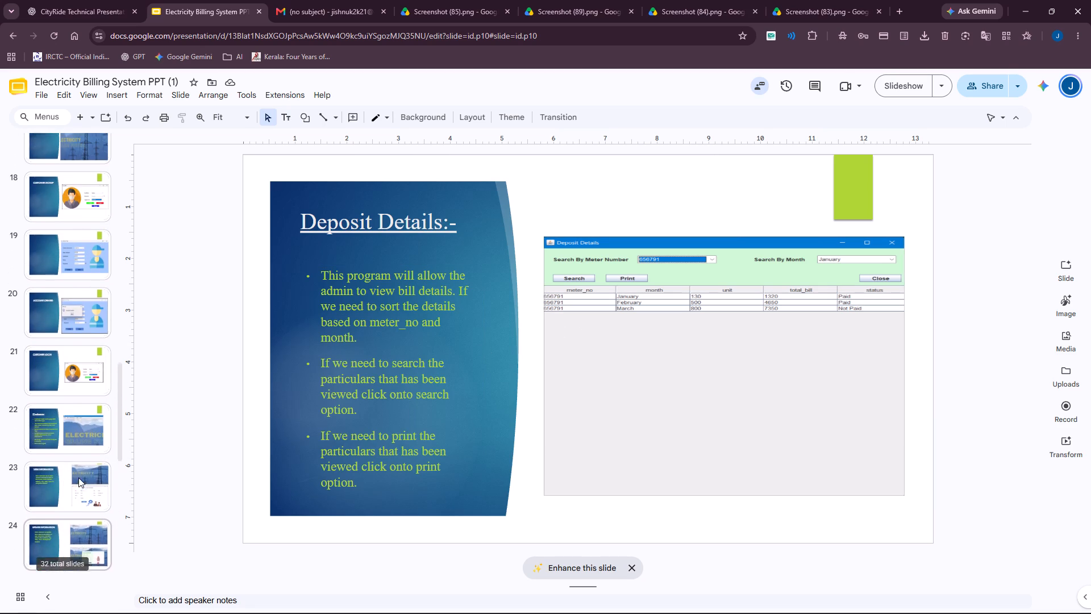
{"action": "scroll", "coordinate": [97, 250], "scroll_direction": "up", "scroll_amount": 2}
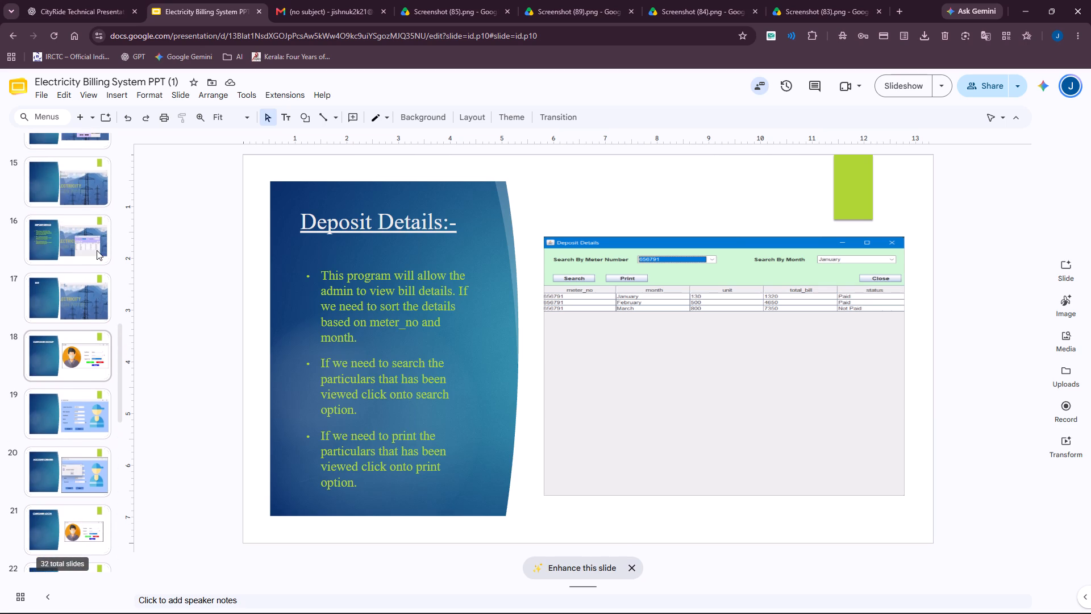
{"action": "left_click", "coordinate": [97, 250]}
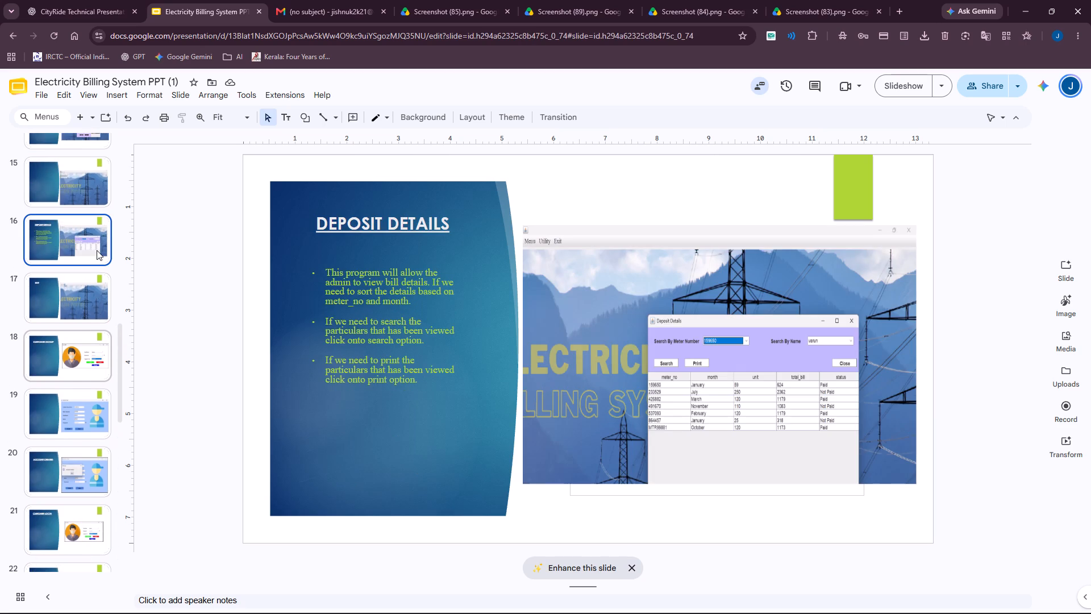
Delete the leftover Deposit Details slide at the end of the deck.
{"action": "scroll", "coordinate": [88, 301], "scroll_direction": "down", "scroll_amount": 15}
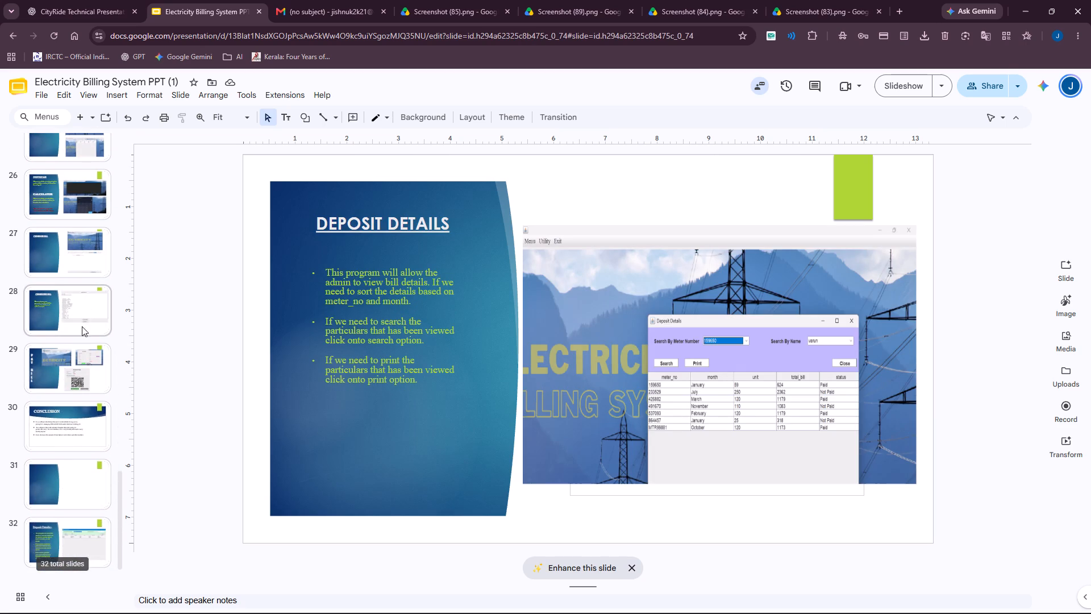
{"action": "scroll", "coordinate": [52, 496], "scroll_direction": "down", "scroll_amount": 4}
{"action": "left_click", "coordinate": [63, 539]}
{"action": "right_click", "coordinate": [63, 538]}
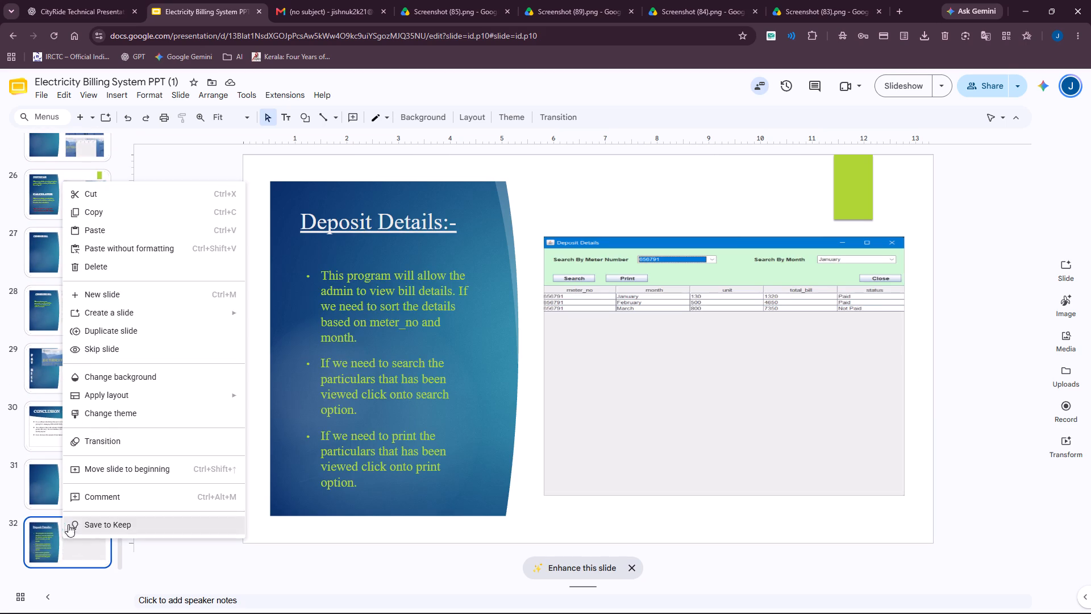
{"action": "left_click", "coordinate": [130, 272]}
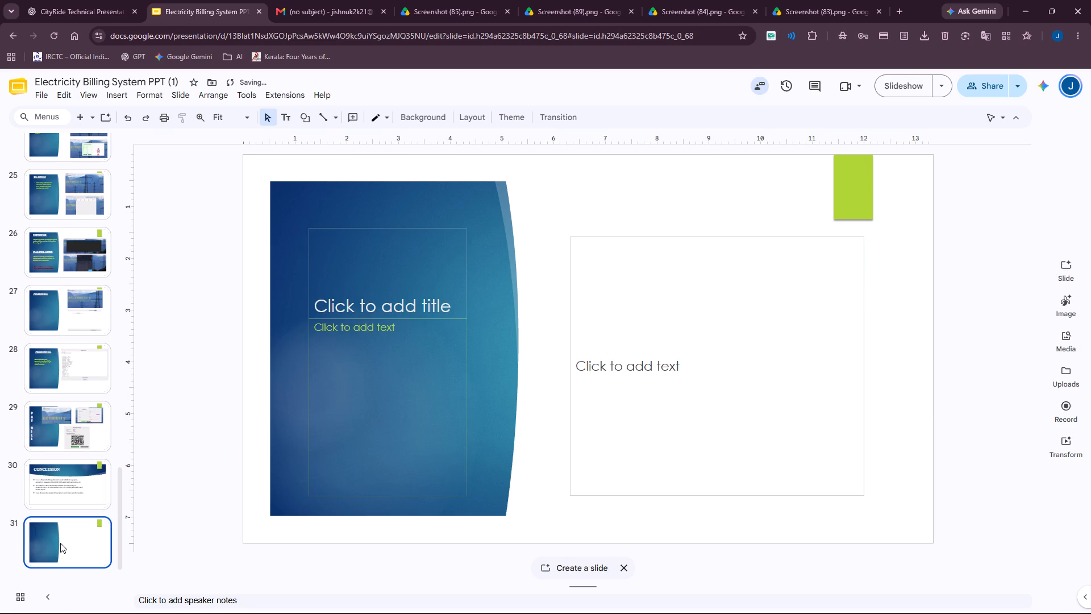
Delete the empty slide after the Conclusion slide.
{"action": "right_click", "coordinate": [64, 534]}
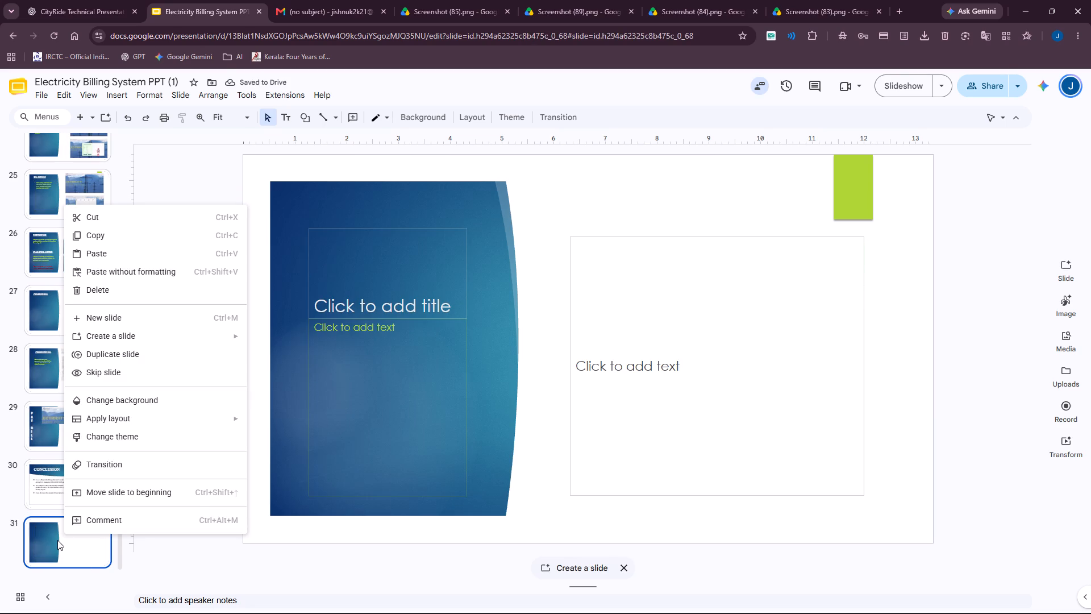
{"action": "left_click", "coordinate": [57, 540]}
{"action": "left_click", "coordinate": [41, 501]}
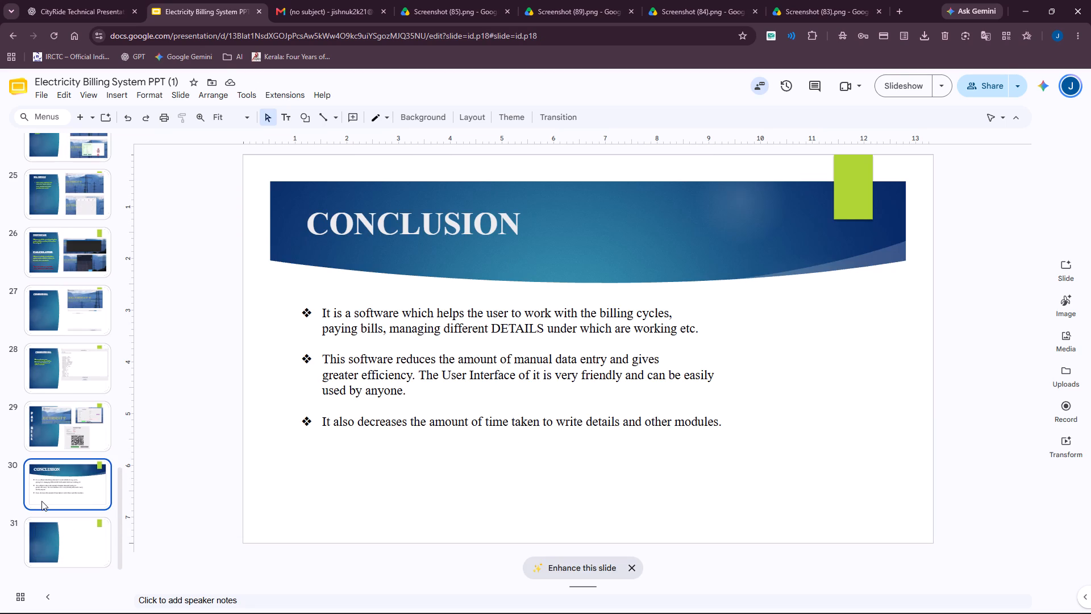
{"action": "left_click", "coordinate": [66, 535]}
{"action": "right_click", "coordinate": [68, 529]}
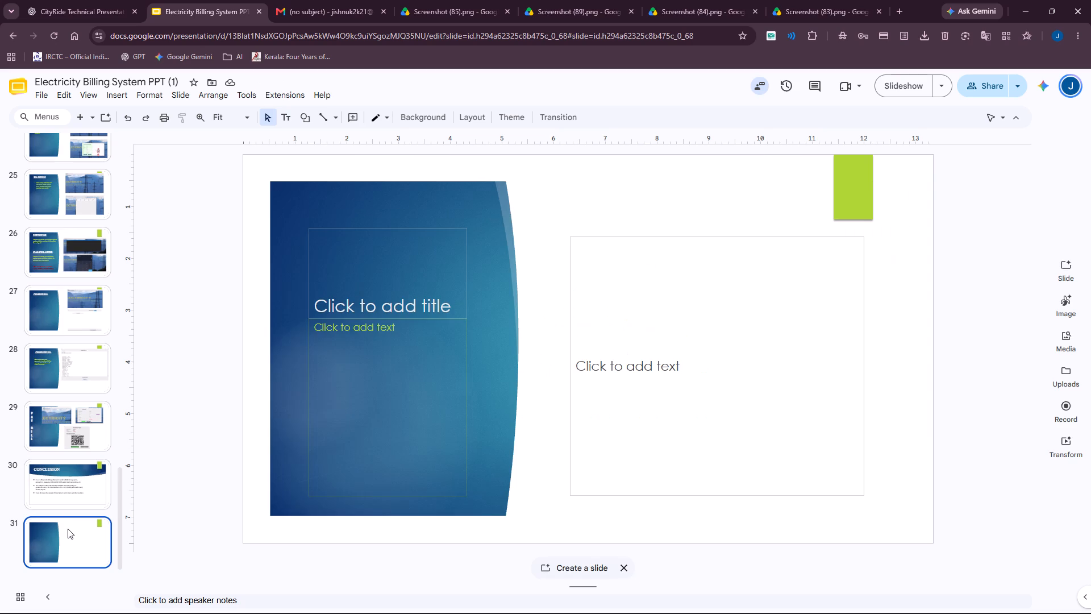
{"action": "left_click", "coordinate": [114, 283]}
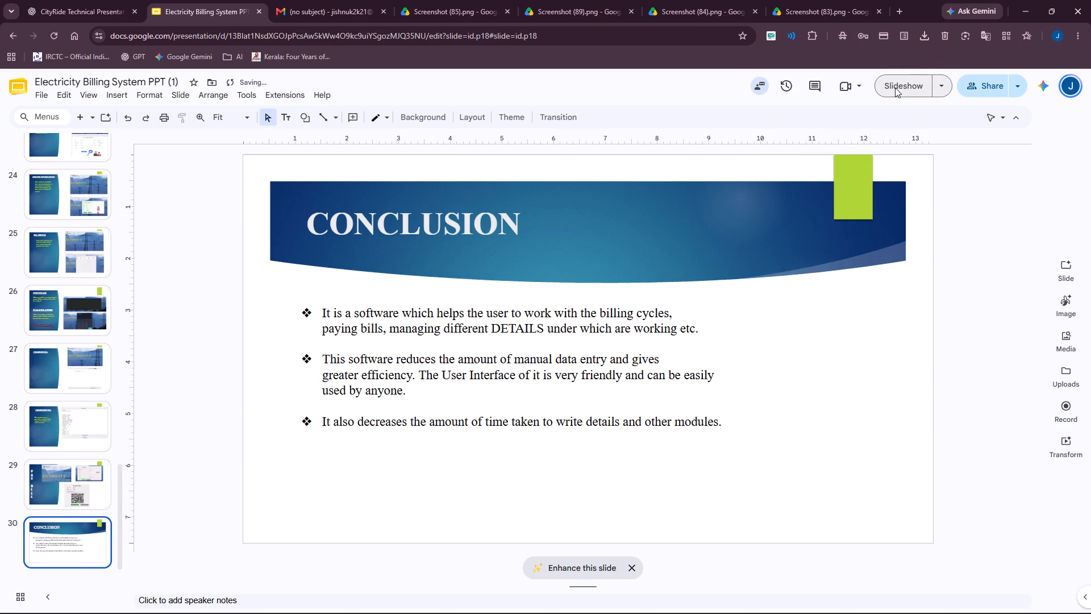
Present the deck as a full-screen slideshow and go back from the Conclusion slide to the Electricity Billing System title slide.
{"action": "left_click", "coordinate": [895, 88]}
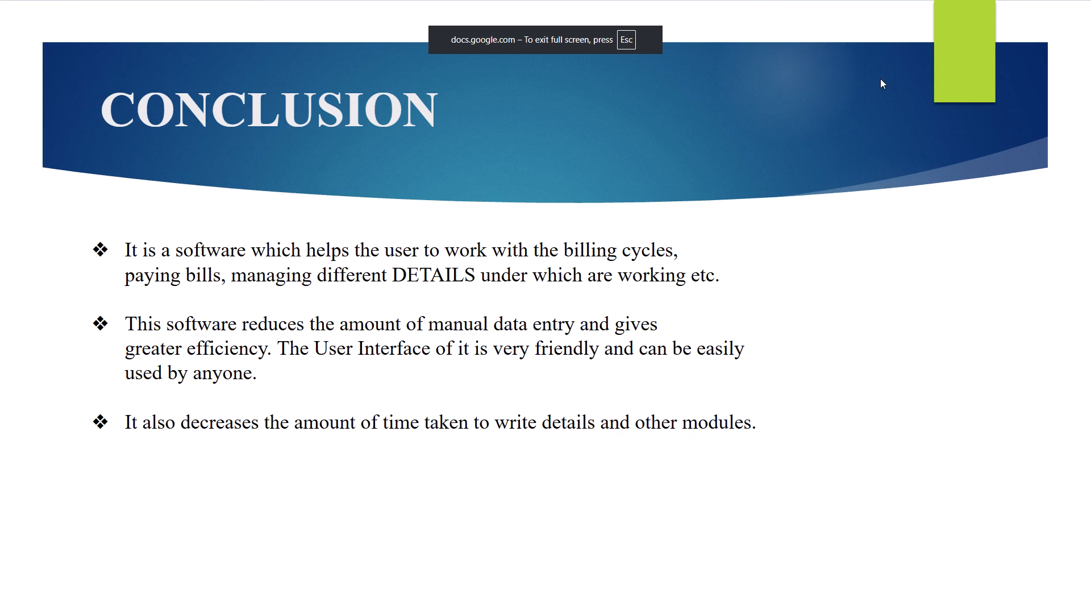
{"action": "scroll", "coordinate": [871, 78], "scroll_direction": "up", "scroll_amount": 11}
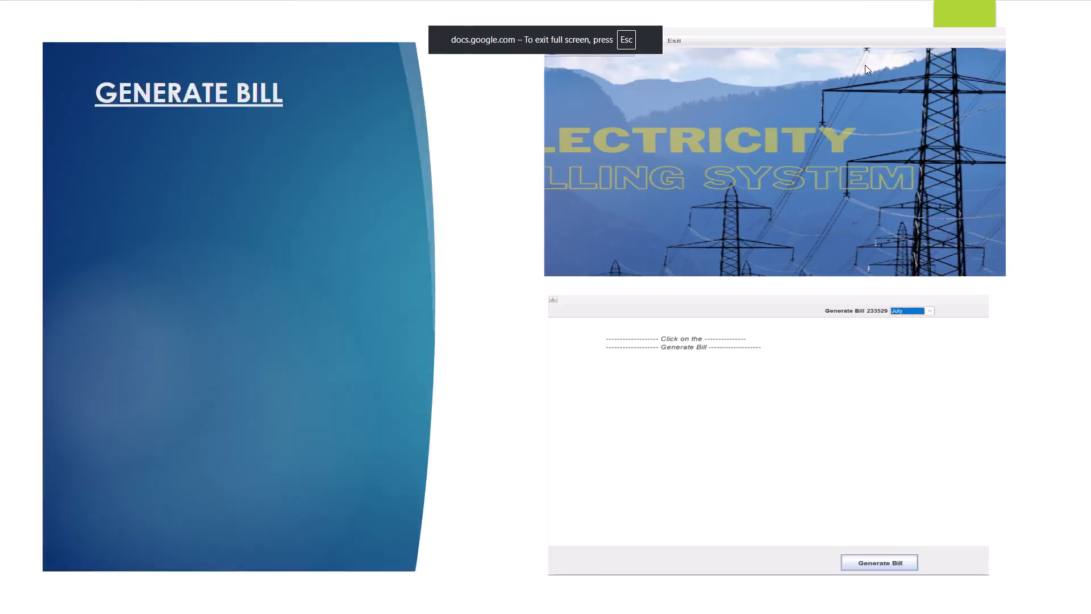
{"action": "scroll", "coordinate": [865, 65], "scroll_direction": "up", "scroll_amount": 20}
{"action": "scroll", "coordinate": [865, 65], "scroll_direction": "up", "scroll_amount": 2}
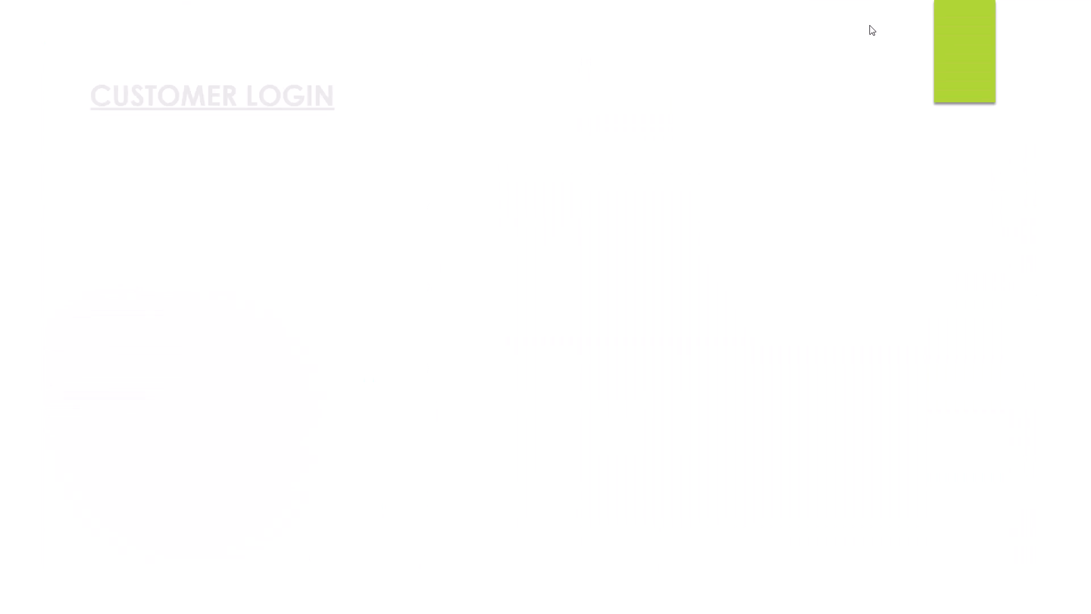
{"action": "scroll", "coordinate": [869, 25], "scroll_direction": "up", "scroll_amount": 20}
{"action": "scroll", "coordinate": [869, 25], "scroll_direction": "up", "scroll_amount": 2}
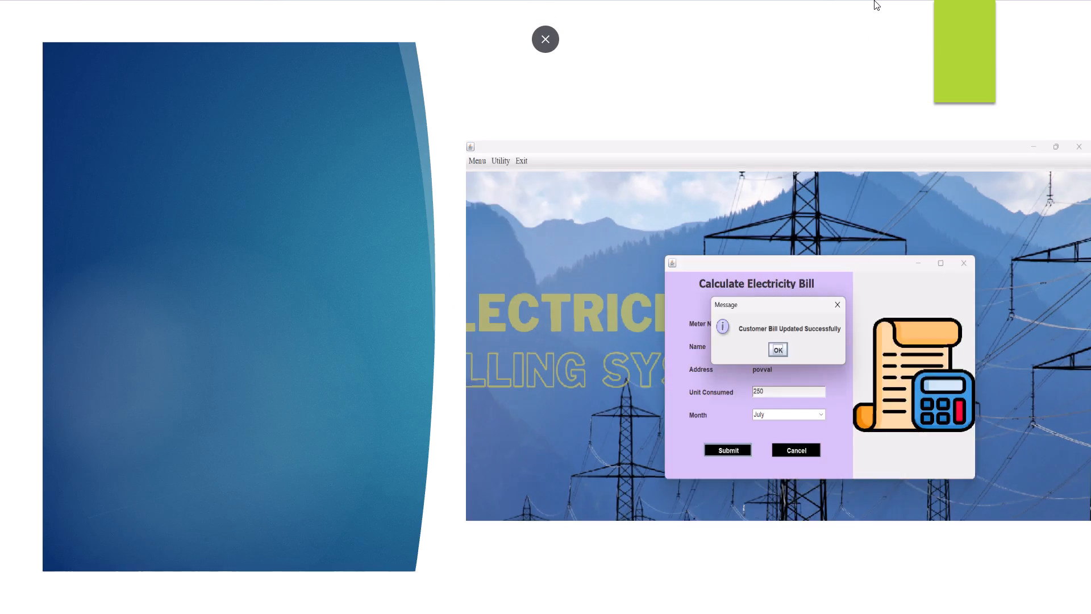
{"action": "scroll", "coordinate": [874, 0], "scroll_direction": "up", "scroll_amount": 20}
{"action": "scroll", "coordinate": [874, 0], "scroll_direction": "up", "scroll_amount": 2}
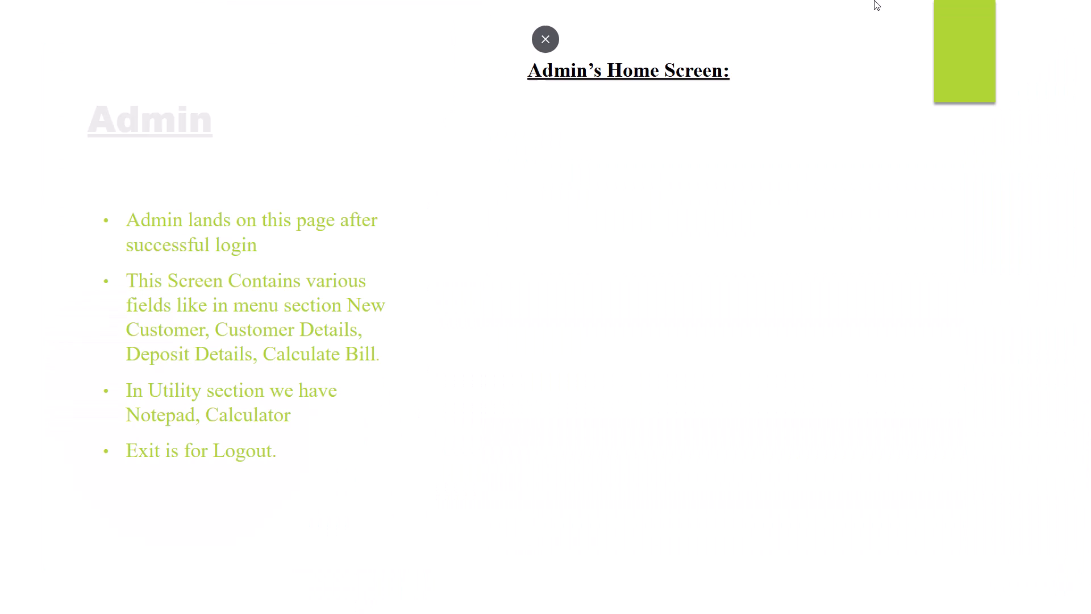
{"action": "scroll", "coordinate": [874, 0], "scroll_direction": "up", "scroll_amount": 19}
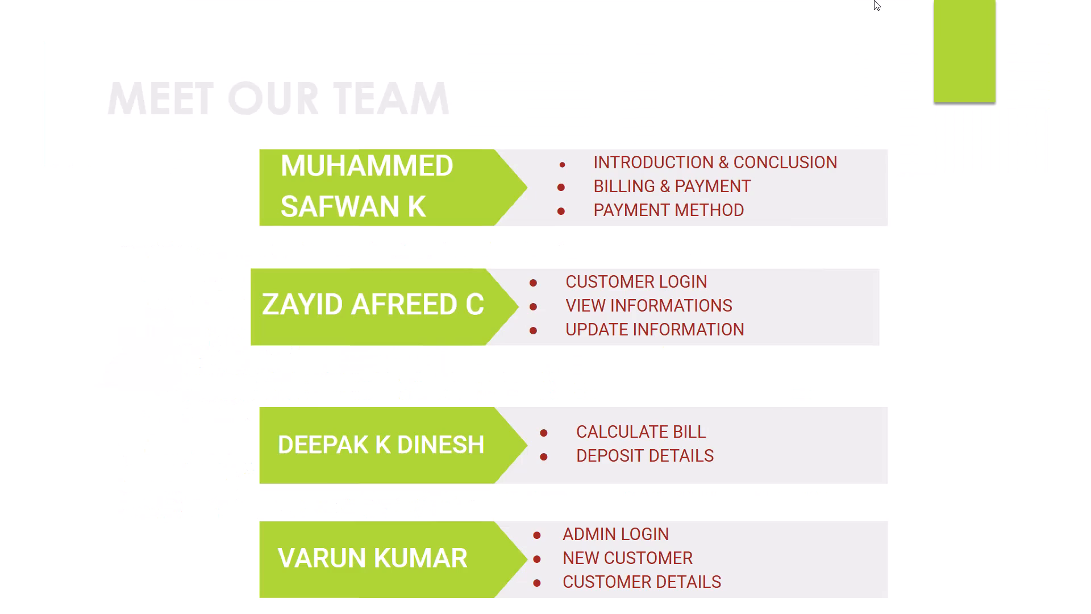
{"action": "scroll", "coordinate": [874, 0], "scroll_direction": "up", "scroll_amount": 4}
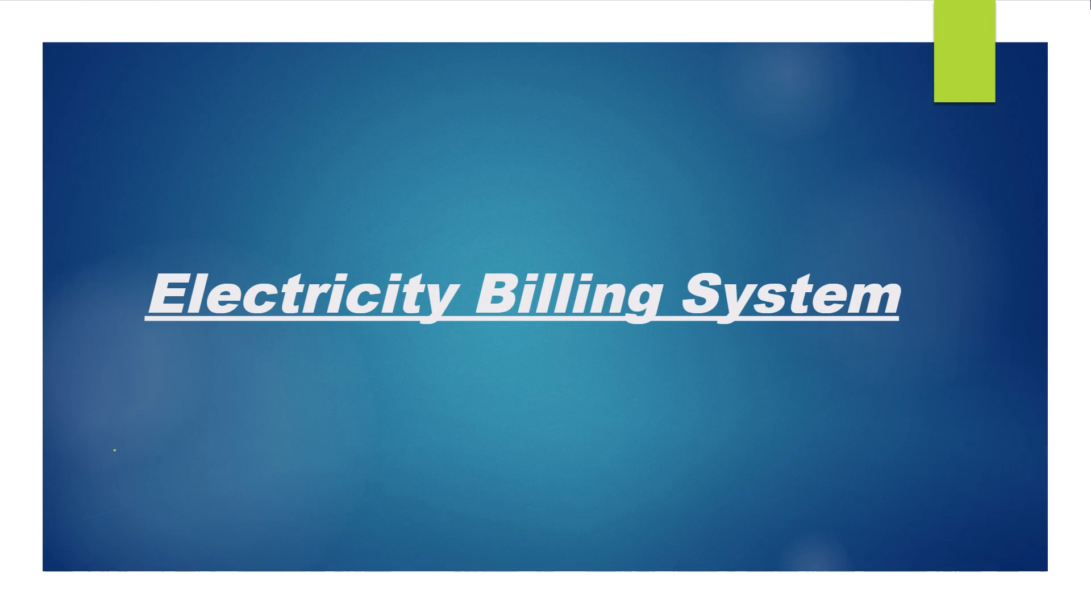
Review the opening slides in the slideshow, from Meet Our Team through Introduction, Objective, Login and Signup Page to Admin Login.
{"action": "key", "text": "Down"}
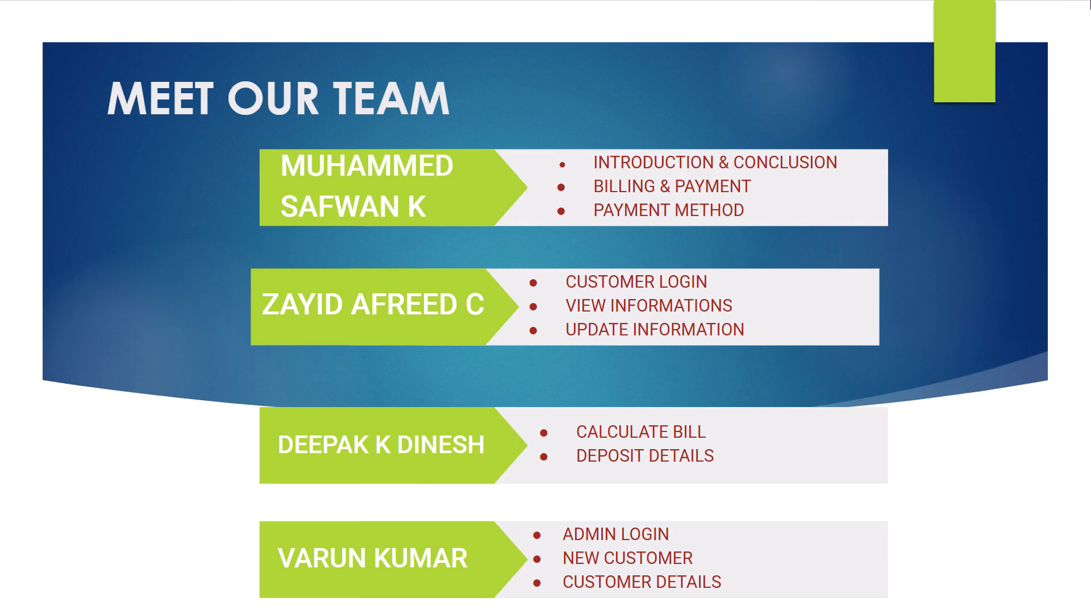
{"action": "key", "text": "Down"}
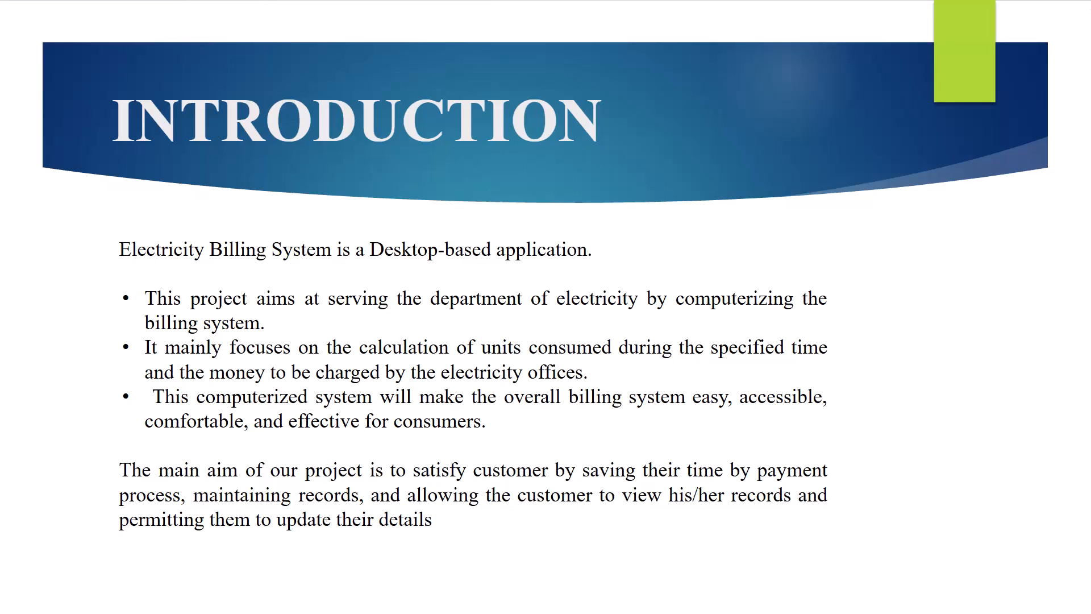
{"action": "key", "text": "Down"}
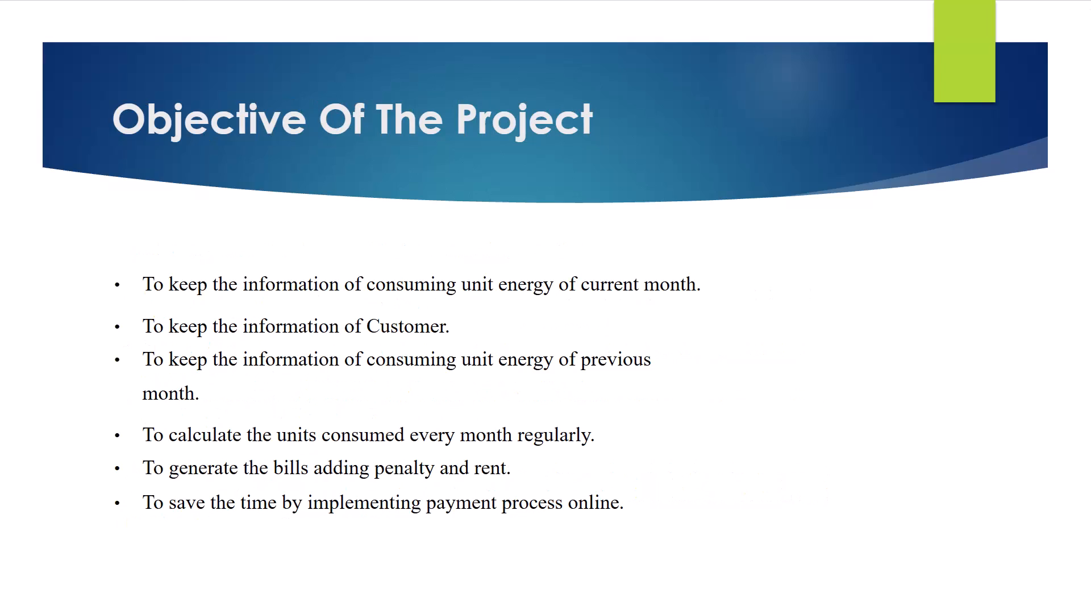
{"action": "key", "text": "Down"}
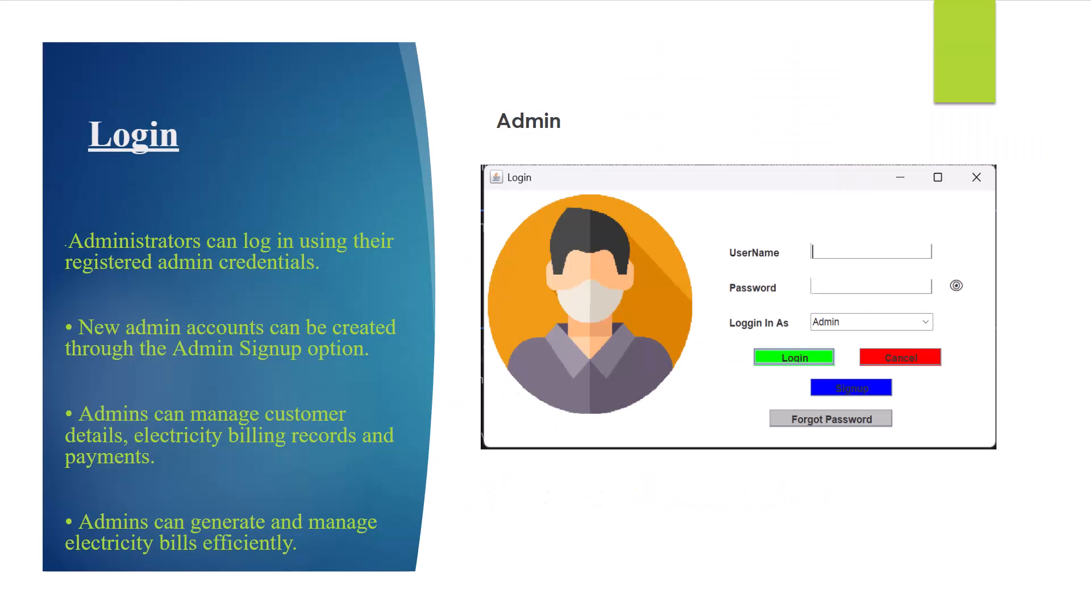
{"action": "key", "text": "Down"}
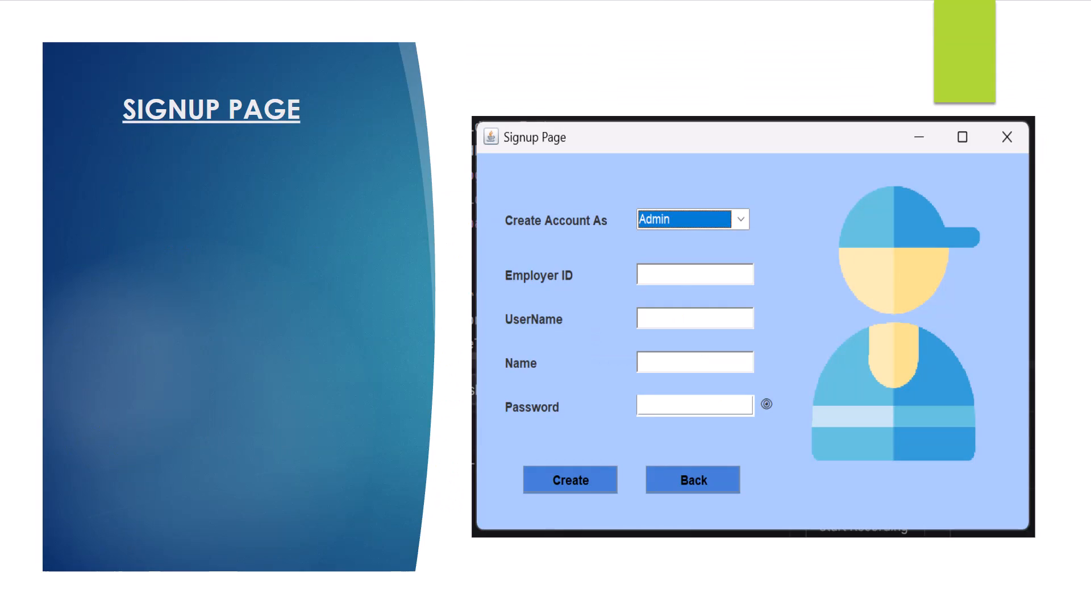
{"action": "key", "text": "Up"}
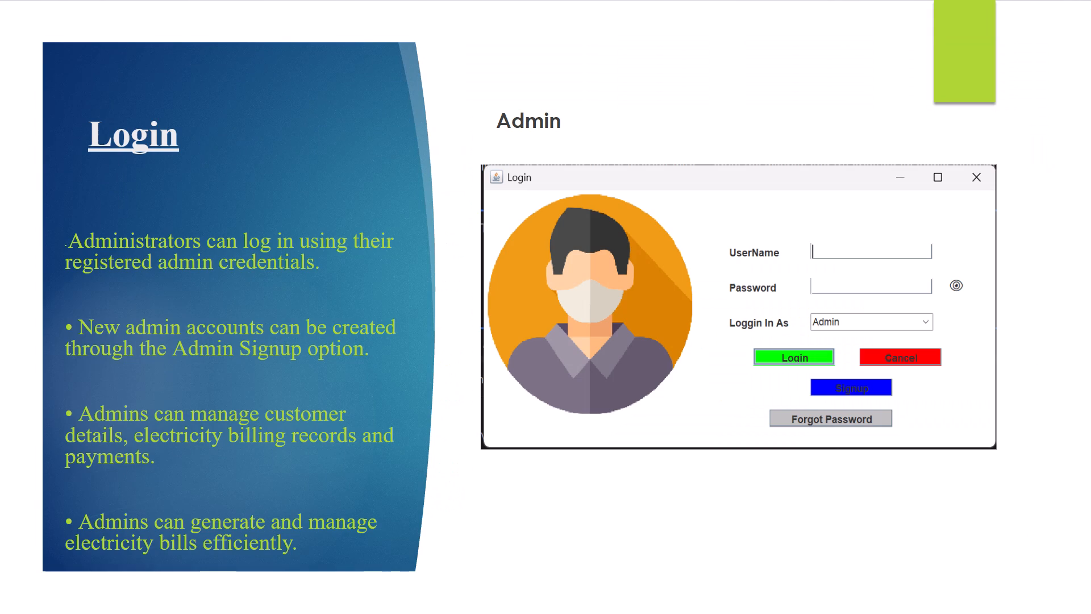
{"action": "key", "text": "Down"}
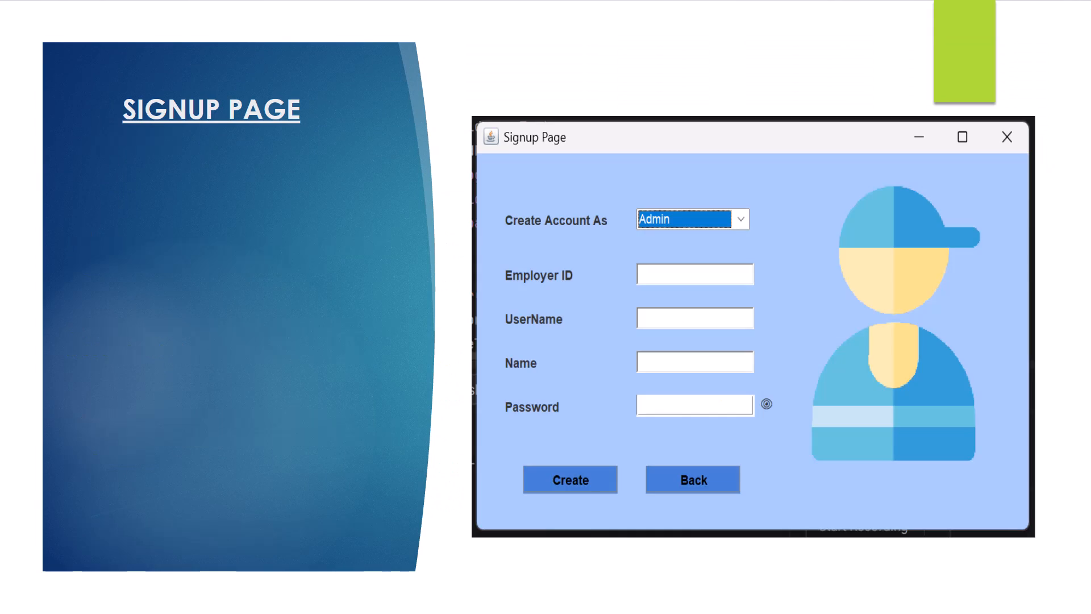
{"action": "key", "text": "Down"}
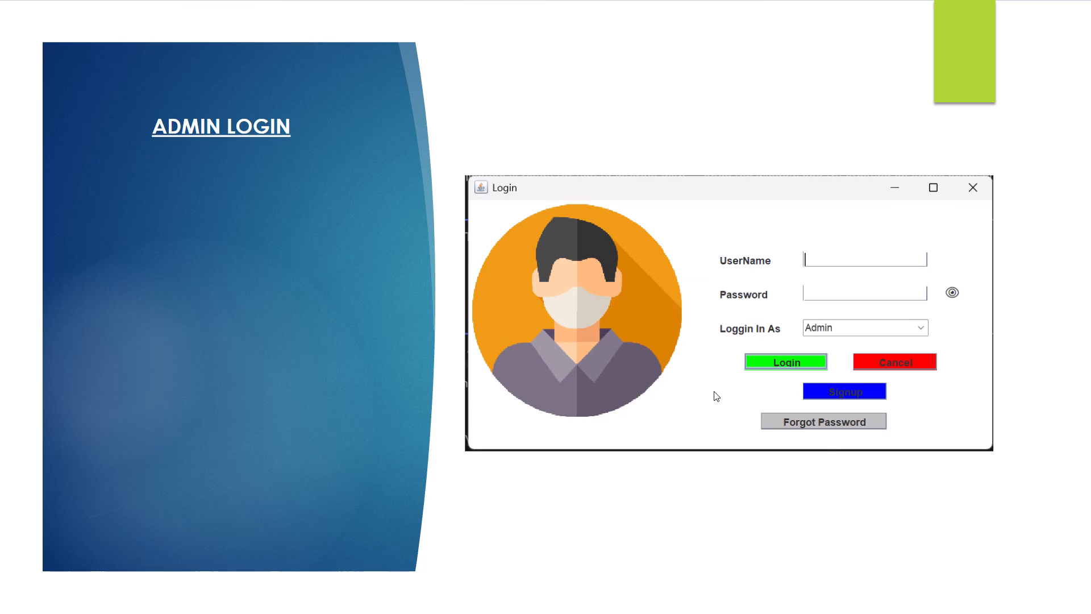
Review the Login, Admin Login, Admin home screen and New Customer slides in the slideshow, comparing neighbouring slides back and forth.
{"action": "scroll", "coordinate": [498, 326], "scroll_direction": "up", "scroll_amount": 3}
{"action": "scroll", "coordinate": [498, 326], "scroll_direction": "down", "scroll_amount": 1}
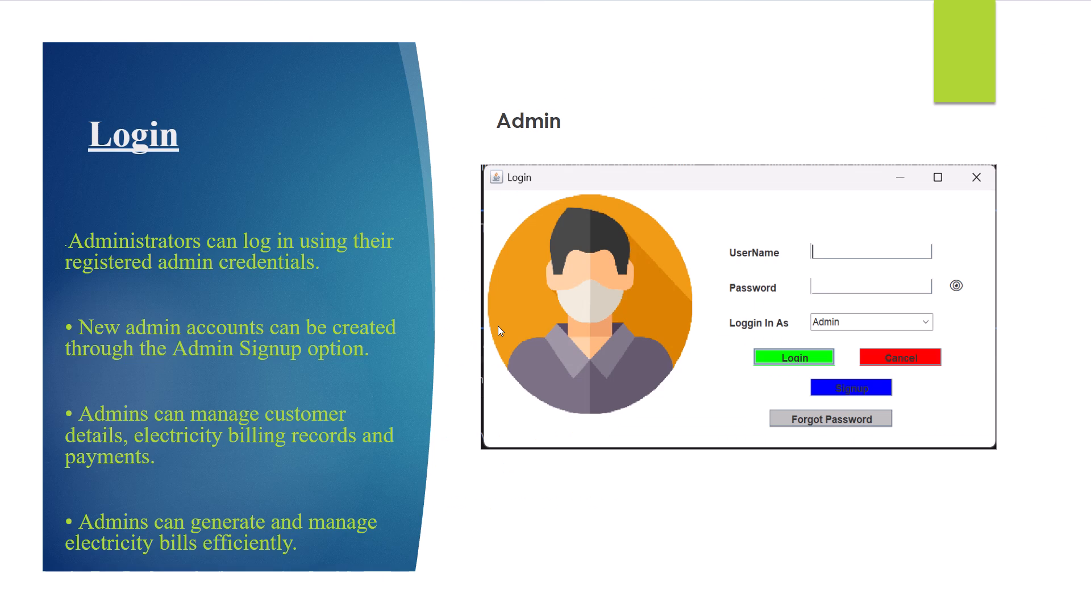
{"action": "scroll", "coordinate": [498, 326], "scroll_direction": "down", "scroll_amount": 3}
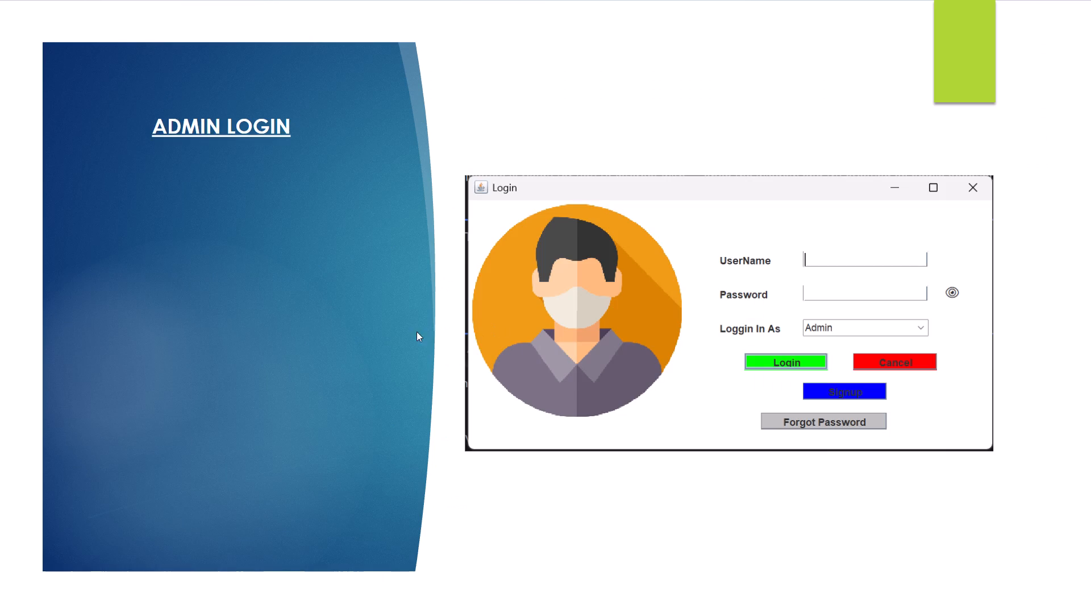
{"action": "scroll", "coordinate": [377, 331], "scroll_direction": "down", "scroll_amount": 1}
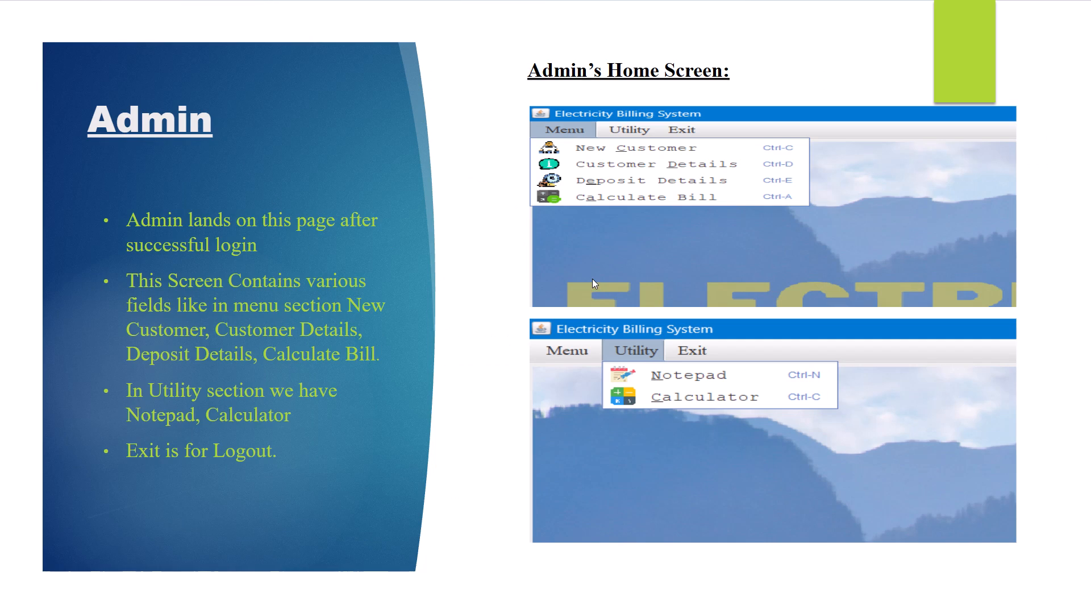
{"action": "scroll", "coordinate": [523, 302], "scroll_direction": "down", "scroll_amount": 1}
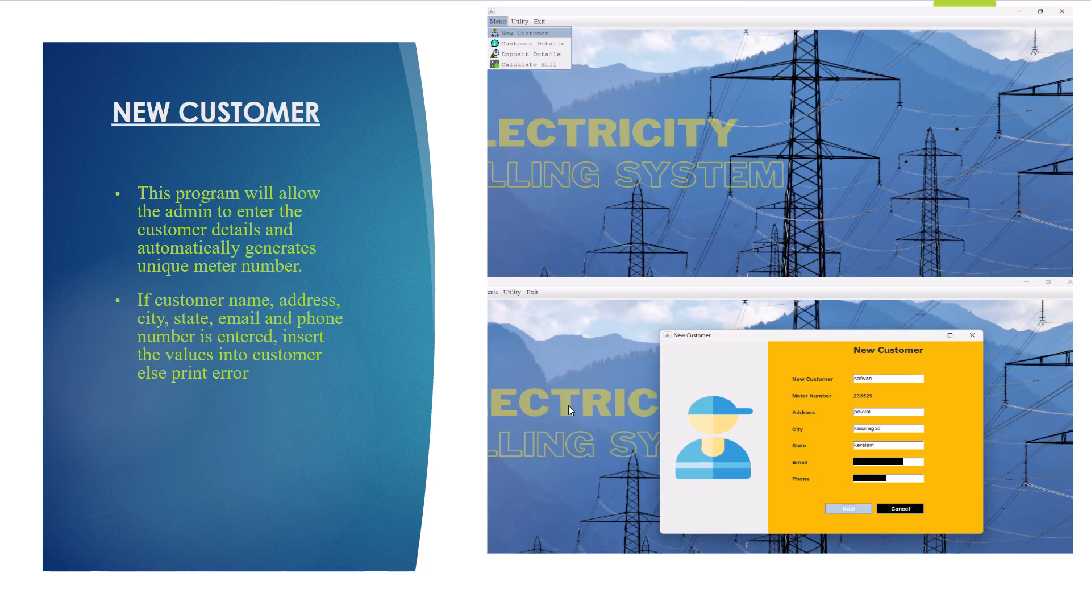
{"action": "scroll", "coordinate": [544, 405], "scroll_direction": "down", "scroll_amount": 1}
{"action": "scroll", "coordinate": [544, 405], "scroll_direction": "up", "scroll_amount": 2}
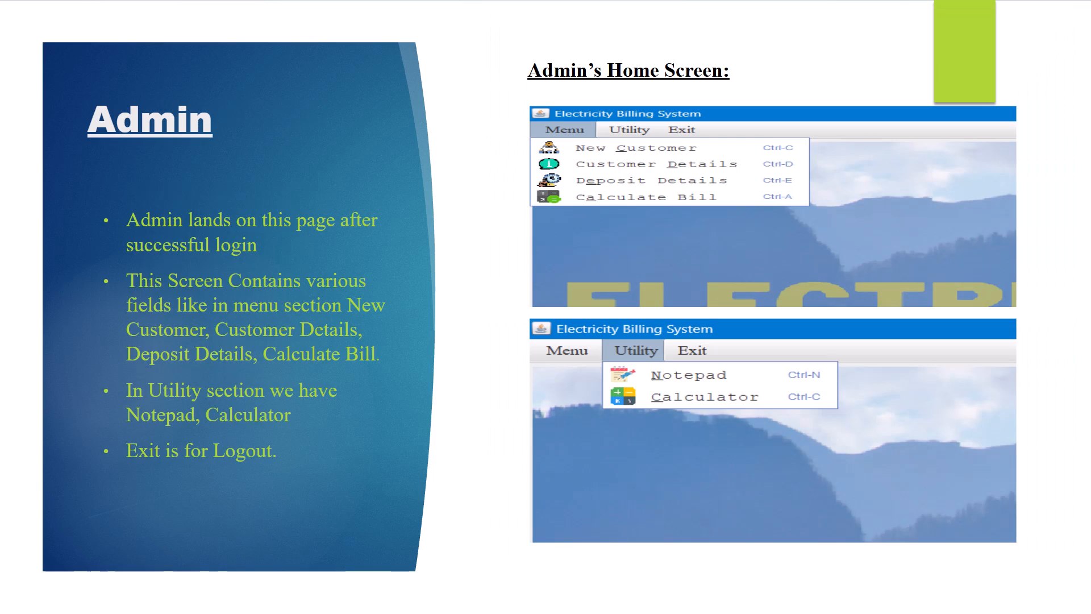
{"action": "scroll", "coordinate": [543, 405], "scroll_direction": "down", "scroll_amount": 1}
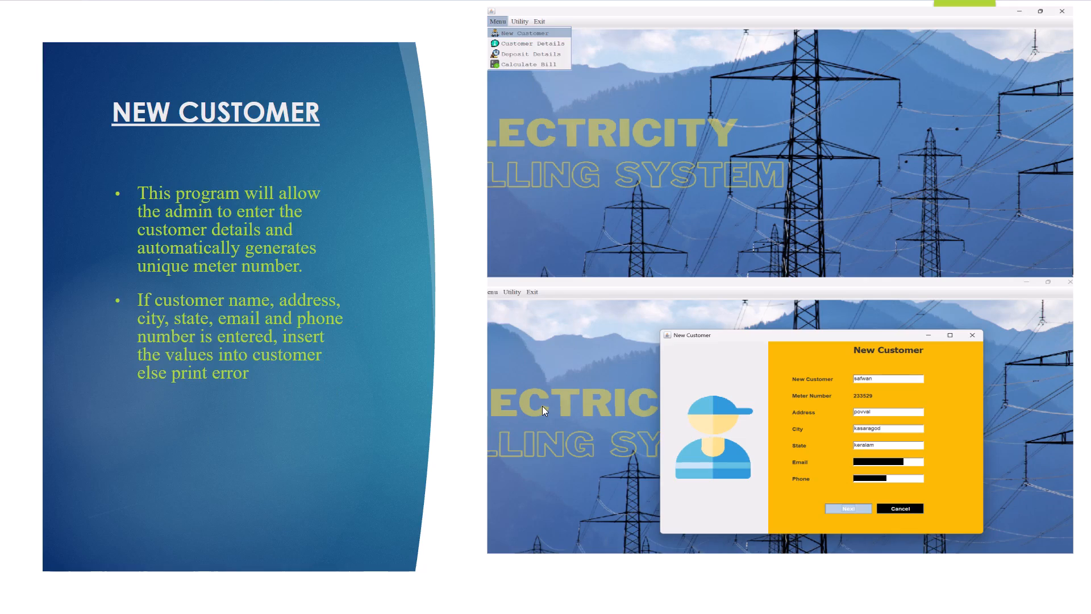
Examine the Meter Information and Customer Details slides in the slideshow, rechecking their order before continuing to Calculate Bill.
{"action": "scroll", "coordinate": [538, 406], "scroll_direction": "down", "scroll_amount": 1}
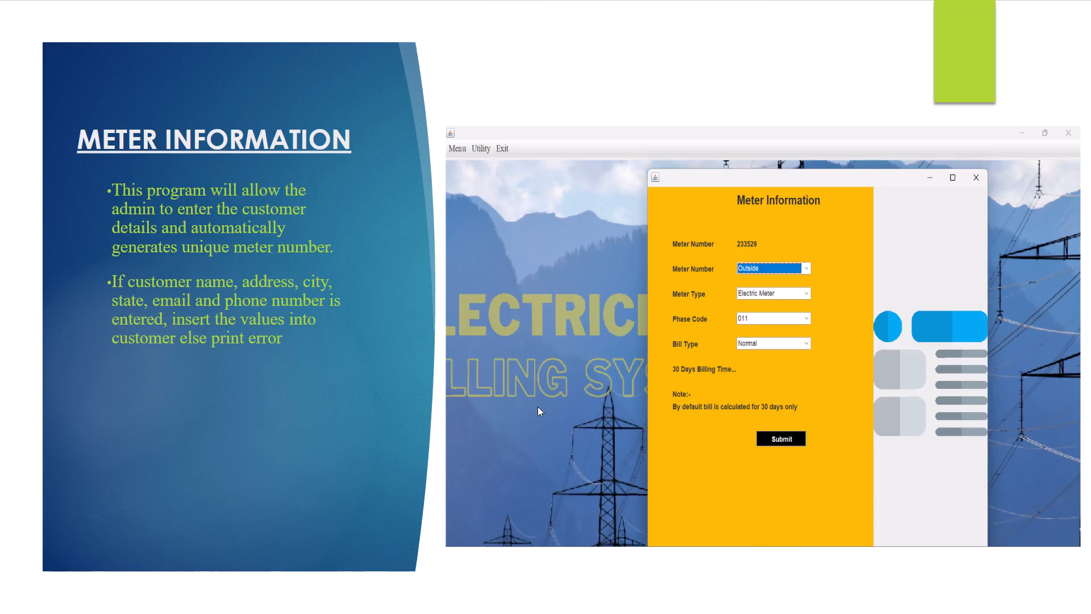
{"action": "scroll", "coordinate": [538, 406], "scroll_direction": "down", "scroll_amount": 1}
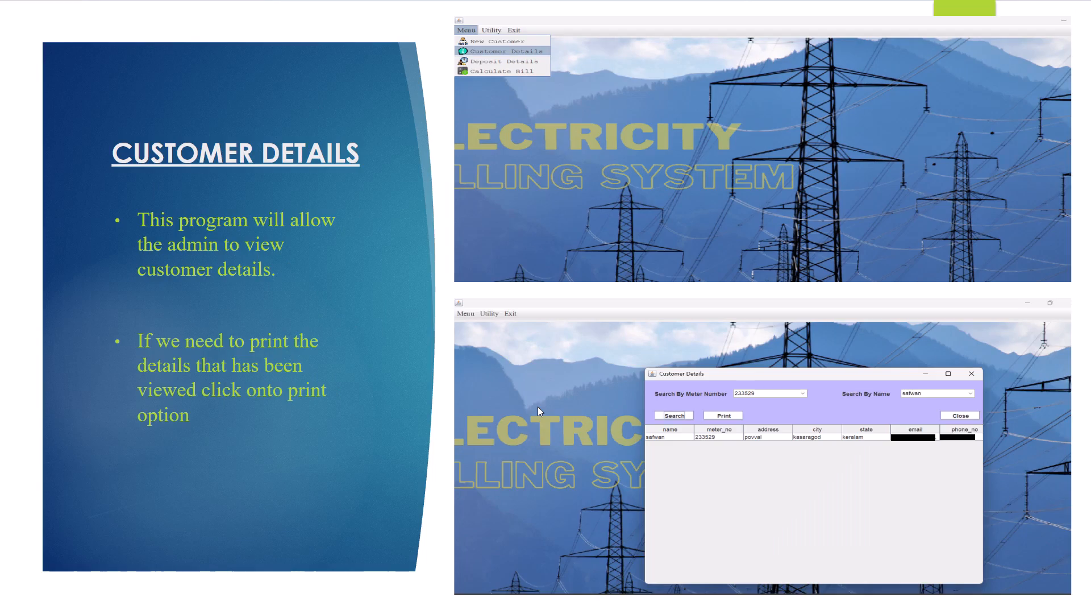
{"action": "scroll", "coordinate": [538, 406], "scroll_direction": "down", "scroll_amount": 1}
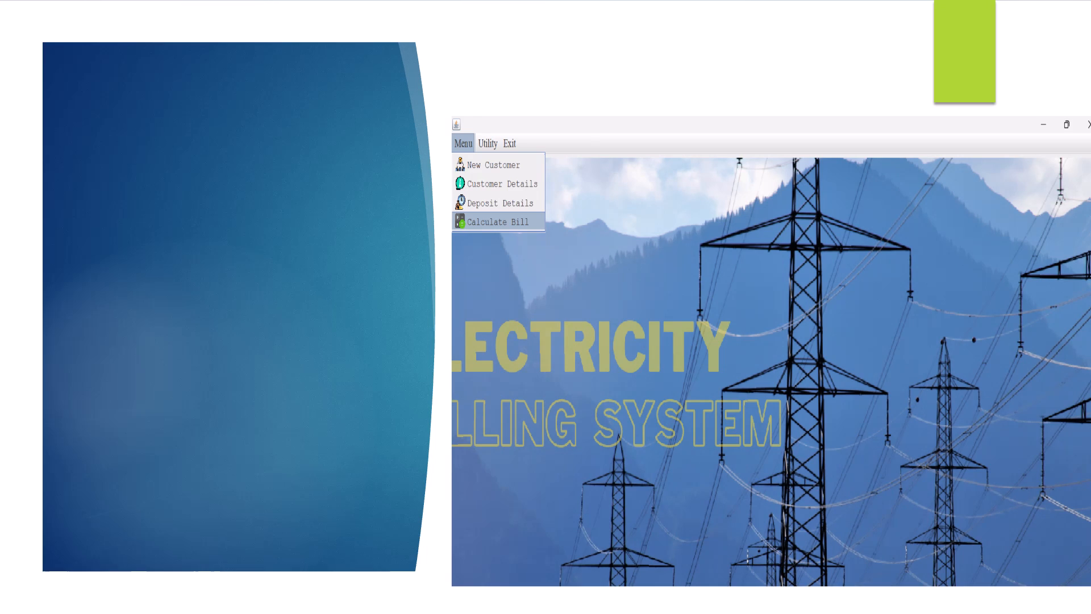
{"action": "scroll", "coordinate": [538, 406], "scroll_direction": "up", "scroll_amount": 1}
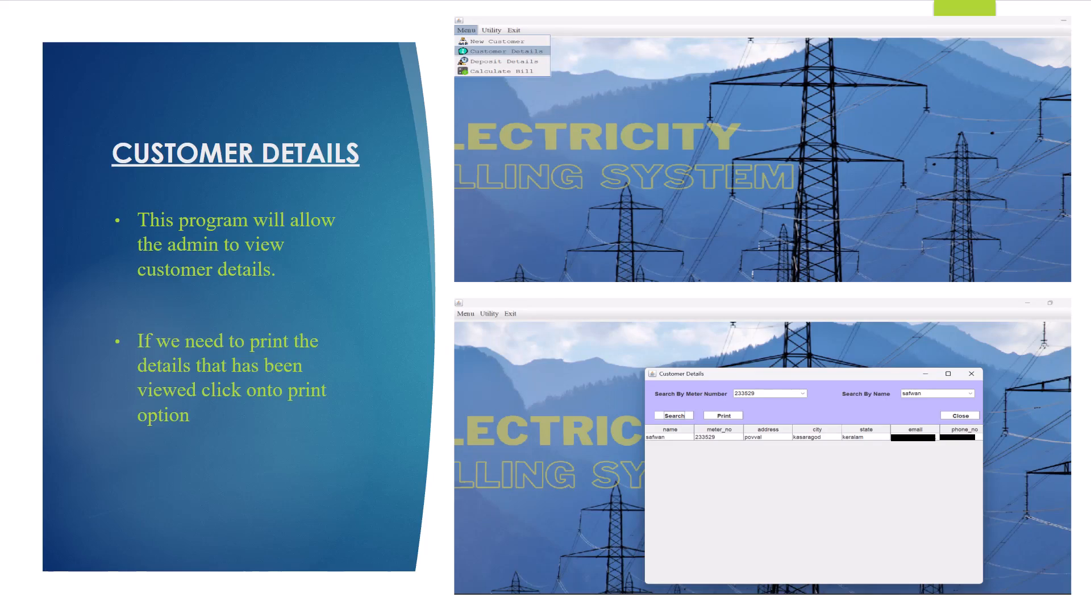
{"action": "scroll", "coordinate": [538, 406], "scroll_direction": "up", "scroll_amount": 1}
{"action": "scroll", "coordinate": [538, 406], "scroll_direction": "down", "scroll_amount": 1}
{"action": "scroll", "coordinate": [538, 406], "scroll_direction": "up", "scroll_amount": 1}
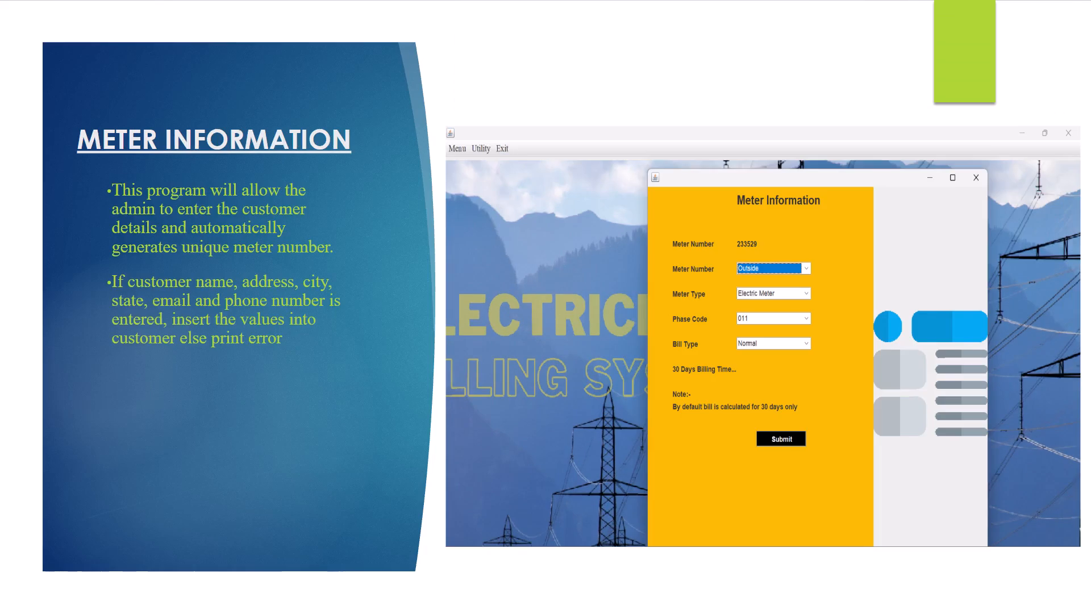
{"action": "scroll", "coordinate": [538, 406], "scroll_direction": "up", "scroll_amount": 1}
{"action": "scroll", "coordinate": [538, 406], "scroll_direction": "down", "scroll_amount": 3}
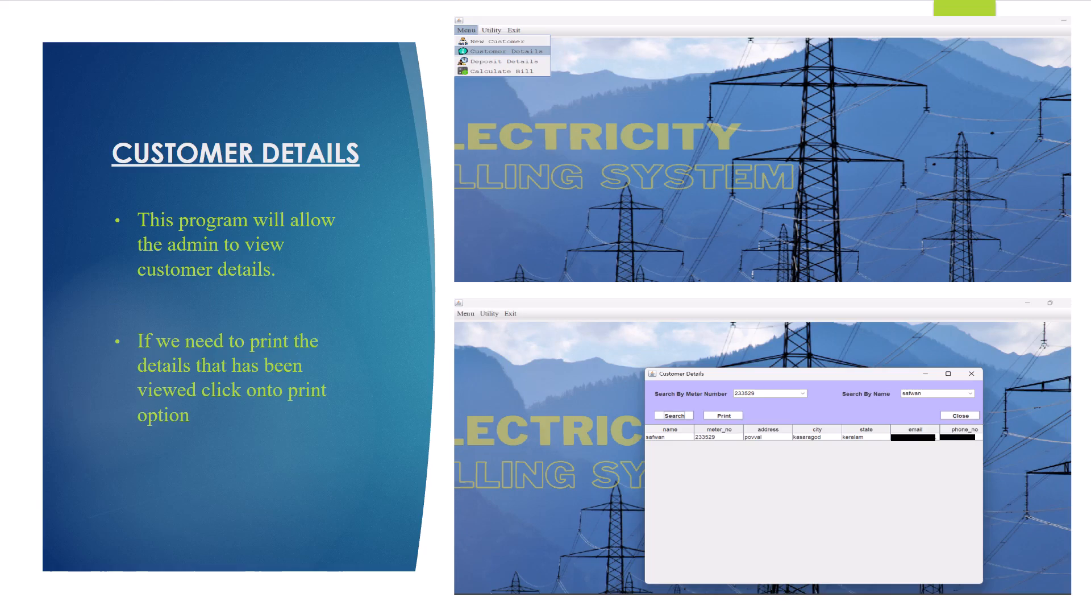
{"action": "scroll", "coordinate": [538, 406], "scroll_direction": "down", "scroll_amount": 2}
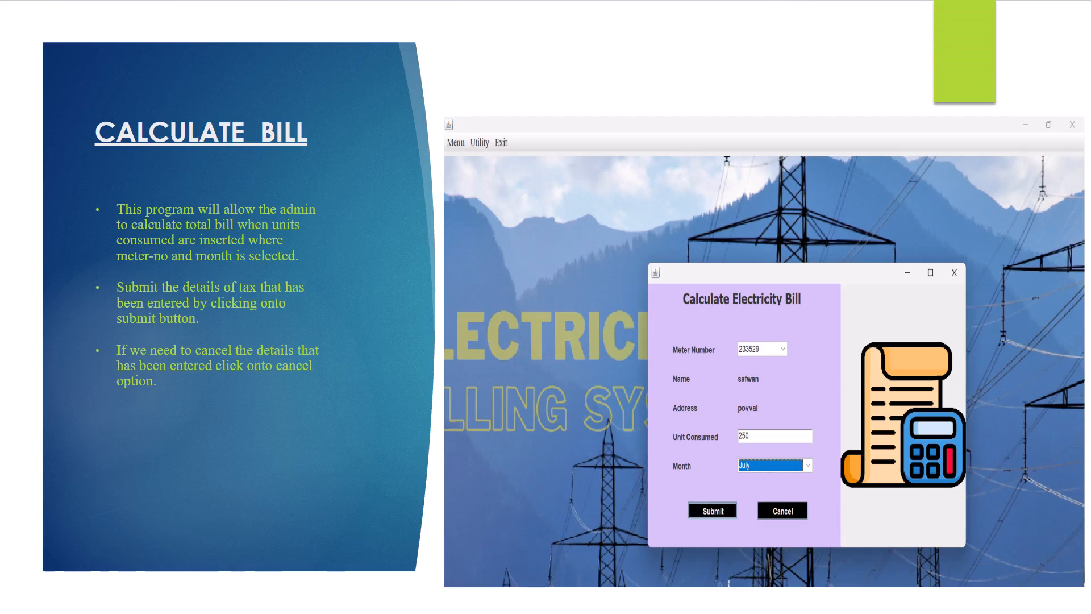
Review the slides after Calculate Bill, comparing the untitled Deposit Details menu slide with the Deposit Details slide.
{"action": "scroll", "coordinate": [538, 406], "scroll_direction": "down", "scroll_amount": 1}
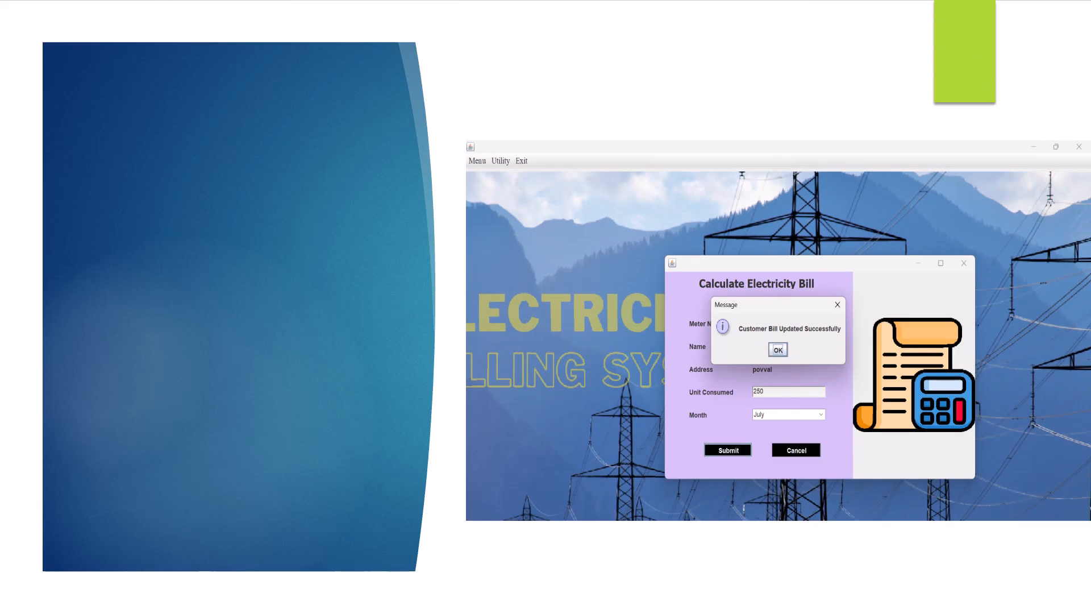
{"action": "scroll", "coordinate": [538, 406], "scroll_direction": "down", "scroll_amount": 1}
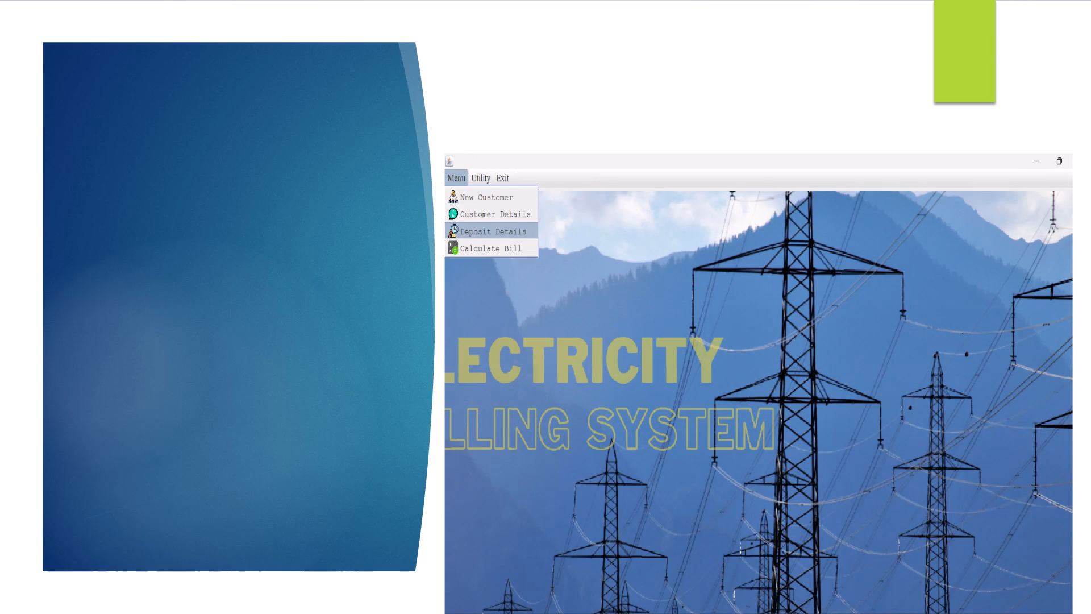
{"action": "scroll", "coordinate": [538, 406], "scroll_direction": "down", "scroll_amount": 1}
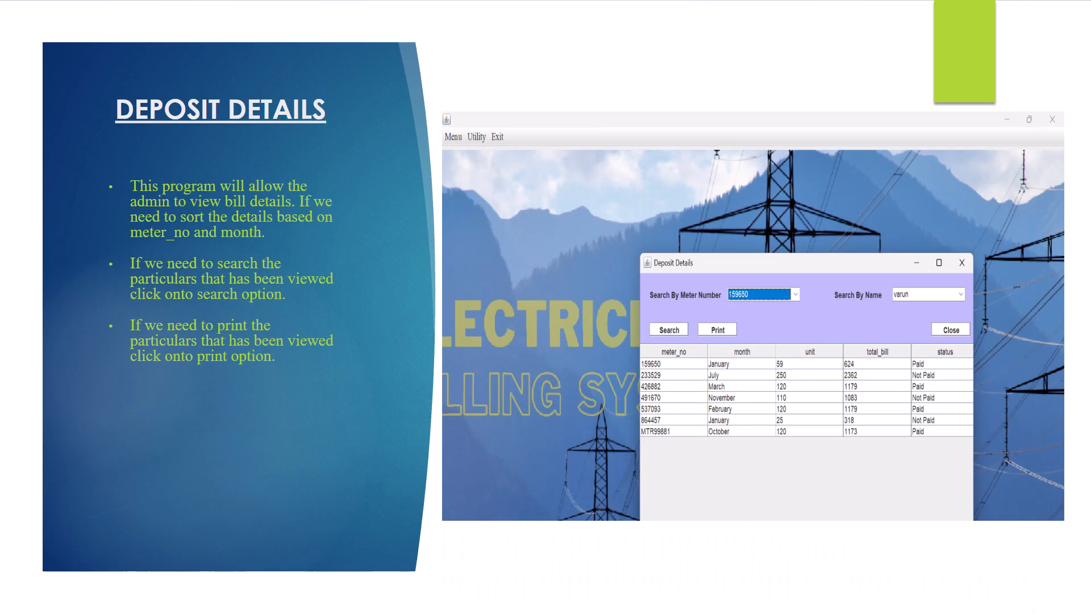
{"action": "scroll", "coordinate": [538, 406], "scroll_direction": "up", "scroll_amount": 1}
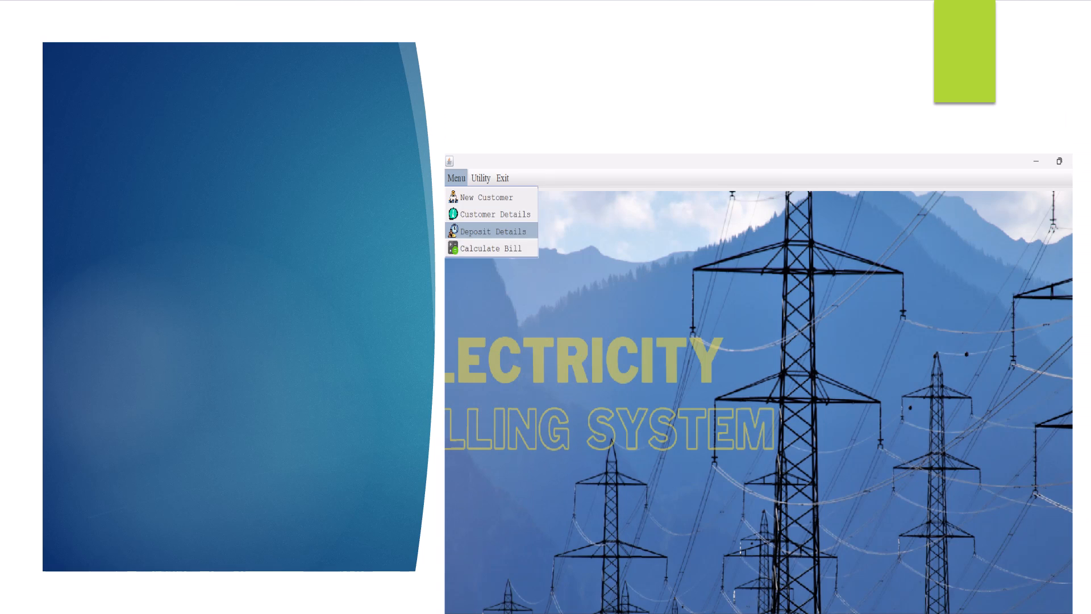
{"action": "scroll", "coordinate": [538, 406], "scroll_direction": "down", "scroll_amount": 1}
{"action": "scroll", "coordinate": [538, 406], "scroll_direction": "up", "scroll_amount": 1}
{"action": "scroll", "coordinate": [538, 406], "scroll_direction": "down", "scroll_amount": 1}
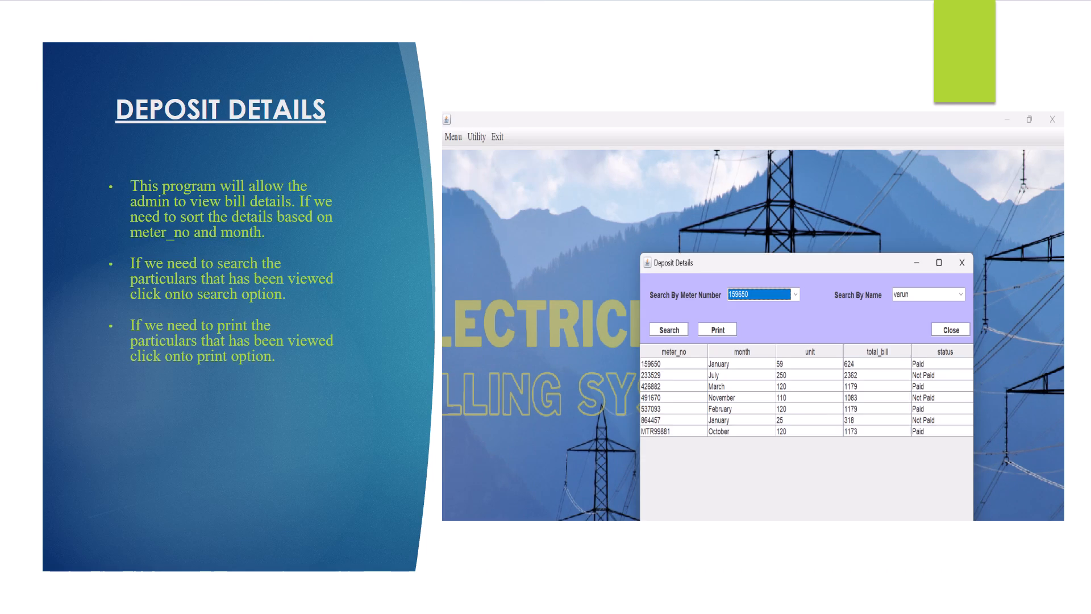
{"action": "scroll", "coordinate": [538, 406], "scroll_direction": "up", "scroll_amount": 1}
{"action": "scroll", "coordinate": [538, 406], "scroll_direction": "down", "scroll_amount": 1}
{"action": "scroll", "coordinate": [505, 388], "scroll_direction": "up", "scroll_amount": 1}
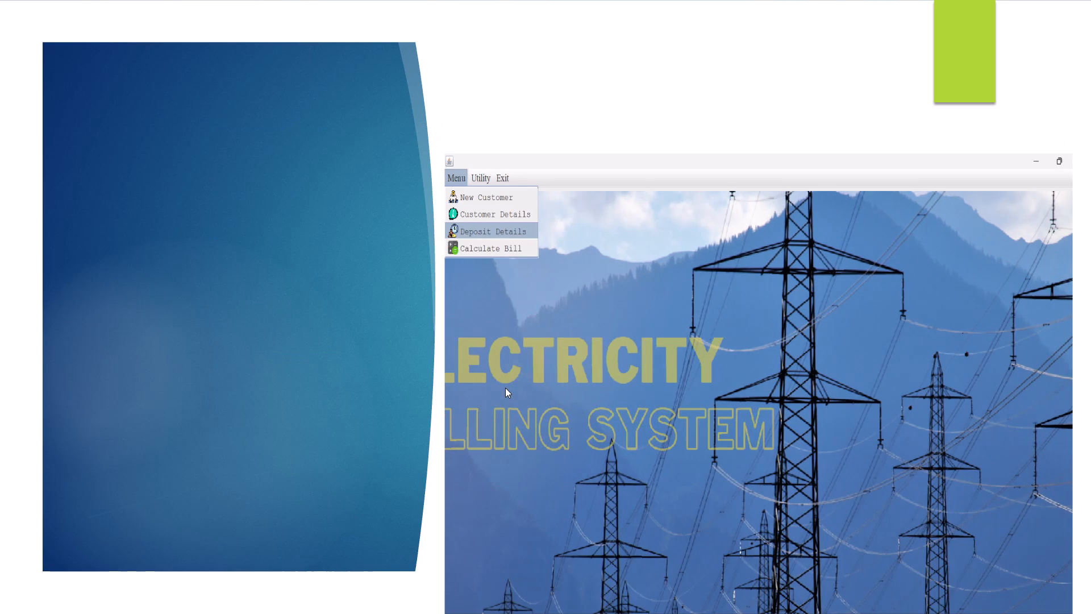
{"action": "scroll", "coordinate": [505, 388], "scroll_direction": "down", "scroll_amount": 1}
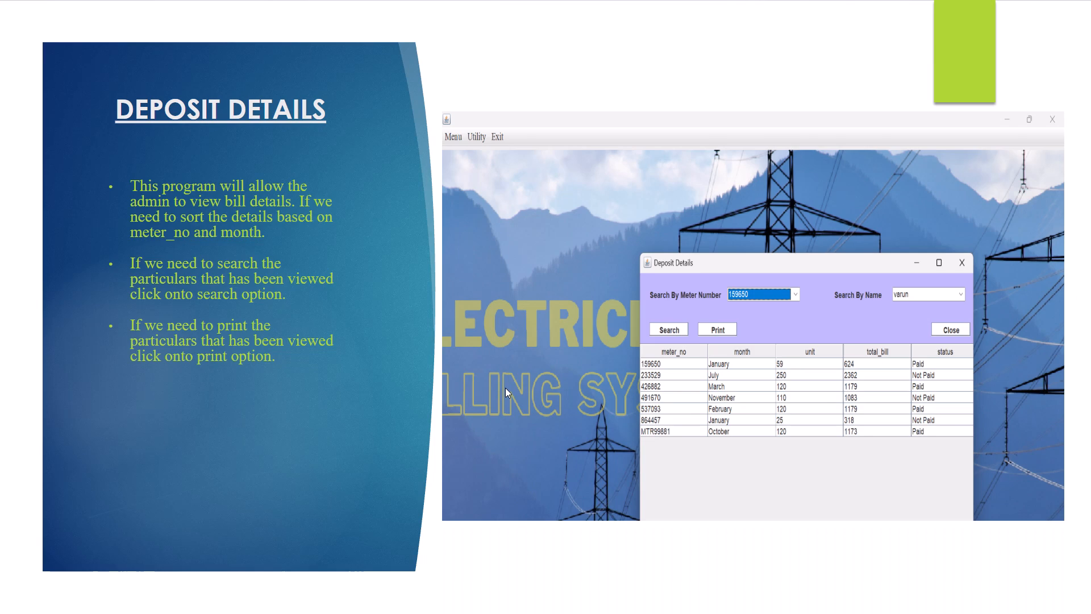
Continue the slideshow review from the Deposit Details slide to the Generate Bill slide, moving back once to recheck.
{"action": "scroll", "coordinate": [505, 388], "scroll_direction": "down", "scroll_amount": 1}
{"action": "scroll", "coordinate": [505, 388], "scroll_direction": "up", "scroll_amount": 1}
{"action": "scroll", "coordinate": [505, 387], "scroll_direction": "down", "scroll_amount": 1}
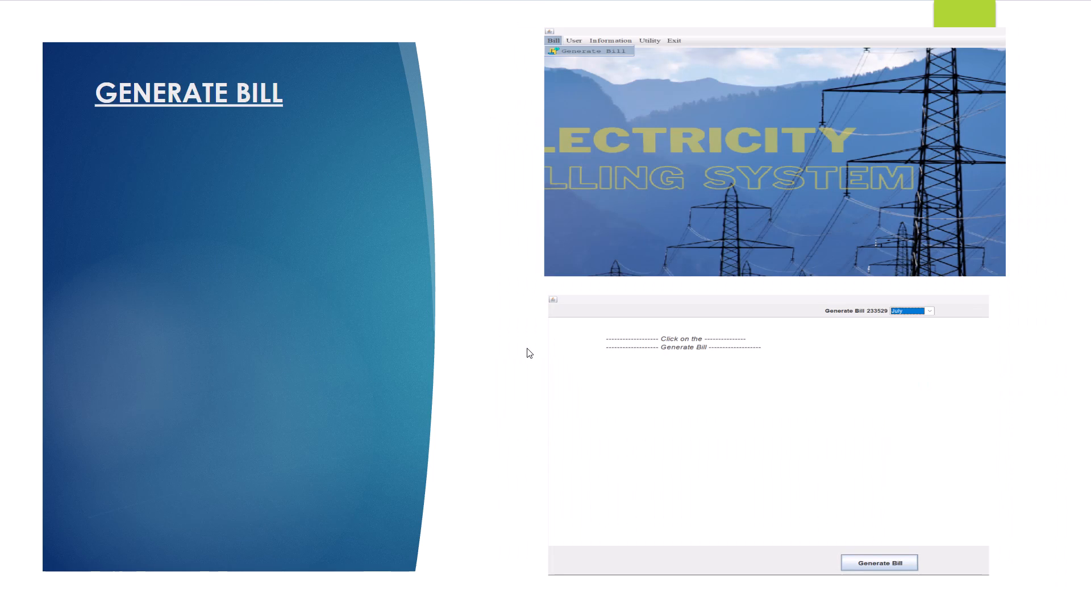
Review the Generated Bill, Pay Bill and Conclusion slides, recheck the Generate Bill and Generated Bill slides, and exit the slideshow.
{"action": "scroll", "coordinate": [527, 348], "scroll_direction": "down", "scroll_amount": 1}
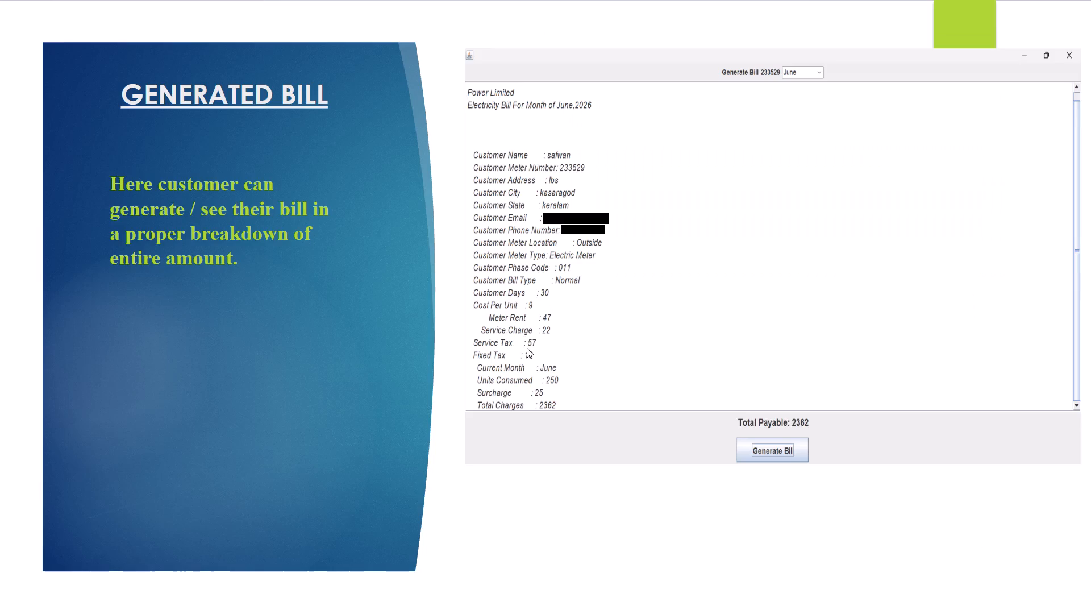
{"action": "scroll", "coordinate": [527, 348], "scroll_direction": "down", "scroll_amount": 2}
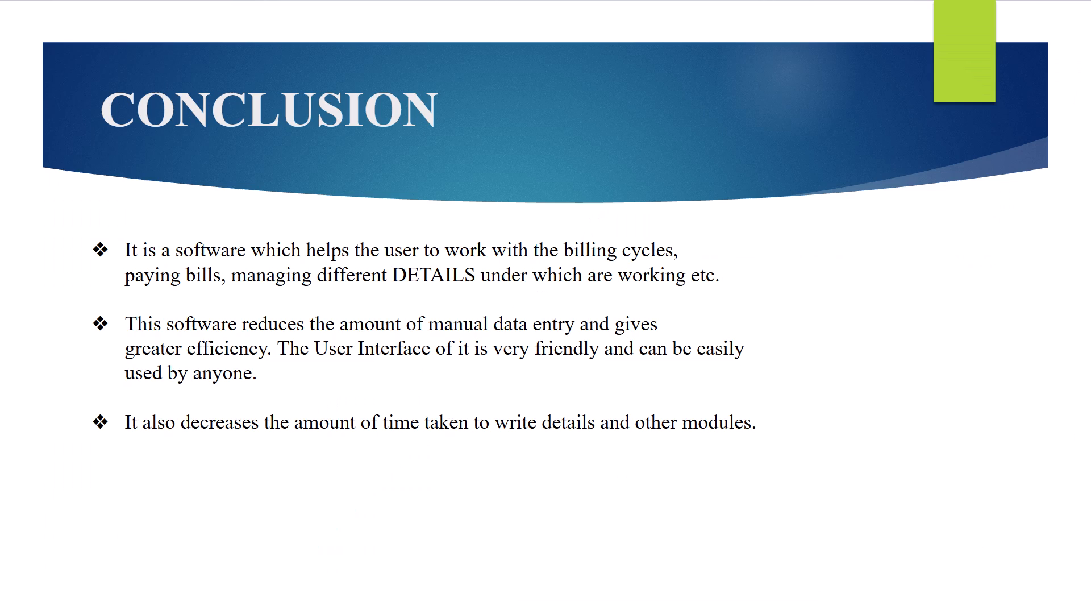
{"action": "scroll", "coordinate": [526, 349], "scroll_direction": "down", "scroll_amount": 1}
{"action": "scroll", "coordinate": [526, 349], "scroll_direction": "up", "scroll_amount": 2}
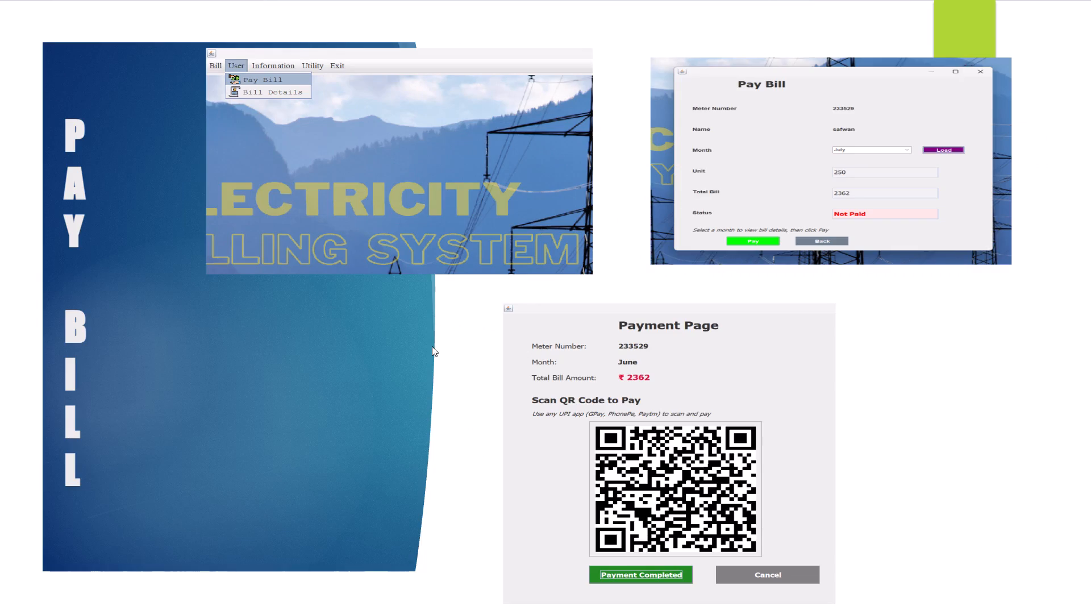
{"action": "scroll", "coordinate": [444, 334], "scroll_direction": "up", "scroll_amount": 7}
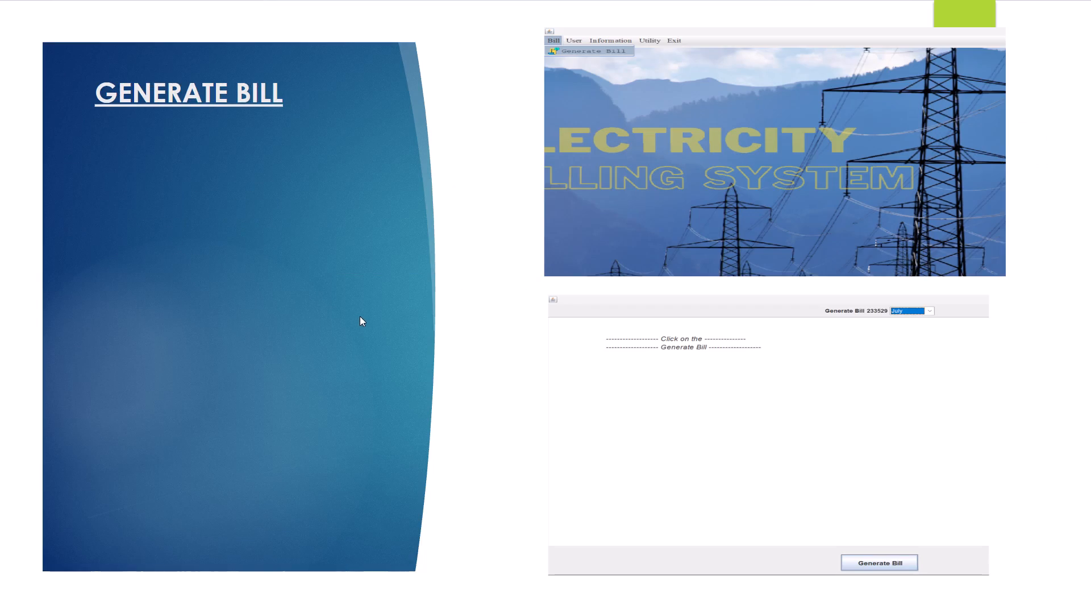
{"action": "left_click", "coordinate": [363, 316]}
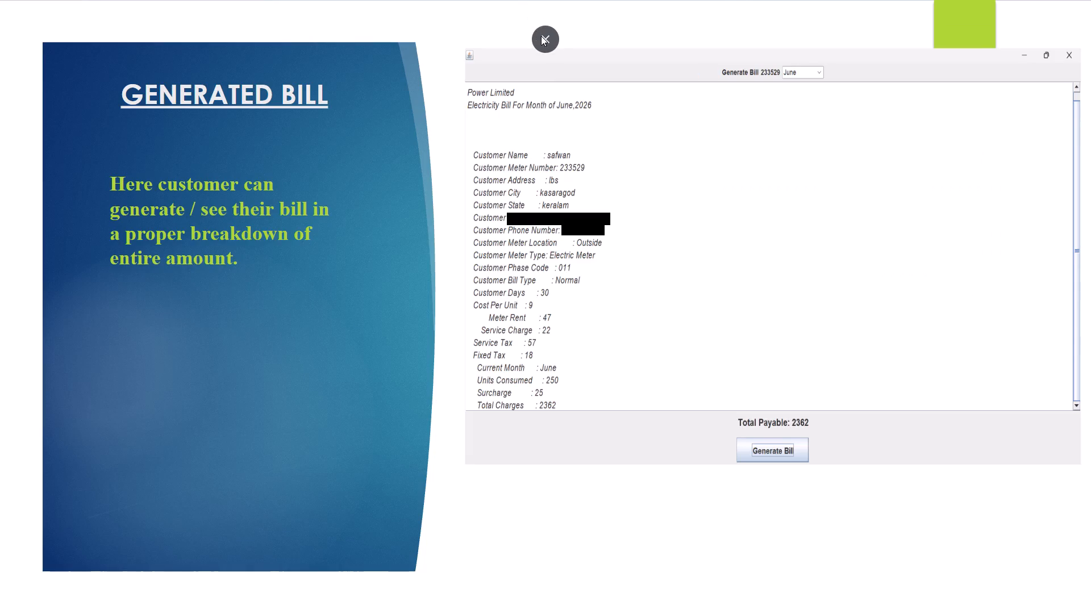
{"action": "left_click", "coordinate": [541, 36]}
Examine the slides in the editor backwards from Update Information through Customer Login, Account Created, the untitled signup slide and Exit to Deposit Details.
{"action": "left_click", "coordinate": [93, 252]}
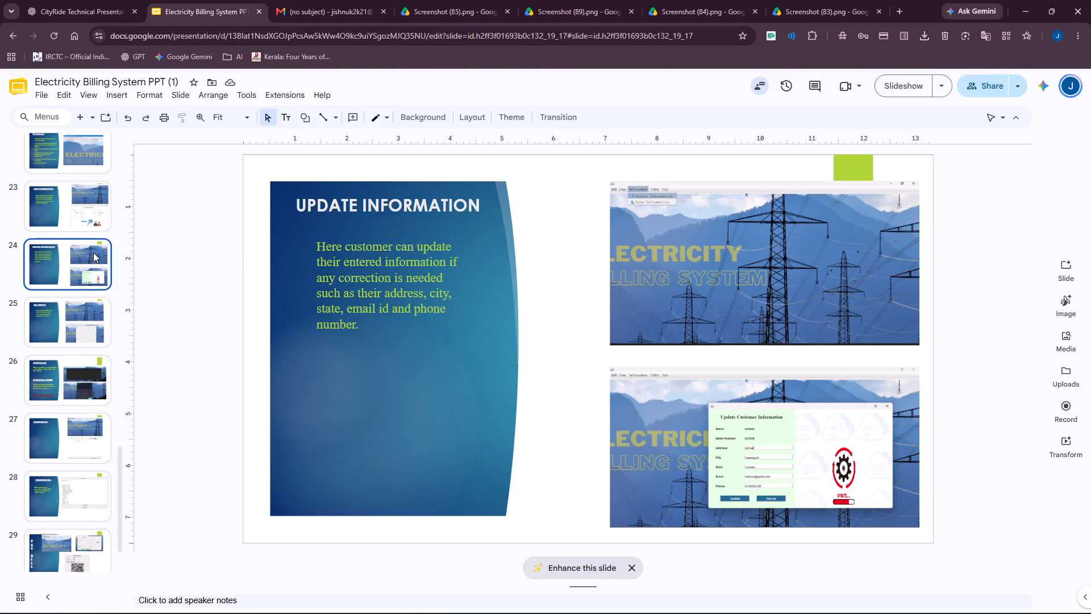
{"action": "scroll", "coordinate": [94, 247], "scroll_direction": "up", "scroll_amount": 2}
{"action": "left_click", "coordinate": [93, 217]}
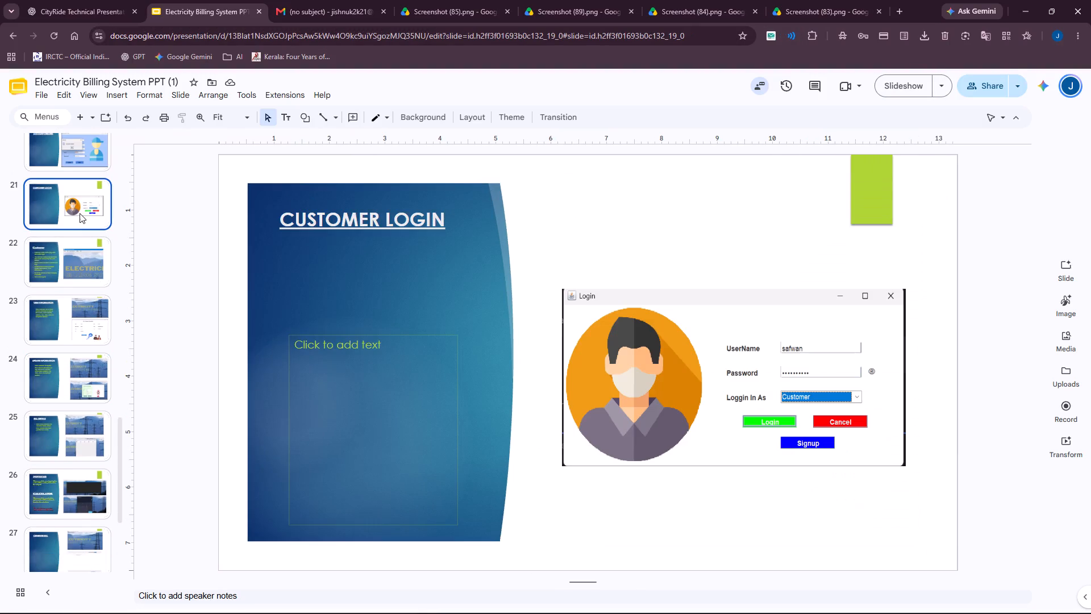
{"action": "scroll", "coordinate": [80, 213], "scroll_direction": "up", "scroll_amount": 1}
{"action": "left_click", "coordinate": [80, 213]}
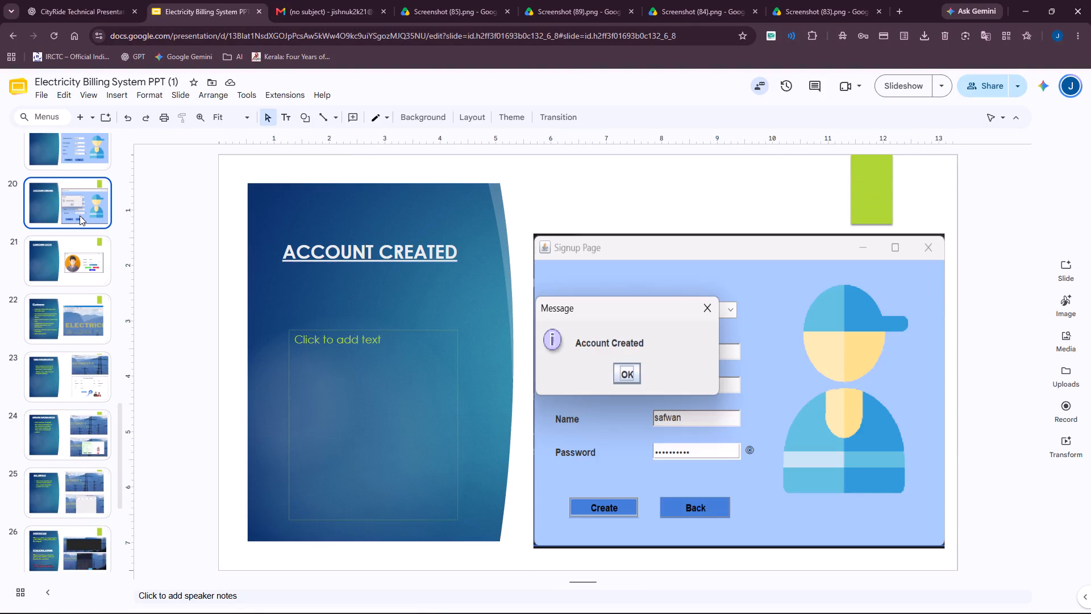
{"action": "left_click", "coordinate": [78, 160]}
{"action": "scroll", "coordinate": [78, 159], "scroll_direction": "up", "scroll_amount": 1}
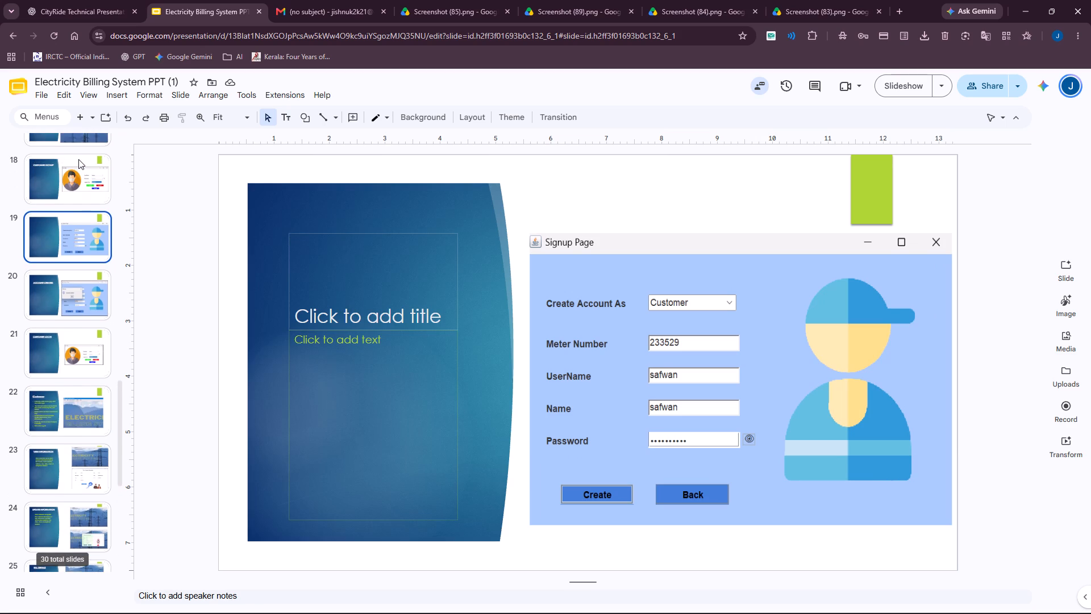
{"action": "scroll", "coordinate": [78, 159], "scroll_direction": "up", "scroll_amount": 1}
{"action": "left_click", "coordinate": [77, 196]}
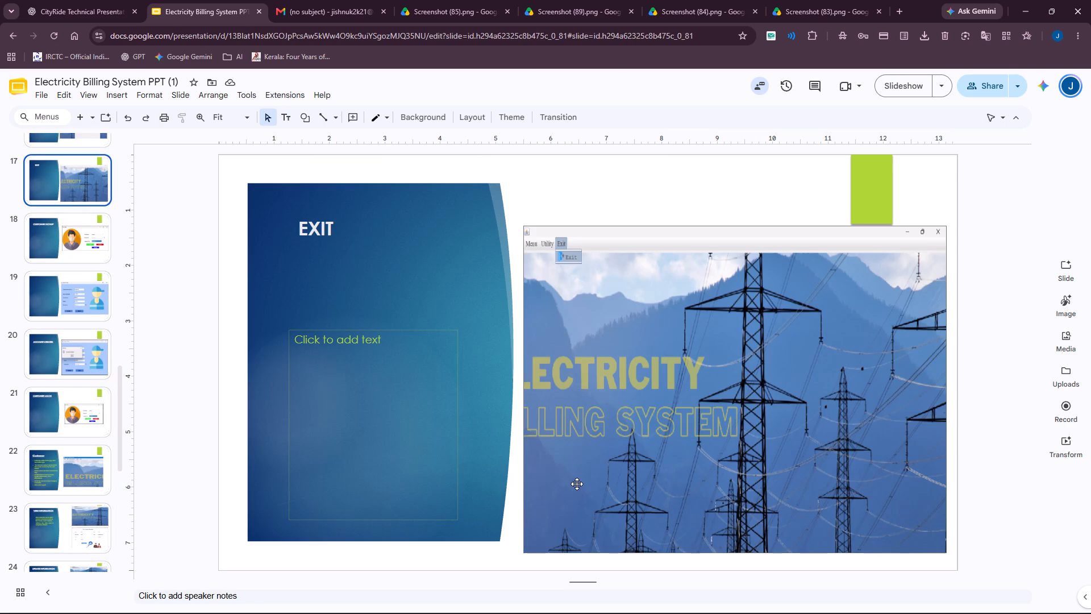
{"action": "scroll", "coordinate": [176, 245], "scroll_direction": "up", "scroll_amount": 1}
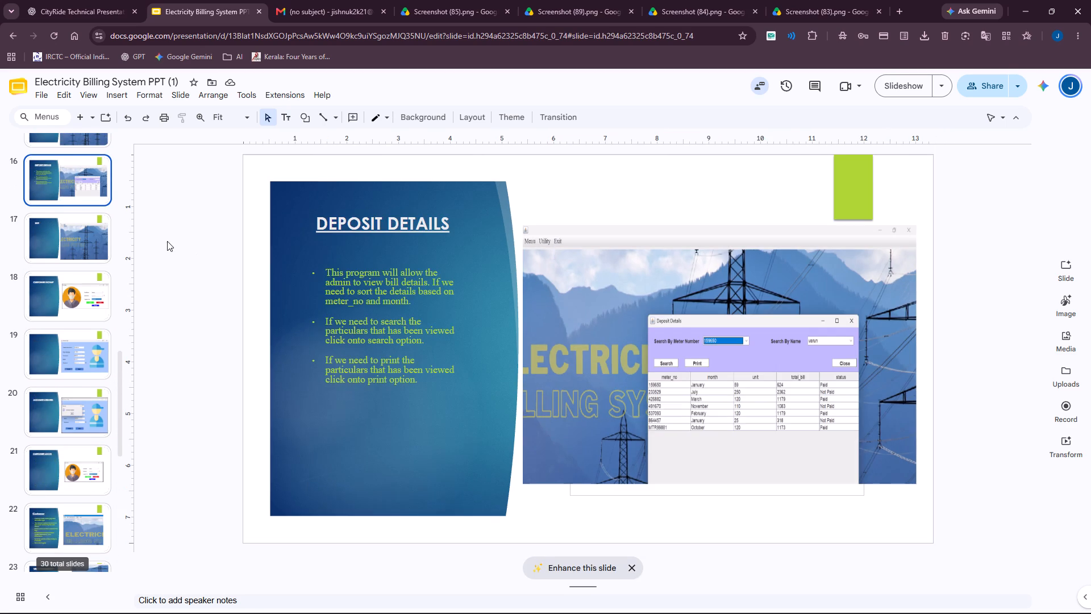
Reduce the height of the menu screenshot on untitled slide 15 and shift it slightly toward the blue panel.
{"action": "scroll", "coordinate": [110, 196], "scroll_direction": "up", "scroll_amount": 1}
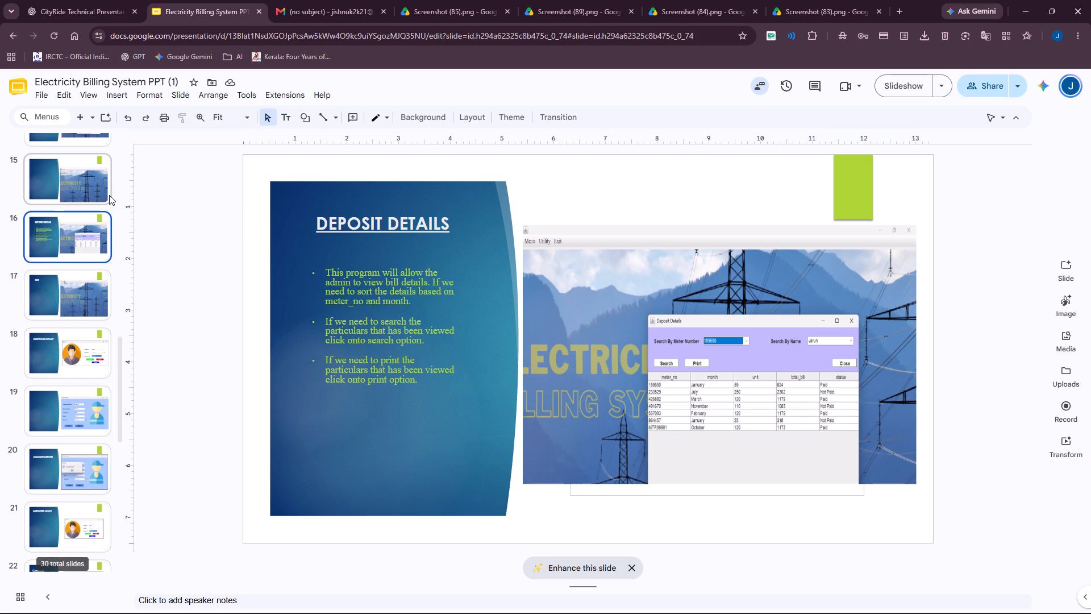
{"action": "left_click", "coordinate": [101, 176]}
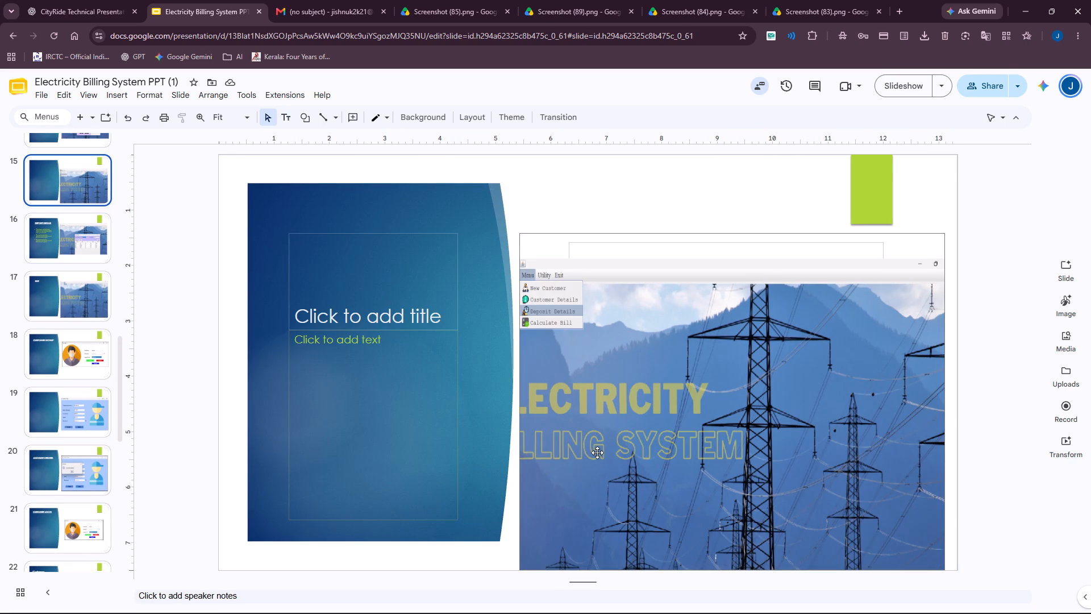
{"action": "left_click", "coordinate": [598, 452]}
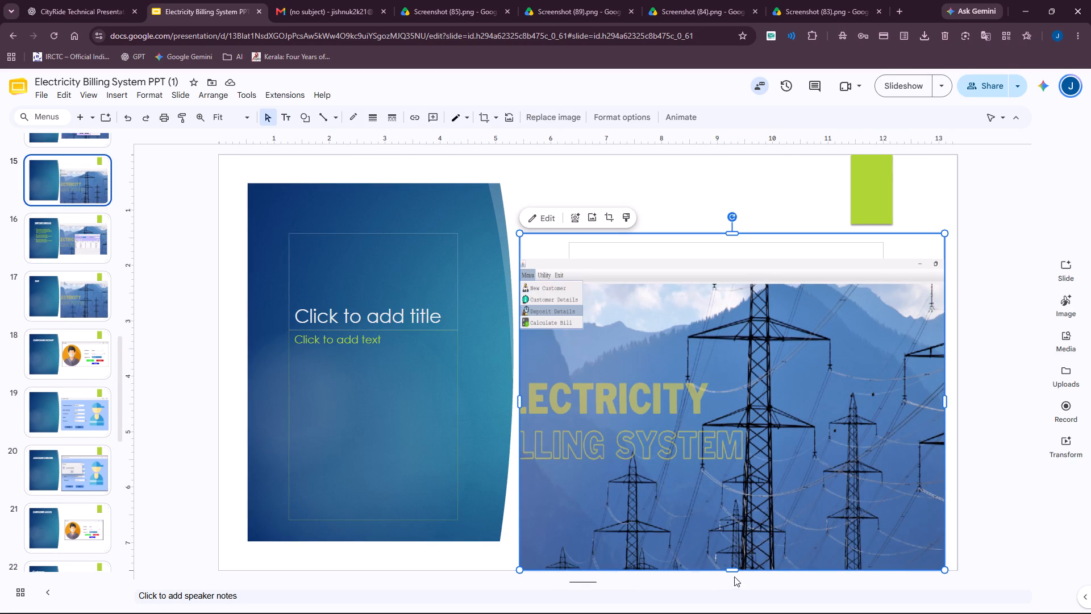
{"action": "left_click_drag", "start_coordinate": [733, 571], "coordinate": [732, 462]}
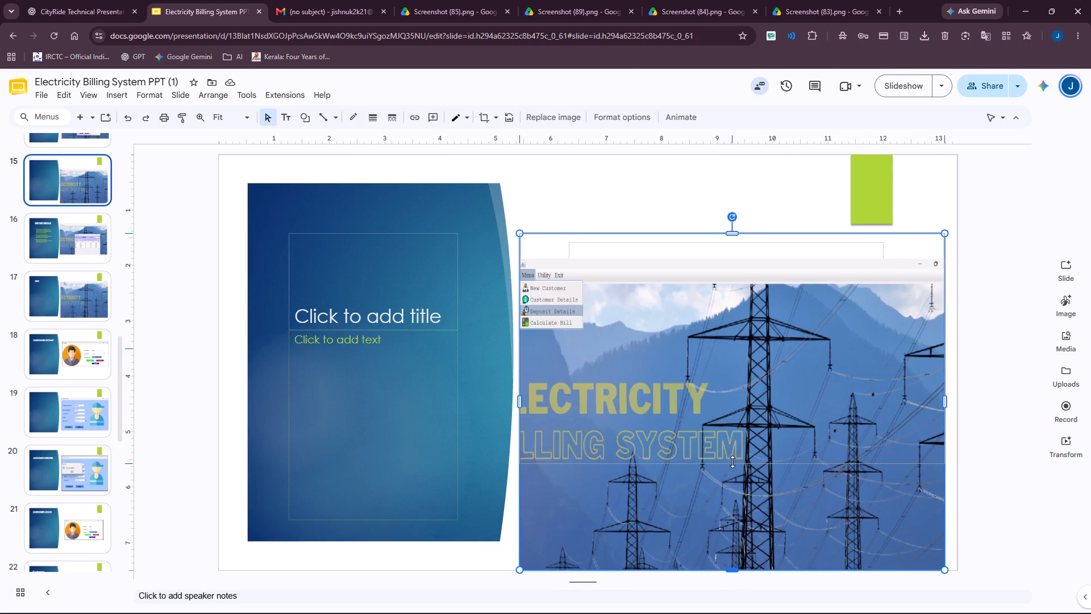
{"action": "left_click_drag", "start_coordinate": [732, 462], "coordinate": [734, 455]}
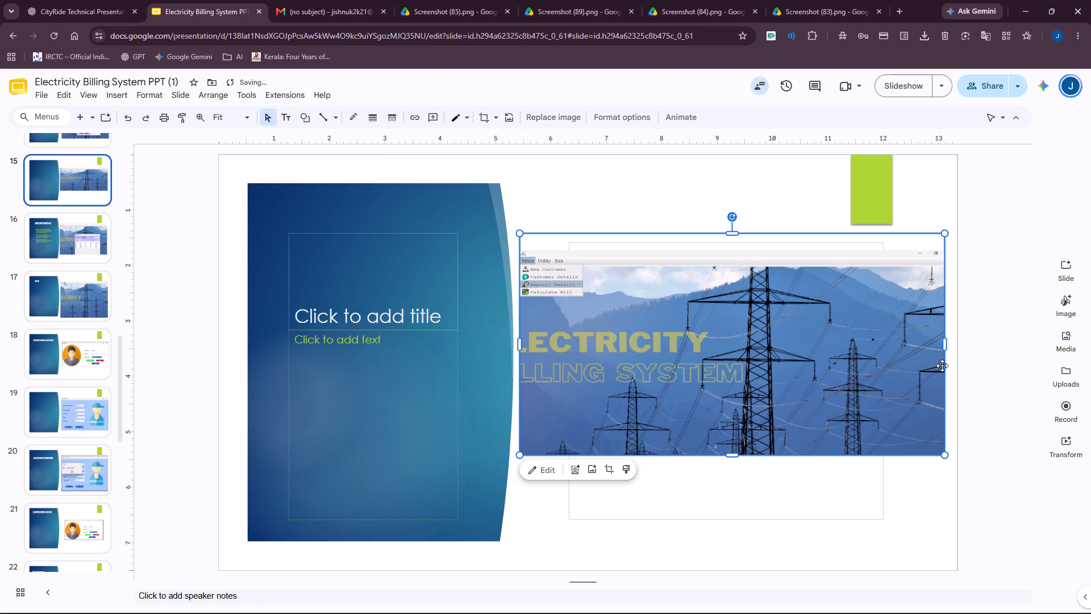
{"action": "left_click_drag", "start_coordinate": [941, 344], "coordinate": [925, 344]}
Move the Deposit Details slide's screenshot to the slide's lower edge and shrink it, leaving space above for another image.
{"action": "scroll", "coordinate": [261, 341], "scroll_direction": "up", "scroll_amount": 1}
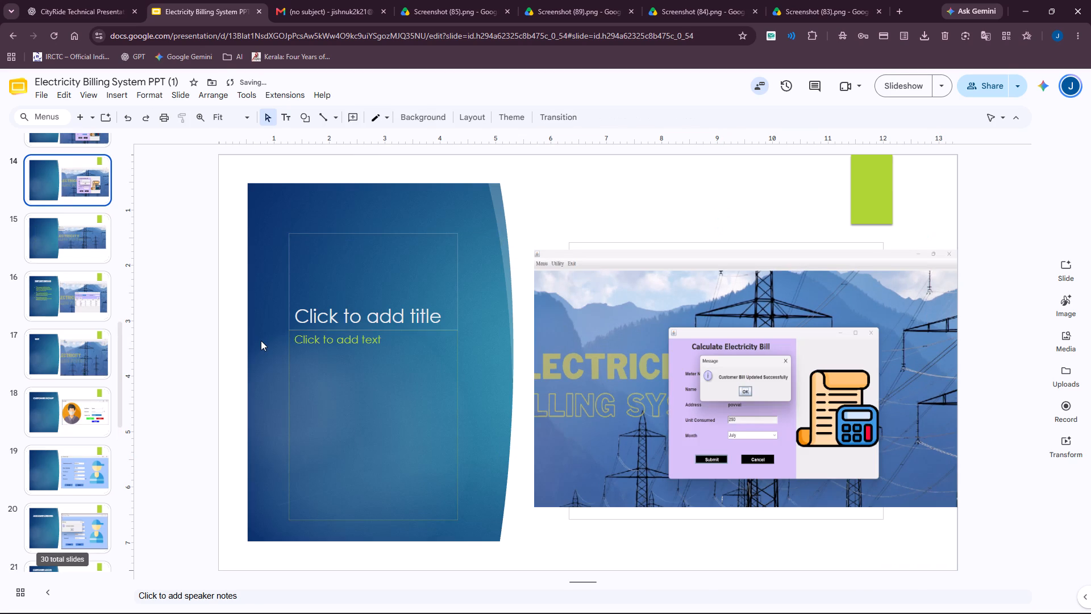
{"action": "scroll", "coordinate": [261, 341], "scroll_direction": "down", "scroll_amount": 1}
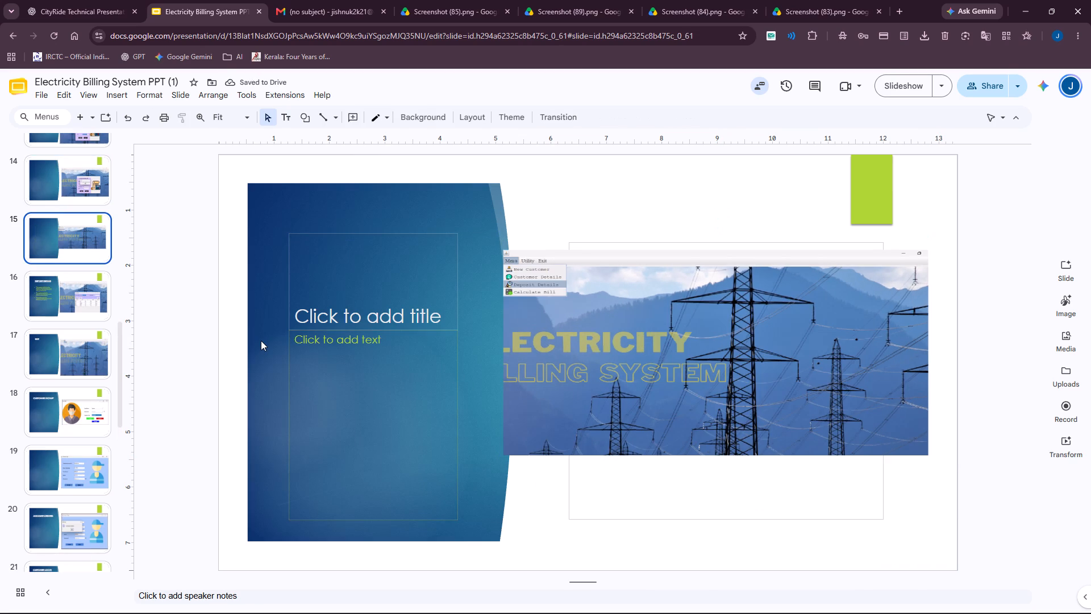
{"action": "scroll", "coordinate": [260, 341], "scroll_direction": "down", "scroll_amount": 1}
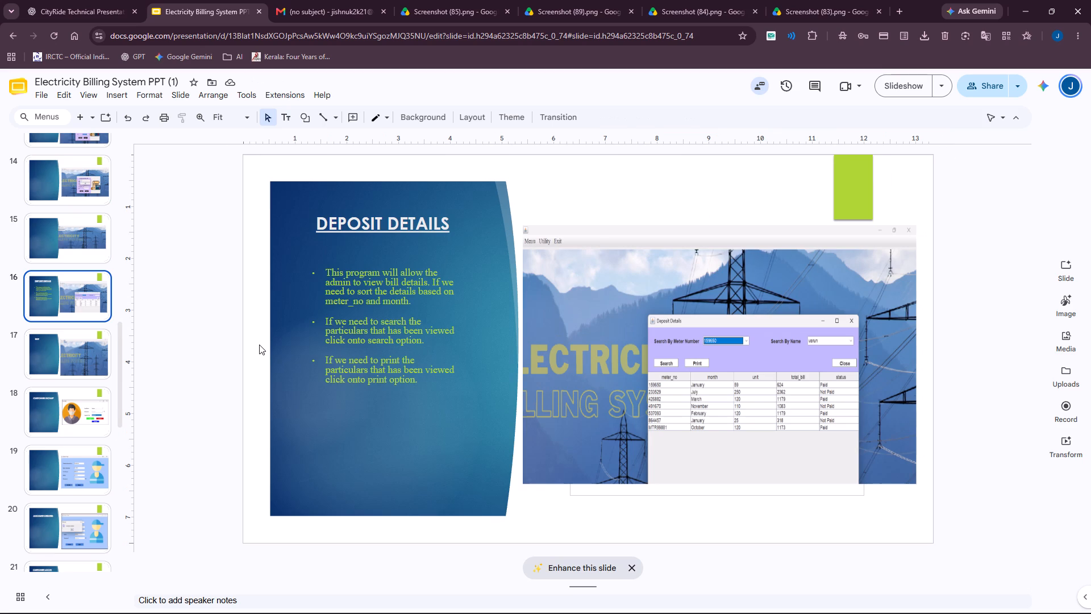
{"action": "scroll", "coordinate": [259, 345], "scroll_direction": "up", "scroll_amount": 1}
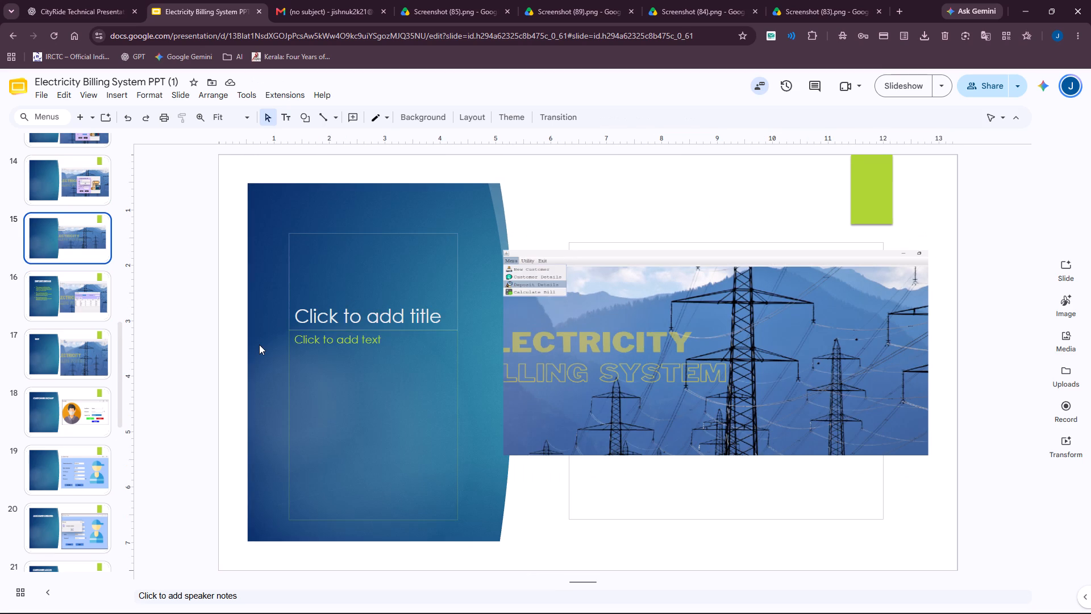
{"action": "scroll", "coordinate": [253, 367], "scroll_direction": "down", "scroll_amount": 1}
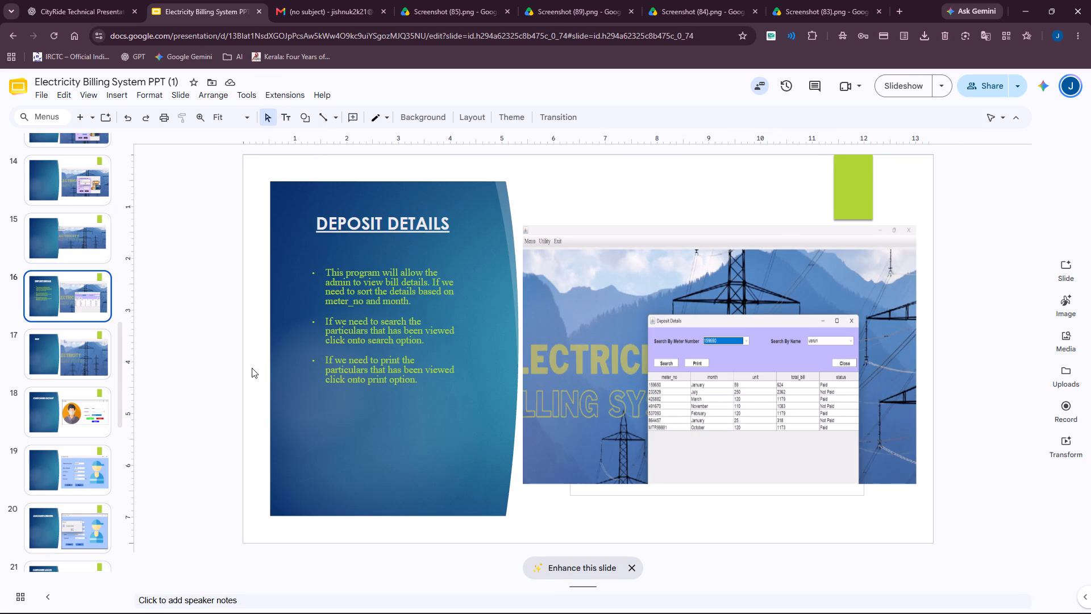
{"action": "scroll", "coordinate": [252, 368], "scroll_direction": "up", "scroll_amount": 1}
{"action": "scroll", "coordinate": [252, 368], "scroll_direction": "down", "scroll_amount": 1}
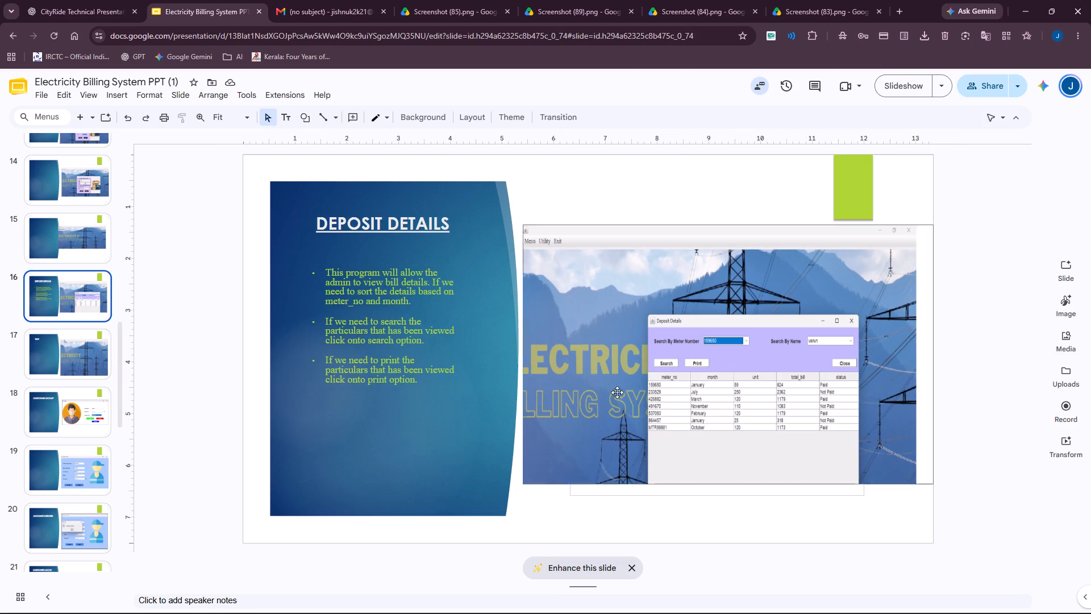
{"action": "left_click", "coordinate": [610, 393]}
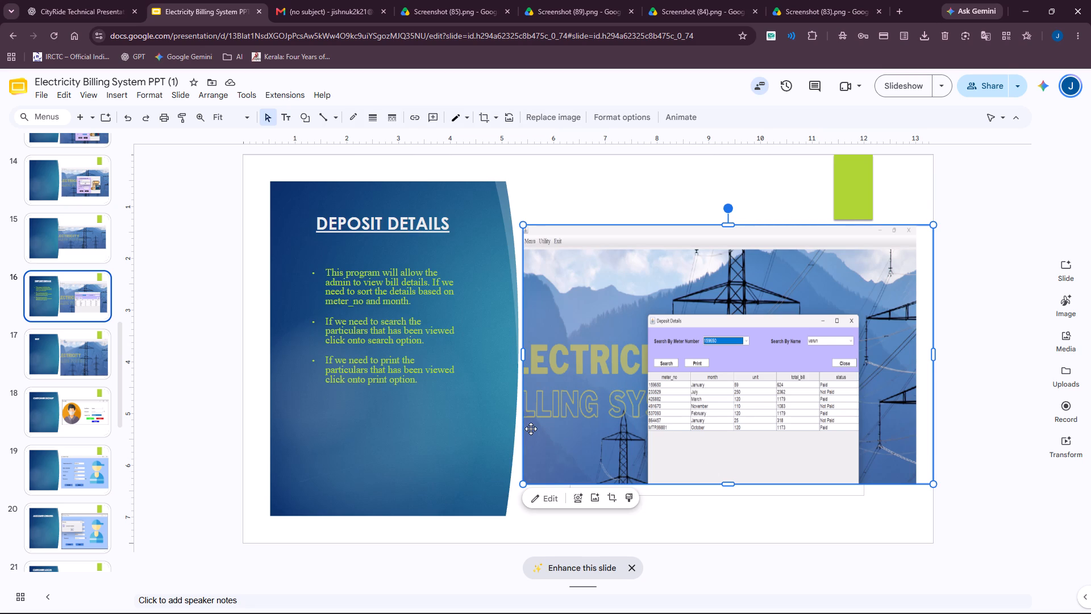
{"action": "left_click_drag", "start_coordinate": [531, 429], "coordinate": [532, 463]}
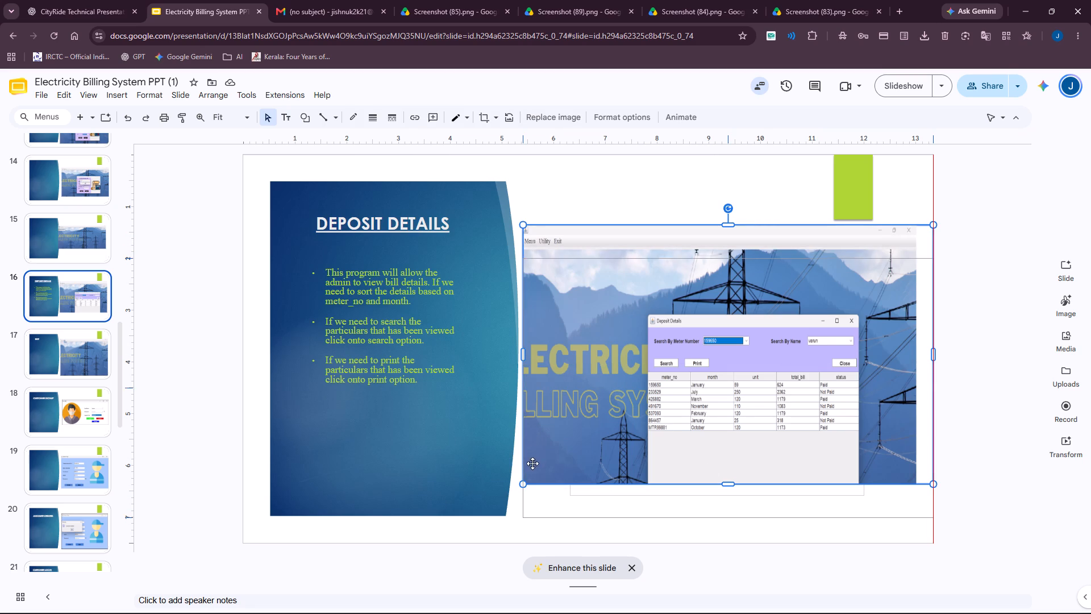
{"action": "left_click_drag", "start_coordinate": [532, 463], "coordinate": [527, 484]}
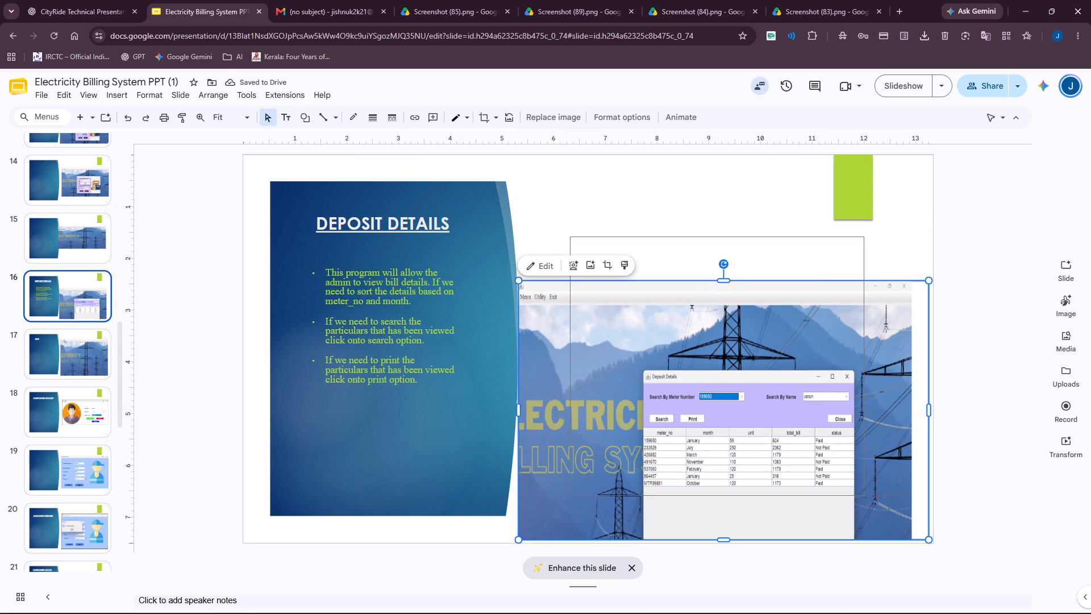
{"action": "left_click_drag", "start_coordinate": [724, 281], "coordinate": [722, 307]}
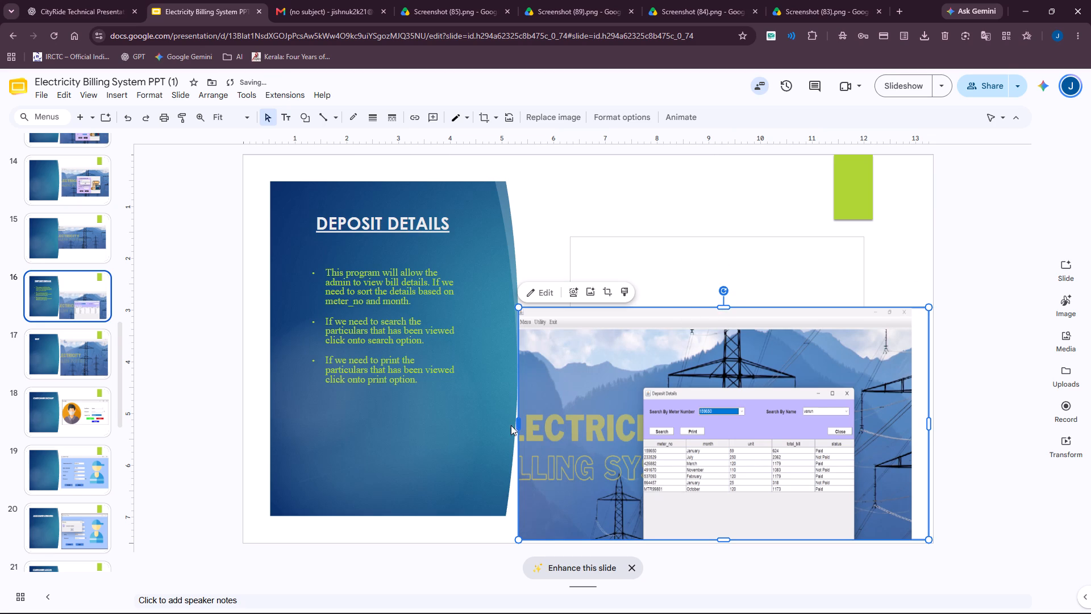
{"action": "left_click_drag", "start_coordinate": [519, 423], "coordinate": [531, 424]}
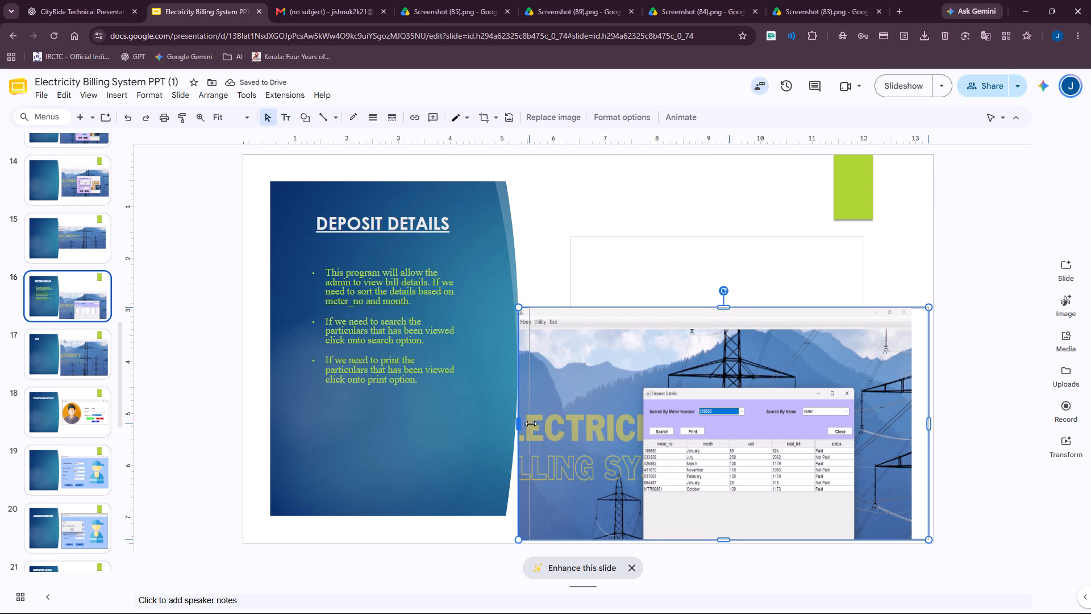
{"action": "left_click_drag", "start_coordinate": [531, 424], "coordinate": [534, 424]}
{"action": "left_click", "coordinate": [534, 424]}
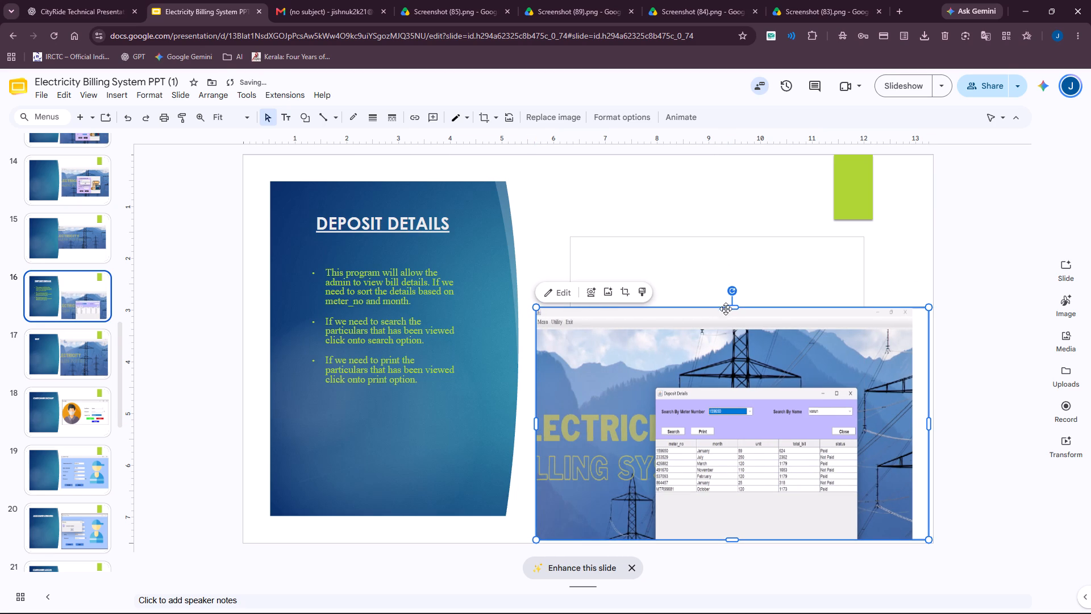
{"action": "left_click_drag", "start_coordinate": [731, 309], "coordinate": [726, 334]}
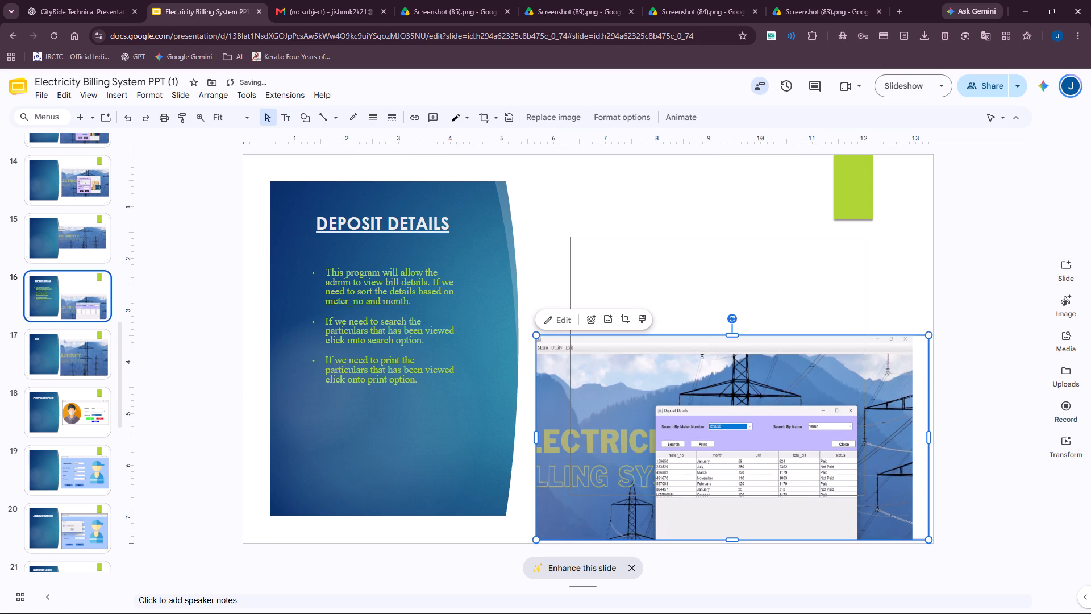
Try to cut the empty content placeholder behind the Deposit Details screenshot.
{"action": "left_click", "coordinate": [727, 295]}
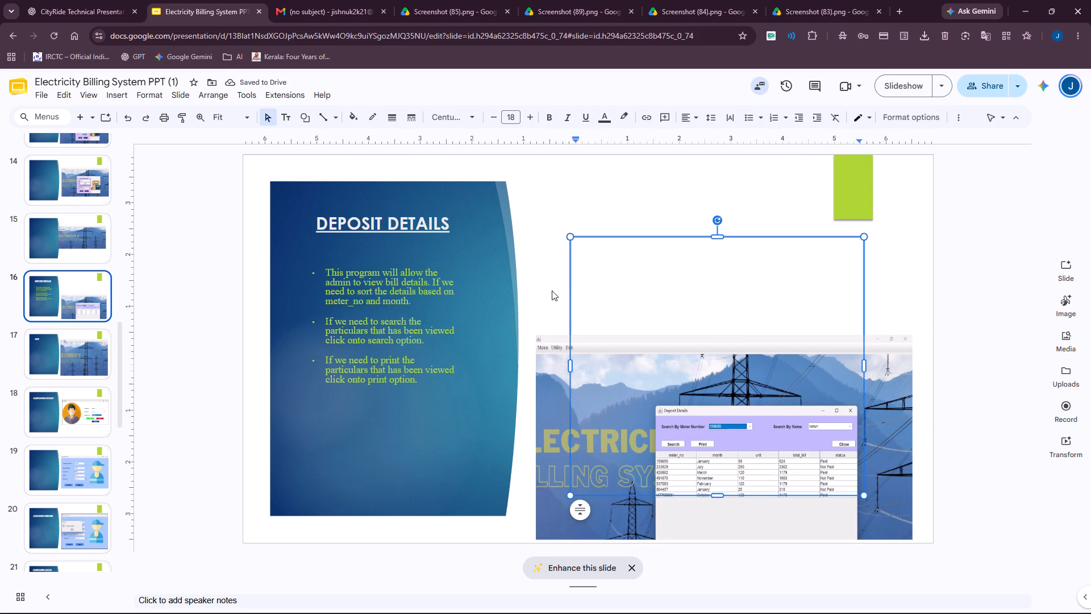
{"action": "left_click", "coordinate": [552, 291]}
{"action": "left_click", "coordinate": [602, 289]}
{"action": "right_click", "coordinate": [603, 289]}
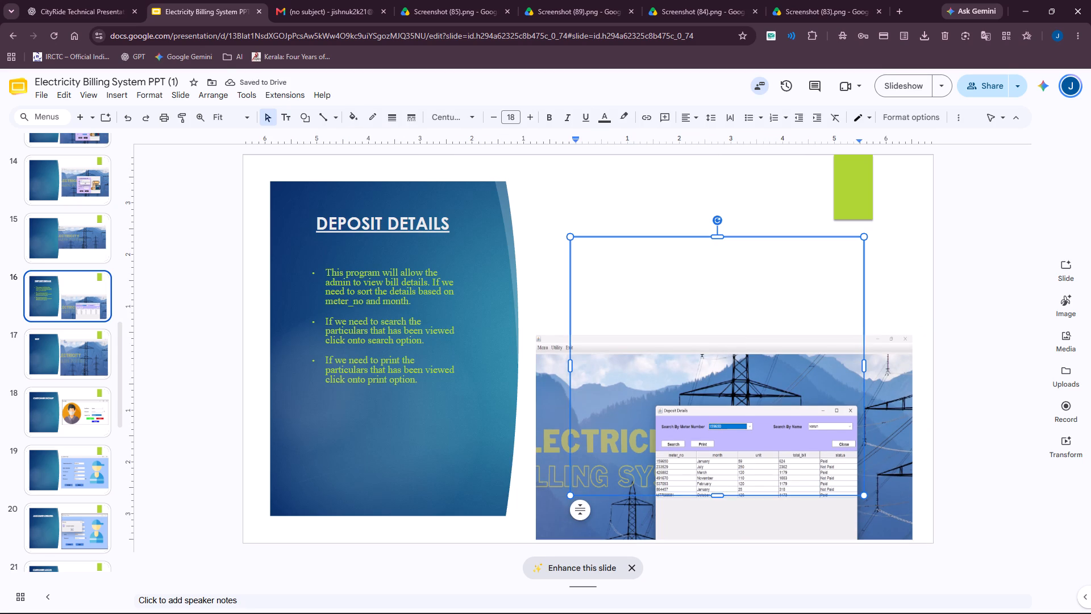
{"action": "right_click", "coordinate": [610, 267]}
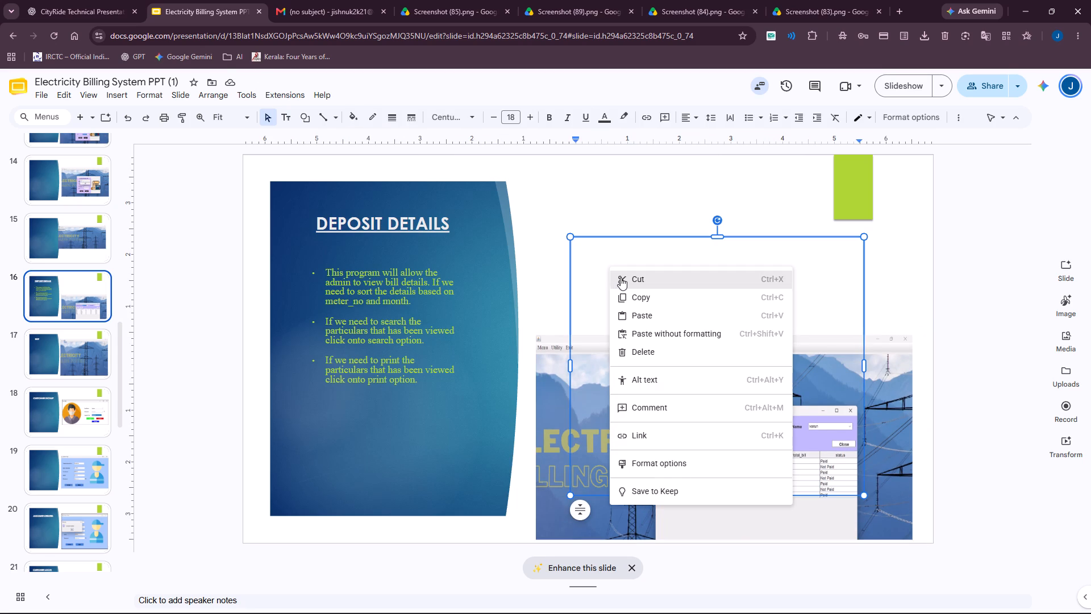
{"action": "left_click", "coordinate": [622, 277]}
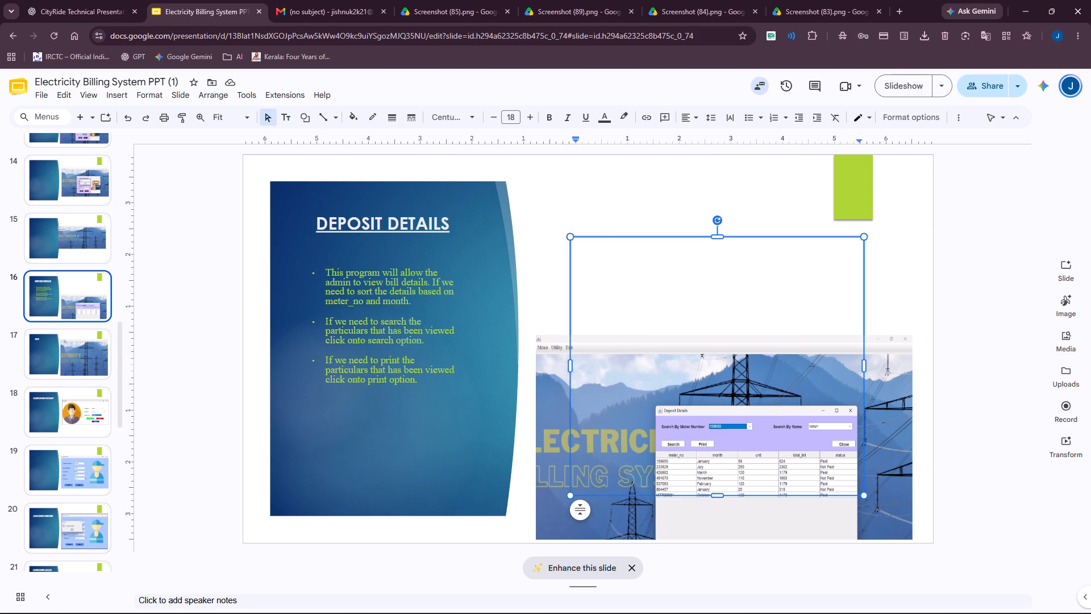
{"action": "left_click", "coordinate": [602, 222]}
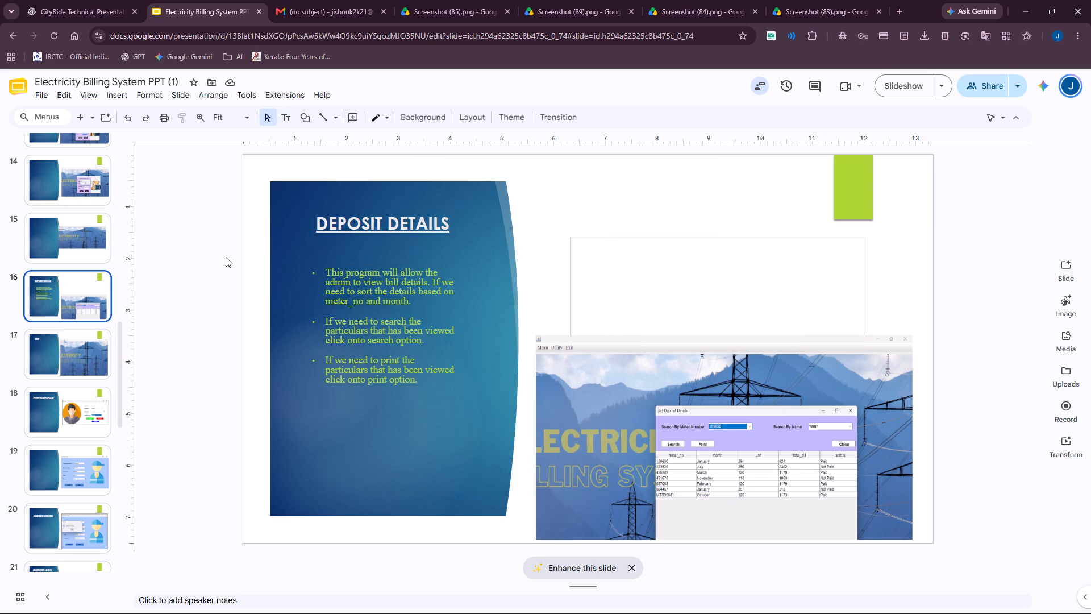
Cut the menu screenshot from untitled slide 15.
{"action": "left_click", "coordinate": [96, 235]}
{"action": "left_click", "coordinate": [634, 352]}
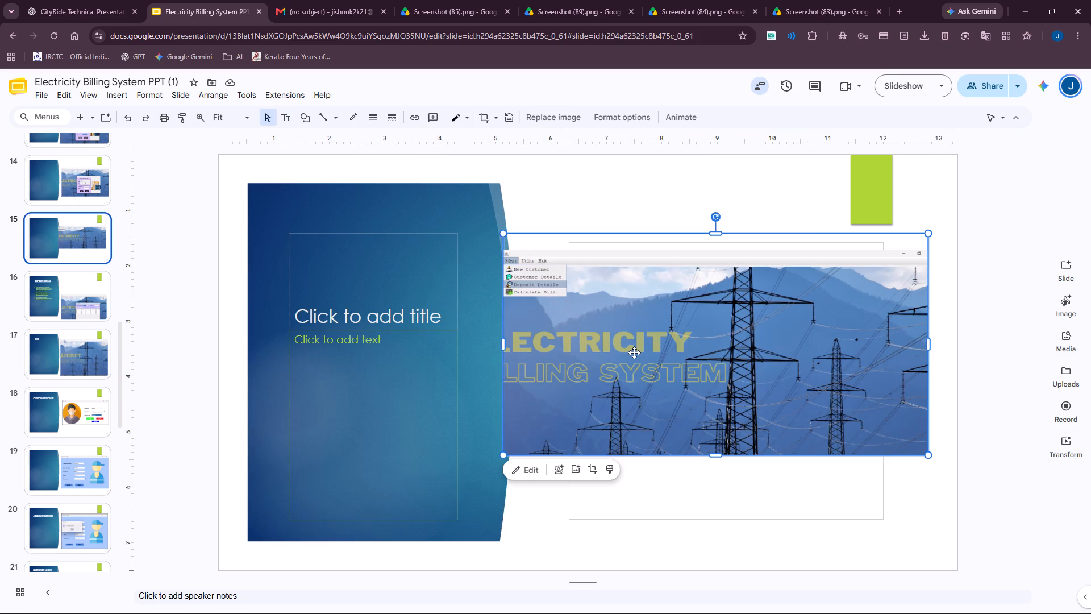
{"action": "right_click", "coordinate": [634, 352]}
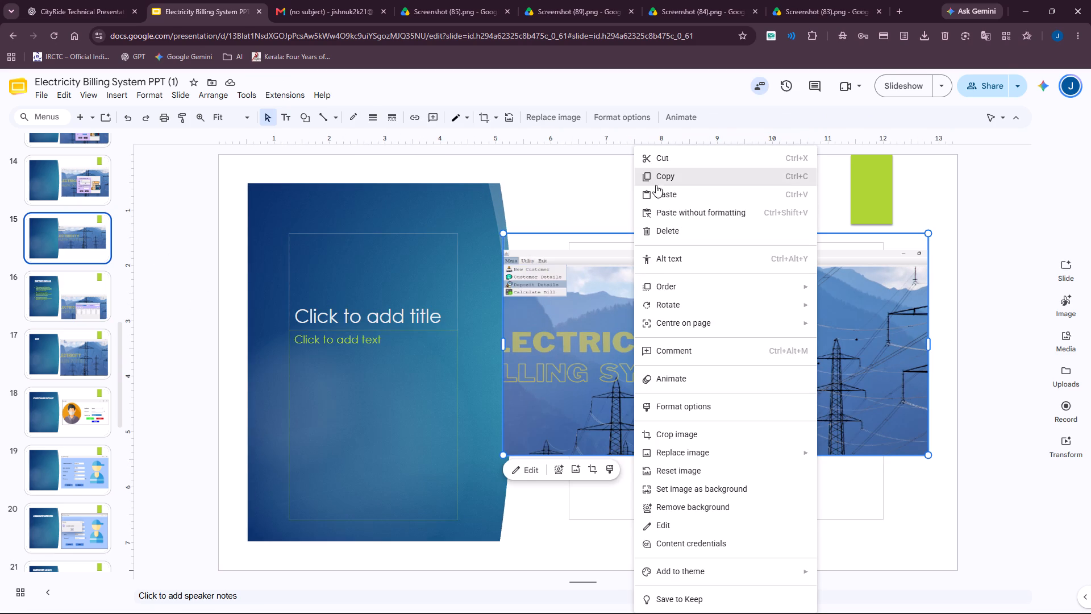
{"action": "left_click", "coordinate": [664, 156]}
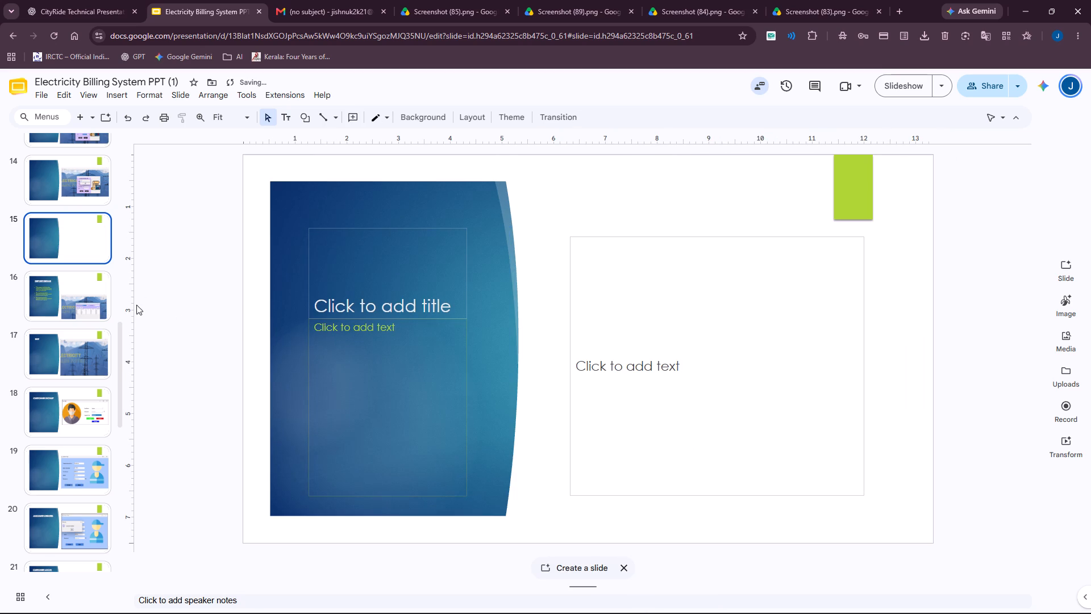
Paste the cut menu screenshot onto the Deposit Details slide.
{"action": "left_click", "coordinate": [107, 306]}
{"action": "left_click", "coordinate": [603, 253]}
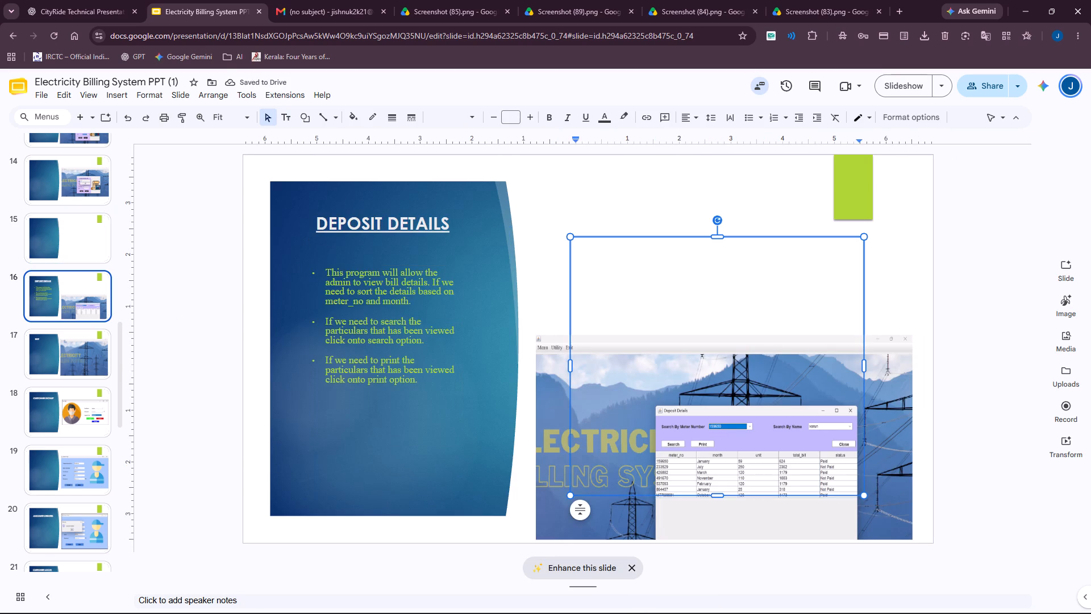
{"action": "left_click", "coordinate": [612, 199]}
{"action": "right_click", "coordinate": [612, 199]}
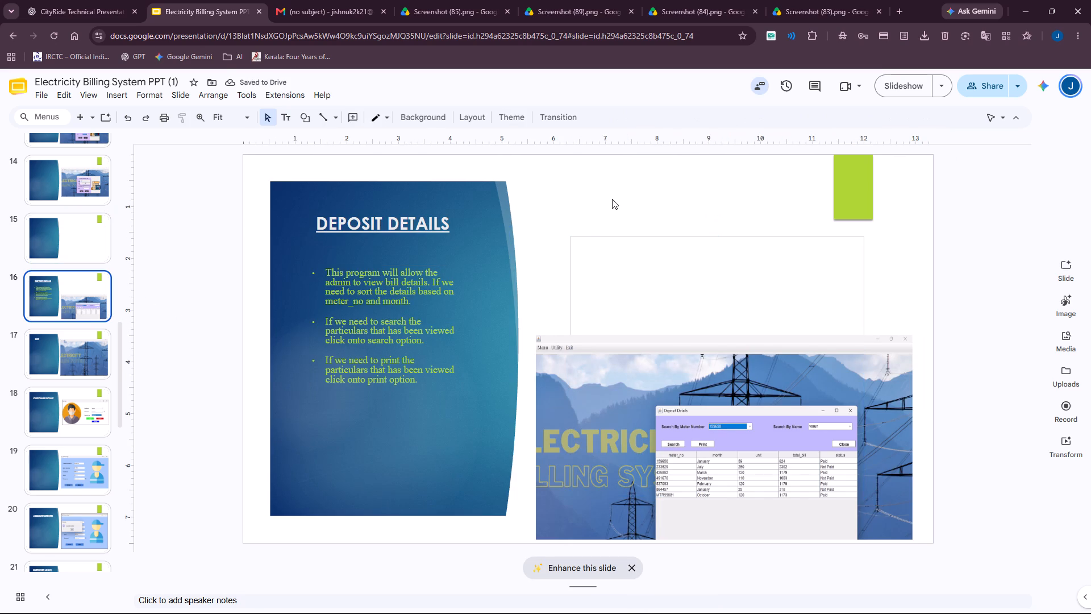
{"action": "right_click", "coordinate": [611, 235]}
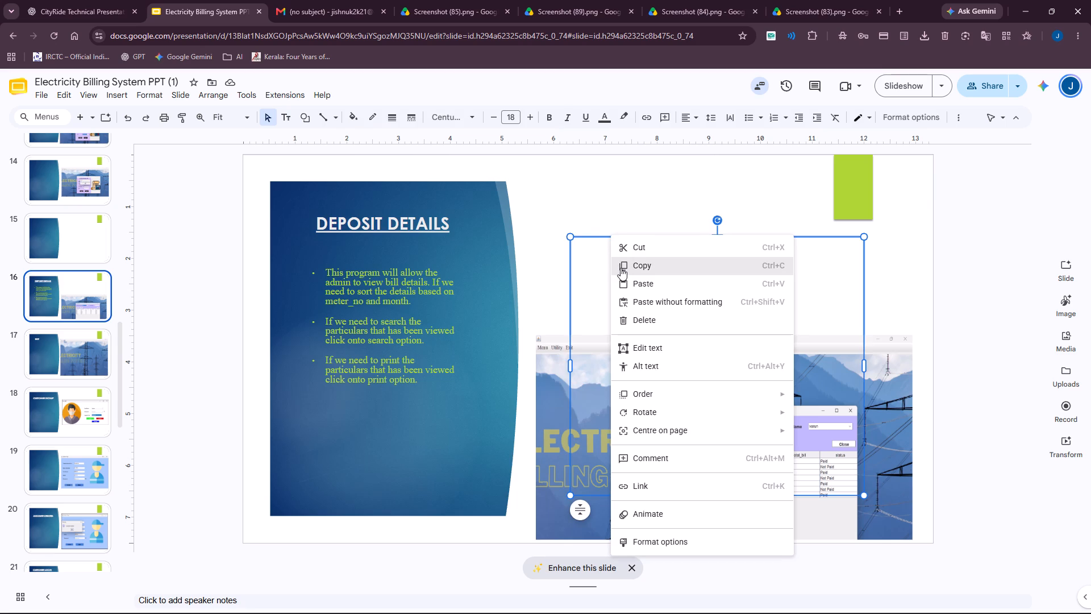
{"action": "left_click", "coordinate": [597, 213]}
{"action": "right_click", "coordinate": [597, 213]}
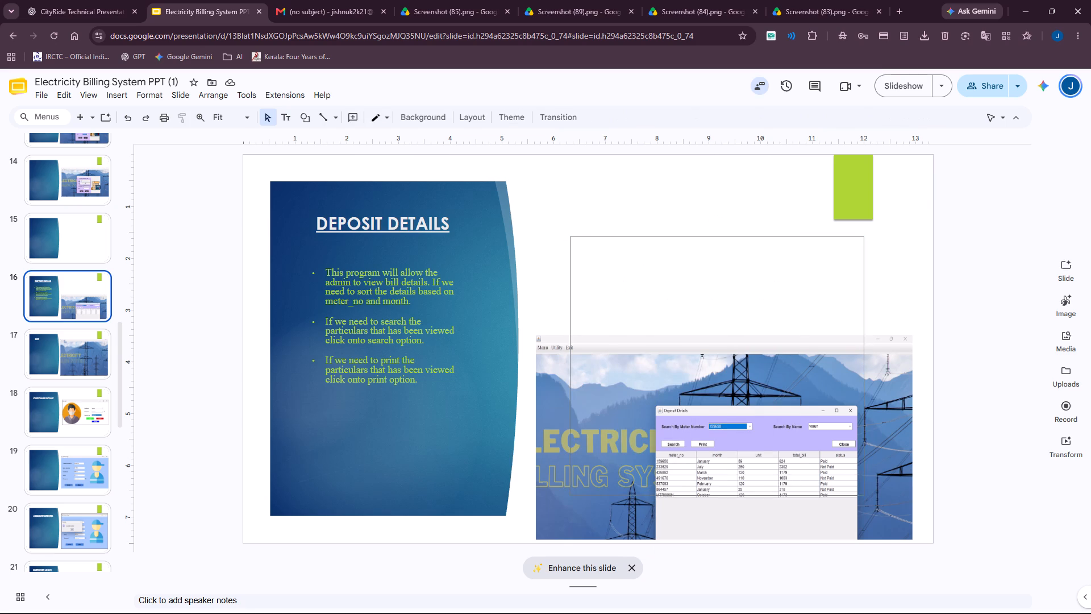
{"action": "right_click", "coordinate": [601, 267]}
{"action": "left_click", "coordinate": [643, 309]}
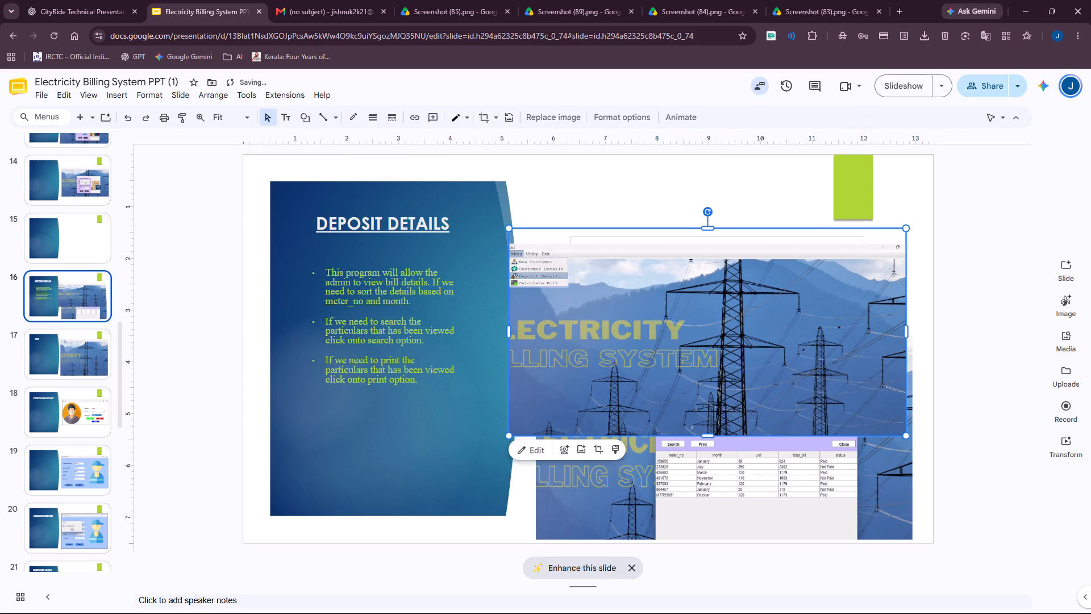
Shrink the pasted menu screenshot and place it beside the blue panel, above the Deposit Details window screenshot.
{"action": "left_click_drag", "start_coordinate": [660, 312], "coordinate": [658, 272]}
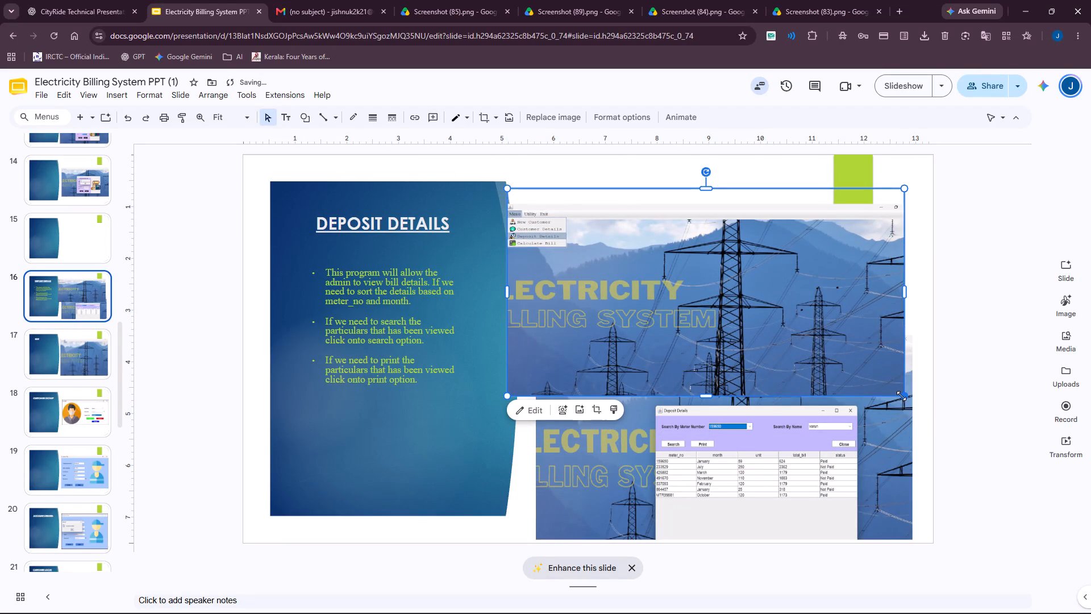
{"action": "left_click_drag", "start_coordinate": [901, 396], "coordinate": [879, 375]}
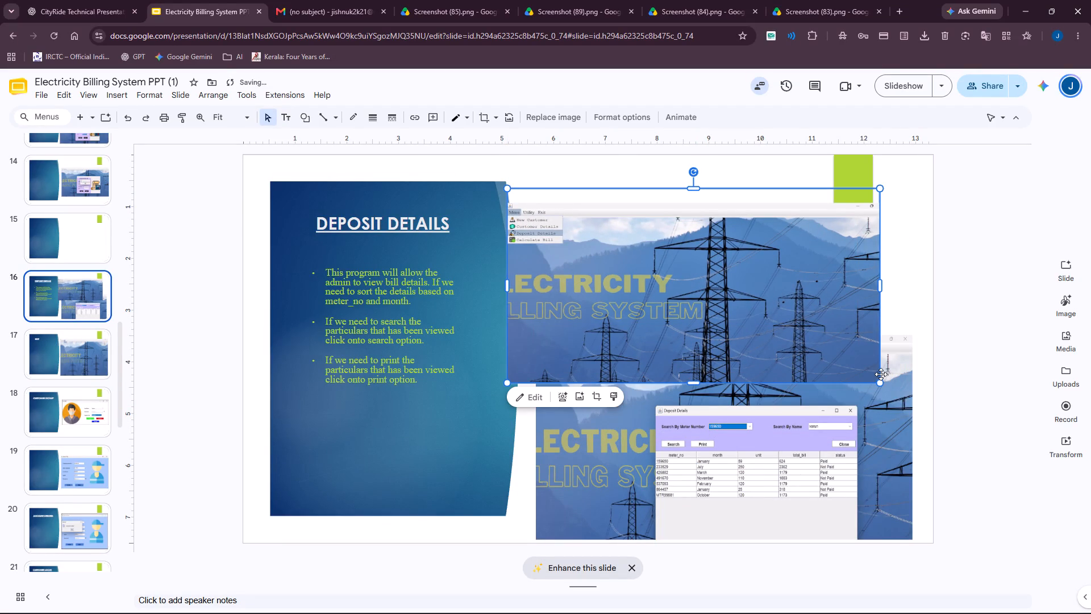
{"action": "left_click_drag", "start_coordinate": [878, 383], "coordinate": [851, 369]}
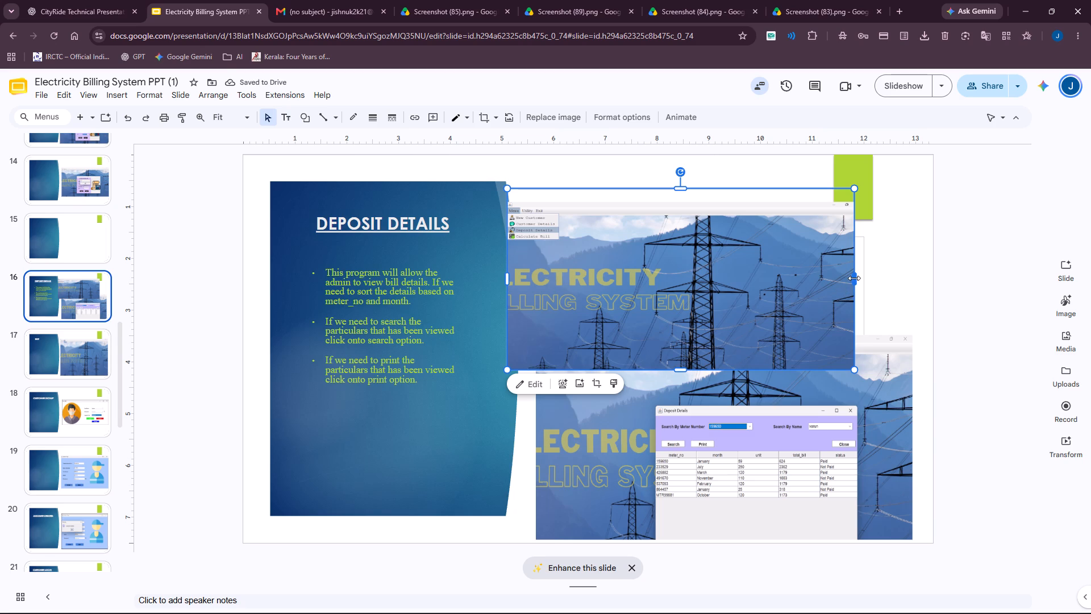
{"action": "left_click_drag", "start_coordinate": [854, 278], "coordinate": [838, 284]}
{"action": "left_click_drag", "start_coordinate": [691, 272], "coordinate": [730, 273]}
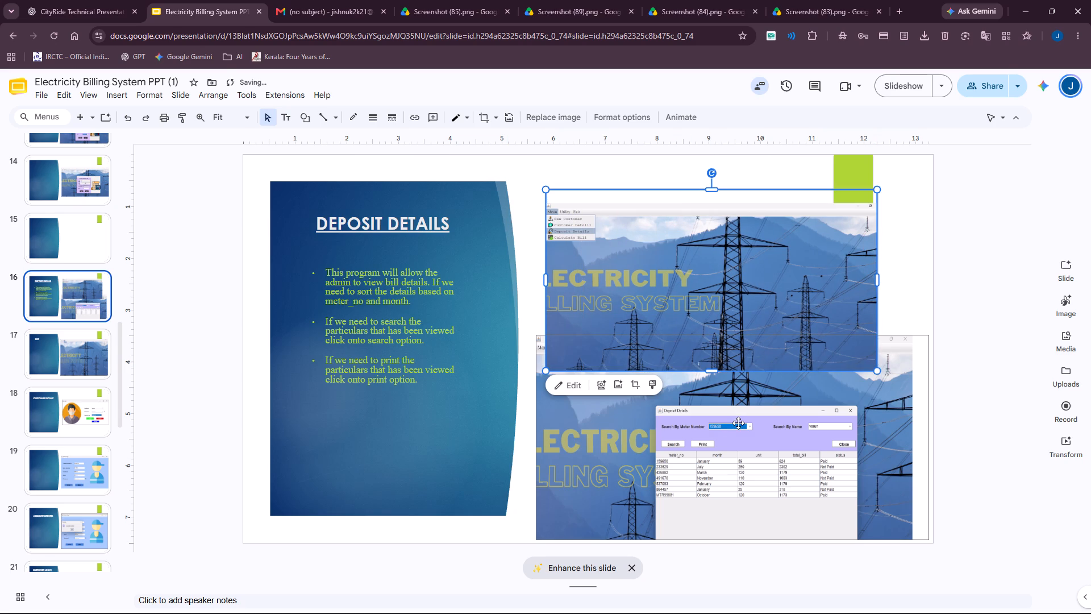
Flatten the menu screenshot and adjust its sides so it sits just above the Deposit Details window screenshot without overlapping it.
{"action": "left_click_drag", "start_coordinate": [713, 370], "coordinate": [715, 350]}
{"action": "left_click_drag", "start_coordinate": [715, 350], "coordinate": [715, 343]}
{"action": "left_click", "coordinate": [715, 343]}
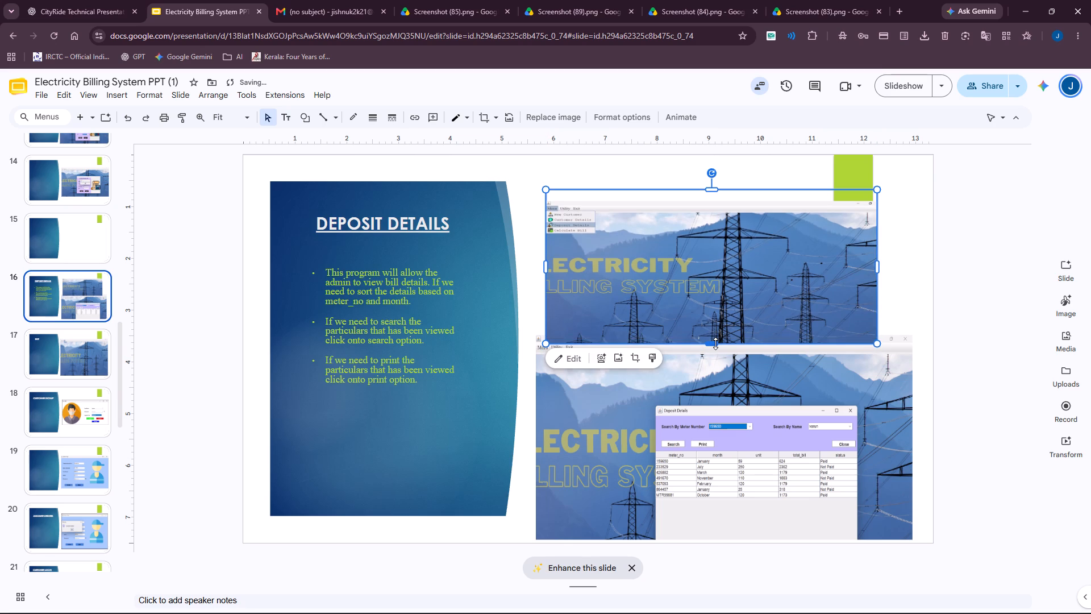
{"action": "left_click_drag", "start_coordinate": [875, 265], "coordinate": [890, 266]}
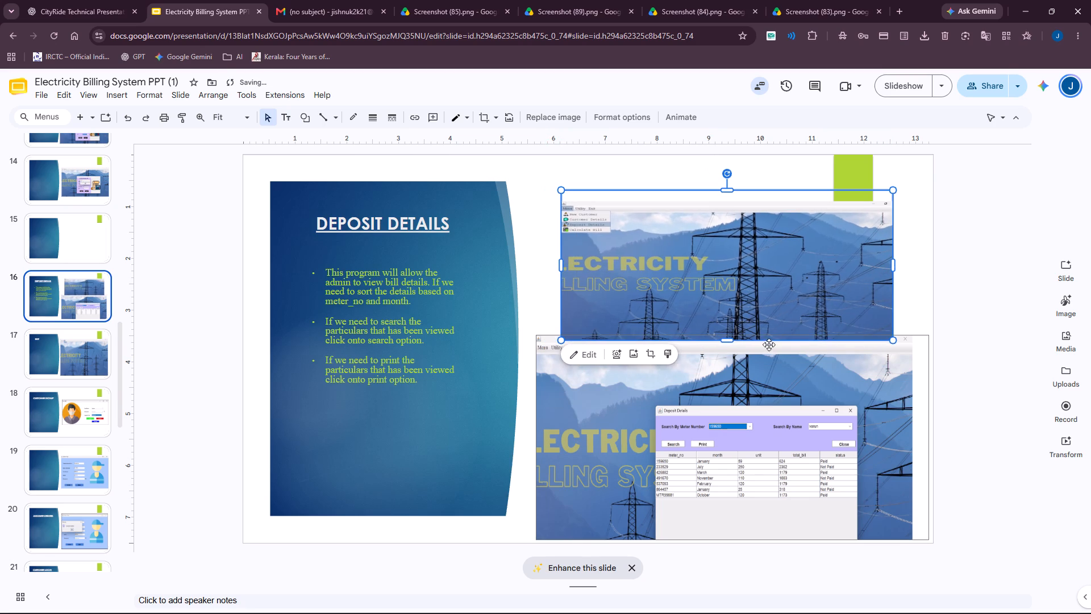
{"action": "left_click", "coordinate": [729, 339]}
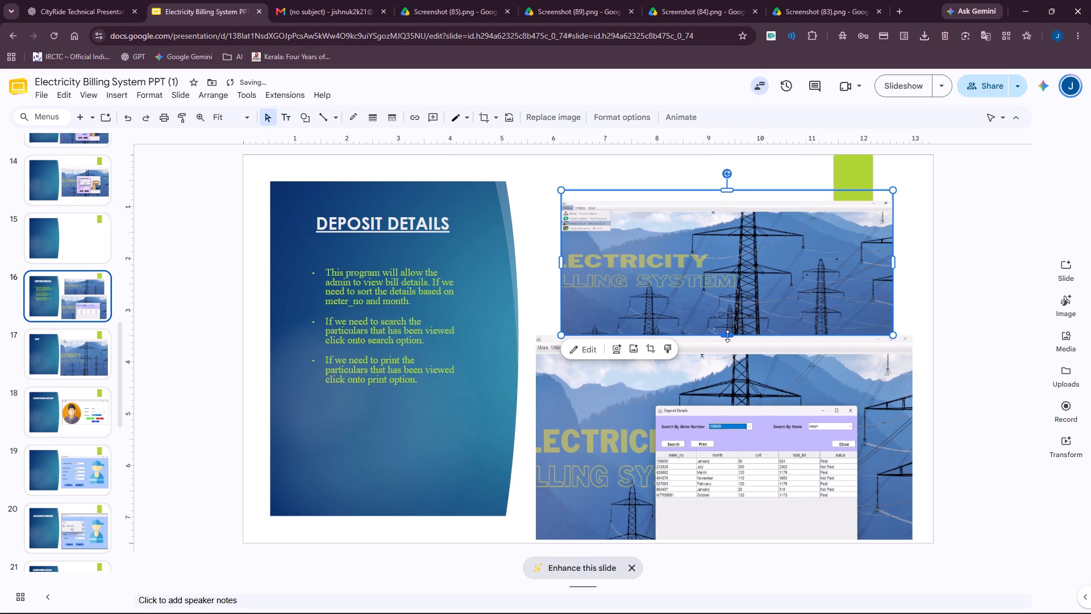
{"action": "left_click_drag", "start_coordinate": [727, 336], "coordinate": [727, 329]}
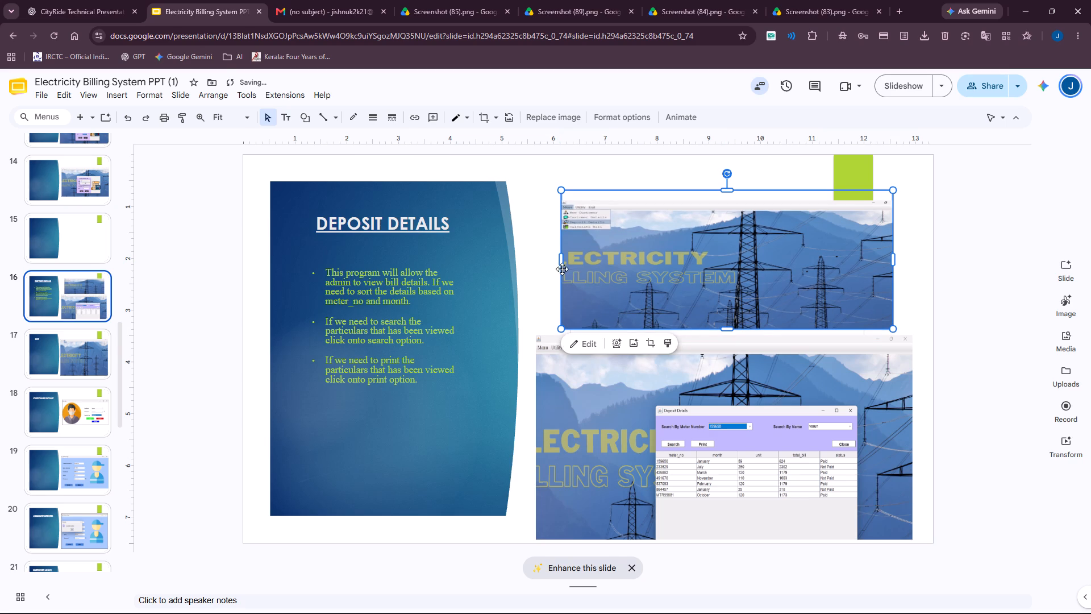
{"action": "left_click_drag", "start_coordinate": [561, 263], "coordinate": [541, 261]}
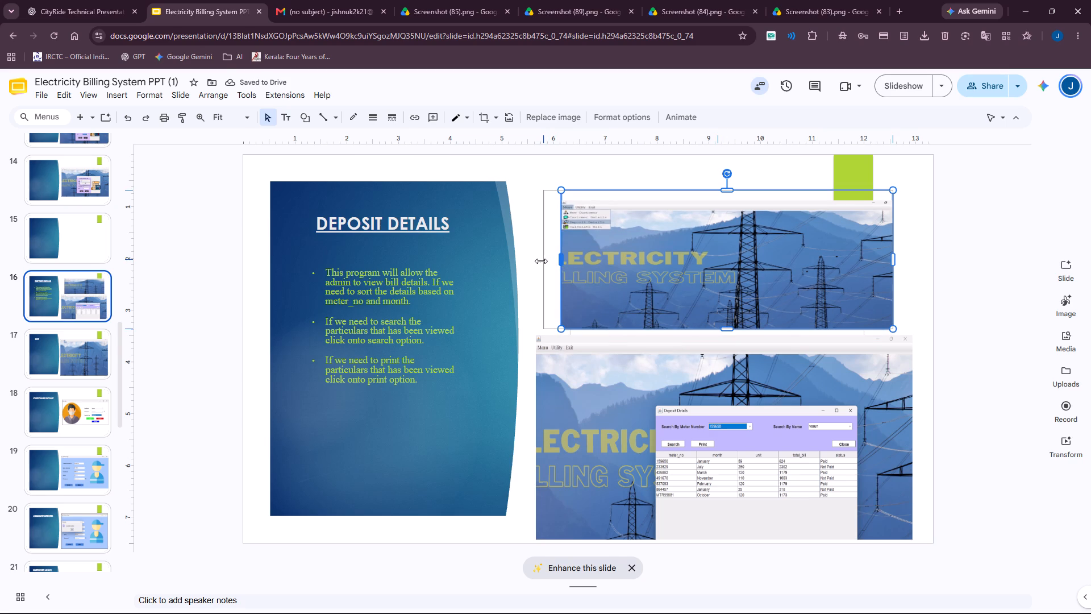
{"action": "left_click_drag", "start_coordinate": [541, 261], "coordinate": [538, 262]}
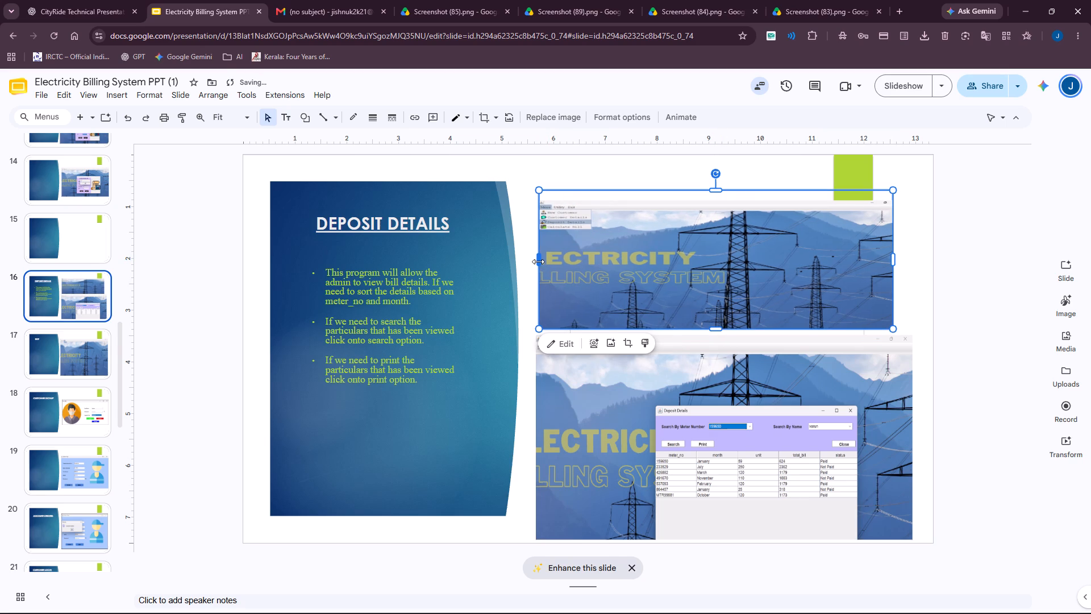
{"action": "left_click_drag", "start_coordinate": [892, 262], "coordinate": [883, 261]}
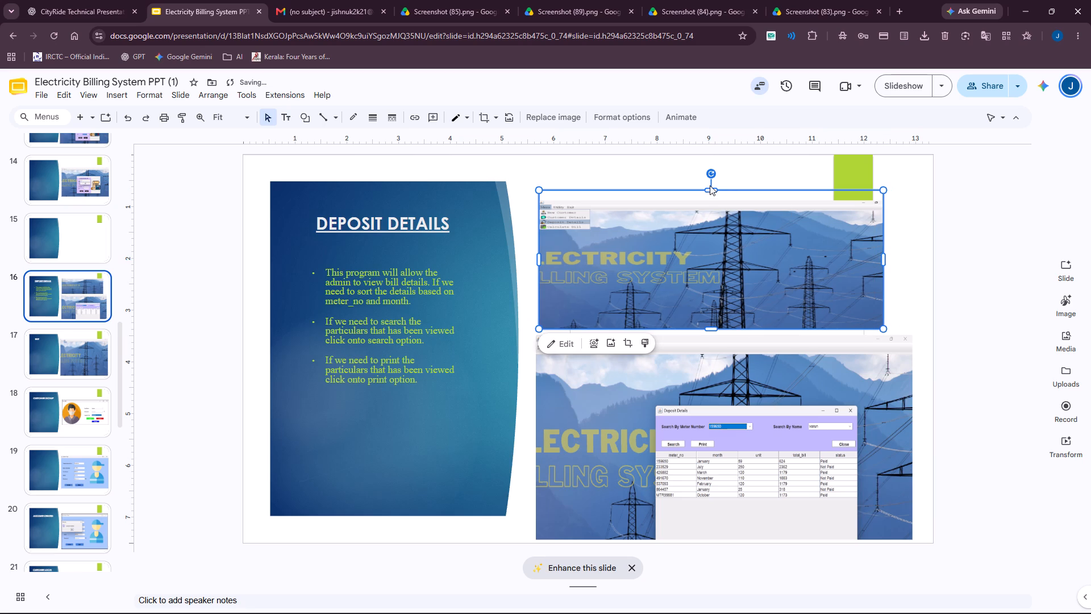
{"action": "left_click_drag", "start_coordinate": [710, 185], "coordinate": [709, 192]}
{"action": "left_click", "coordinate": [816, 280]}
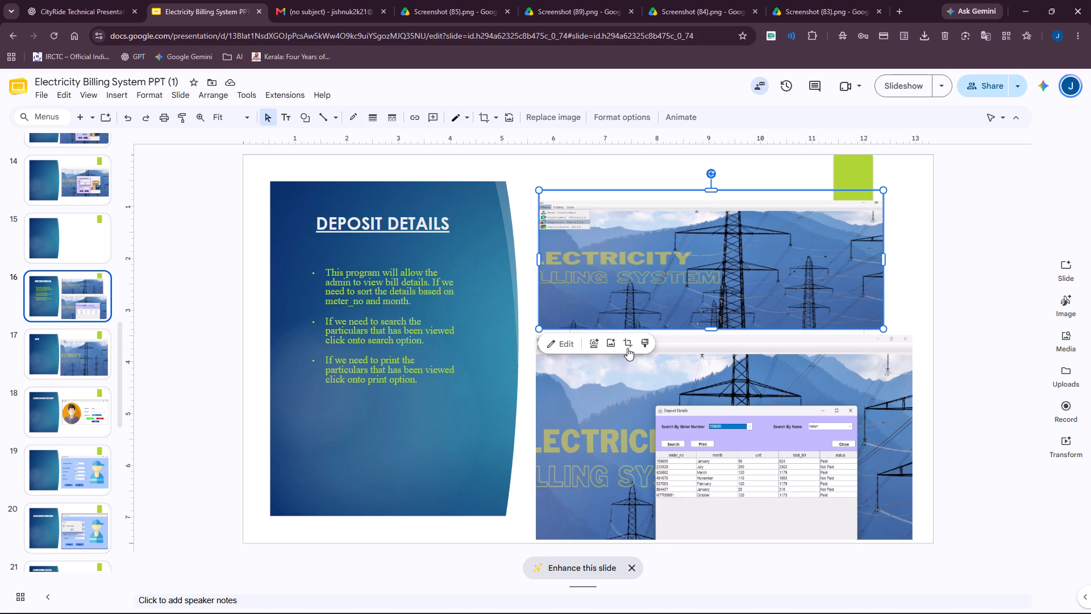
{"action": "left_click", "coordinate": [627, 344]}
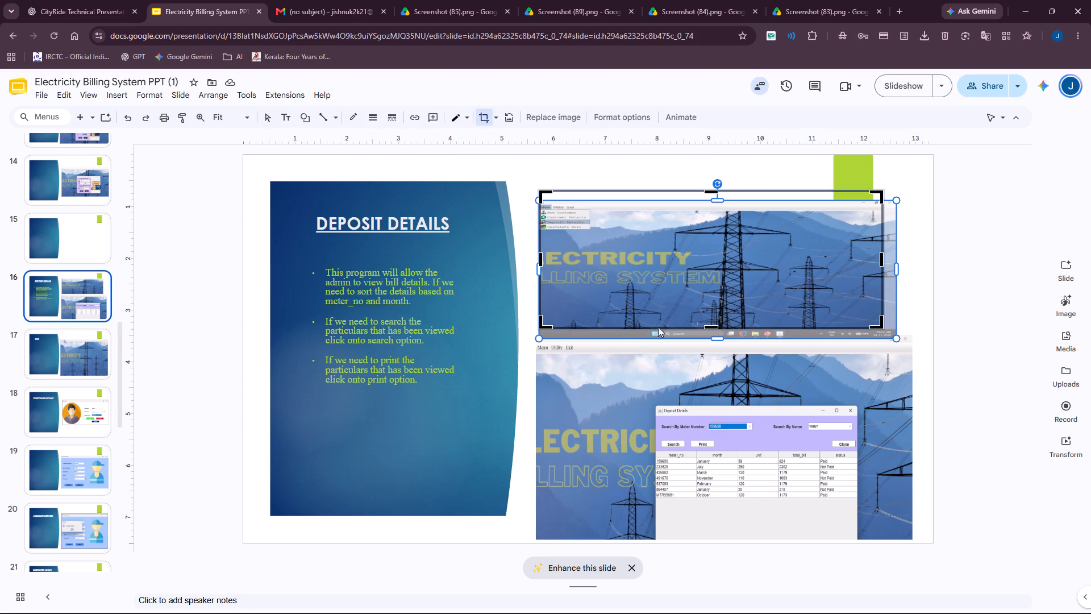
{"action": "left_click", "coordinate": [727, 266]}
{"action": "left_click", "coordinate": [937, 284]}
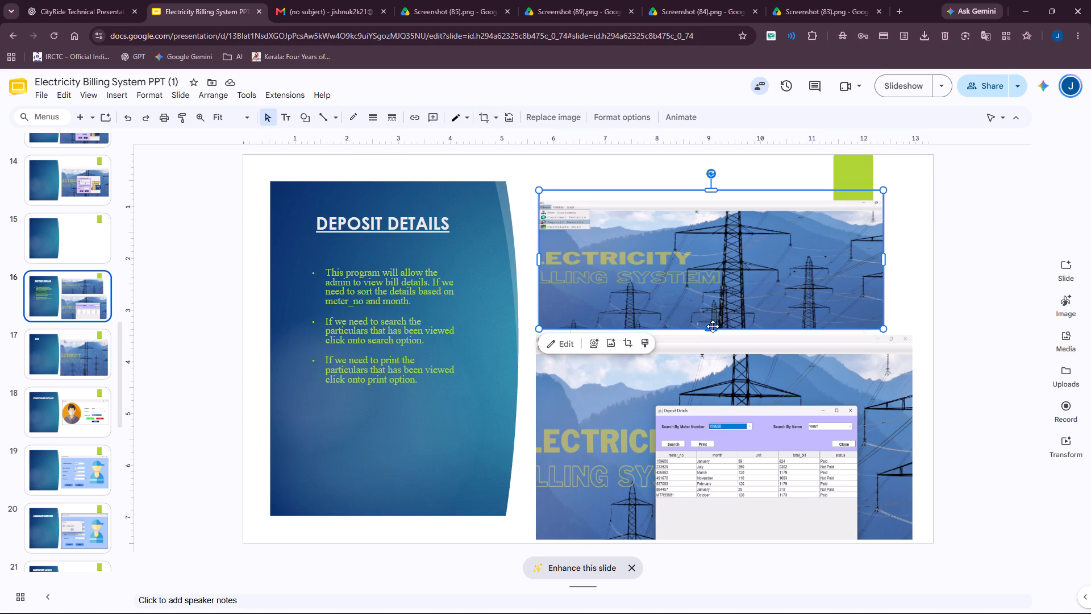
Make the menu screenshot slightly taller and crop a strip off its right side.
{"action": "left_click_drag", "start_coordinate": [711, 329], "coordinate": [710, 352]}
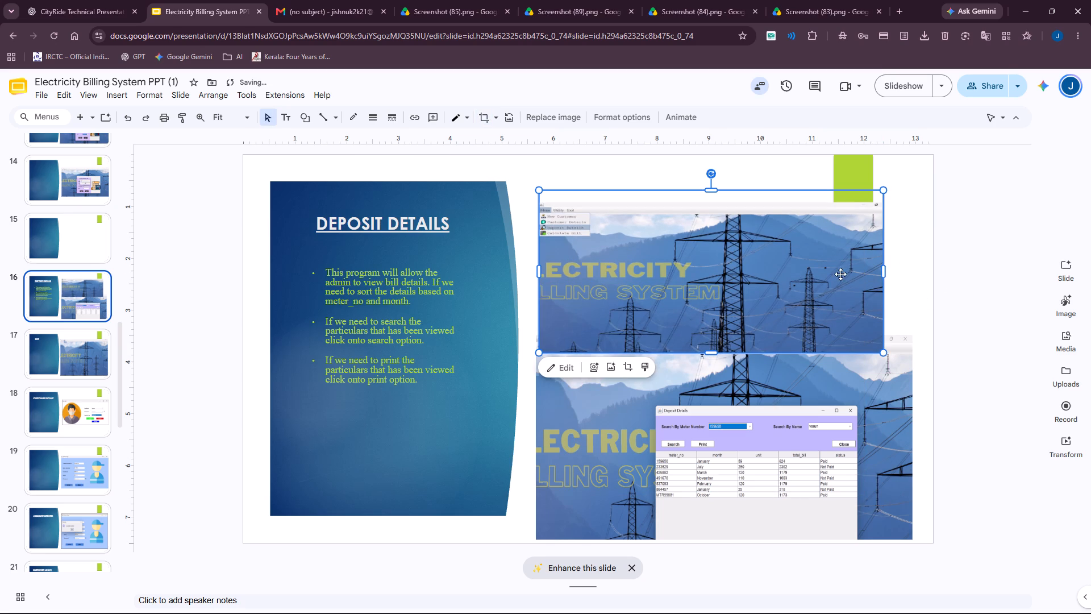
{"action": "left_click", "coordinate": [628, 368]}
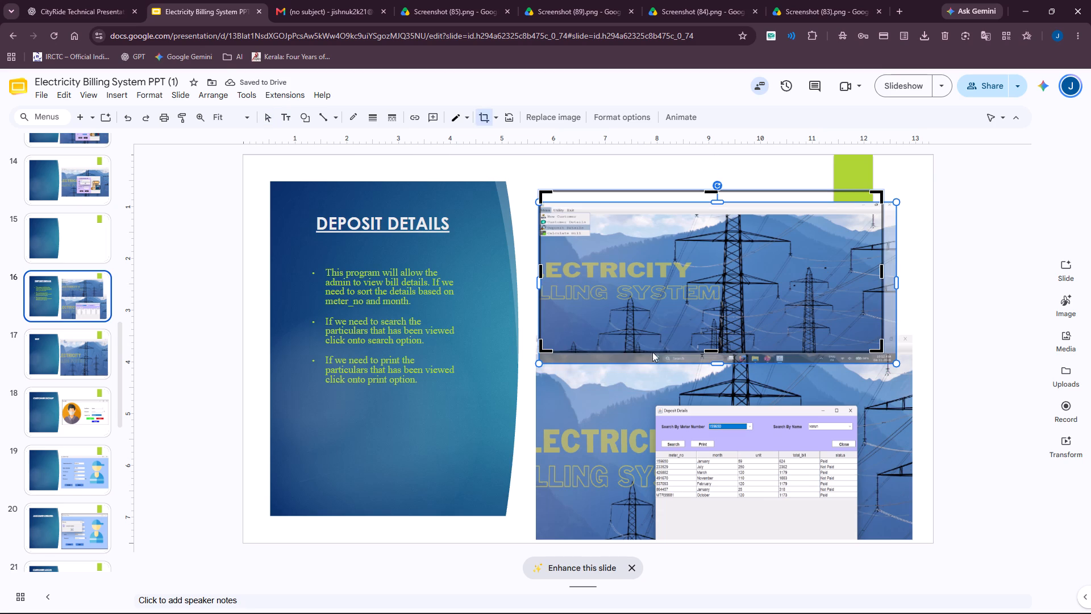
{"action": "left_click_drag", "start_coordinate": [882, 273], "coordinate": [873, 274]}
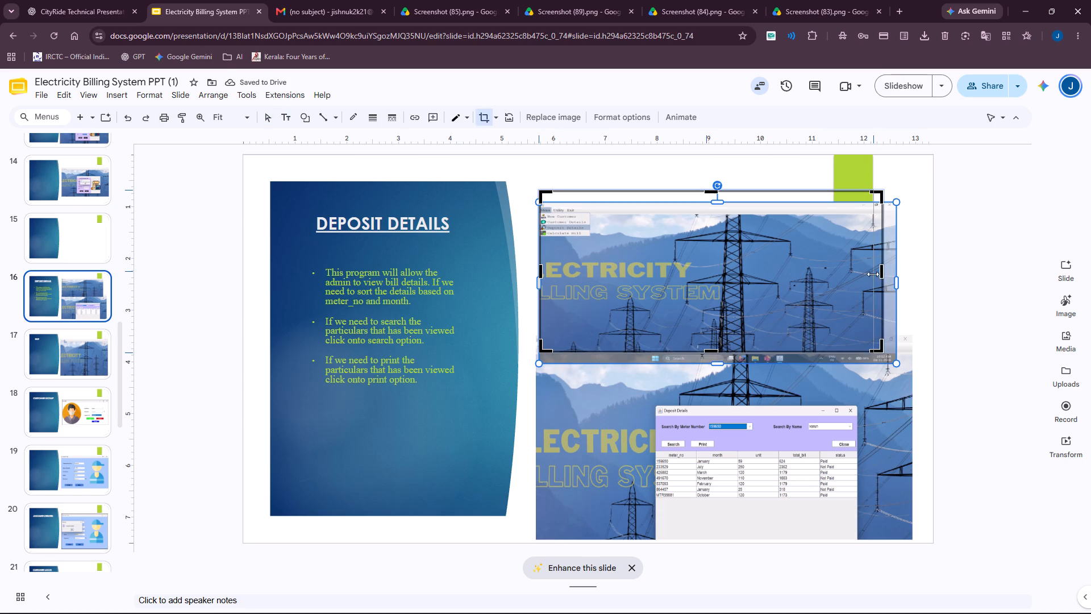
{"action": "left_click_drag", "start_coordinate": [873, 274], "coordinate": [846, 276]}
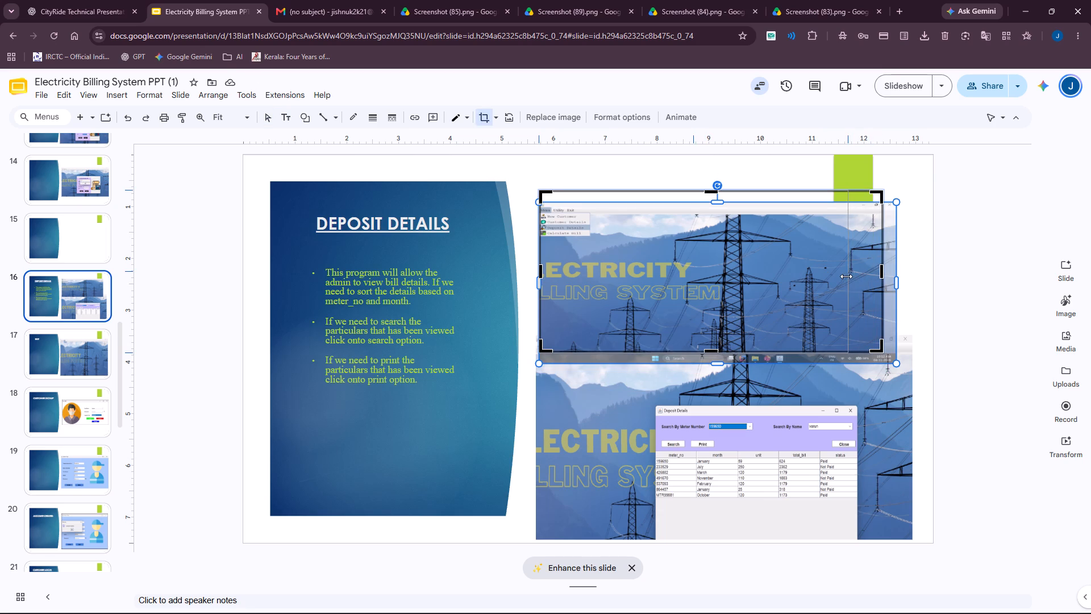
{"action": "left_click_drag", "start_coordinate": [846, 276], "coordinate": [824, 283]}
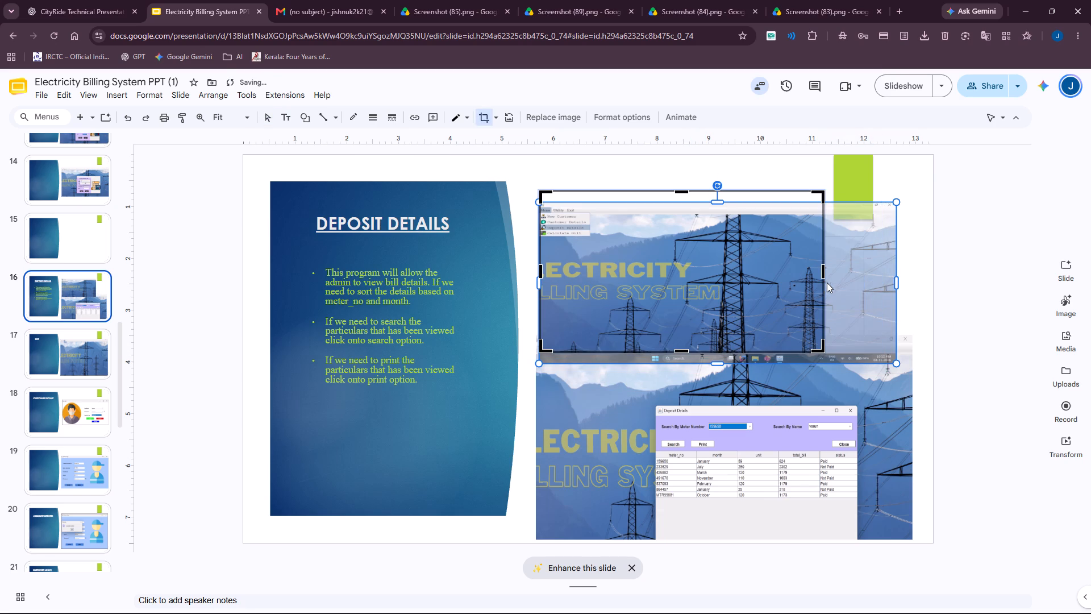
{"action": "left_click", "coordinate": [942, 283]}
Move the cropped menu screenshot up toward the slide's top-right corner and widen it leftward to nearly the lower screenshot's width.
{"action": "left_click_drag", "start_coordinate": [736, 294], "coordinate": [772, 296]}
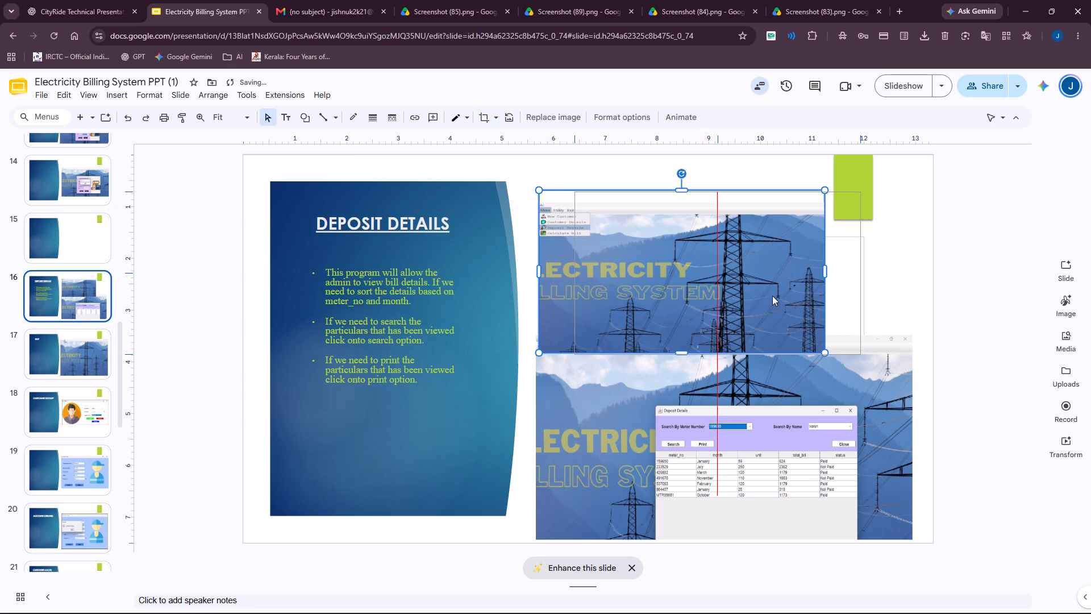
{"action": "left_click_drag", "start_coordinate": [772, 296], "coordinate": [781, 277]}
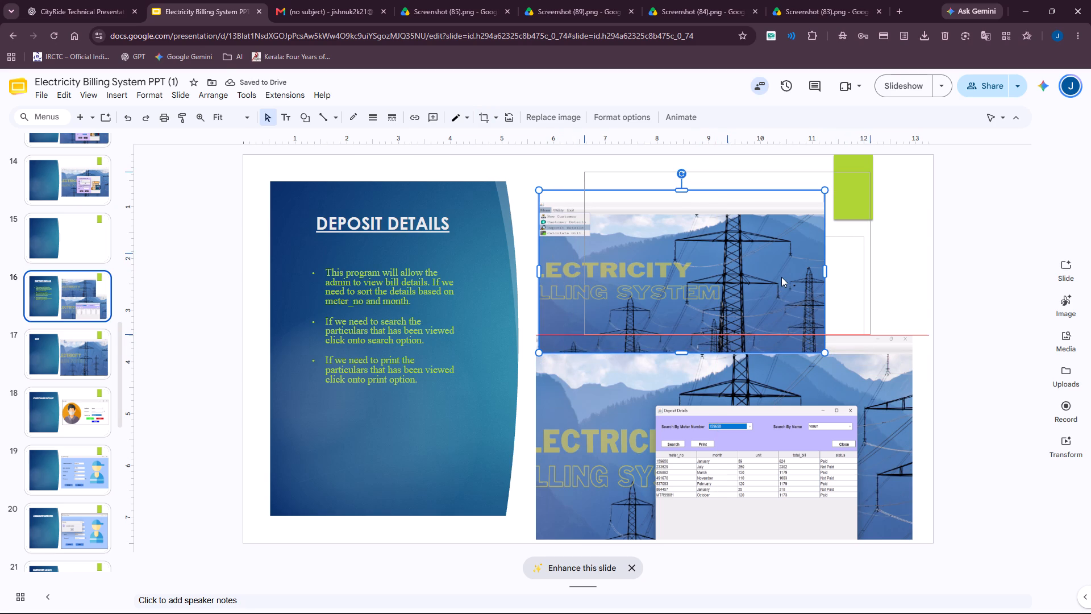
{"action": "left_click_drag", "start_coordinate": [781, 277], "coordinate": [796, 270]}
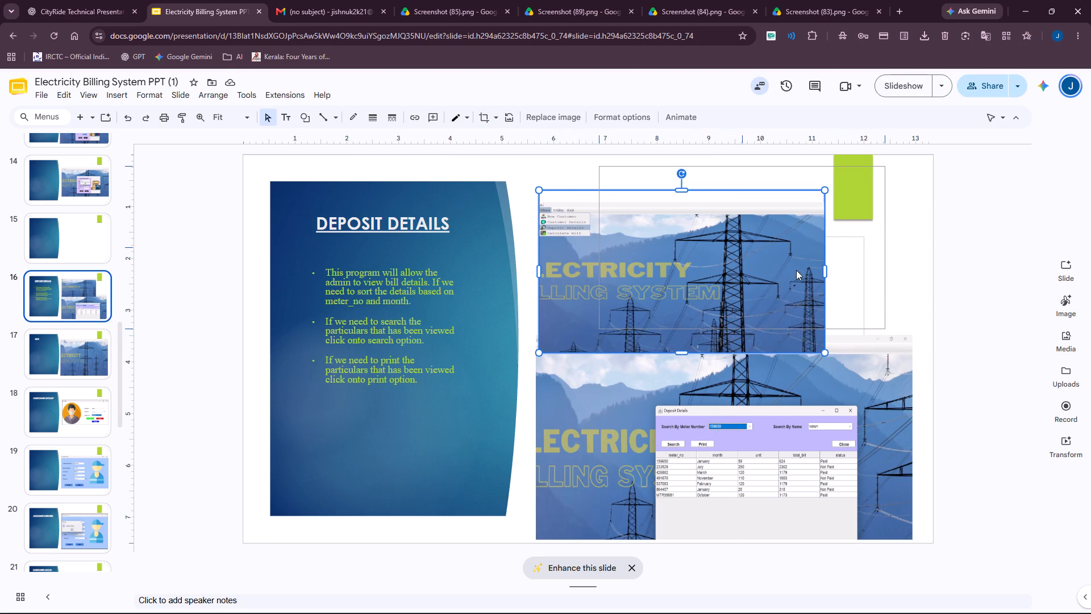
{"action": "left_click_drag", "start_coordinate": [796, 270], "coordinate": [814, 270]}
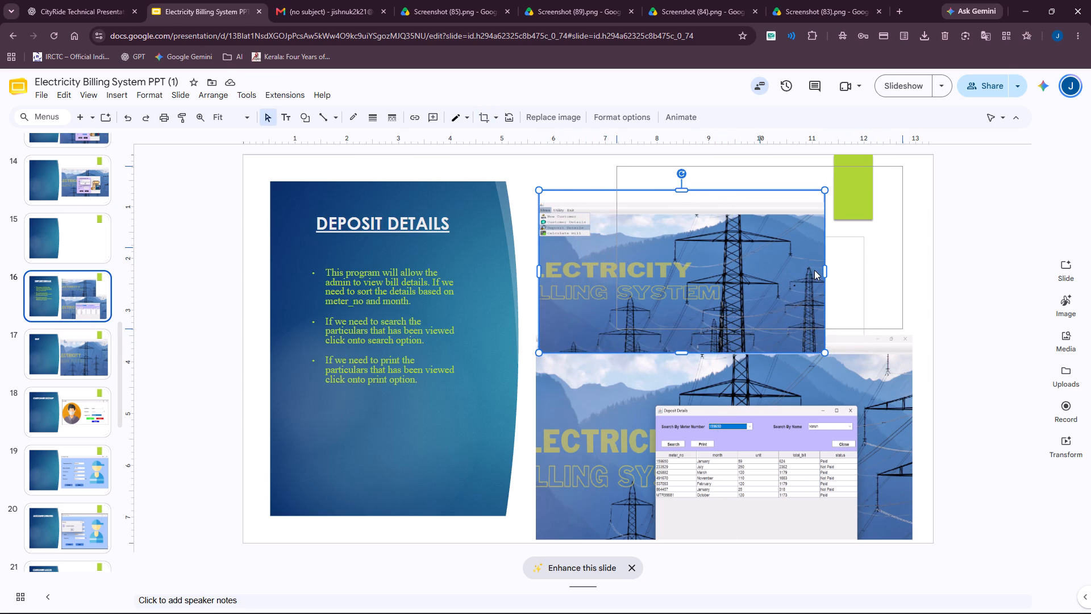
{"action": "left_click_drag", "start_coordinate": [814, 270], "coordinate": [819, 270]}
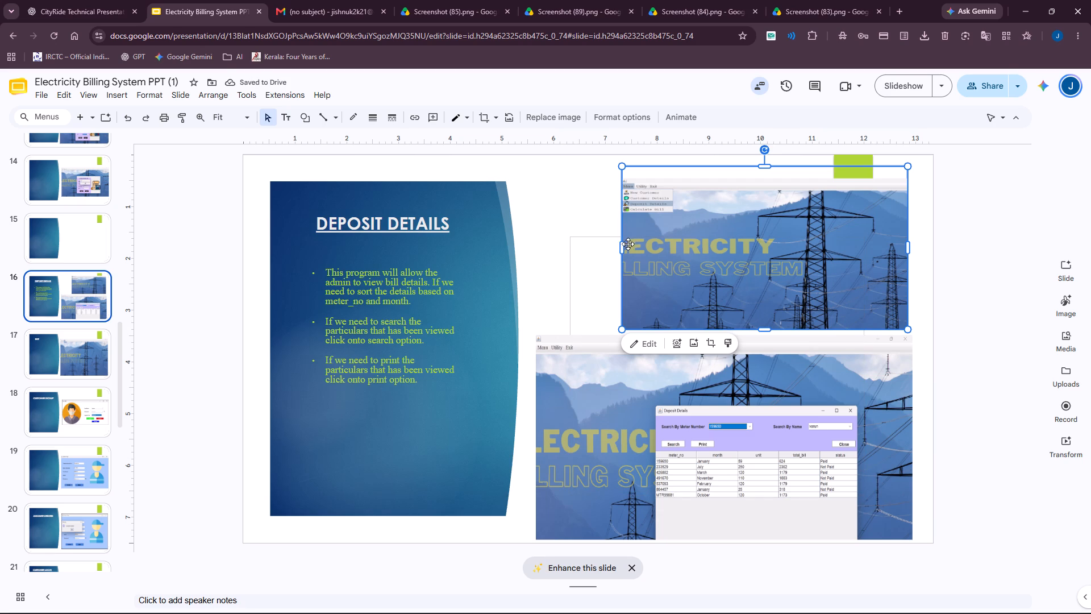
{"action": "left_click_drag", "start_coordinate": [622, 248], "coordinate": [561, 248]}
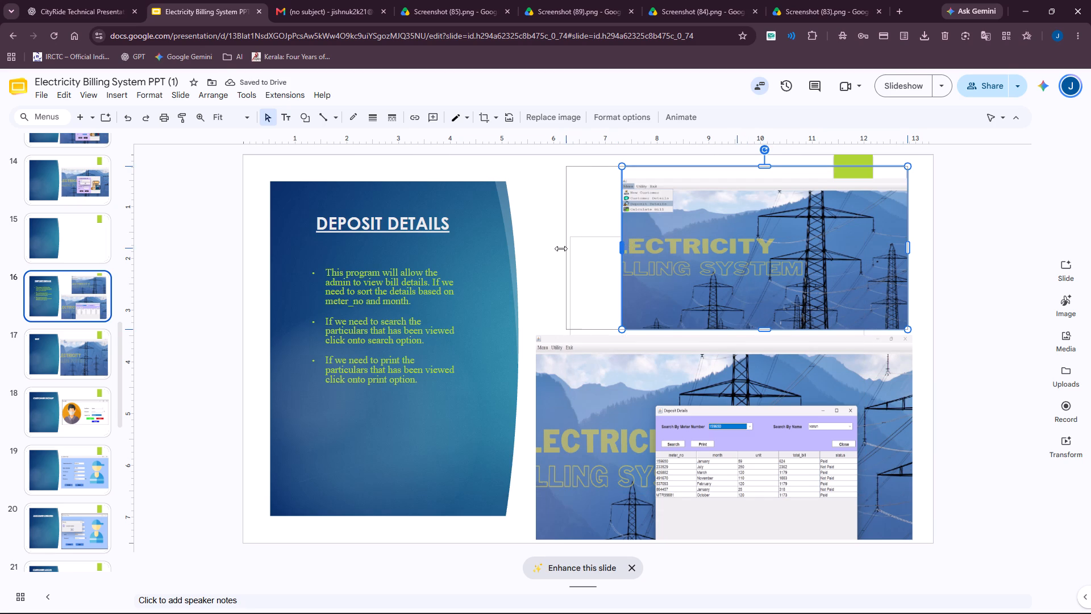
{"action": "left_click_drag", "start_coordinate": [561, 248], "coordinate": [538, 248]}
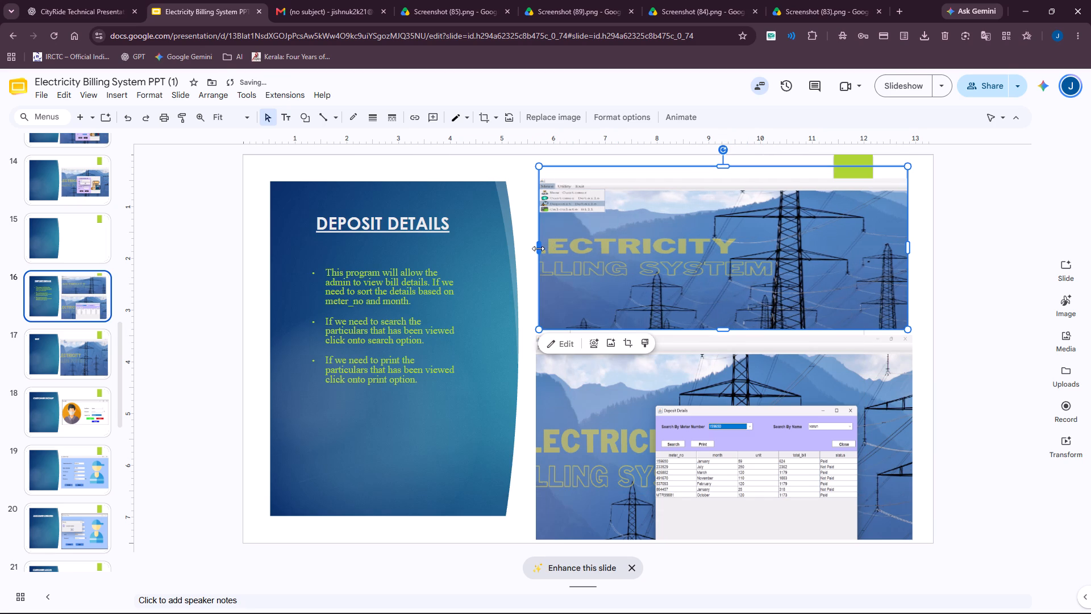
{"action": "left_click", "coordinate": [511, 217]}
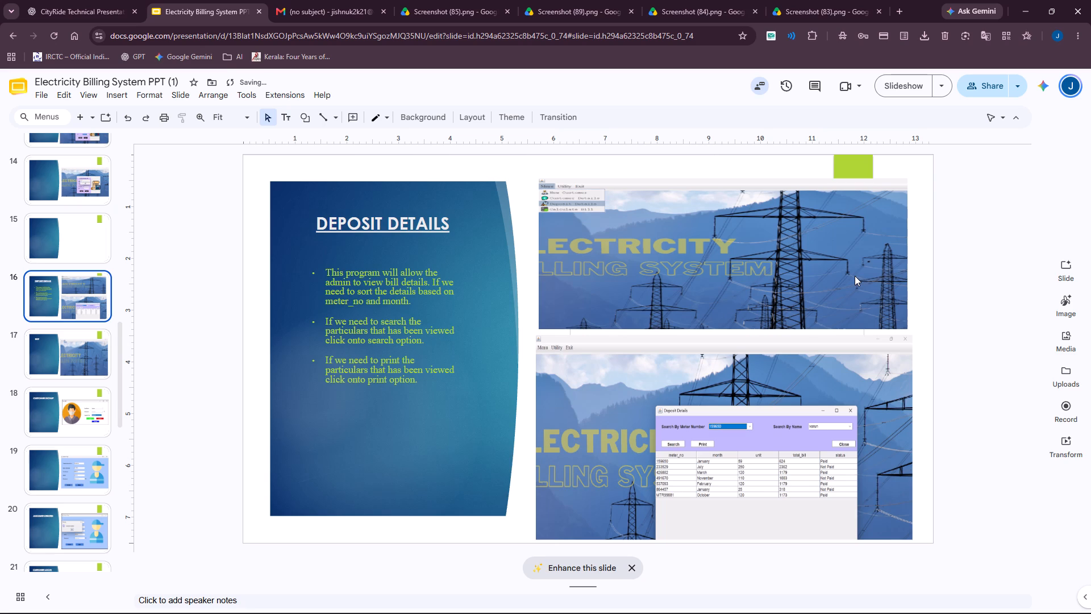
Center the menu screenshot horizontally over the Deposit Details window screenshot, leaving a small gap between them.
{"action": "left_click", "coordinate": [797, 374]}
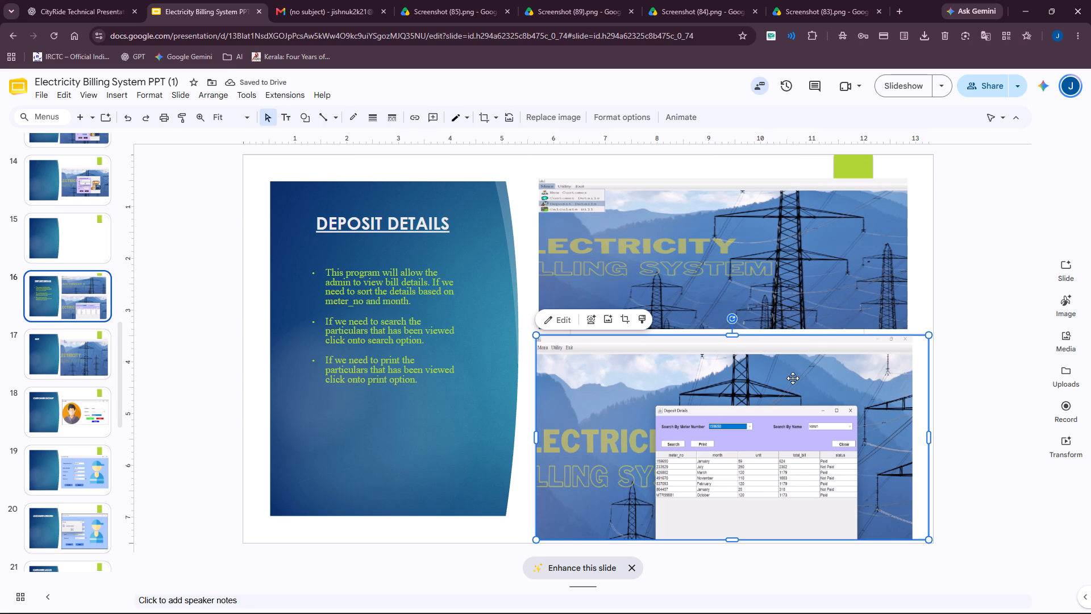
{"action": "left_click", "coordinate": [795, 266]}
{"action": "left_click_drag", "start_coordinate": [795, 266], "coordinate": [797, 256]}
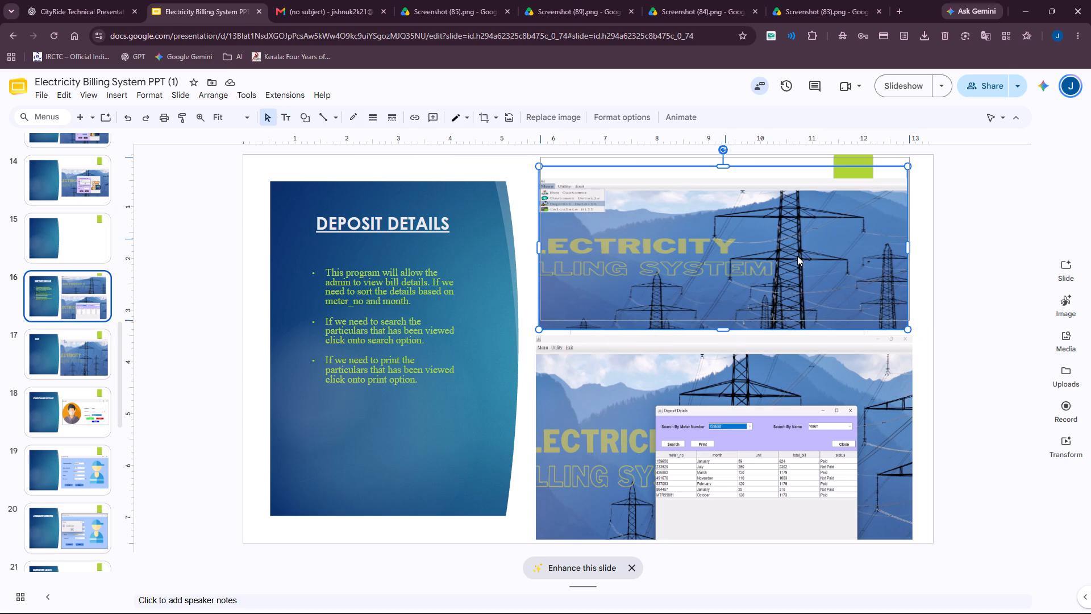
{"action": "left_click_drag", "start_coordinate": [797, 256], "coordinate": [804, 264]}
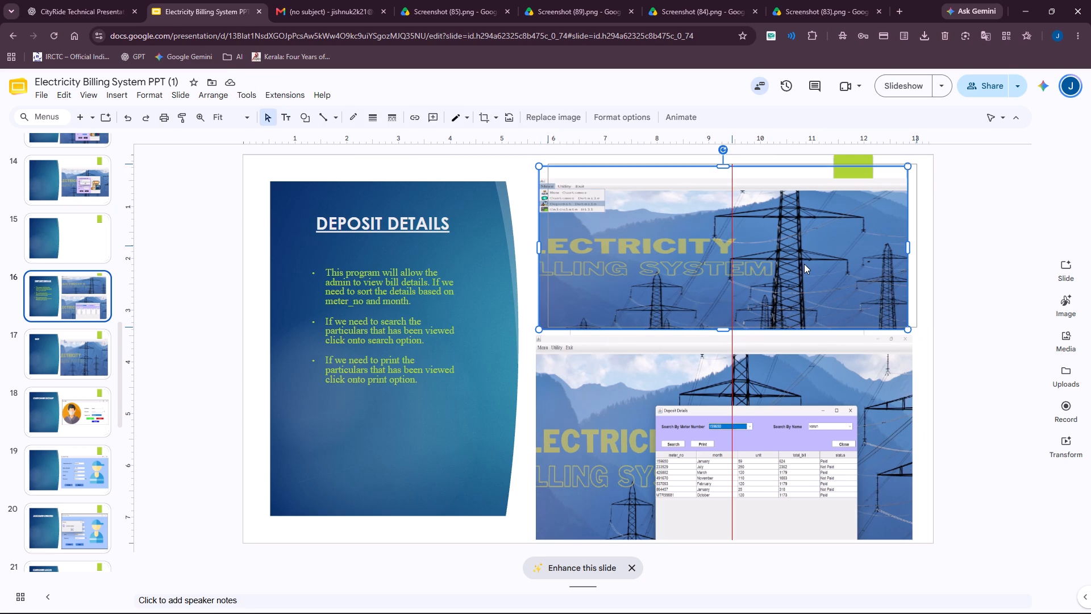
{"action": "left_click_drag", "start_coordinate": [804, 264], "coordinate": [805, 262]}
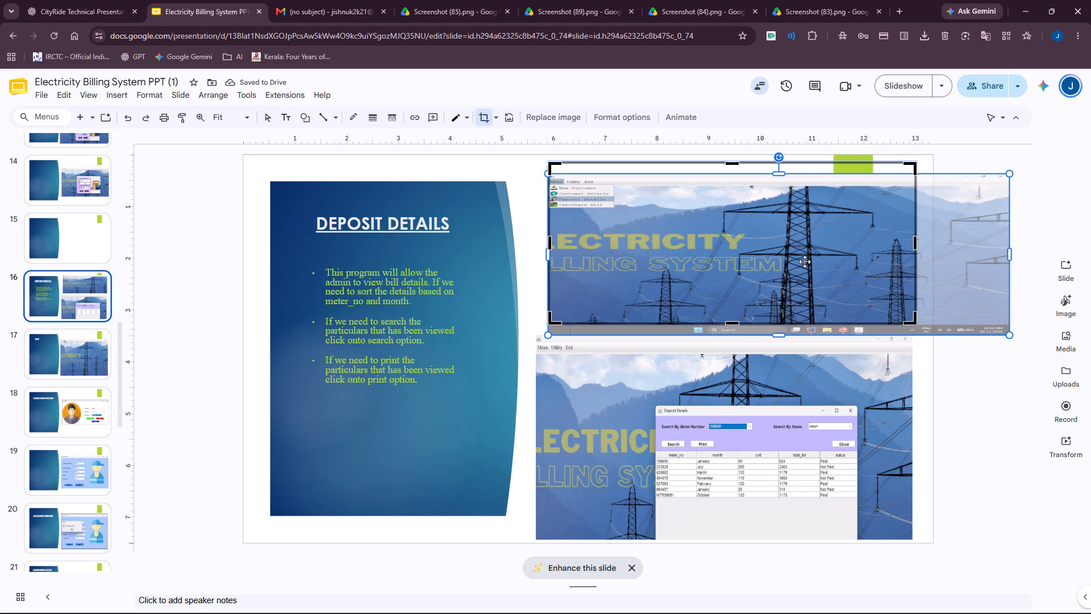
{"action": "left_click", "coordinate": [538, 219]}
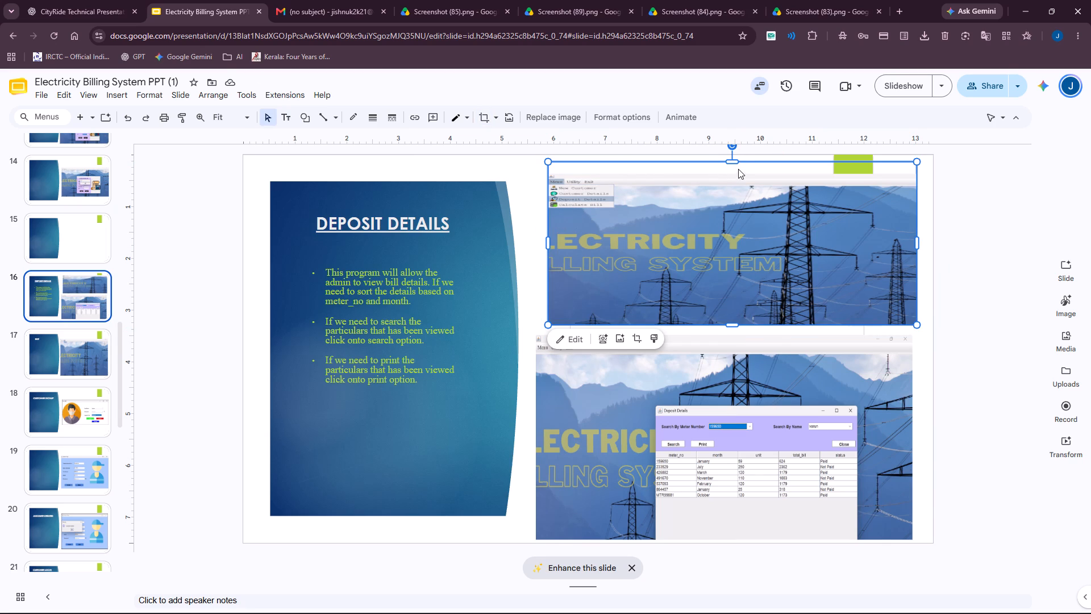
Reduce the menu screenshot's height from its top edge and nudge it slightly upward, keeping it centered over the lower screenshot.
{"action": "left_click_drag", "start_coordinate": [736, 161], "coordinate": [730, 173]}
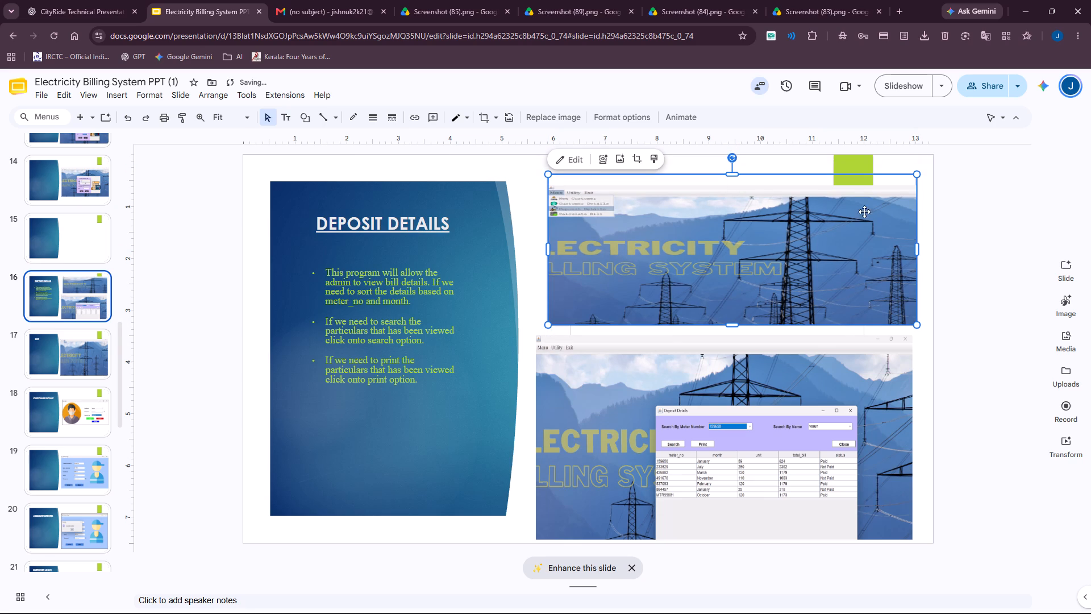
{"action": "left_click", "coordinate": [831, 250]}
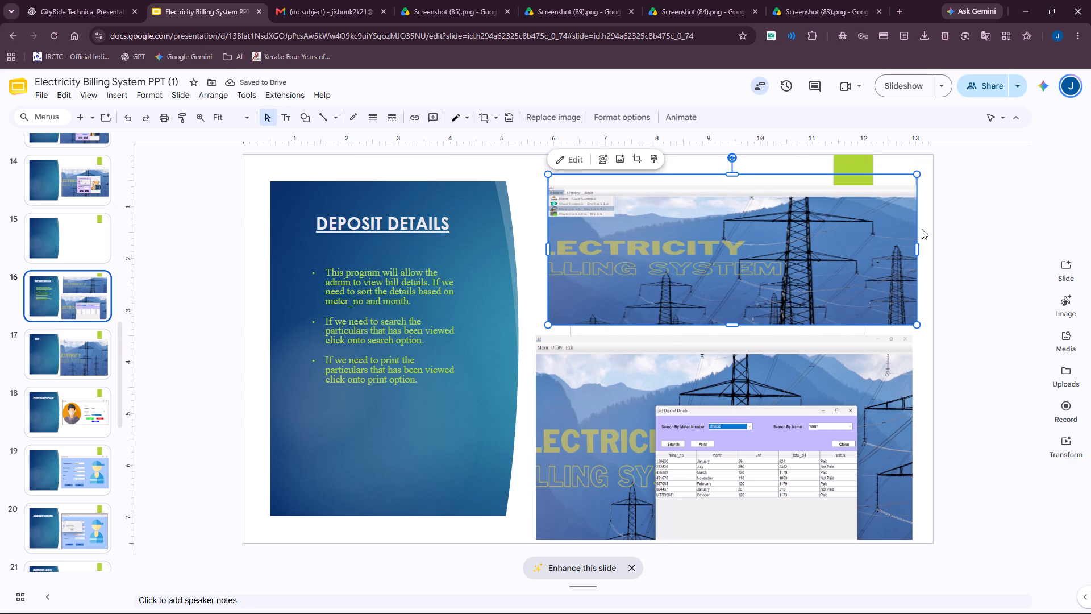
{"action": "left_click", "coordinate": [928, 226]}
{"action": "left_click_drag", "start_coordinate": [928, 226], "coordinate": [931, 210]}
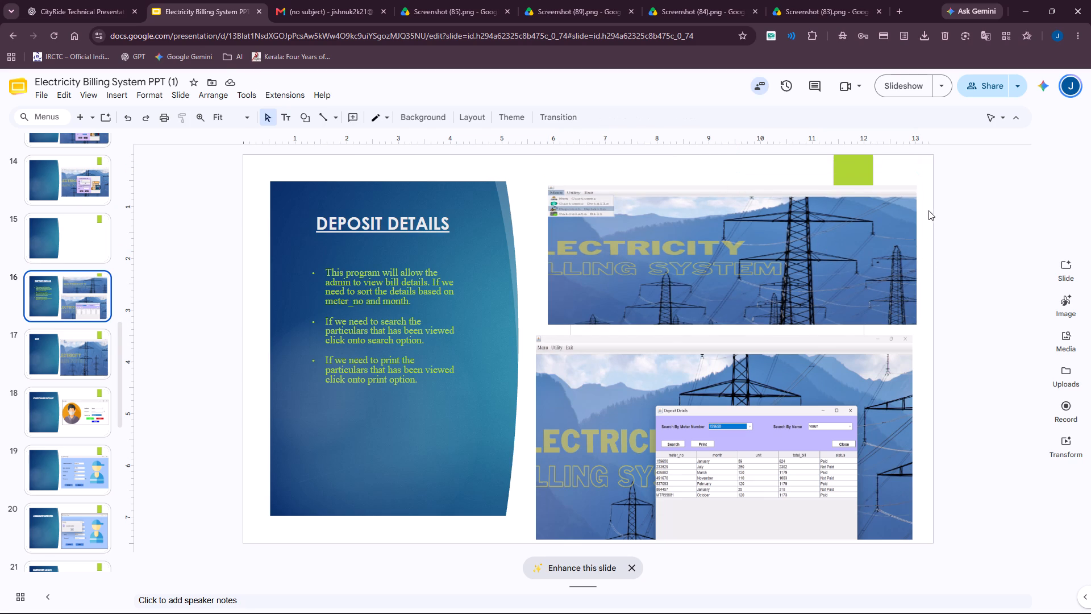
{"action": "left_click", "coordinate": [922, 211]}
{"action": "left_click", "coordinate": [900, 213]}
{"action": "left_click_drag", "start_coordinate": [885, 217], "coordinate": [884, 213]}
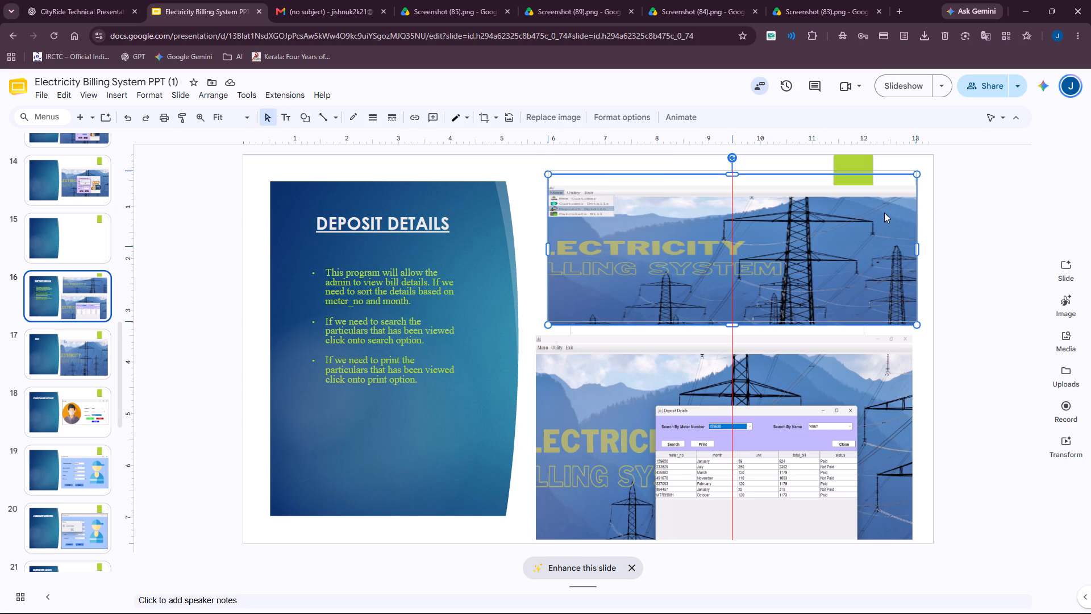
{"action": "left_click_drag", "start_coordinate": [884, 213], "coordinate": [884, 210]}
{"action": "left_click", "coordinate": [965, 218]}
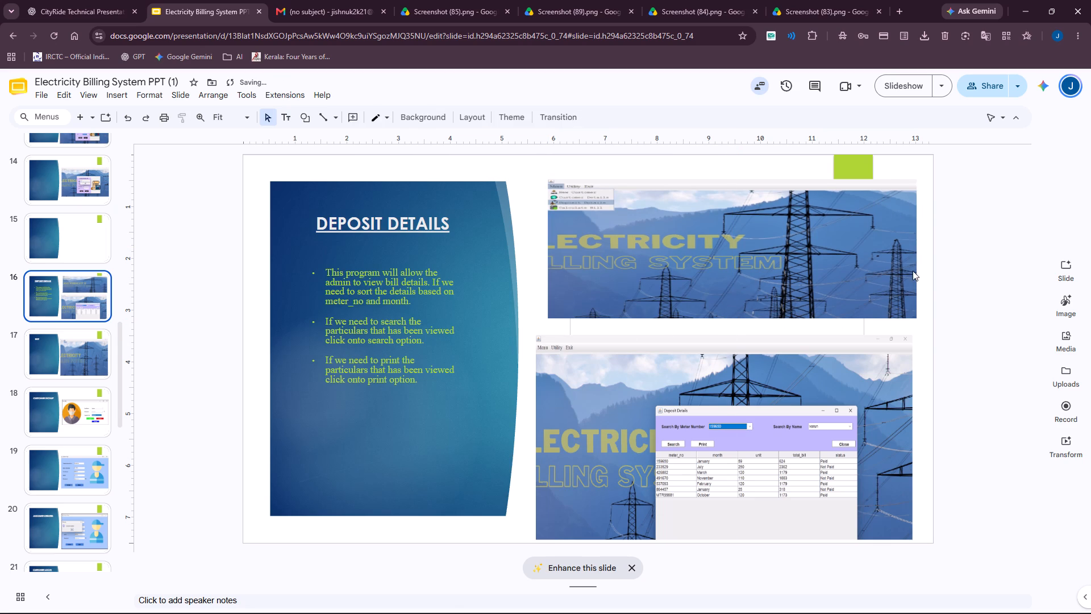
Nudge the Deposit Details window screenshot slightly right so it sits centered beneath the menu screenshot.
{"action": "left_click", "coordinate": [802, 372]}
{"action": "left_click_drag", "start_coordinate": [802, 372], "coordinate": [810, 371]}
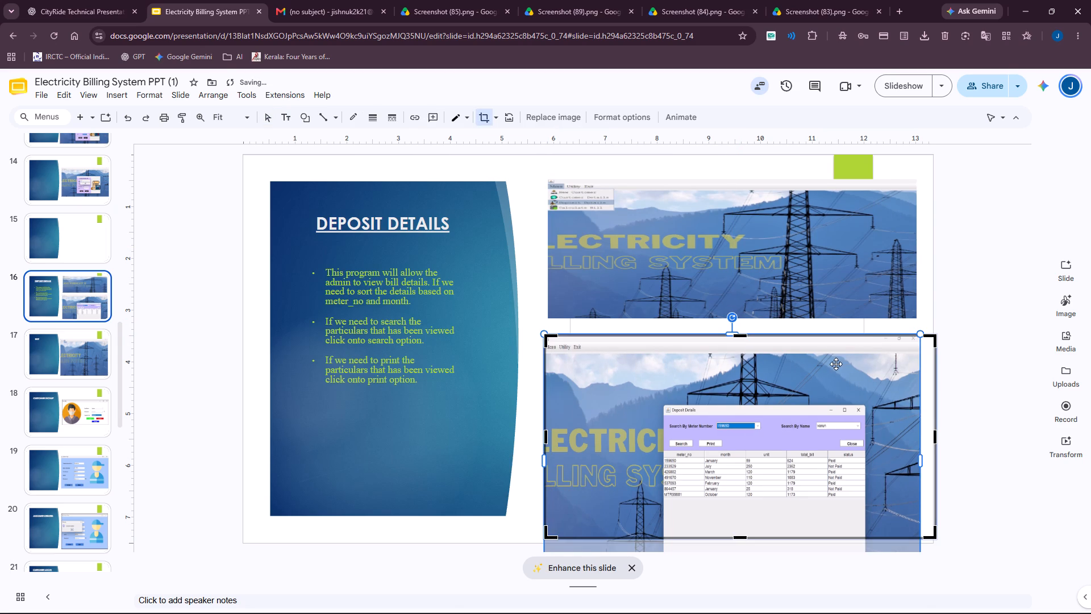
{"action": "left_click", "coordinate": [880, 364]}
{"action": "left_click_drag", "start_coordinate": [549, 338], "coordinate": [546, 337]}
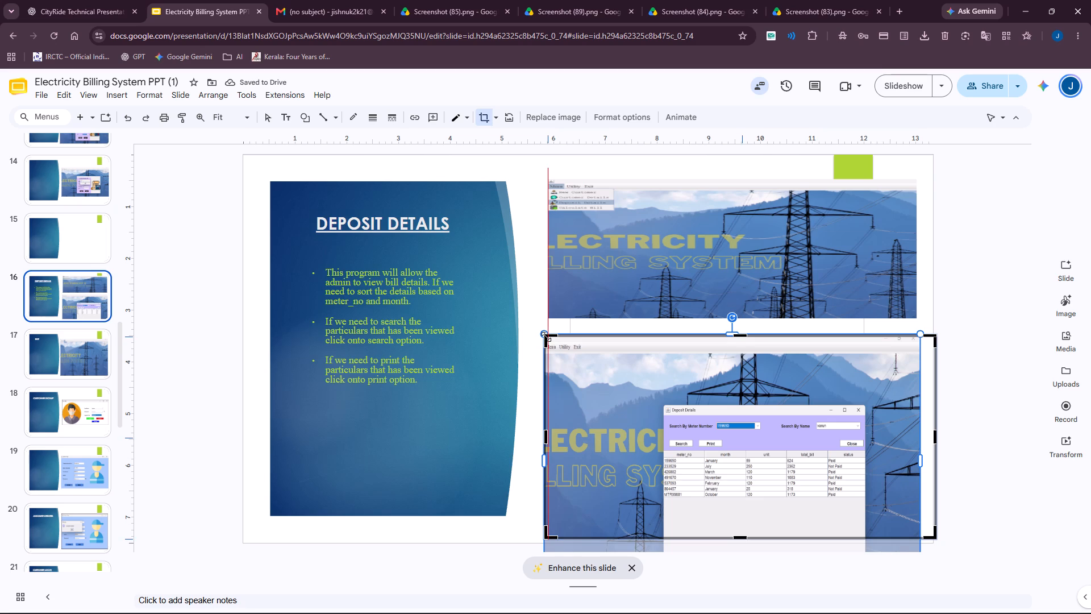
{"action": "left_click_drag", "start_coordinate": [546, 337], "coordinate": [544, 334]}
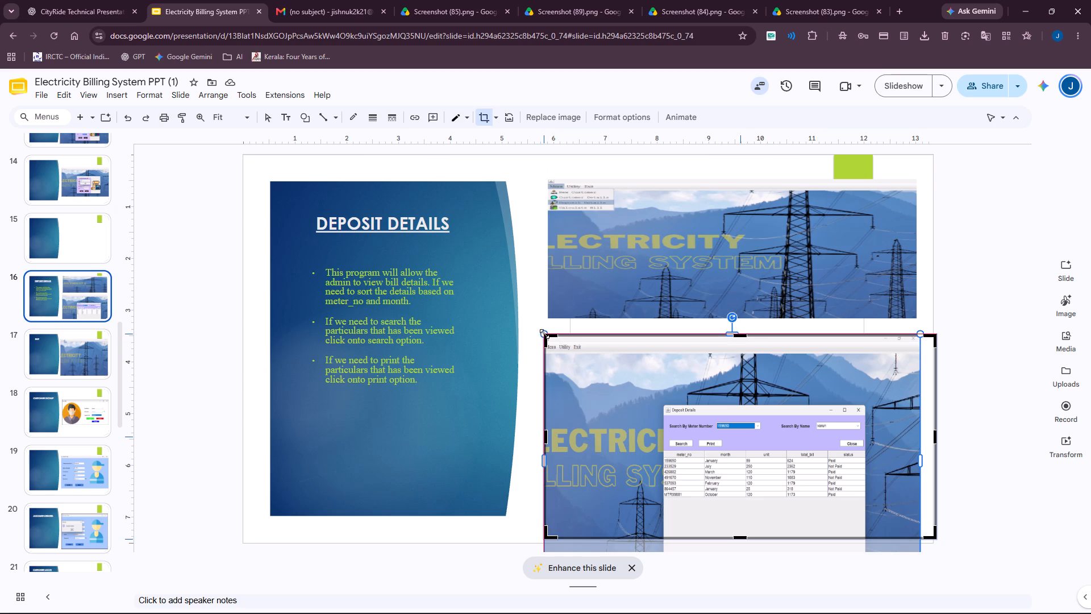
{"action": "left_click_drag", "start_coordinate": [544, 334], "coordinate": [542, 334]}
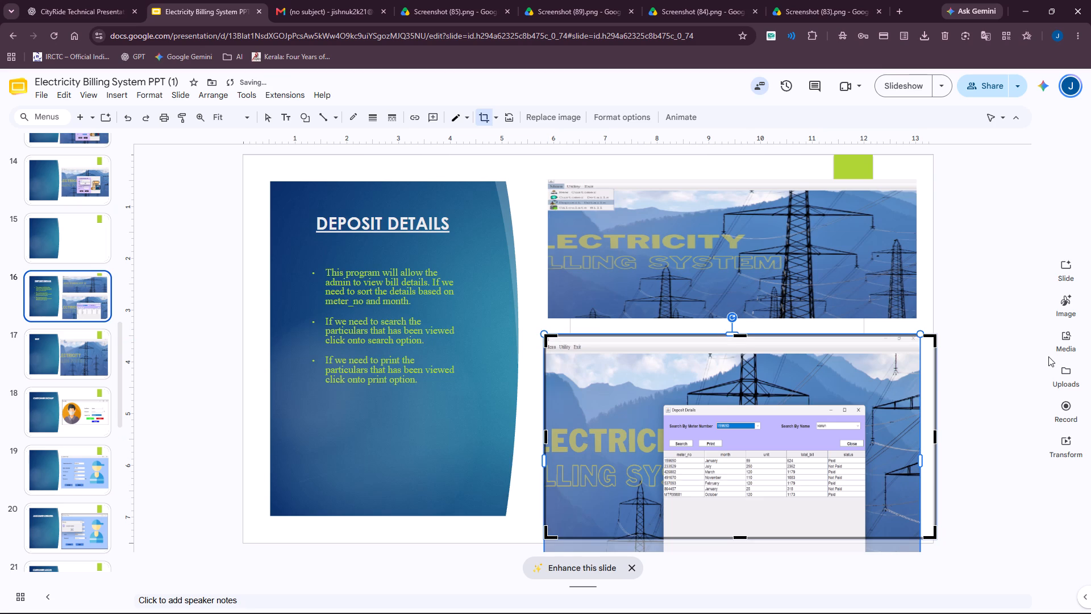
{"action": "left_click", "coordinate": [992, 400]}
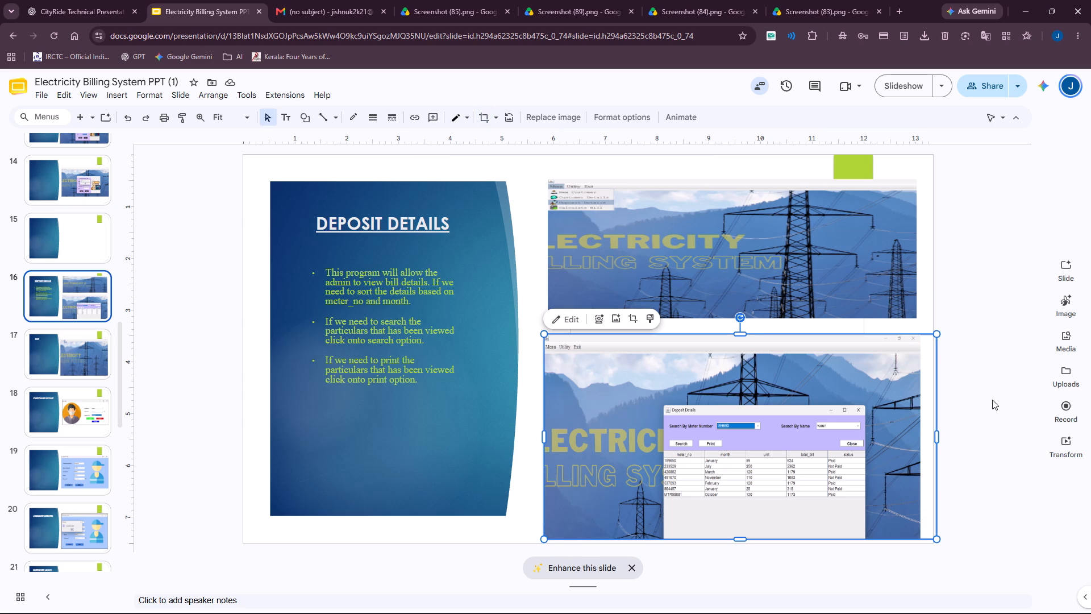
{"action": "left_click", "coordinate": [515, 392]}
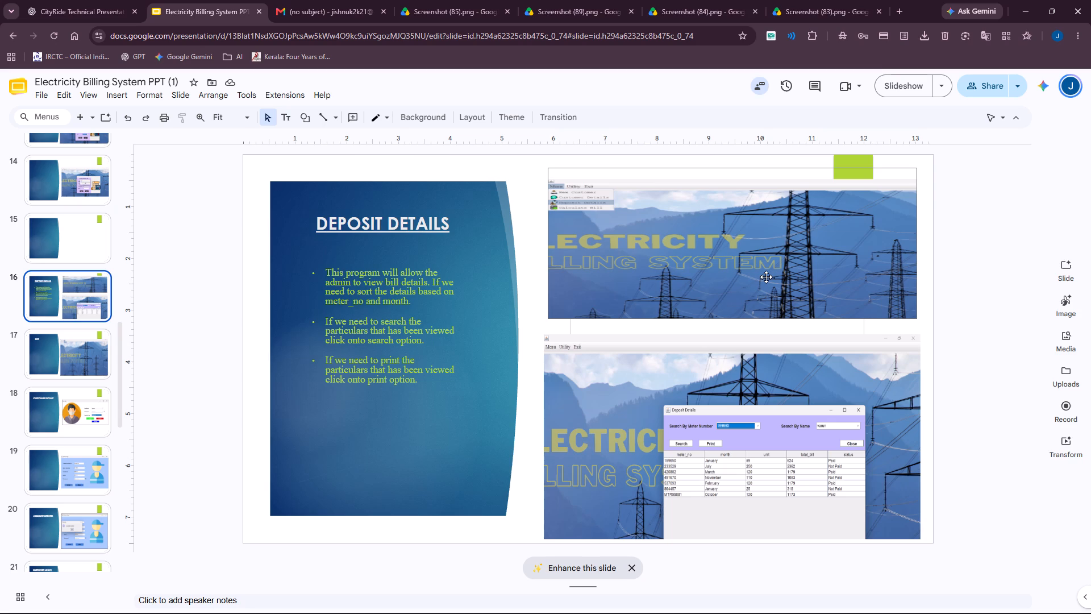
Delete the empty slide just before the Deposit Details slide.
{"action": "scroll", "coordinate": [802, 302], "scroll_direction": "up", "scroll_amount": 1}
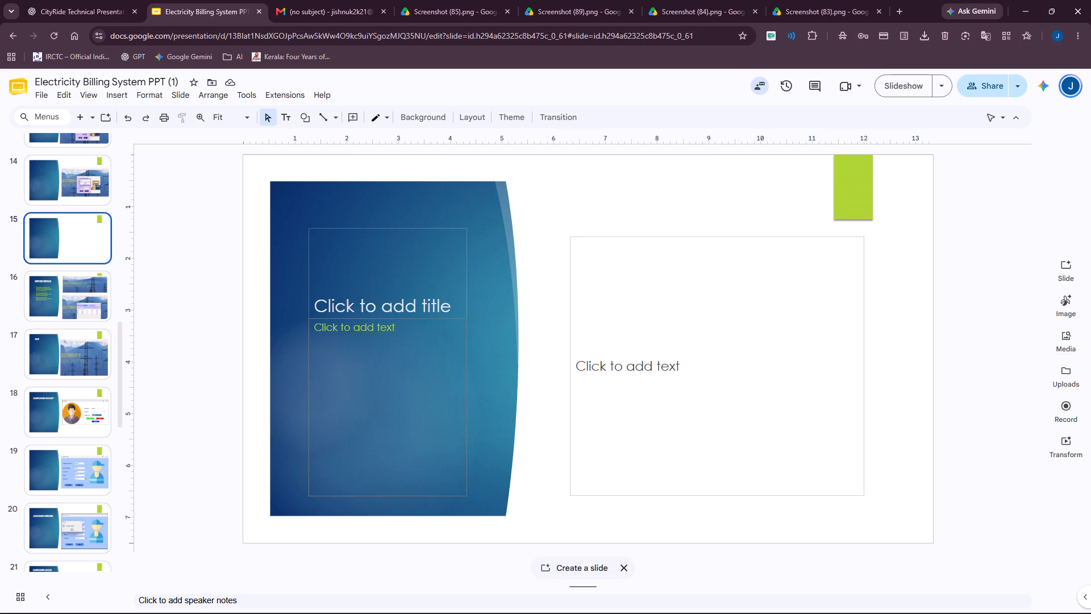
{"action": "right_click", "coordinate": [98, 254]}
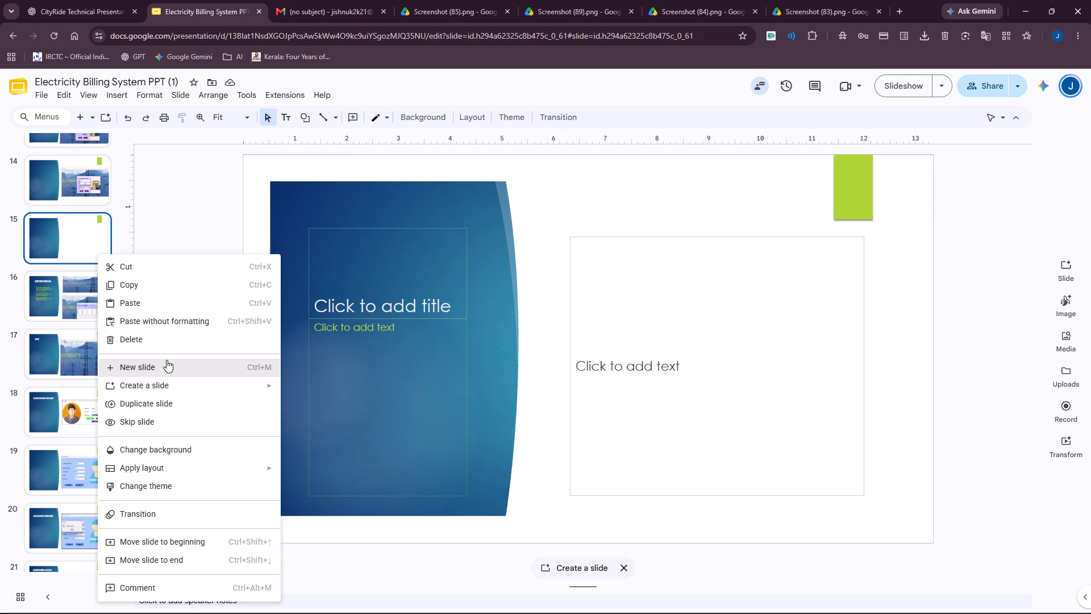
{"action": "left_click", "coordinate": [164, 345]}
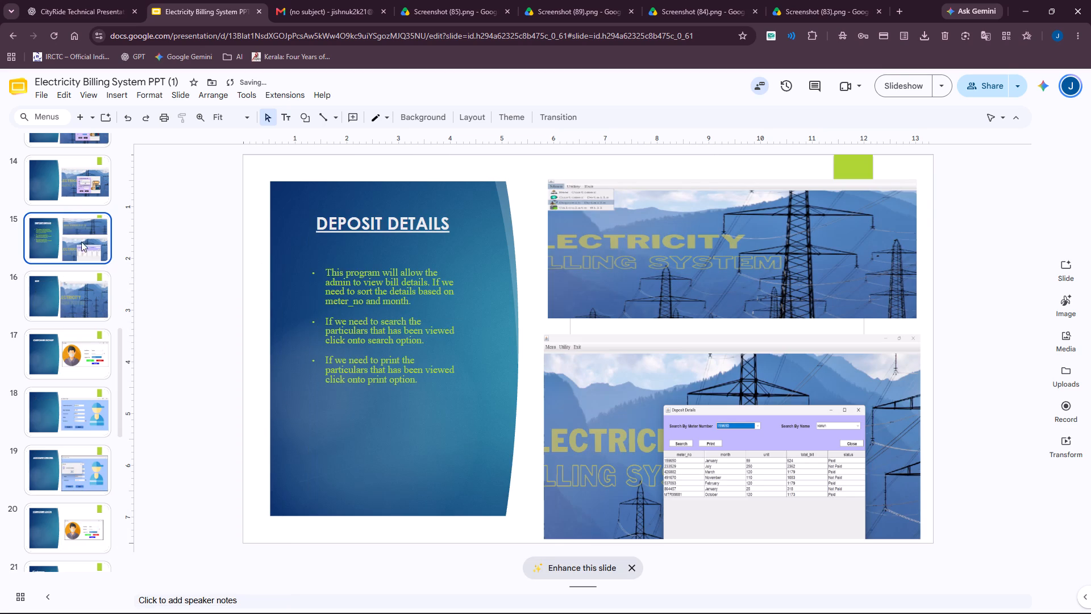
Underline the EXIT title on the slide following Deposit Details.
{"action": "left_click", "coordinate": [78, 171]}
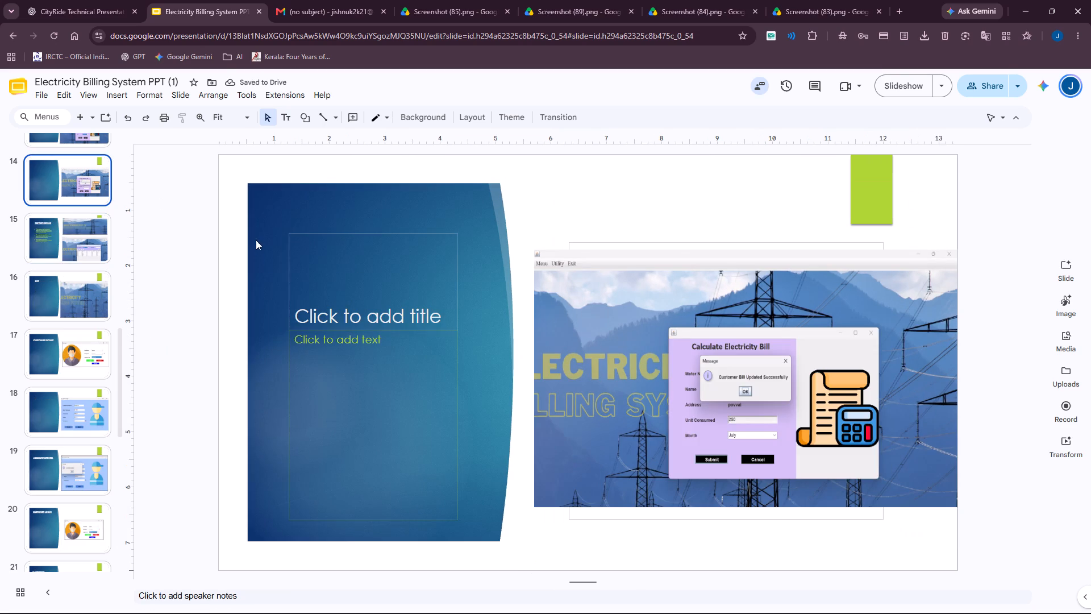
{"action": "left_click", "coordinate": [106, 237]}
{"action": "left_click", "coordinate": [103, 292]}
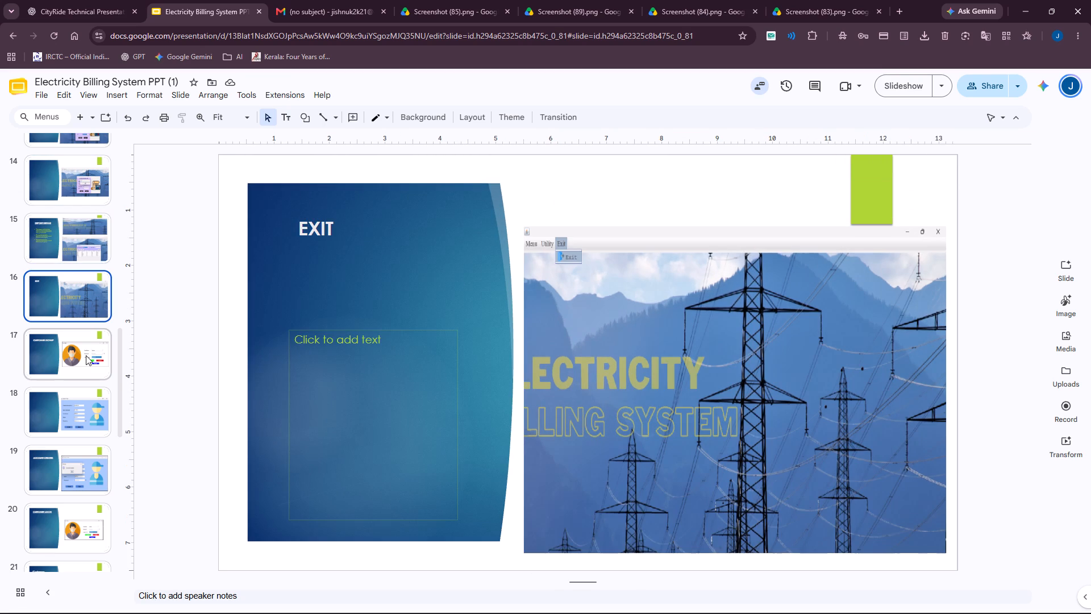
{"action": "left_click", "coordinate": [338, 239]}
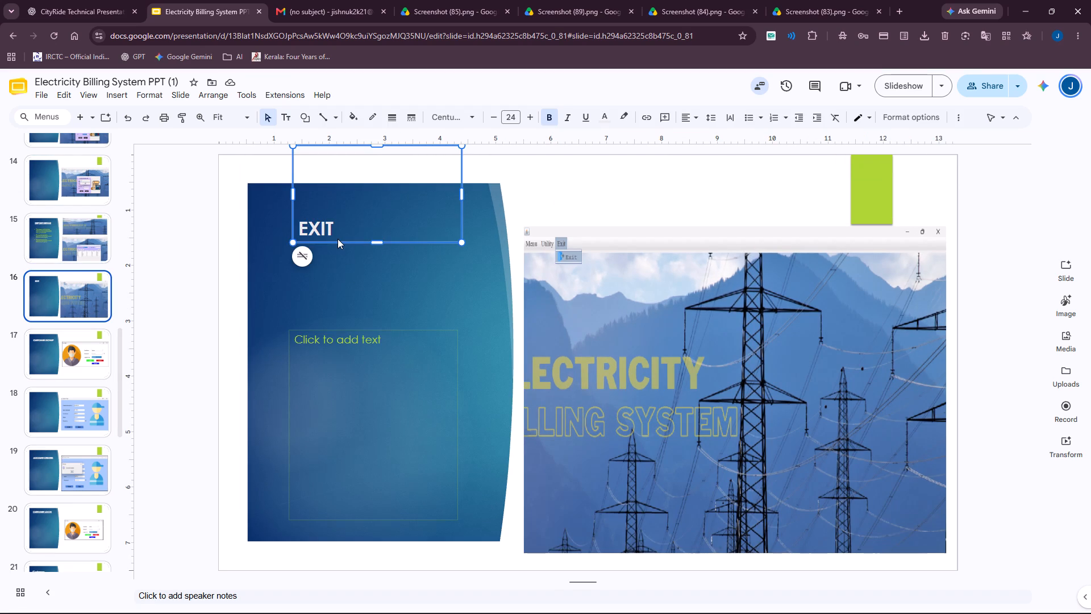
{"action": "key", "text": "ctrl+a"}
{"action": "key", "text": "ctrl+a"}
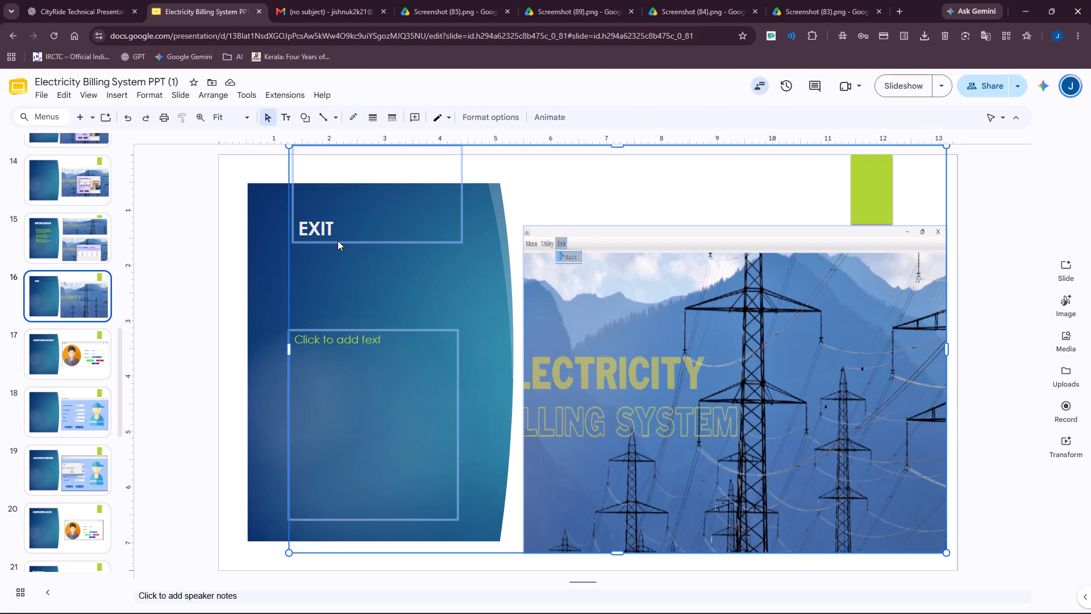
{"action": "left_click", "coordinate": [344, 223]}
{"action": "left_click", "coordinate": [342, 222]}
{"action": "left_click", "coordinate": [348, 272]}
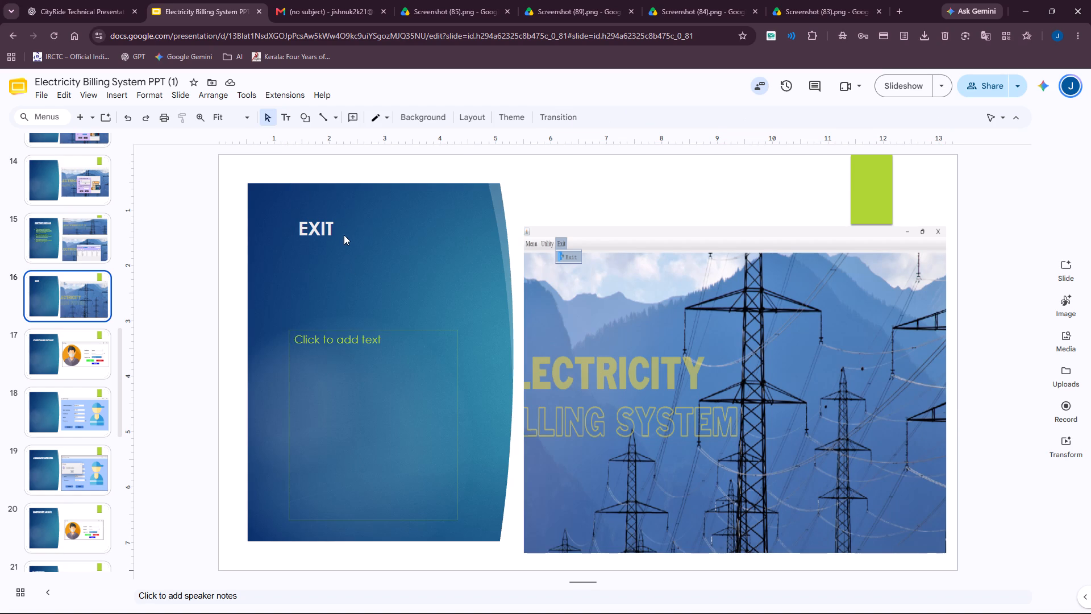
{"action": "left_click", "coordinate": [342, 222]}
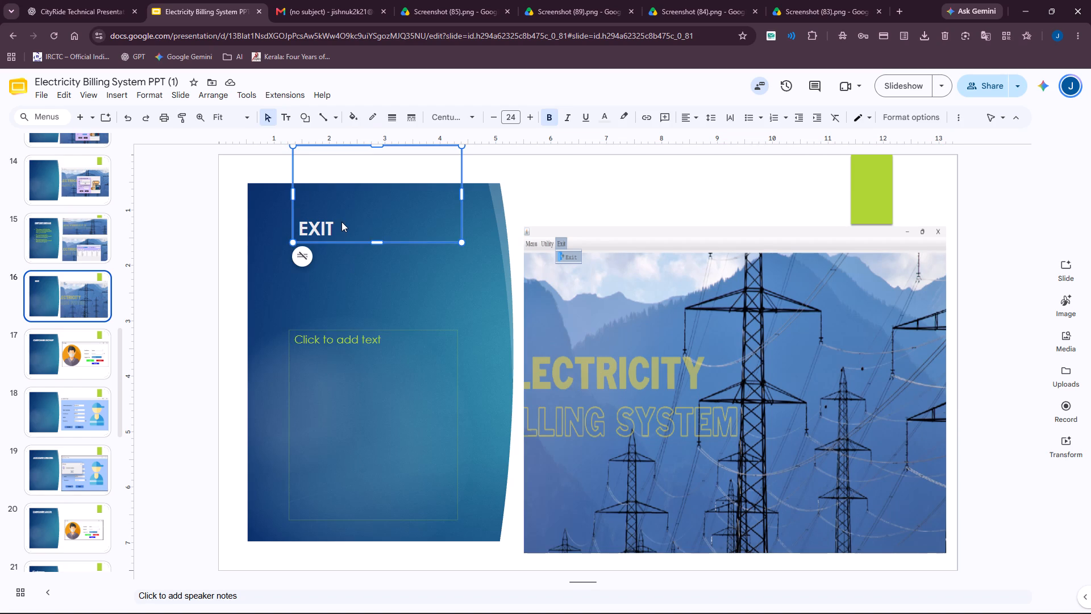
{"action": "key", "text": "ctrl+a"}
{"action": "left_click", "coordinate": [343, 222], "text": "ctrl"}
{"action": "left_click", "coordinate": [317, 227]}
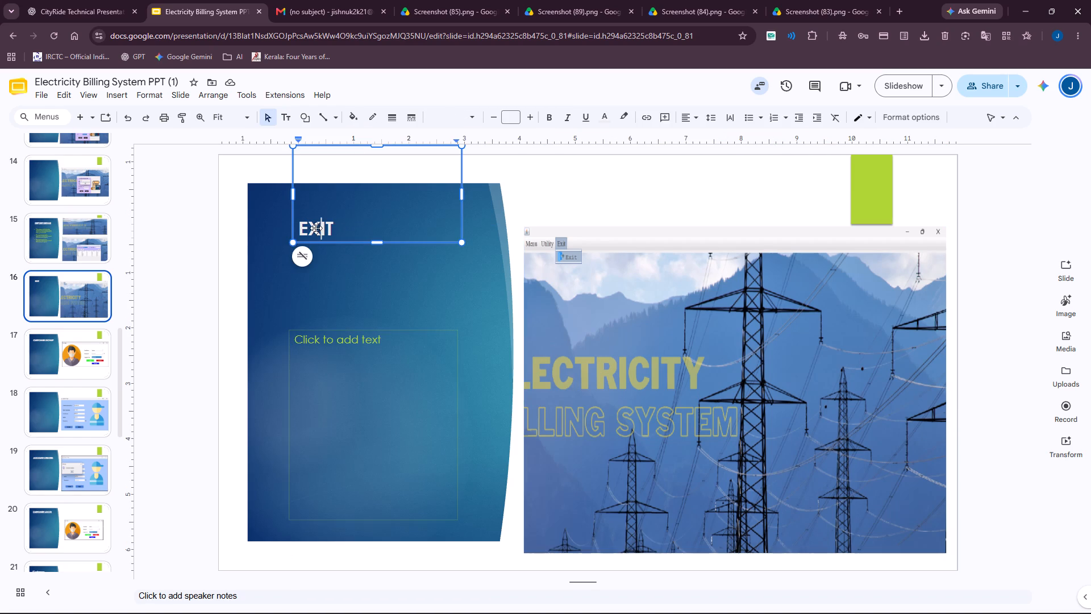
{"action": "left_click", "coordinate": [343, 227]}
{"action": "left_click_drag", "start_coordinate": [343, 227], "coordinate": [303, 229]}
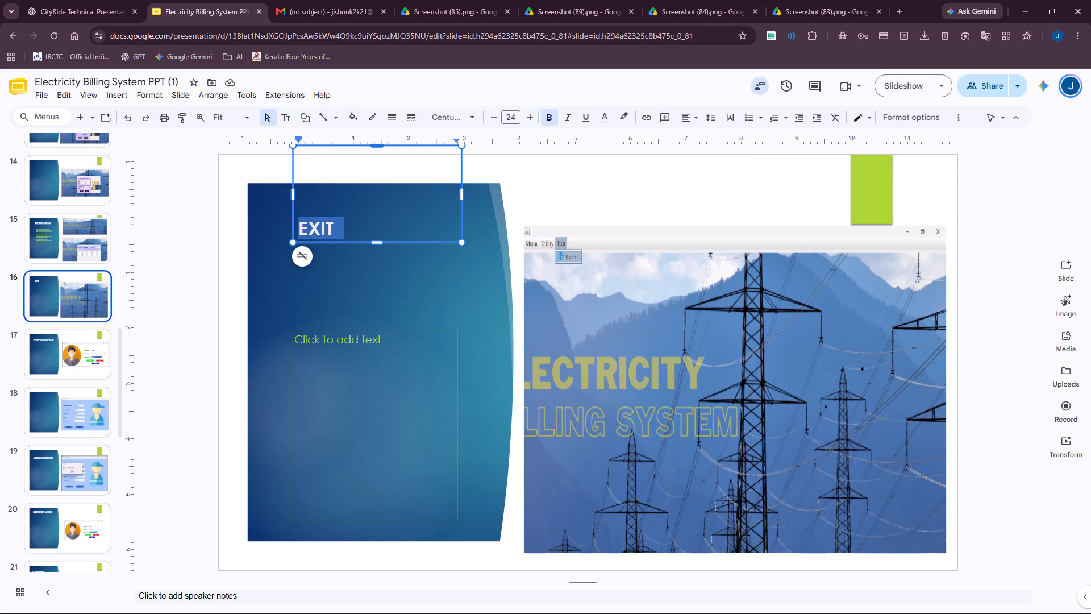
{"action": "key", "text": "alt+slash"}
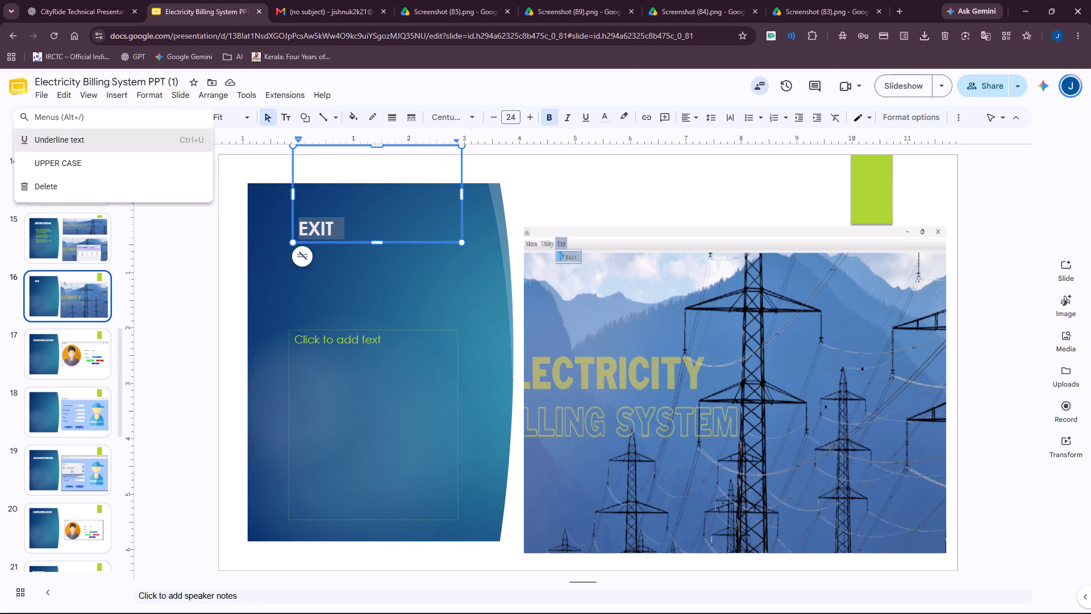
{"action": "left_click", "coordinate": [193, 137]}
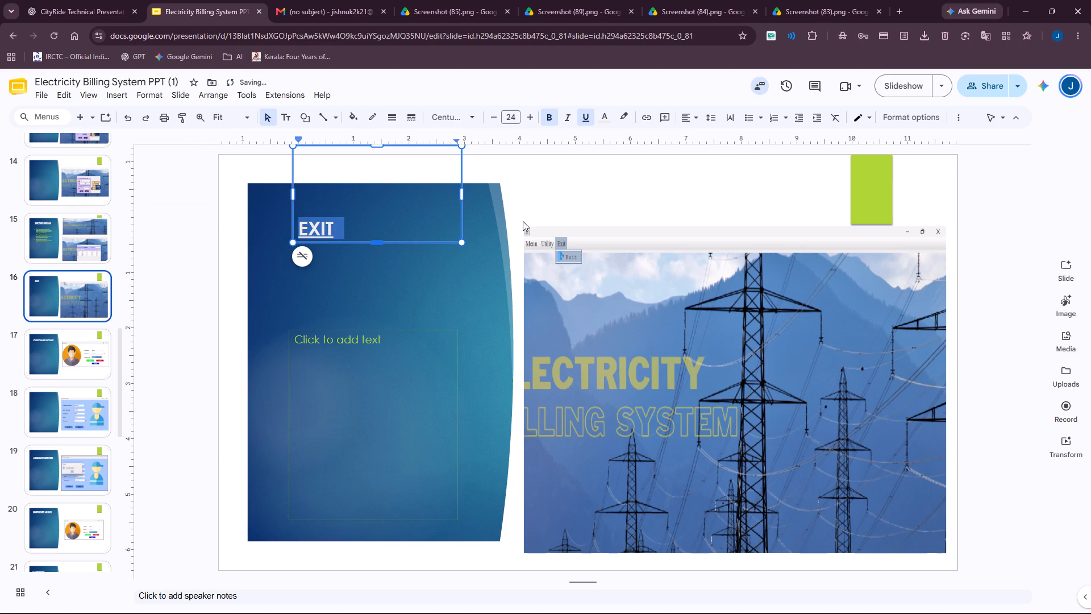
{"action": "left_click", "coordinate": [537, 204]}
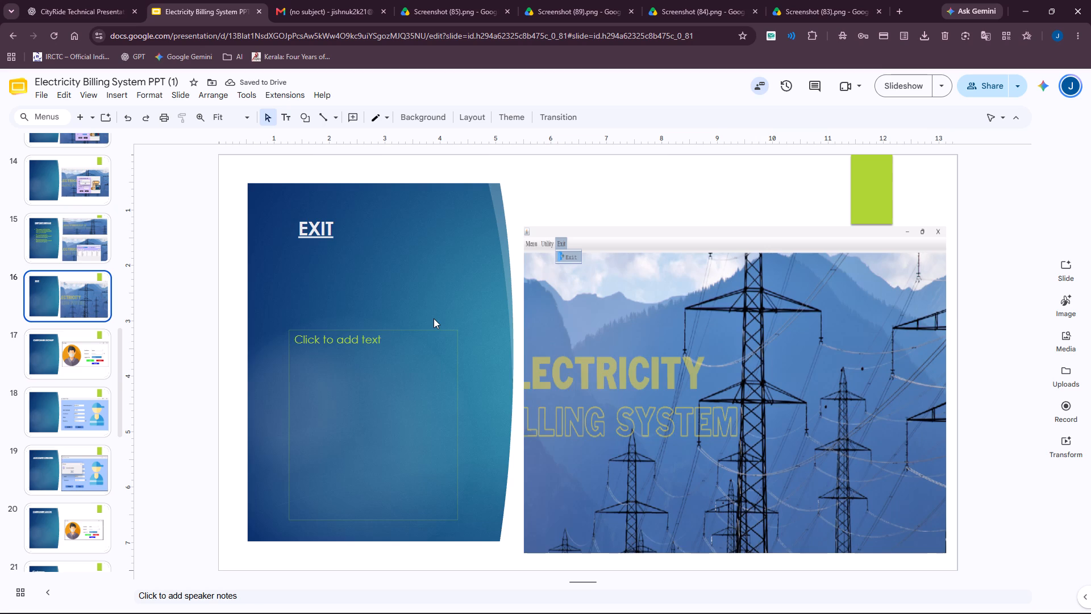
Review the slides from Login through Customer Signup, checking their titles, descriptions and screenshots for remaining gaps.
{"action": "scroll", "coordinate": [434, 318], "scroll_direction": "down", "scroll_amount": 1}
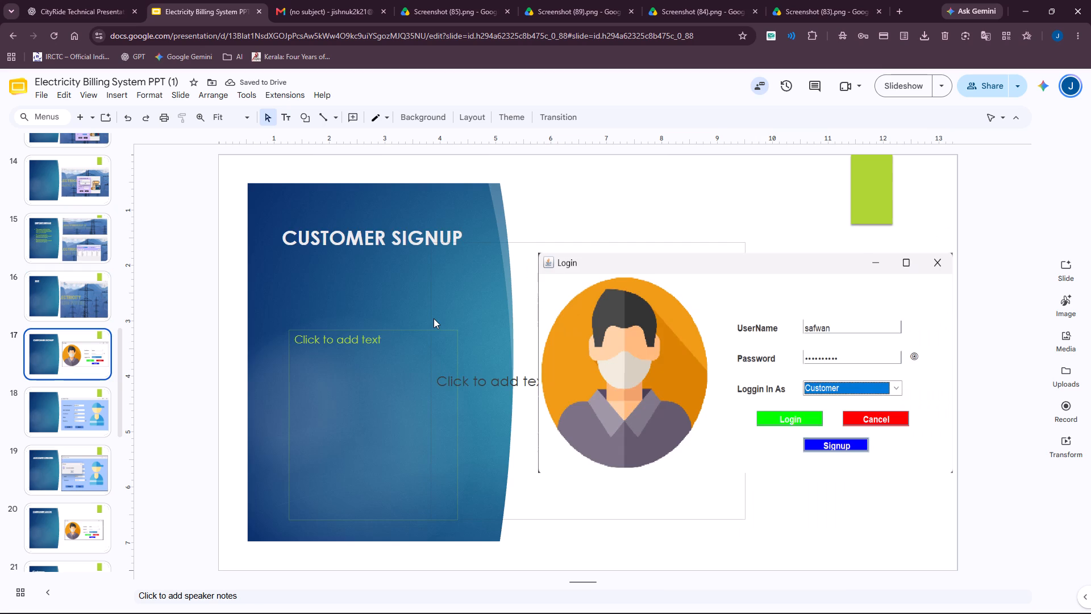
{"action": "scroll", "coordinate": [434, 318], "scroll_direction": "up", "scroll_amount": 15}
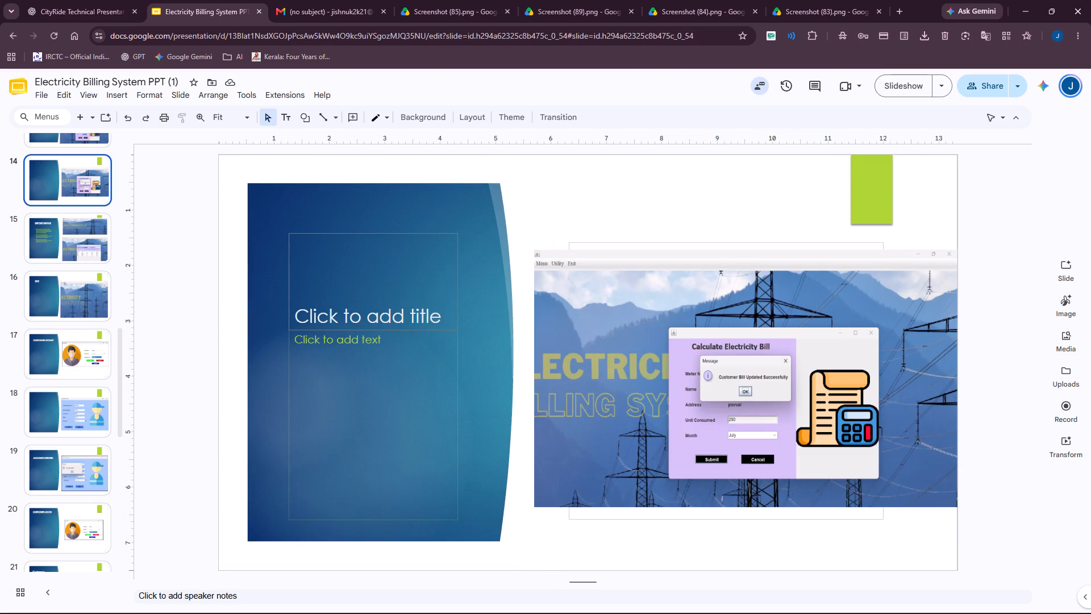
{"action": "scroll", "coordinate": [432, 317], "scroll_direction": "up", "scroll_amount": 3}
{"action": "scroll", "coordinate": [524, 345], "scroll_direction": "up", "scroll_amount": 6}
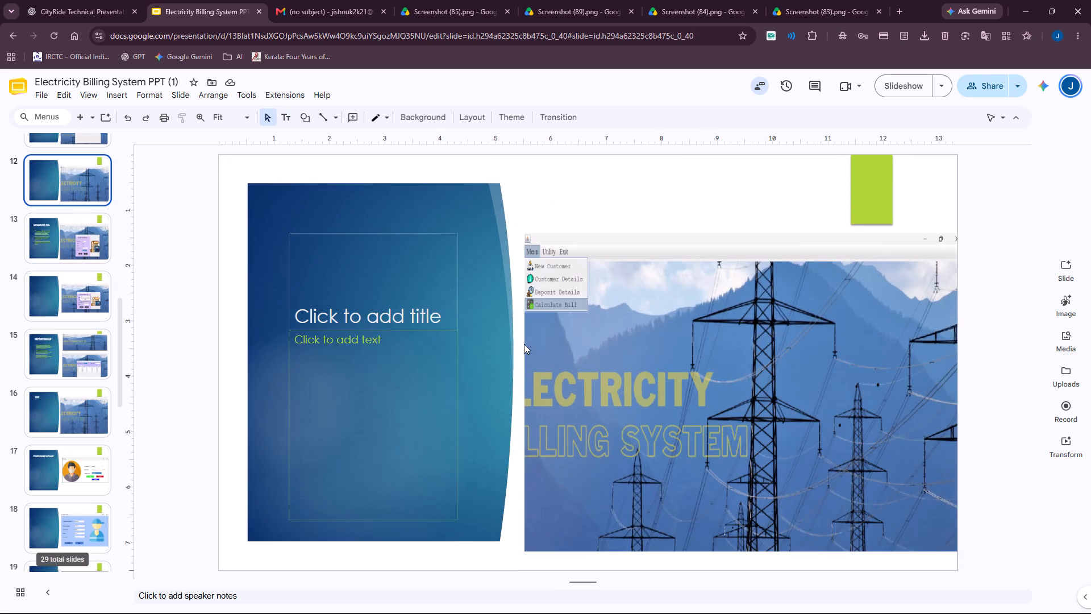
{"action": "scroll", "coordinate": [524, 344], "scroll_direction": "up", "scroll_amount": 11}
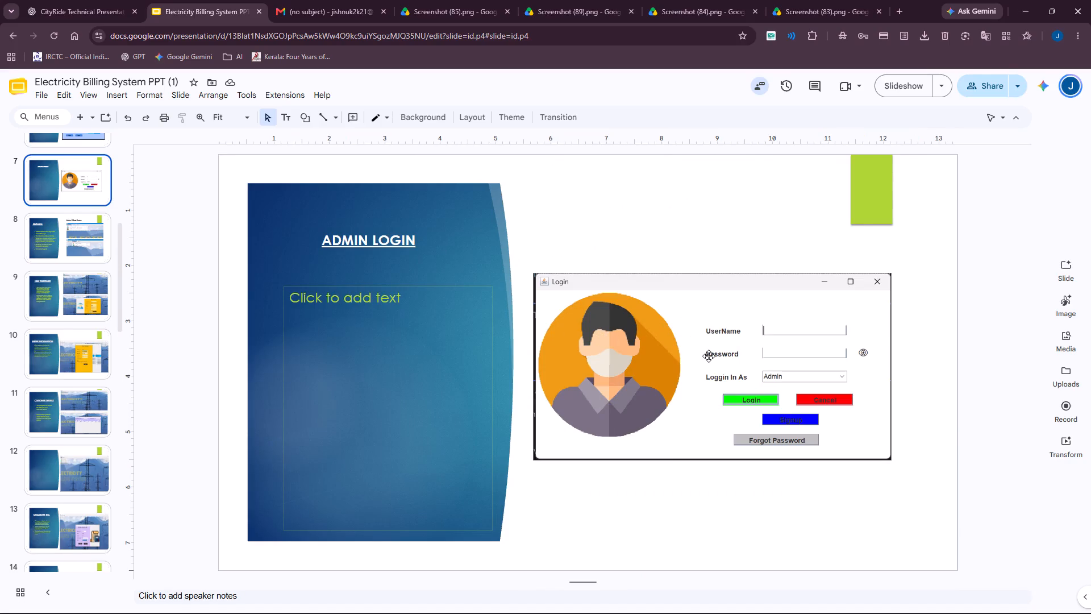
{"action": "scroll", "coordinate": [709, 356], "scroll_direction": "down", "scroll_amount": 12}
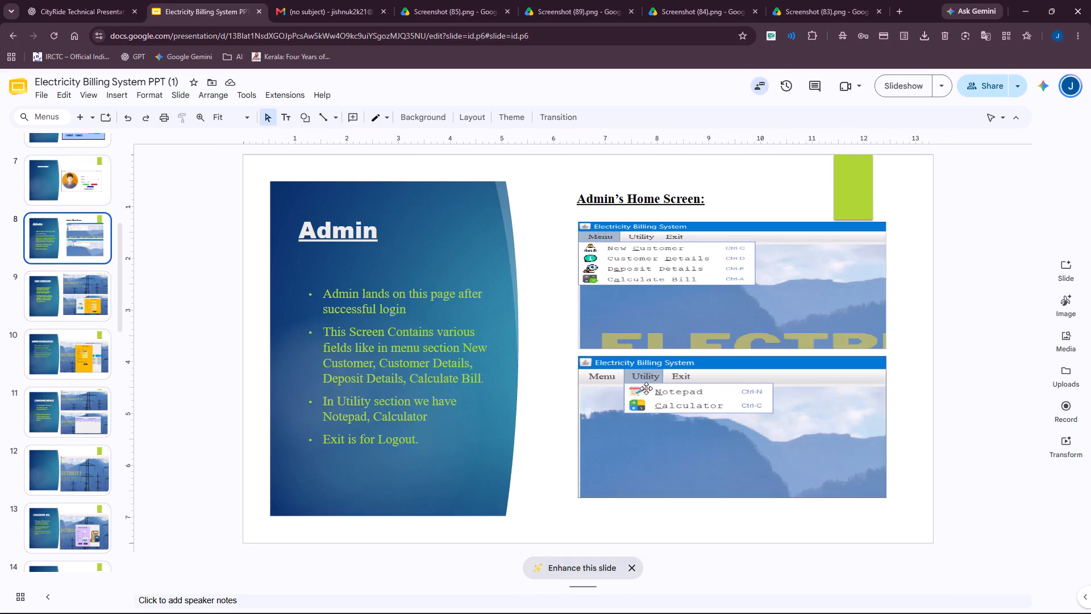
{"action": "scroll", "coordinate": [646, 388], "scroll_direction": "down", "scroll_amount": 10}
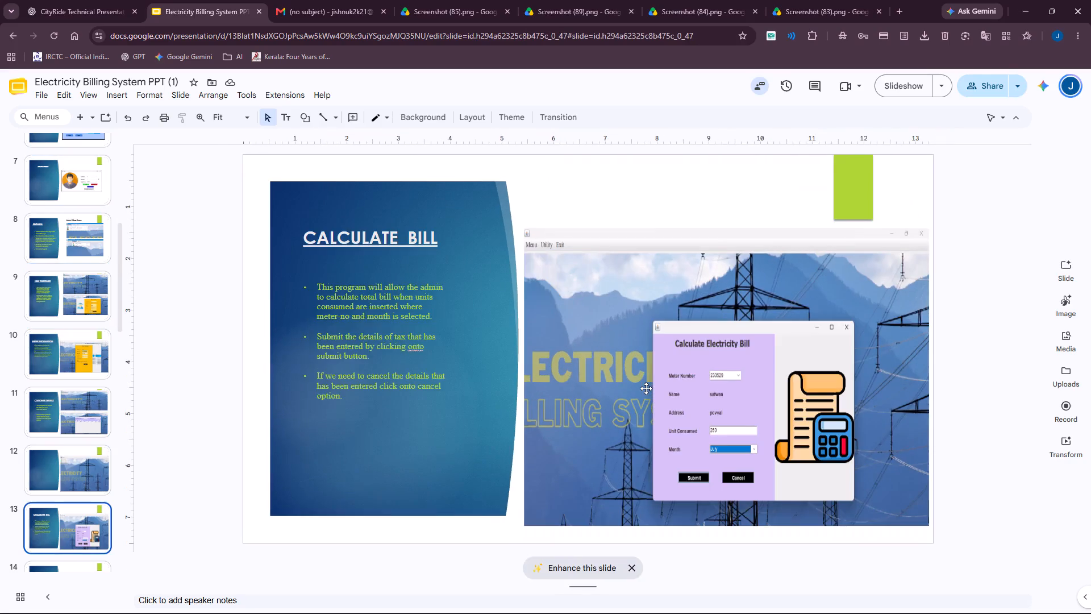
{"action": "scroll", "coordinate": [646, 388], "scroll_direction": "down", "scroll_amount": 8}
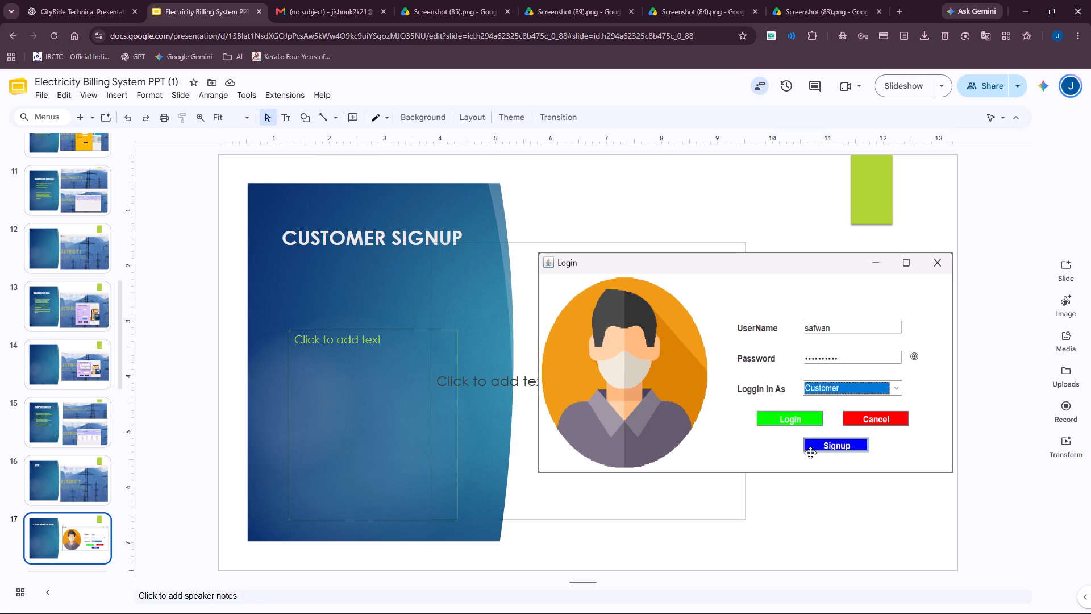
{"action": "scroll", "coordinate": [715, 443], "scroll_direction": "up", "scroll_amount": 9}
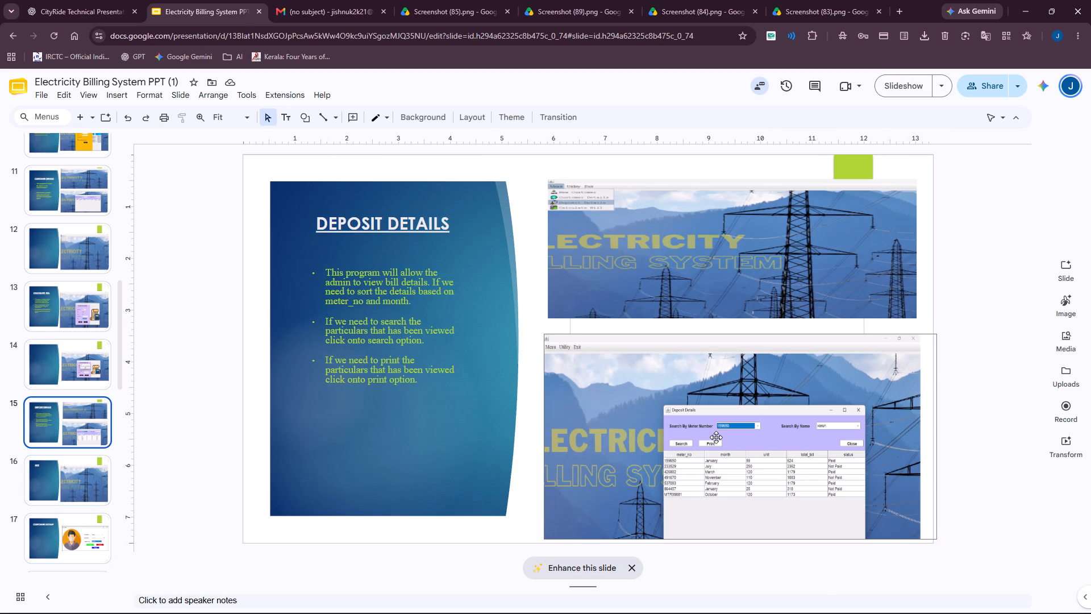
{"action": "scroll", "coordinate": [716, 437], "scroll_direction": "up", "scroll_amount": 17}
{"action": "scroll", "coordinate": [698, 425], "scroll_direction": "up", "scroll_amount": 6}
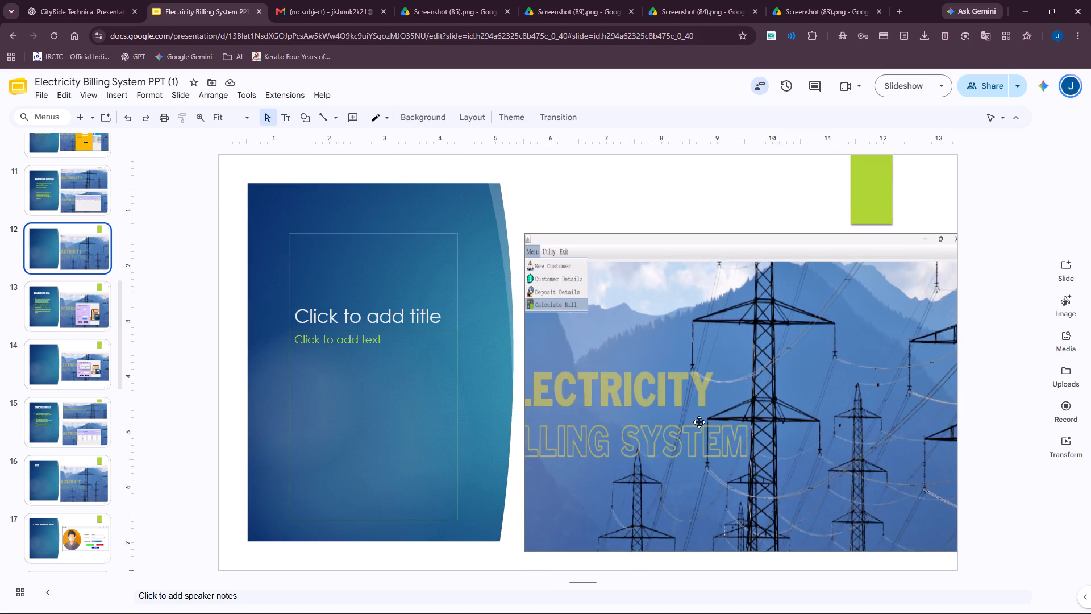
{"action": "scroll", "coordinate": [699, 422], "scroll_direction": "up", "scroll_amount": 8}
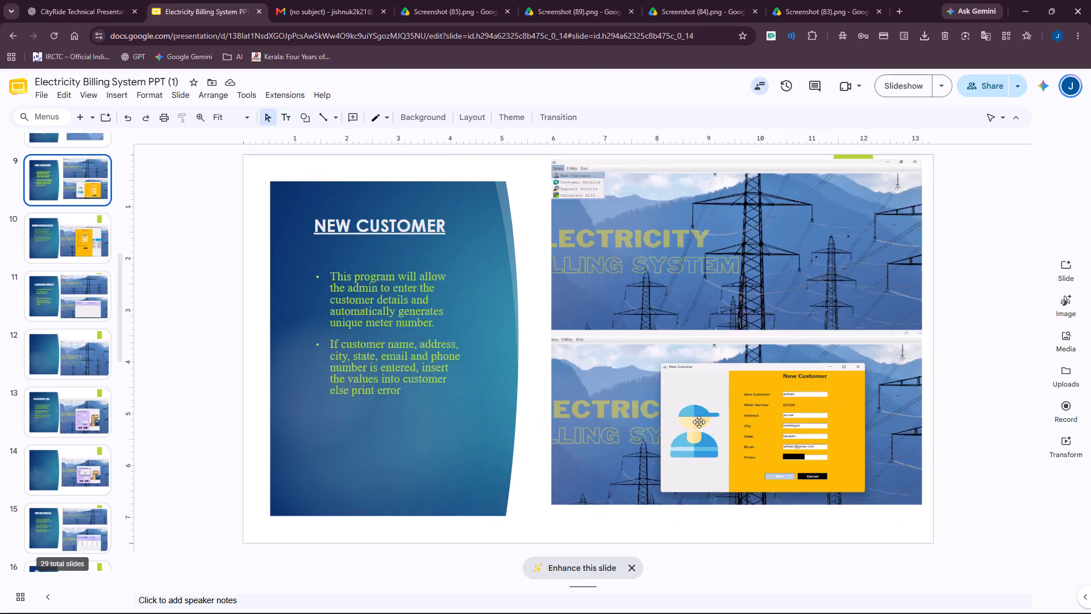
{"action": "scroll", "coordinate": [699, 422], "scroll_direction": "up", "scroll_amount": 11}
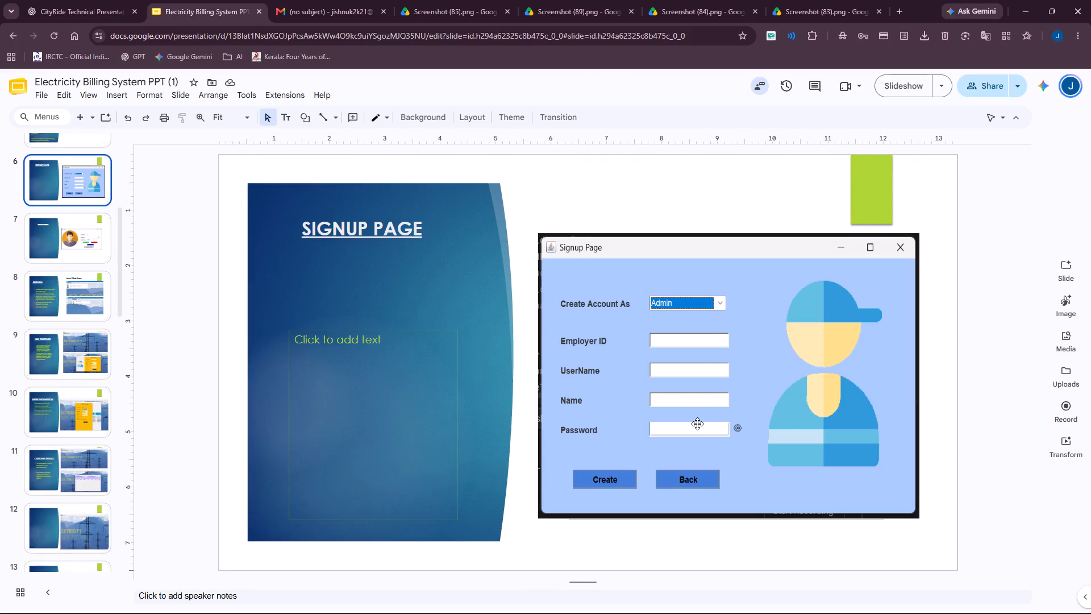
{"action": "scroll", "coordinate": [697, 424], "scroll_direction": "up", "scroll_amount": 2}
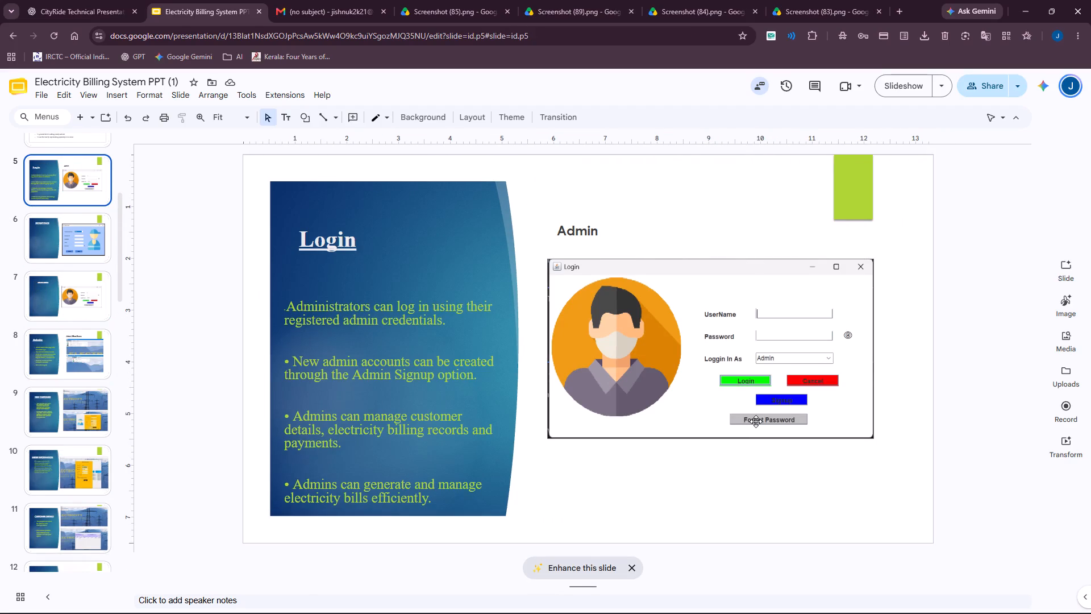
{"action": "scroll", "coordinate": [756, 421], "scroll_direction": "down", "scroll_amount": 9}
{"action": "scroll", "coordinate": [756, 421], "scroll_direction": "up", "scroll_amount": 1}
{"action": "scroll", "coordinate": [756, 421], "scroll_direction": "down", "scroll_amount": 15}
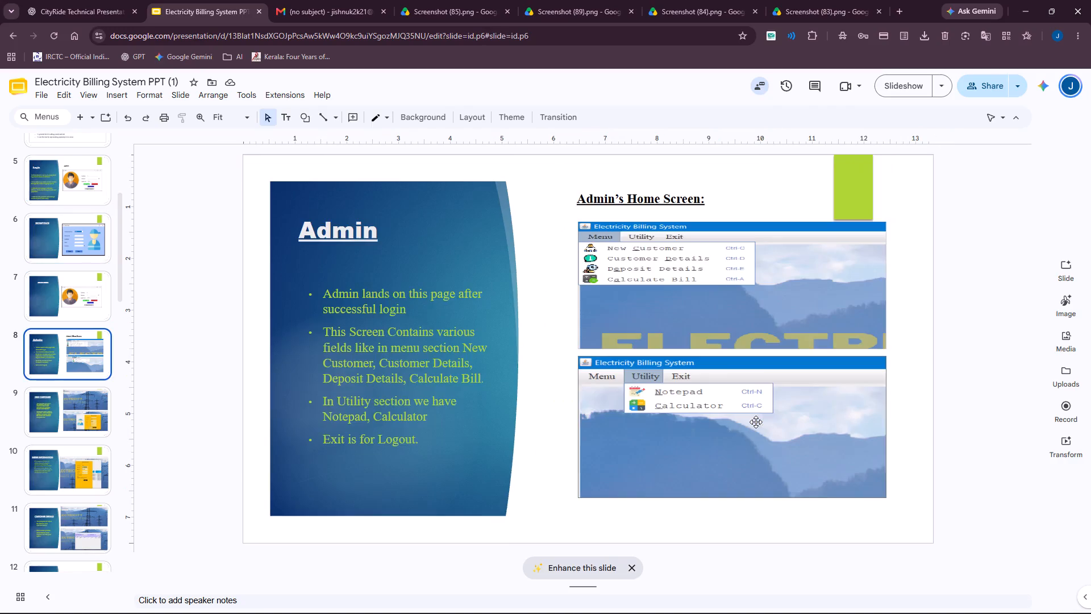
{"action": "scroll", "coordinate": [756, 422], "scroll_direction": "down", "scroll_amount": 7}
{"action": "scroll", "coordinate": [755, 422], "scroll_direction": "up", "scroll_amount": 4}
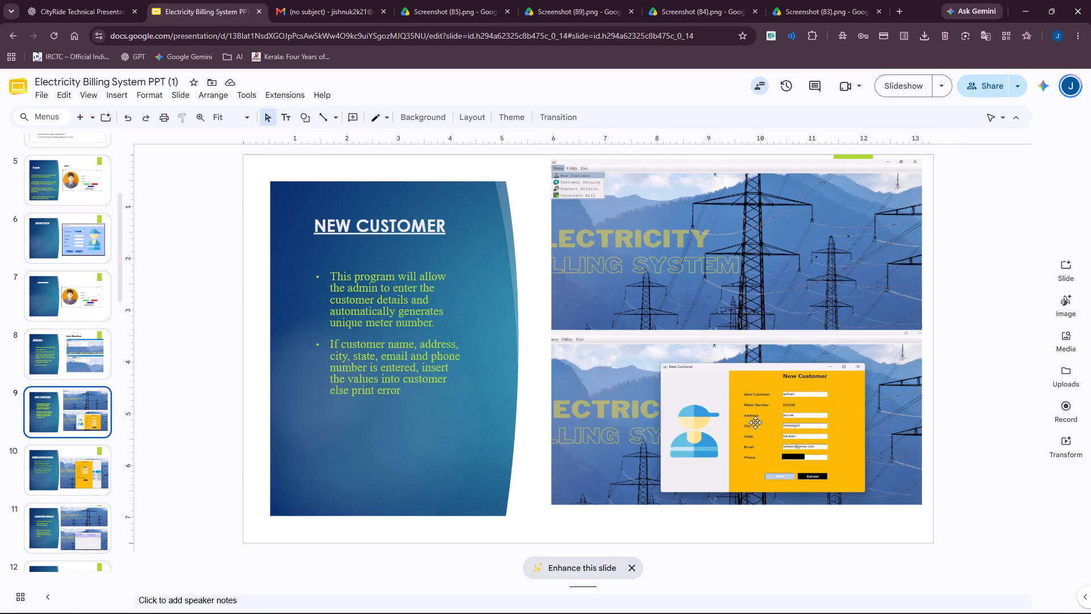
Review the slides from Customer Details through Notepad and Calculator, checking their titles, descriptions and screenshots for remaining gaps.
{"action": "scroll", "coordinate": [755, 422], "scroll_direction": "down", "scroll_amount": 6}
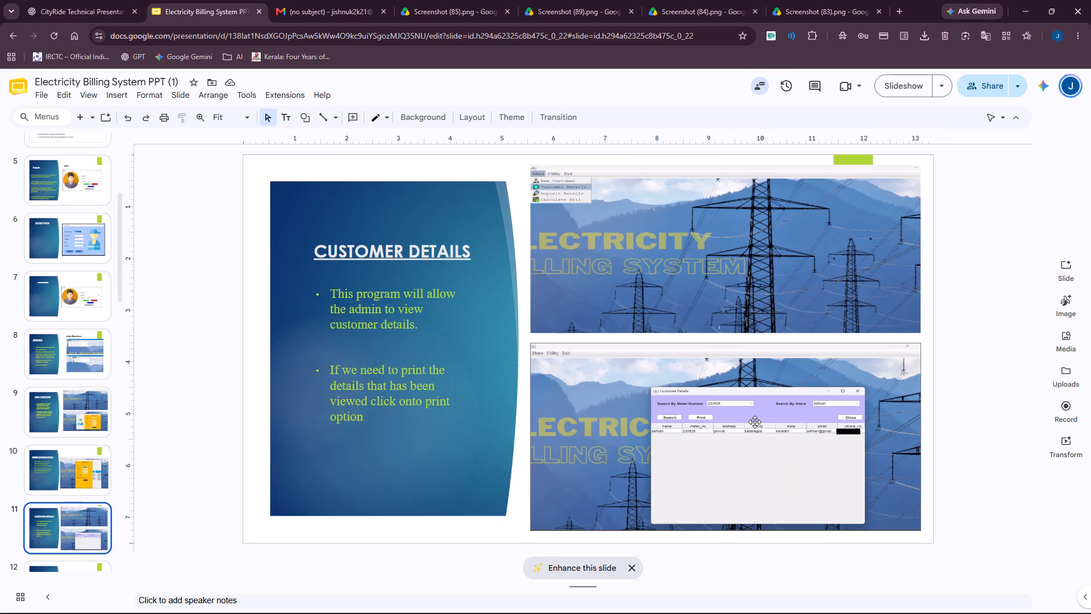
{"action": "scroll", "coordinate": [753, 421], "scroll_direction": "down", "scroll_amount": 4}
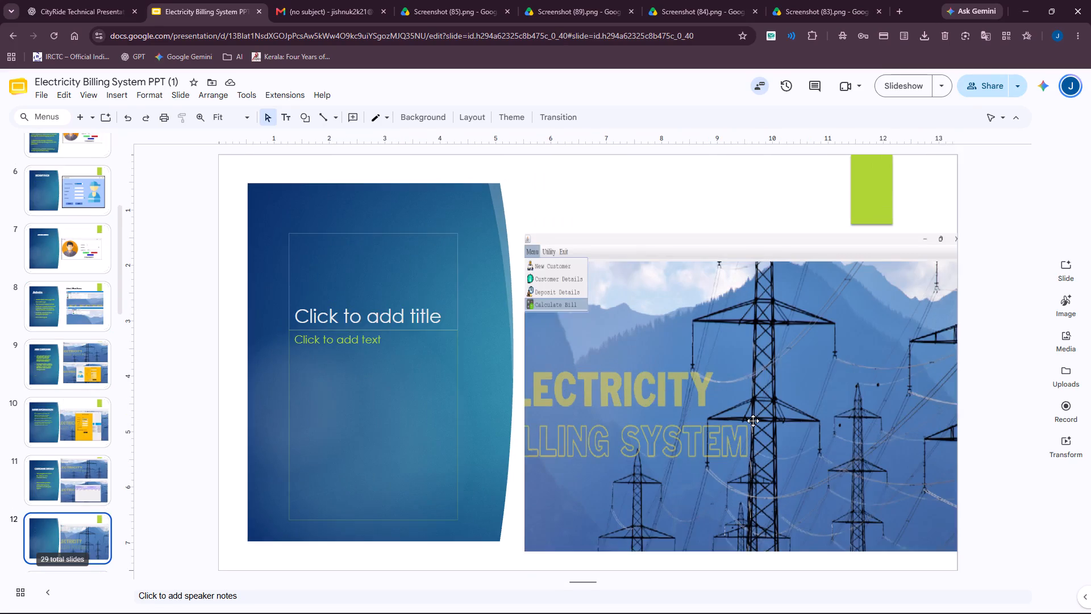
{"action": "scroll", "coordinate": [753, 421], "scroll_direction": "down", "scroll_amount": 6}
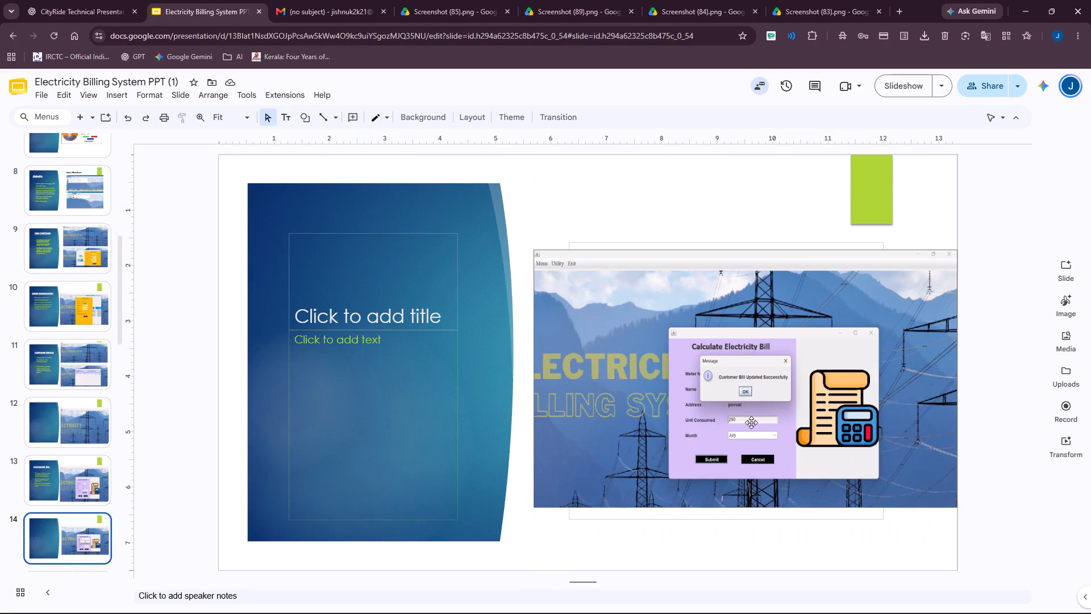
{"action": "scroll", "coordinate": [751, 422], "scroll_direction": "down", "scroll_amount": 9}
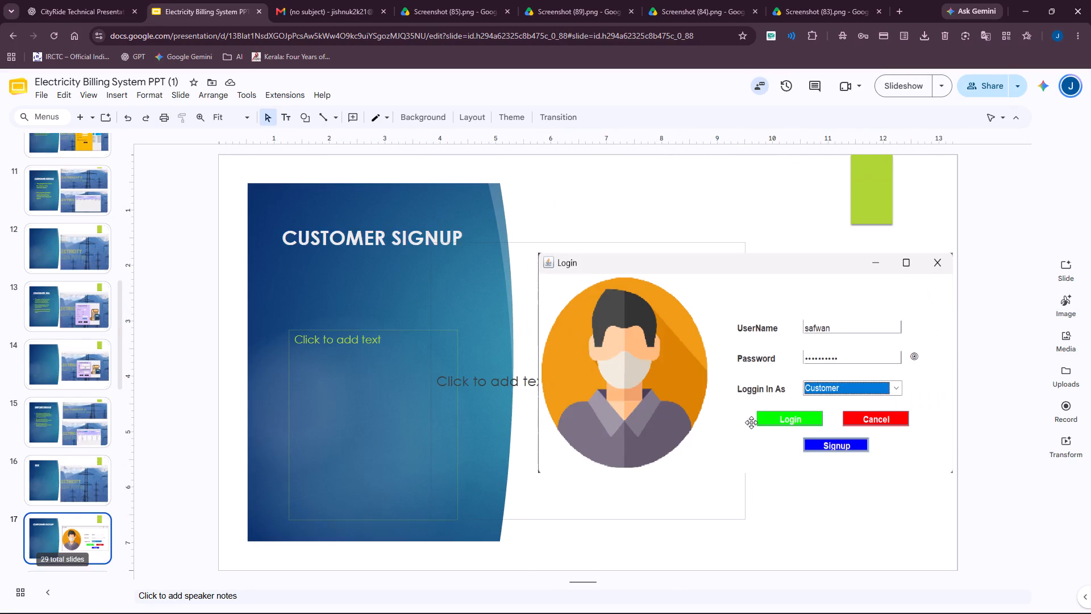
{"action": "scroll", "coordinate": [751, 422], "scroll_direction": "down", "scroll_amount": 3}
{"action": "scroll", "coordinate": [751, 422], "scroll_direction": "up", "scroll_amount": 3}
{"action": "scroll", "coordinate": [751, 422], "scroll_direction": "down", "scroll_amount": 2}
{"action": "scroll", "coordinate": [751, 422], "scroll_direction": "up", "scroll_amount": 2}
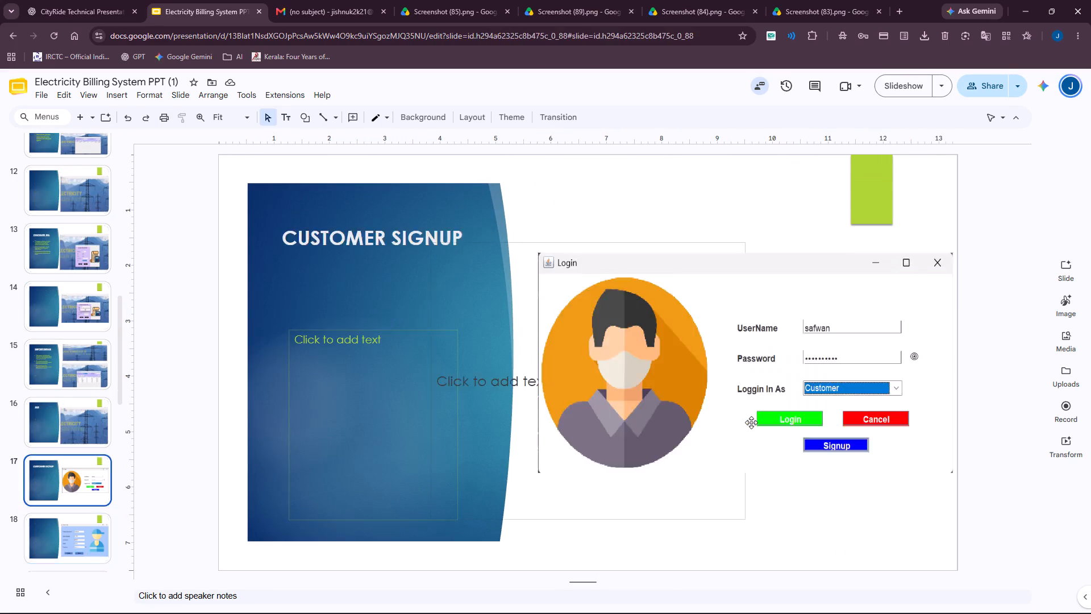
{"action": "scroll", "coordinate": [775, 450], "scroll_direction": "down", "scroll_amount": 2}
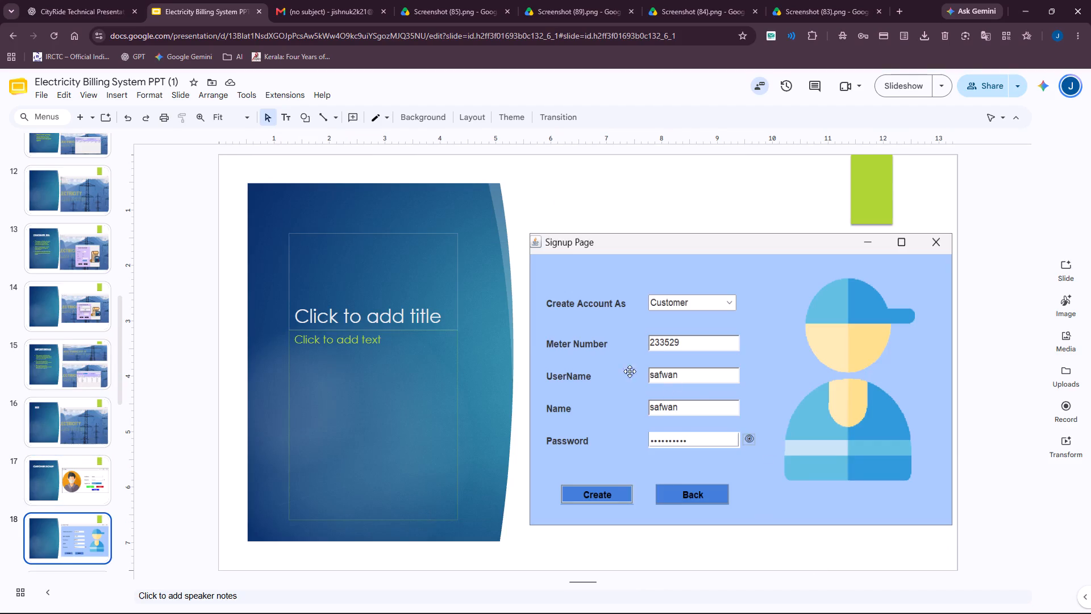
{"action": "scroll", "coordinate": [565, 387], "scroll_direction": "down", "scroll_amount": 8}
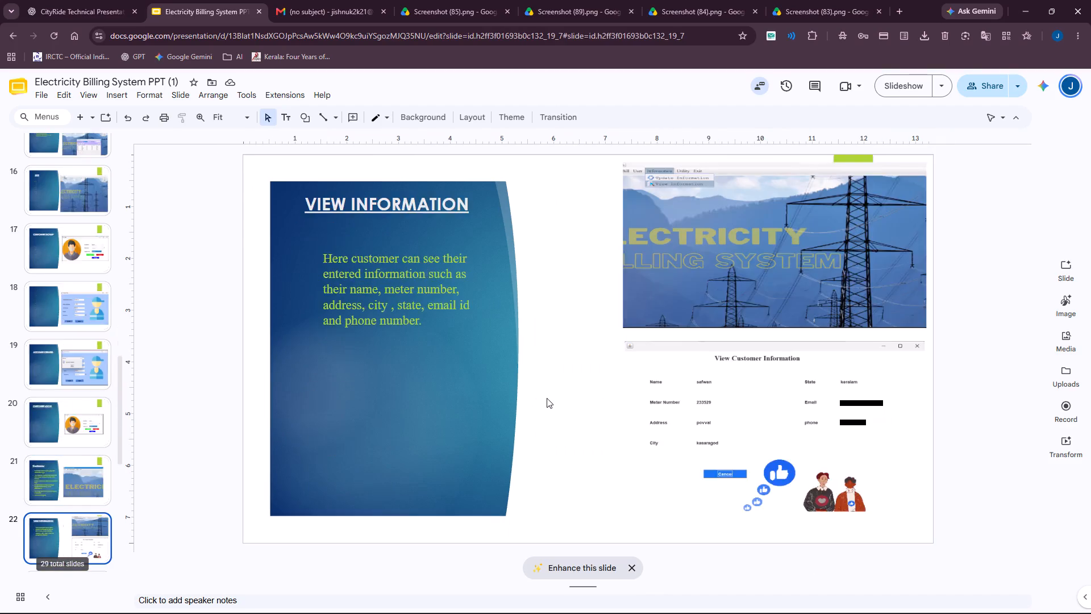
{"action": "scroll", "coordinate": [547, 398], "scroll_direction": "down", "scroll_amount": 5}
{"action": "scroll", "coordinate": [547, 398], "scroll_direction": "up", "scroll_amount": 5}
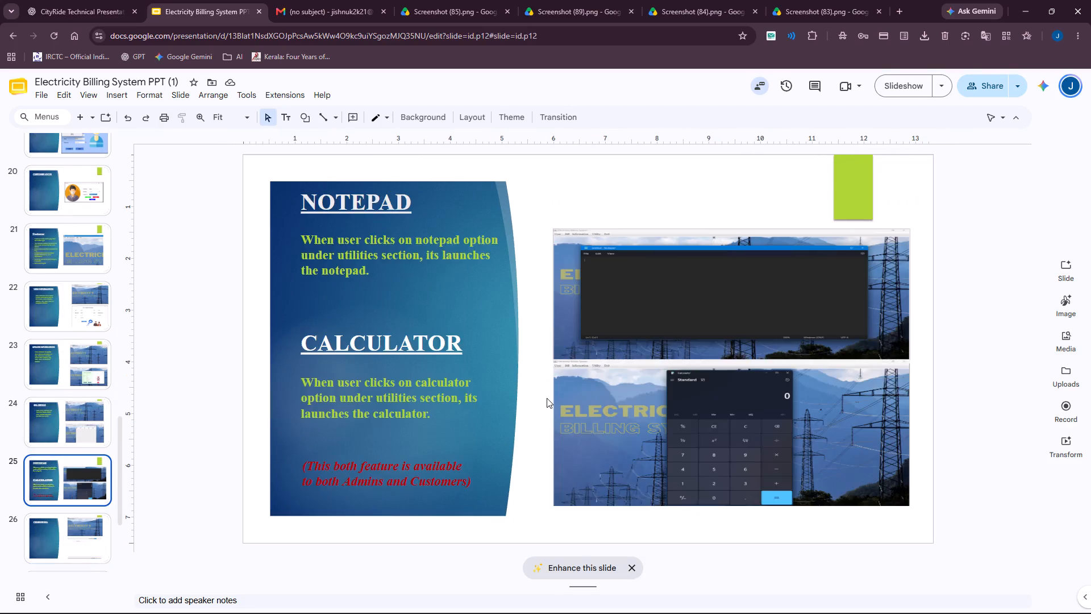
Underline the UPDATE INFORMATION title on slide 23.
{"action": "scroll", "coordinate": [547, 398], "scroll_direction": "up", "scroll_amount": 4}
{"action": "left_click", "coordinate": [343, 214]}
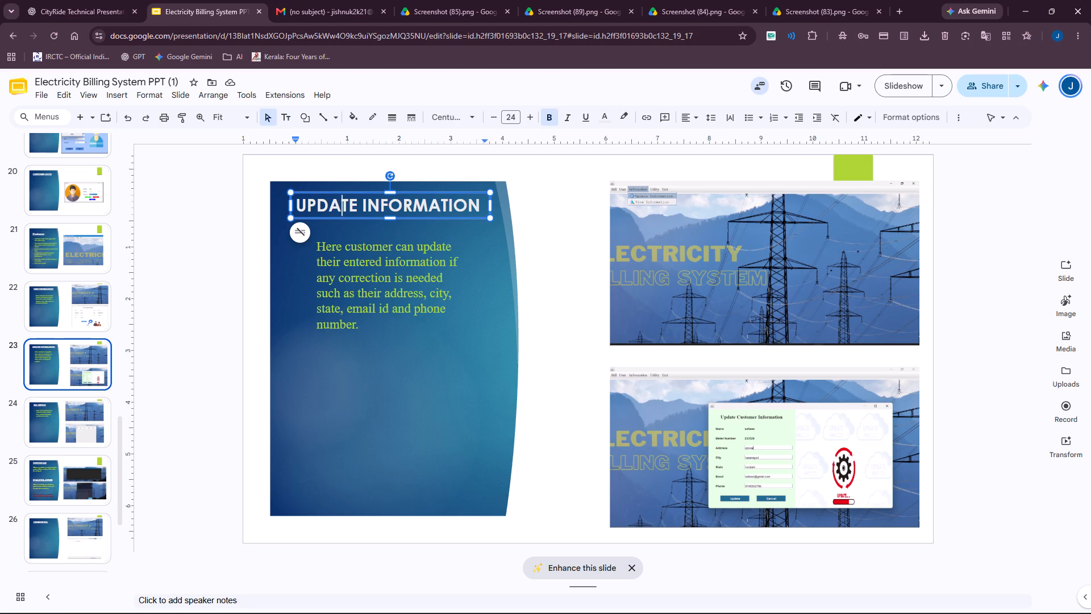
{"action": "key", "text": "ctrl+a"}
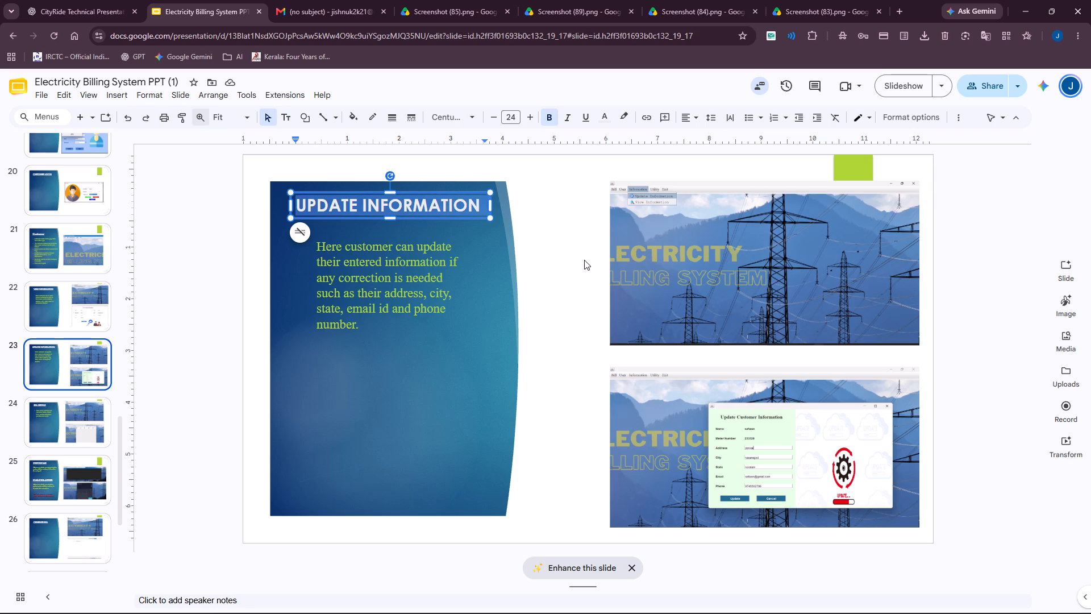
{"action": "key", "text": "alt+slash"}
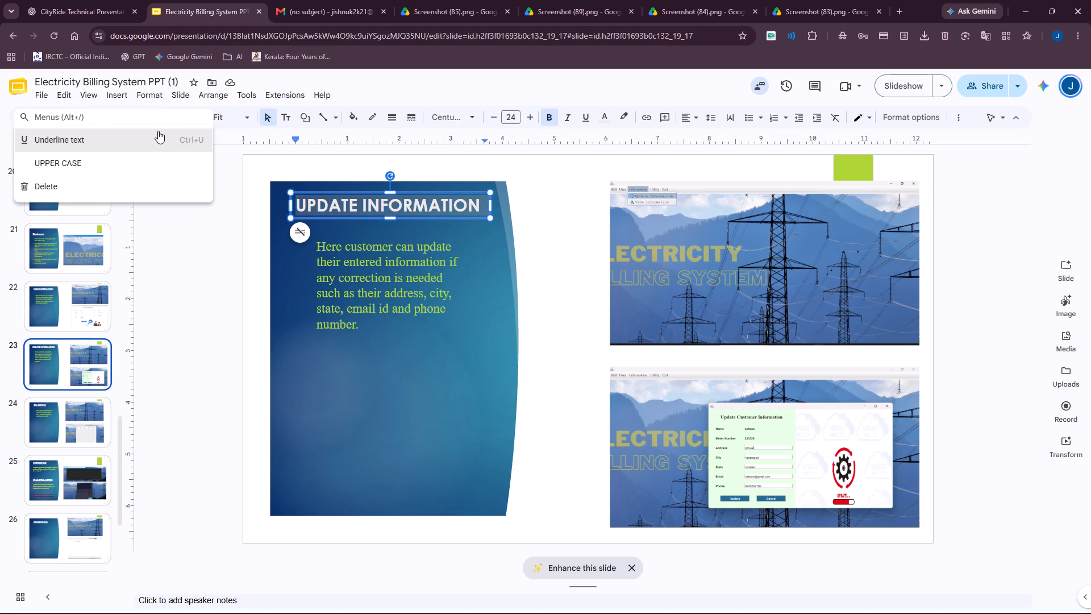
{"action": "left_click", "coordinate": [158, 134]}
{"action": "left_click", "coordinate": [581, 242]}
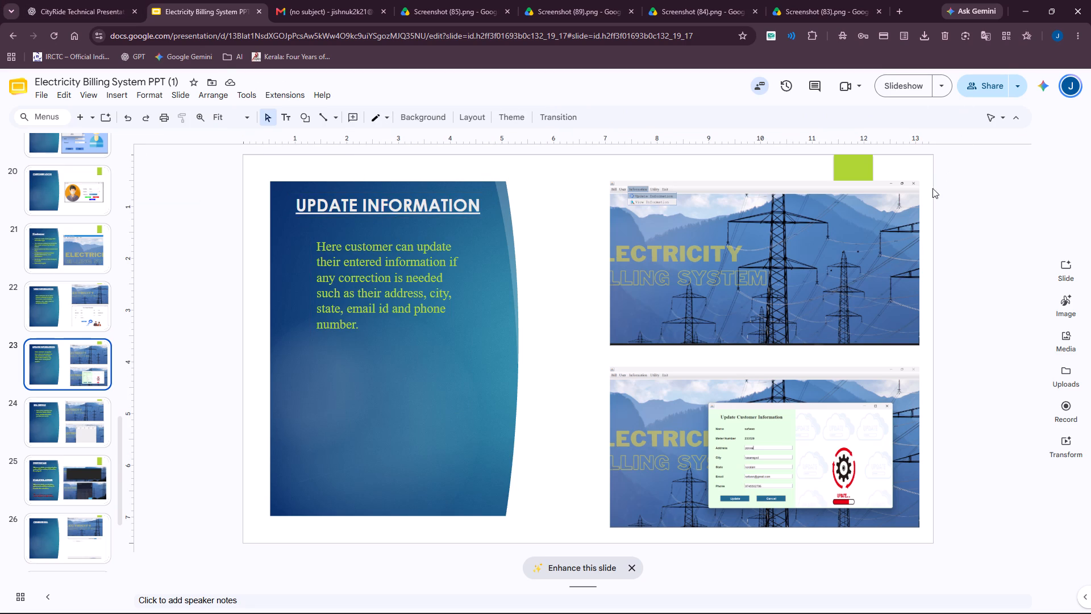